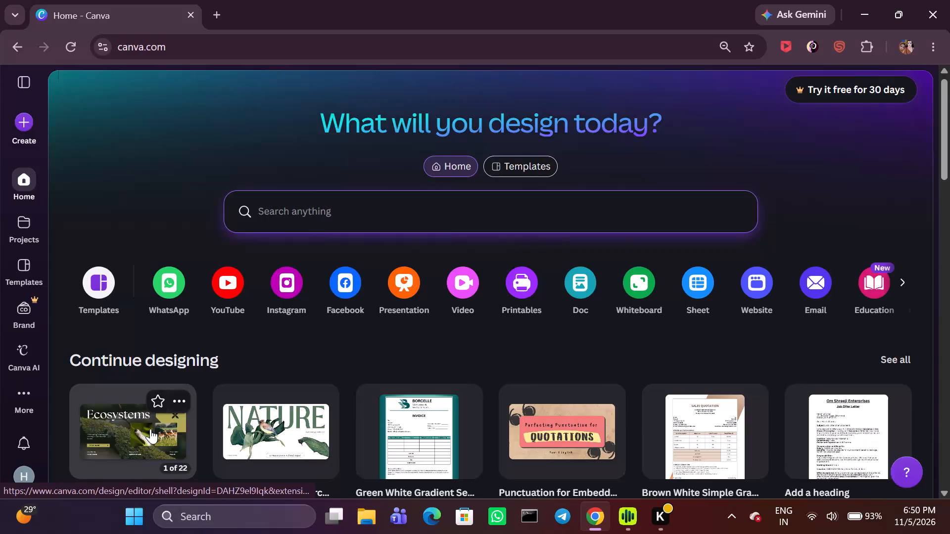
# Open the Ecosystems presentation from the recent designs.
pyautogui.click(117, 387)
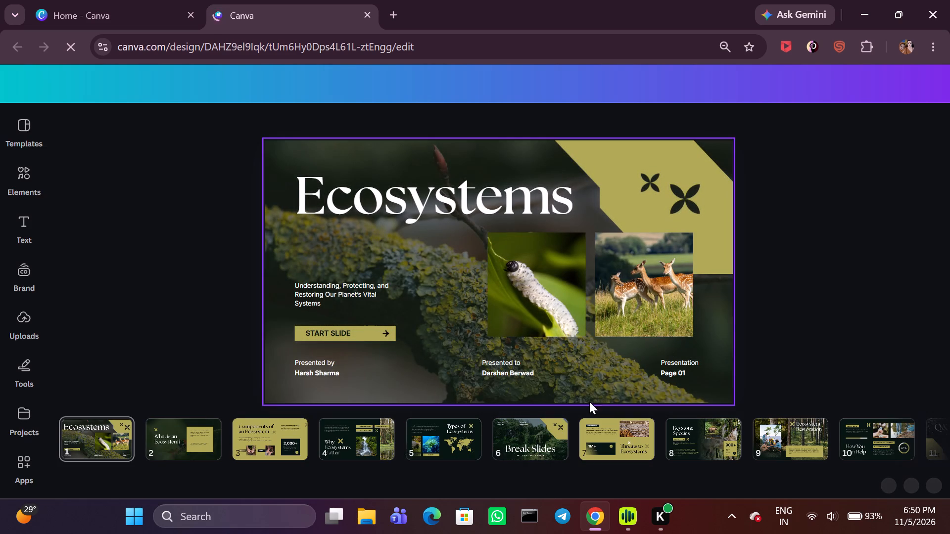
# Look through the deck's closing slides, examining the layouts of pages 20 and 21.
pyautogui.scroll(-3, 632, 373)
pyautogui.scroll(-2, 789, 349)
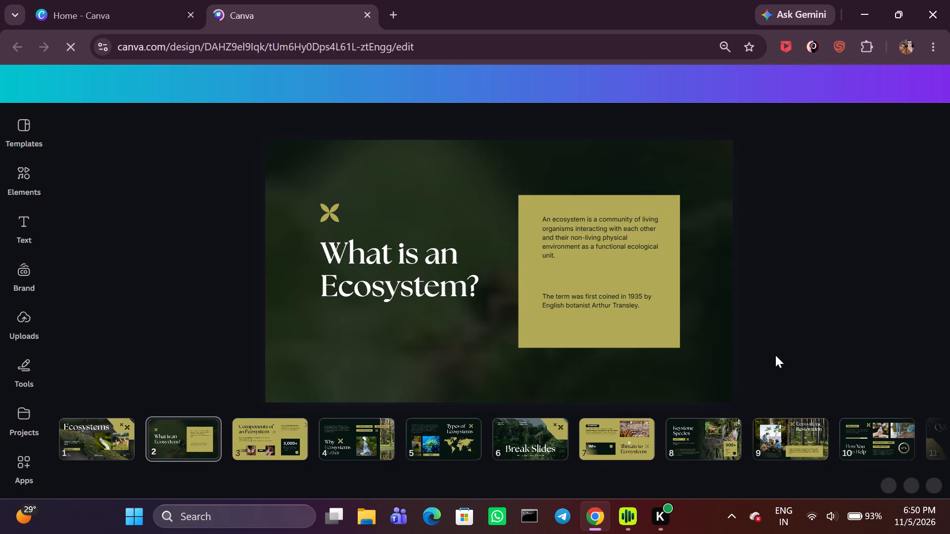
pyautogui.scroll(-1, 773, 356)
pyautogui.scroll(-3, 708, 382)
pyautogui.scroll(-10, 809, 417)
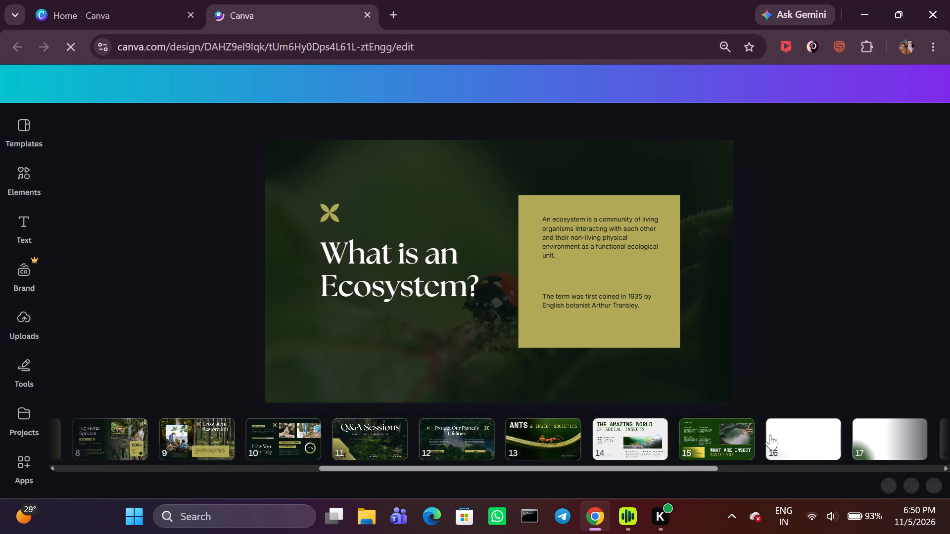
pyautogui.scroll(-10, 630, 460)
pyautogui.click(643, 439)
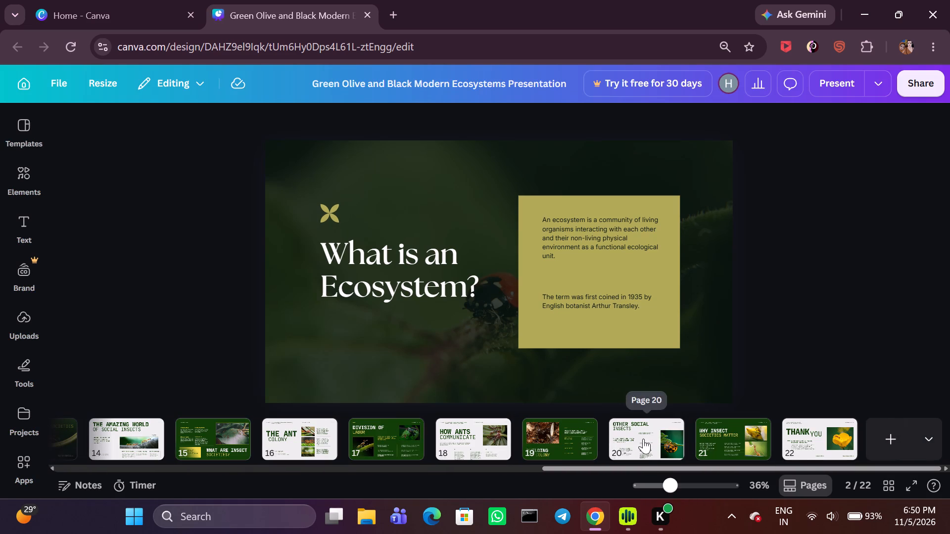
pyautogui.click(739, 441)
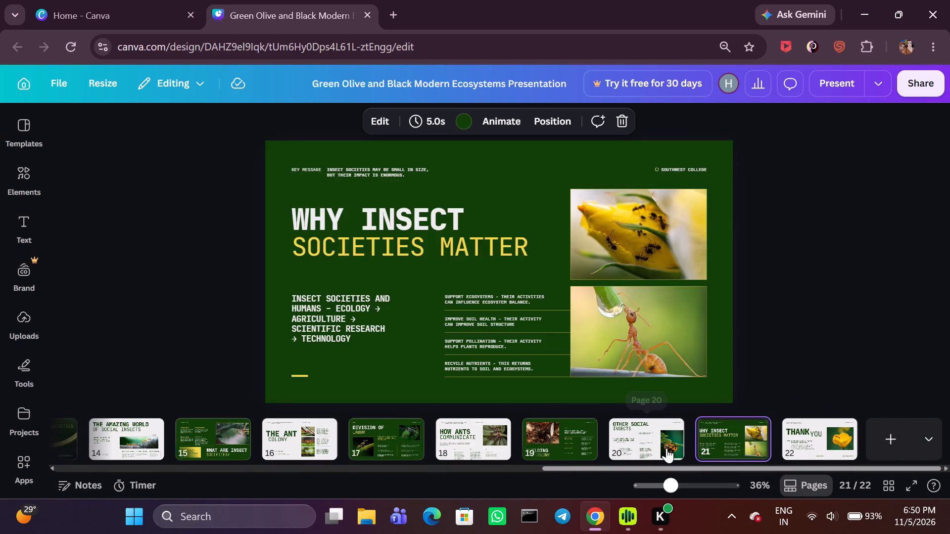
pyautogui.click(835, 425)
pyautogui.click(712, 430)
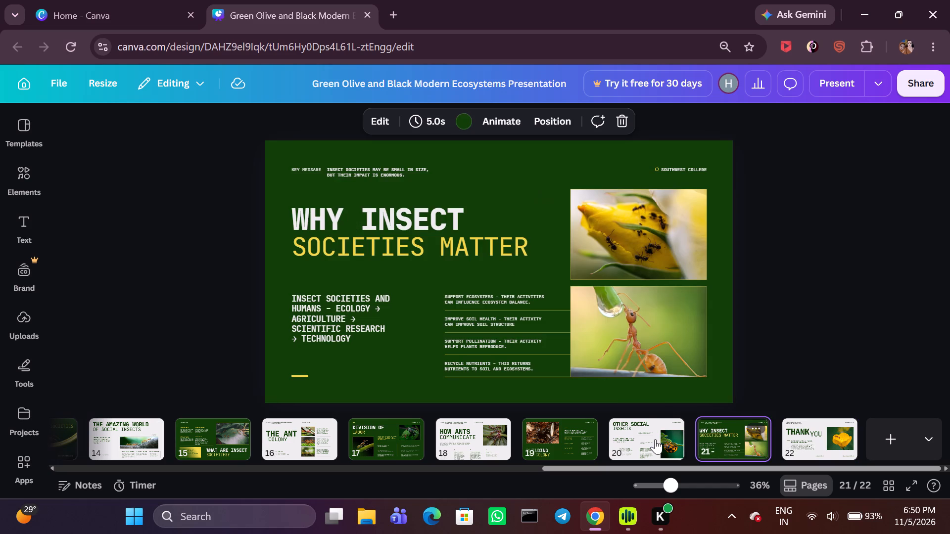
pyautogui.click(651, 430)
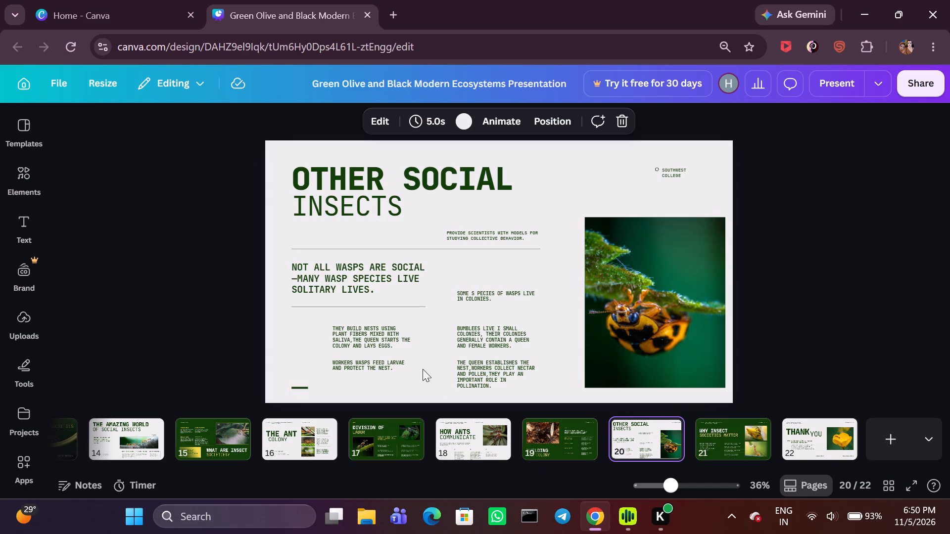
# On page 20, move the paragraph about the queen establishing the nest up, closer to the bumblebee paragraph above it.
pyautogui.keyDown('ctrl'); pyautogui.scroll(2, 372, 265); pyautogui.keyUp('ctrl')
pyautogui.keyDown('ctrl'); pyautogui.scroll(-1, 398, 289); pyautogui.keyUp('ctrl')
pyautogui.keyDown('ctrl'); pyautogui.scroll(-2, 581, 408); pyautogui.keyUp('ctrl')
pyautogui.keyDown('ctrl'); pyautogui.scroll(5, 471, 366); pyautogui.keyUp('ctrl')
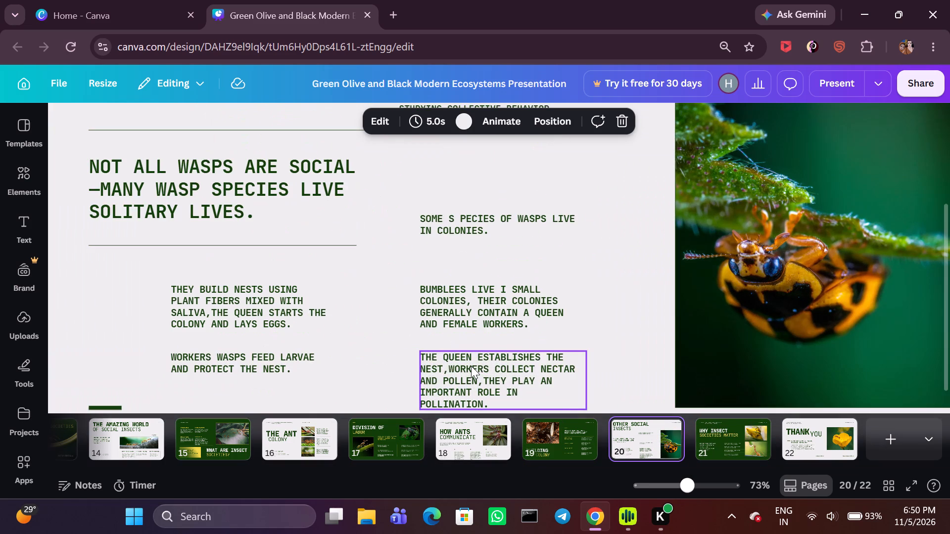
pyautogui.keyDown('ctrl'); pyautogui.scroll(-3, 471, 366); pyautogui.keyUp('ctrl')
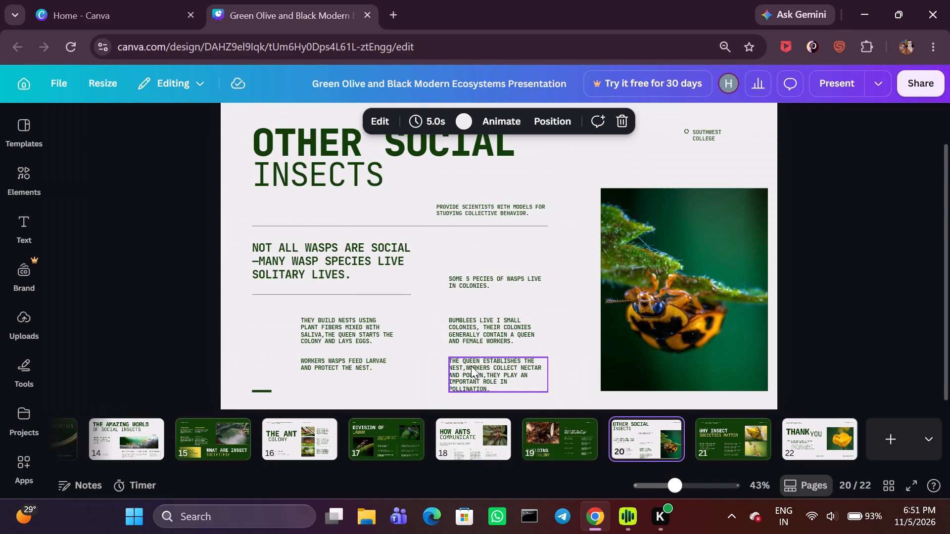
pyautogui.keyDown('ctrl'); pyautogui.scroll(-1, 471, 366); pyautogui.keyUp('ctrl')
pyautogui.keyDown('ctrl'); pyautogui.scroll(2, 471, 366); pyautogui.keyUp('ctrl')
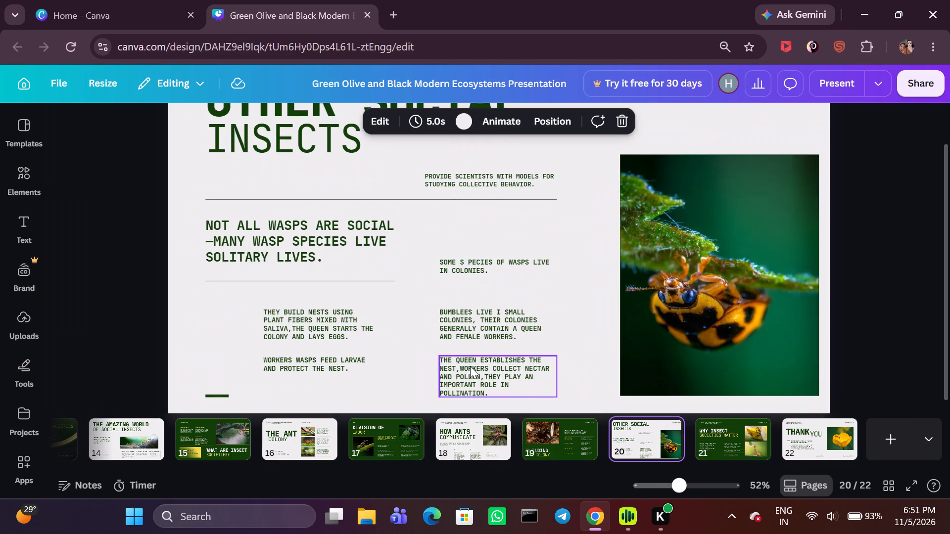
pyautogui.moveTo(473, 371); pyautogui.dragTo(474, 364)
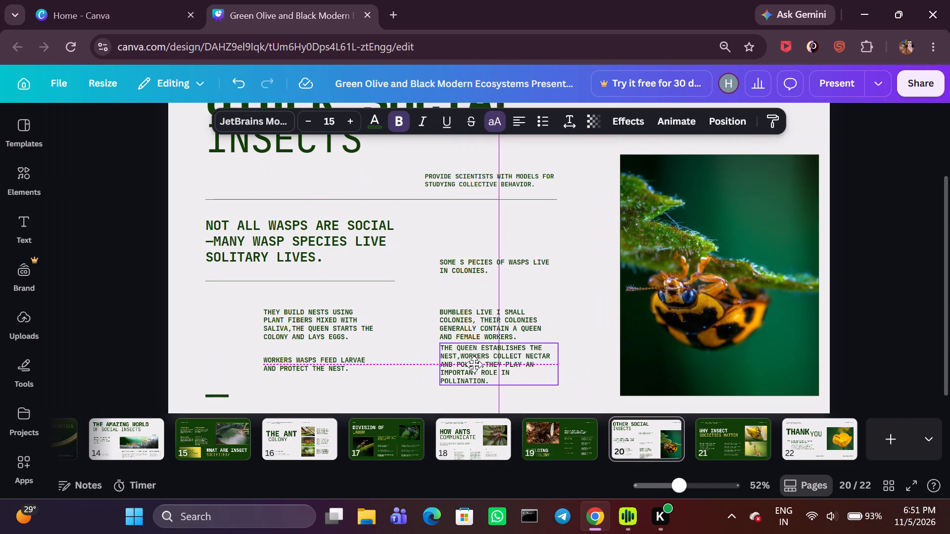
pyautogui.moveTo(474, 364); pyautogui.dragTo(474, 366)
pyautogui.click(470, 370)
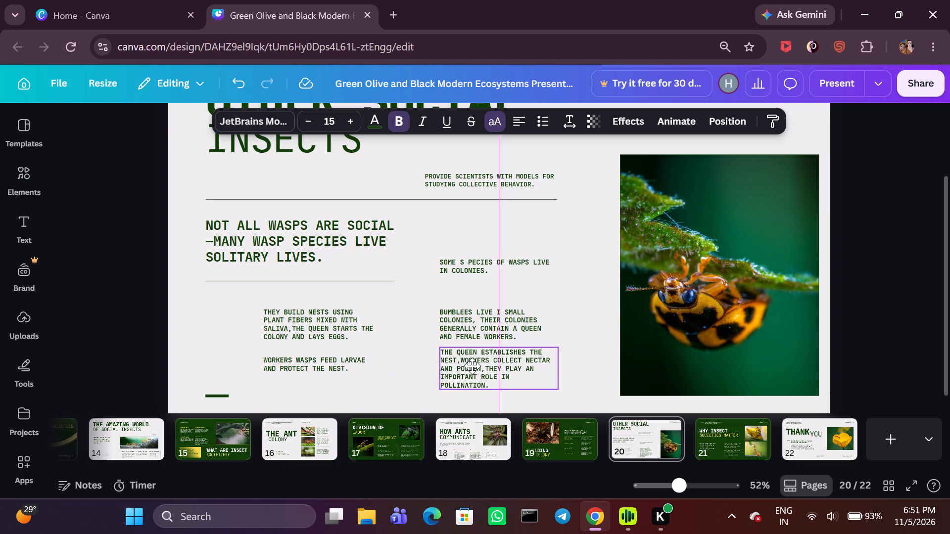
# Move the paragraph about worker wasps feeding larvae up, so its top lines up with the queen paragraph beside it.
pyautogui.click(347, 370)
pyautogui.moveTo(347, 370); pyautogui.dragTo(347, 369)
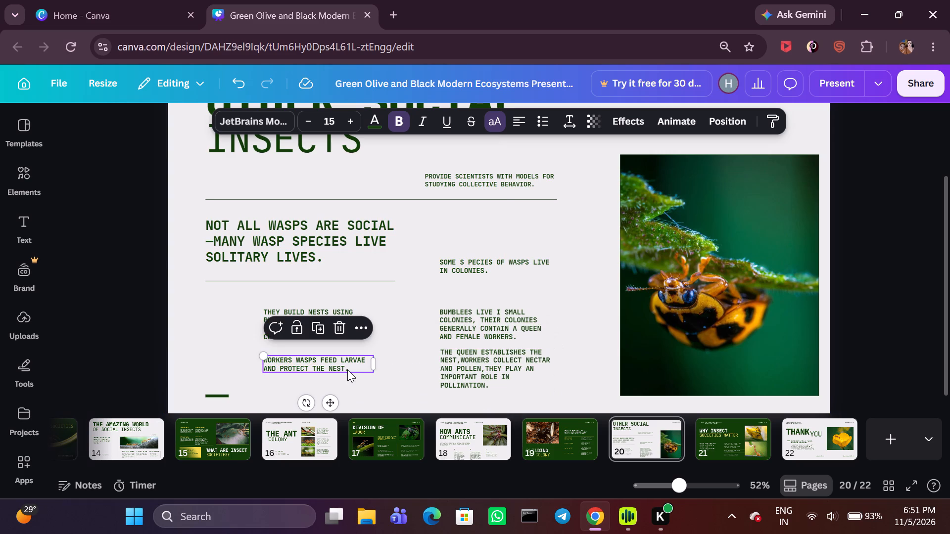
pyautogui.moveTo(347, 369); pyautogui.dragTo(348, 361)
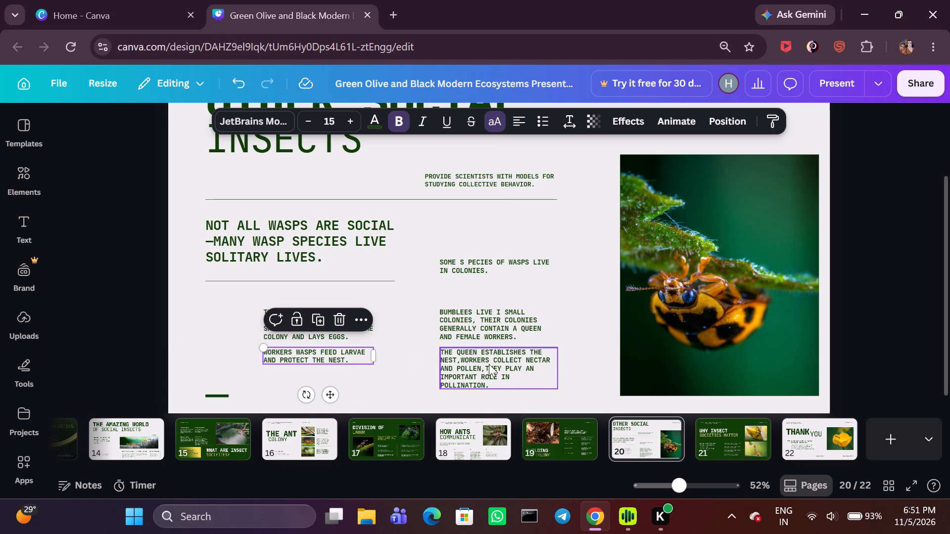
pyautogui.click(488, 363)
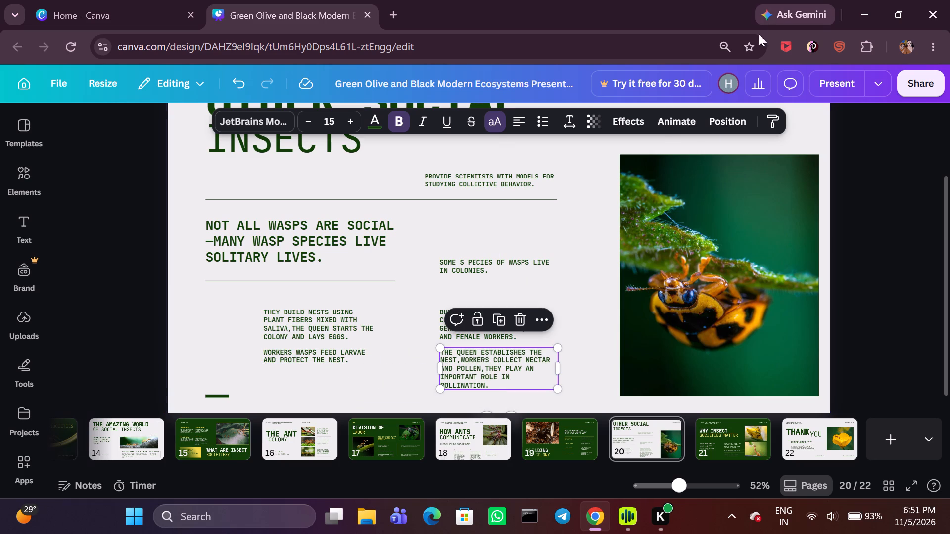
pyautogui.scroll(-1, 217, 312)
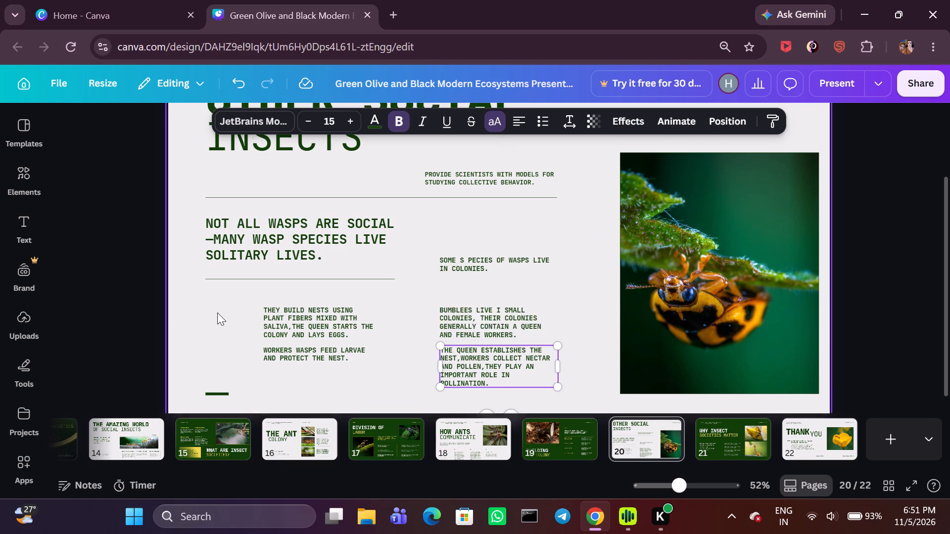
pyautogui.scroll(4, 217, 312)
pyautogui.keyDown('ctrl'); pyautogui.scroll(-2, 394, 231); pyautogui.keyUp('ctrl')
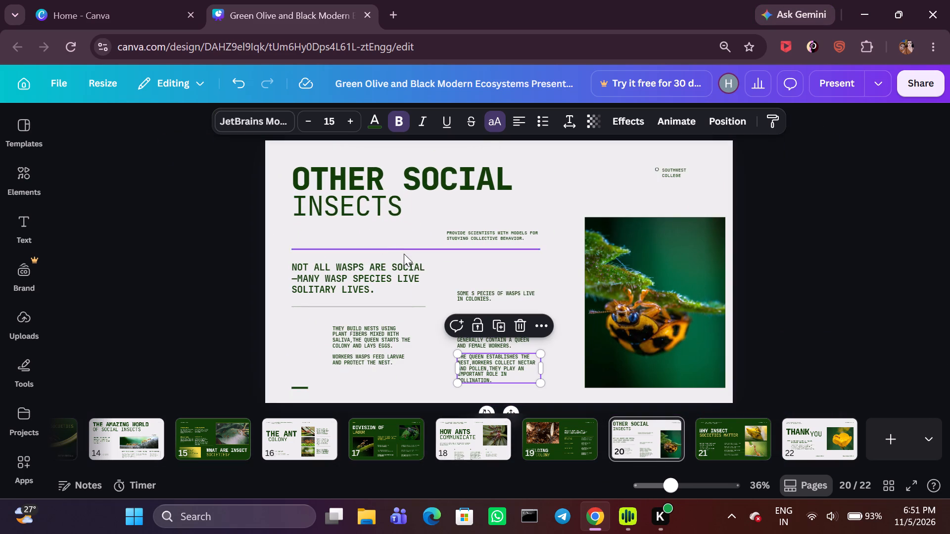
pyautogui.click(715, 445)
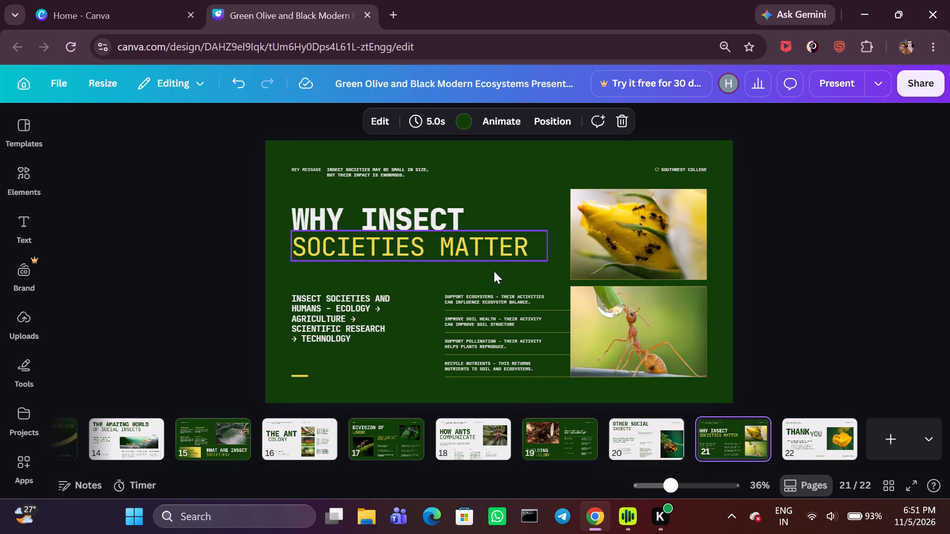
pyautogui.moveTo(636, 237); pyautogui.dragTo(628, 249)
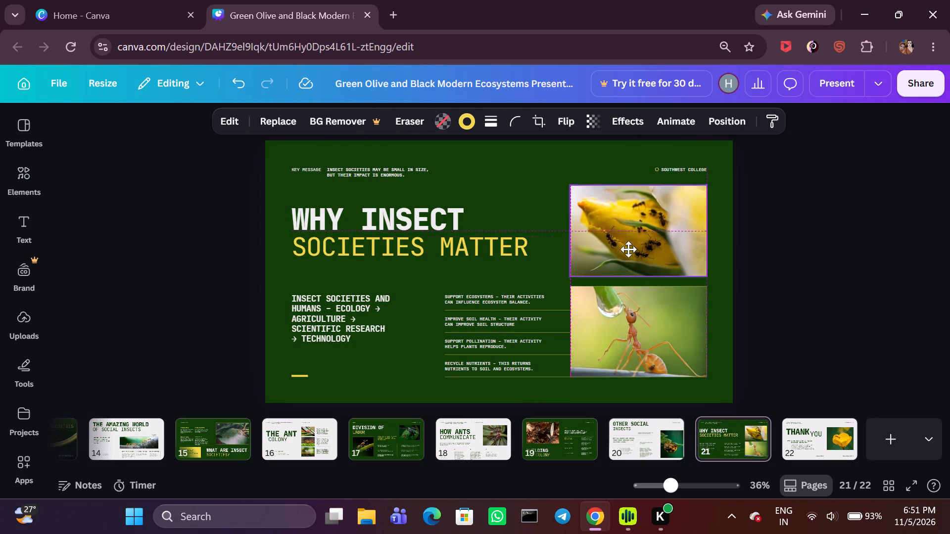
pyautogui.moveTo(628, 249); pyautogui.dragTo(643, 230)
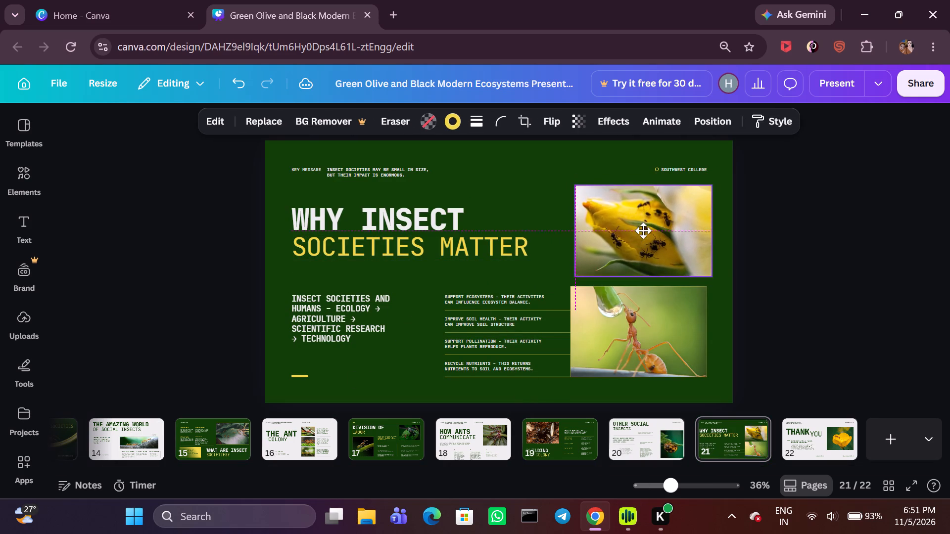
pyautogui.moveTo(643, 230); pyautogui.dragTo(645, 235)
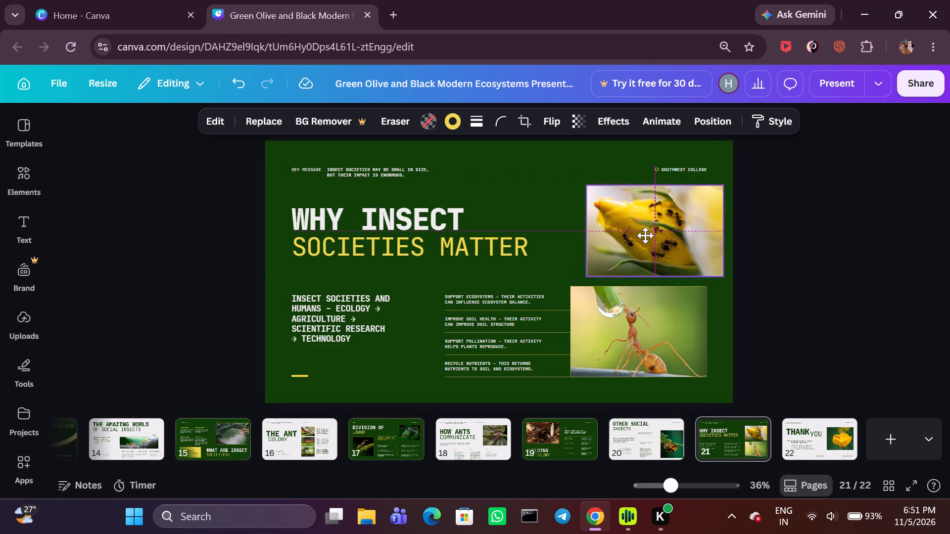
pyautogui.moveTo(645, 235); pyautogui.dragTo(647, 255)
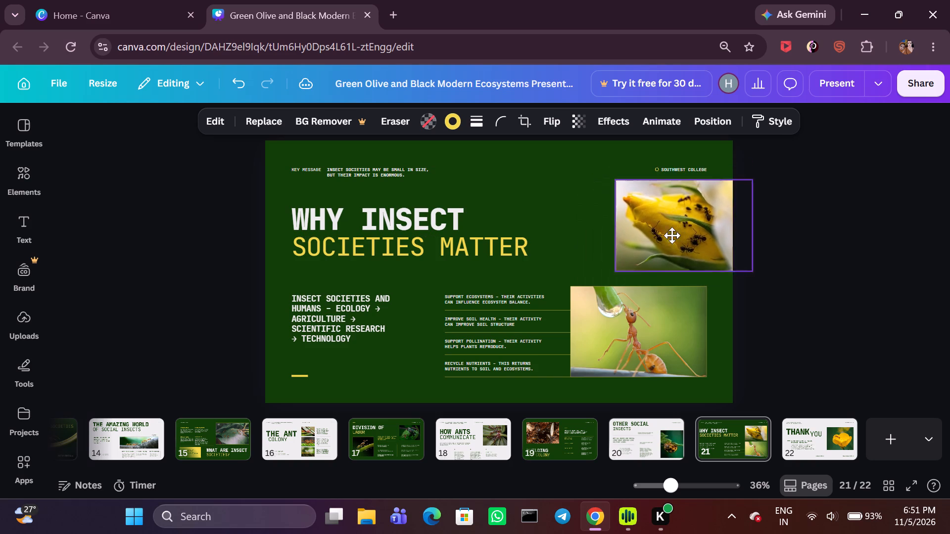
pyautogui.moveTo(672, 235); pyautogui.dragTo(658, 225)
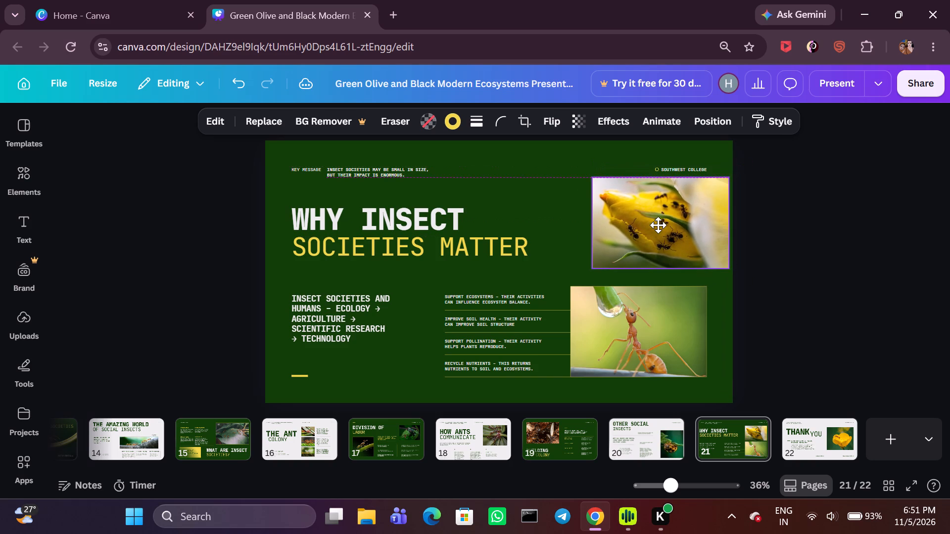
pyautogui.moveTo(658, 225); pyautogui.dragTo(641, 241)
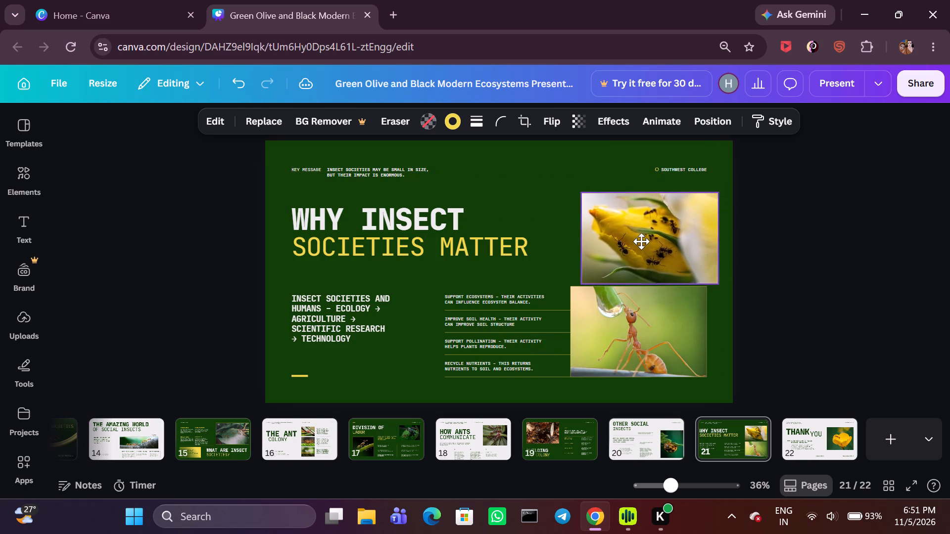
pyautogui.moveTo(641, 241); pyautogui.dragTo(633, 244)
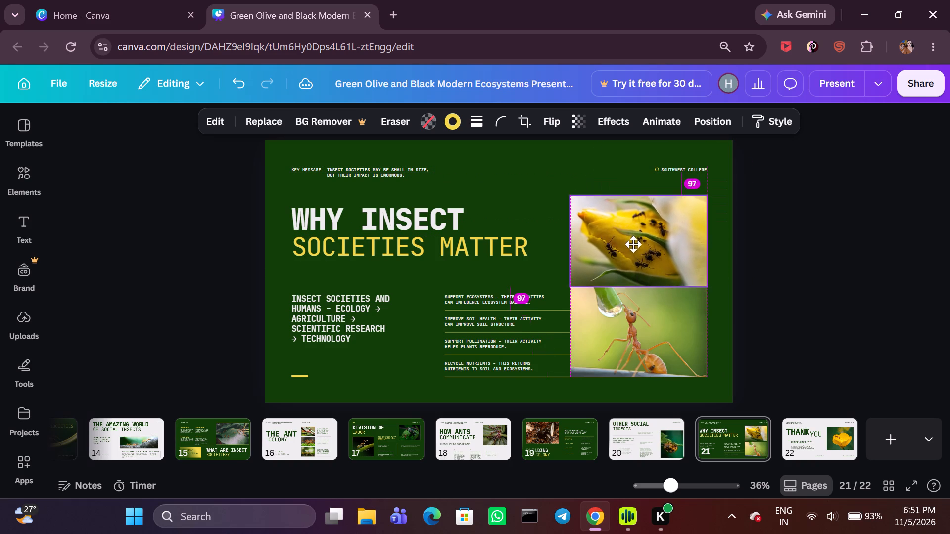
pyautogui.moveTo(633, 244); pyautogui.dragTo(614, 221)
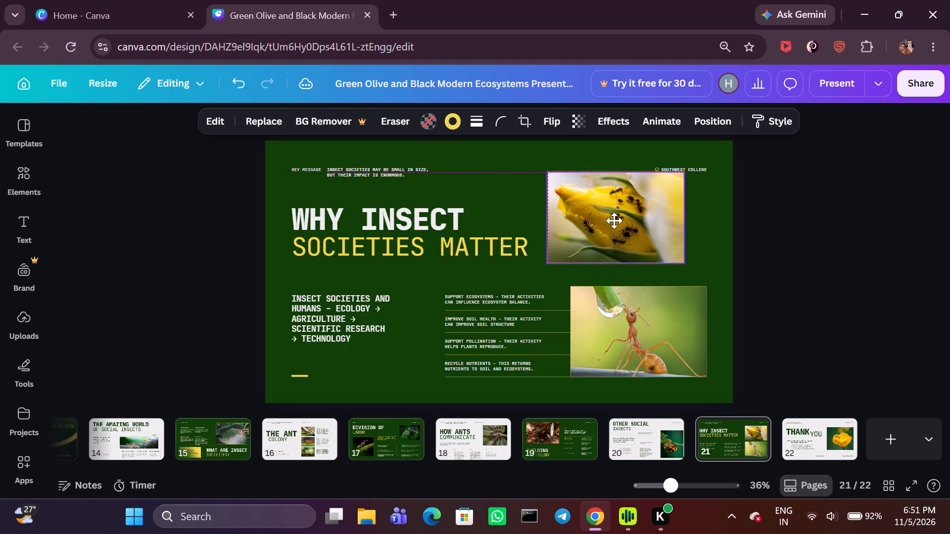
pyautogui.moveTo(614, 221); pyautogui.dragTo(618, 222)
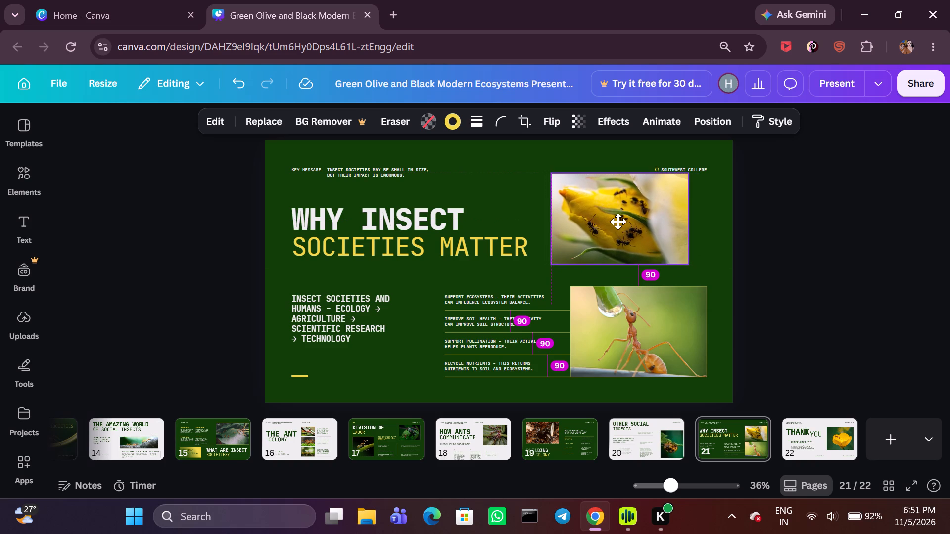
pyautogui.moveTo(618, 222); pyautogui.dragTo(626, 223)
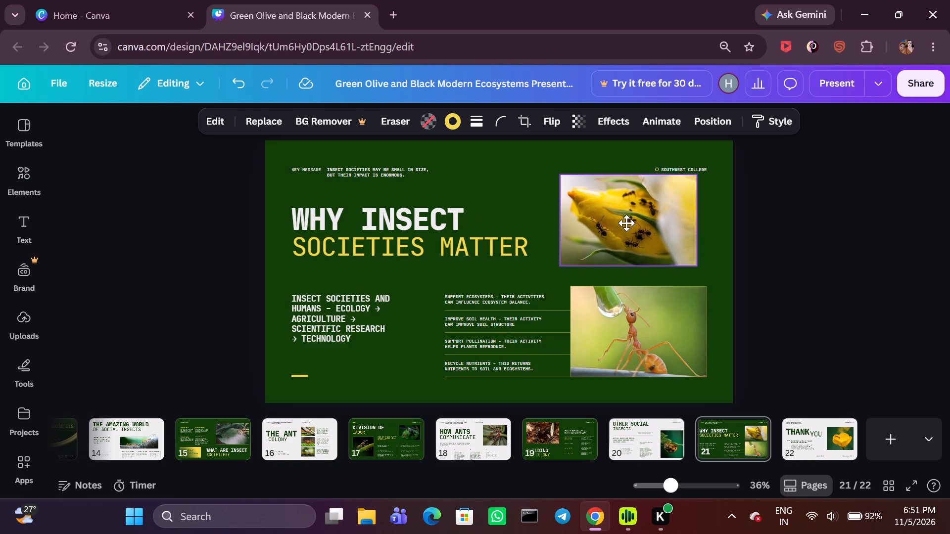
pyautogui.moveTo(626, 223); pyautogui.dragTo(629, 221)
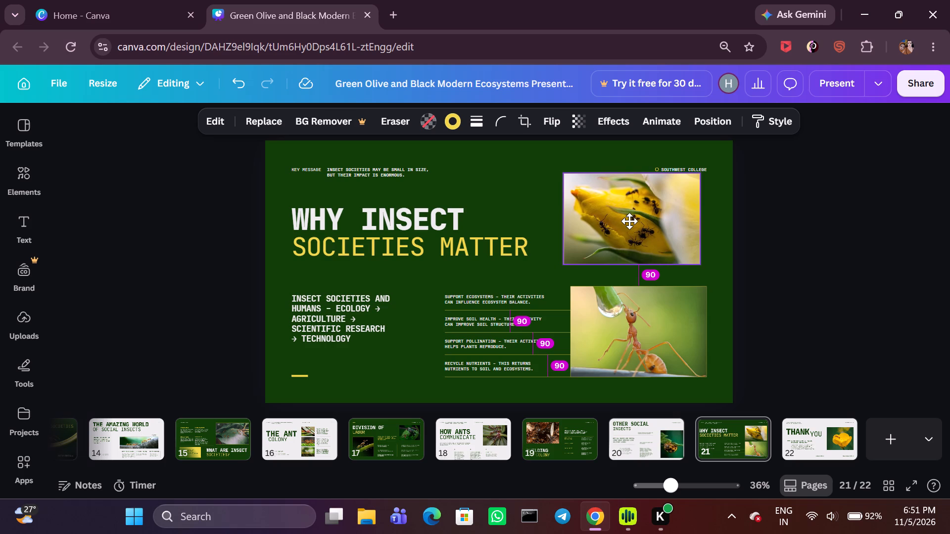
pyautogui.moveTo(629, 221); pyautogui.dragTo(645, 239)
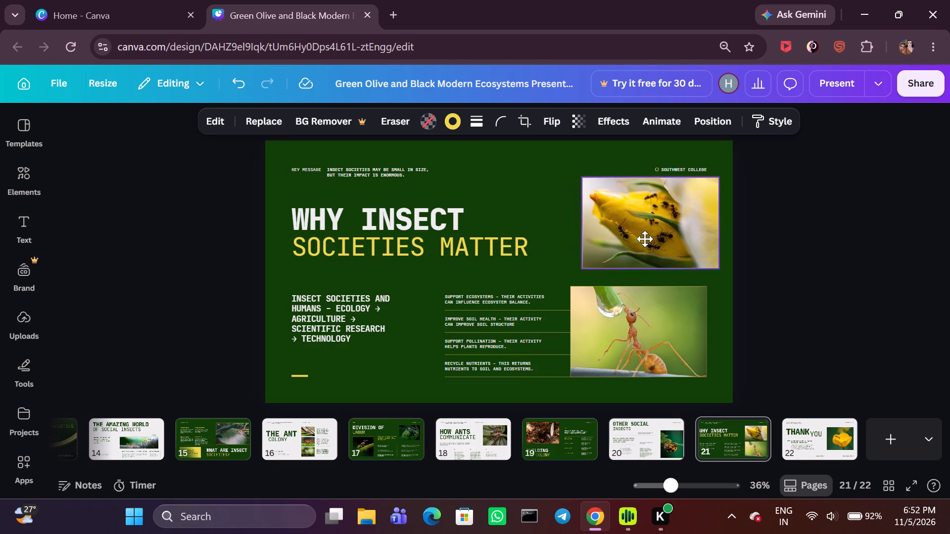
pyautogui.moveTo(645, 239); pyautogui.dragTo(636, 214)
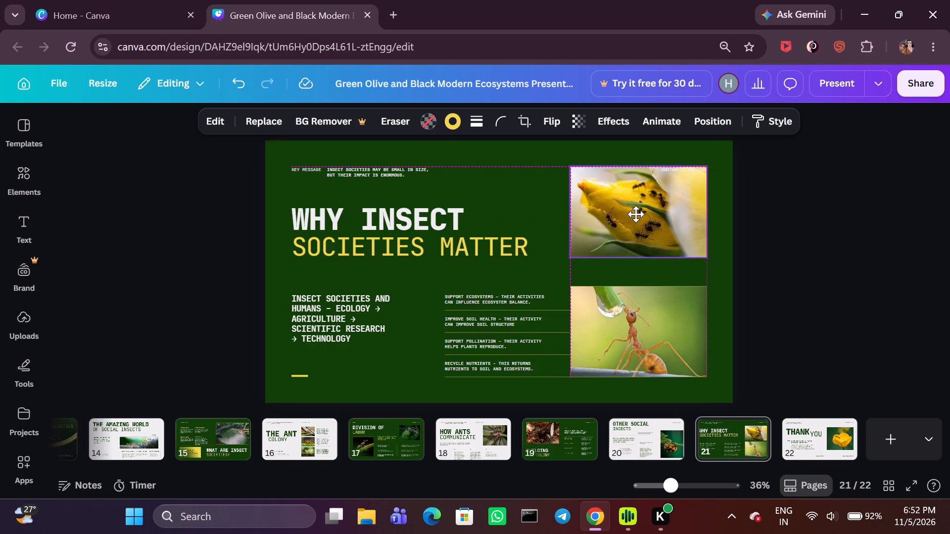
pyautogui.moveTo(636, 214); pyautogui.dragTo(660, 210)
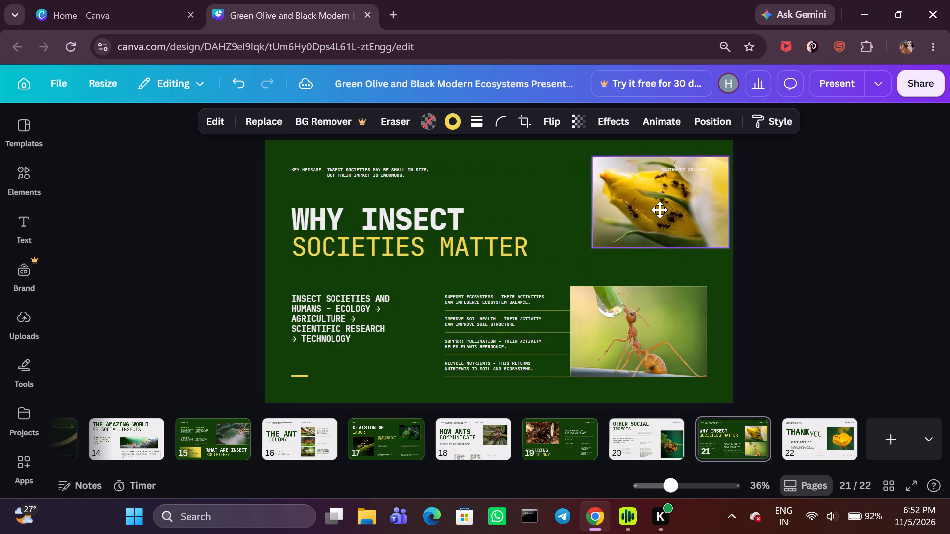
# On page 21, move the yellow flower photo so its side edges line up with the ant photo below it.
pyautogui.moveTo(660, 210); pyautogui.dragTo(640, 208)
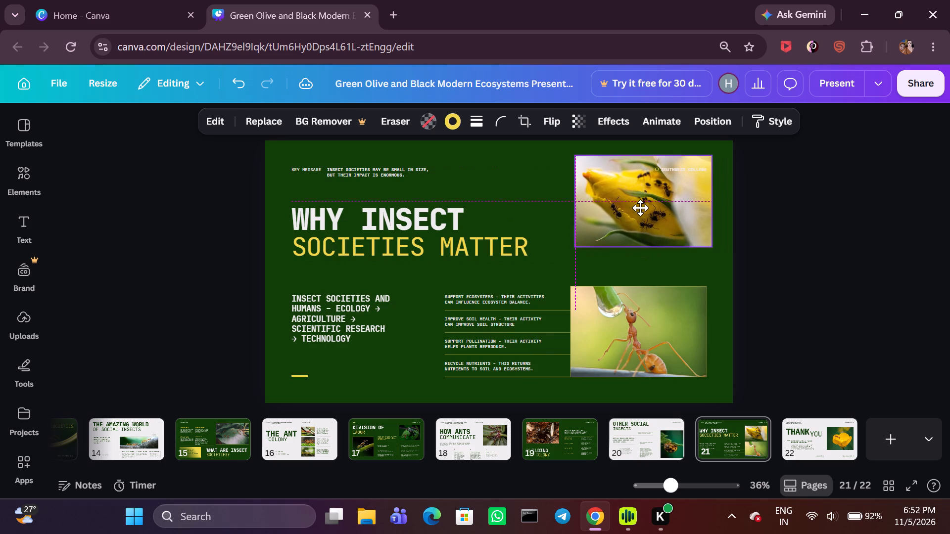
pyautogui.moveTo(640, 208); pyautogui.dragTo(637, 208)
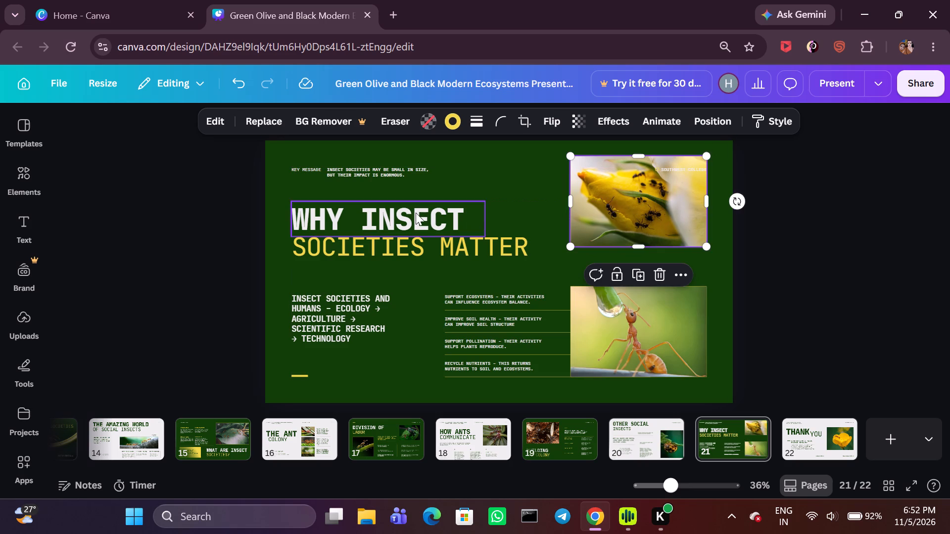
# Examine page 21's layout around the heading, the text blocks and the two photos.
pyautogui.keyDown('ctrl'); pyautogui.scroll(3, 322, 347); pyautogui.keyUp('ctrl')
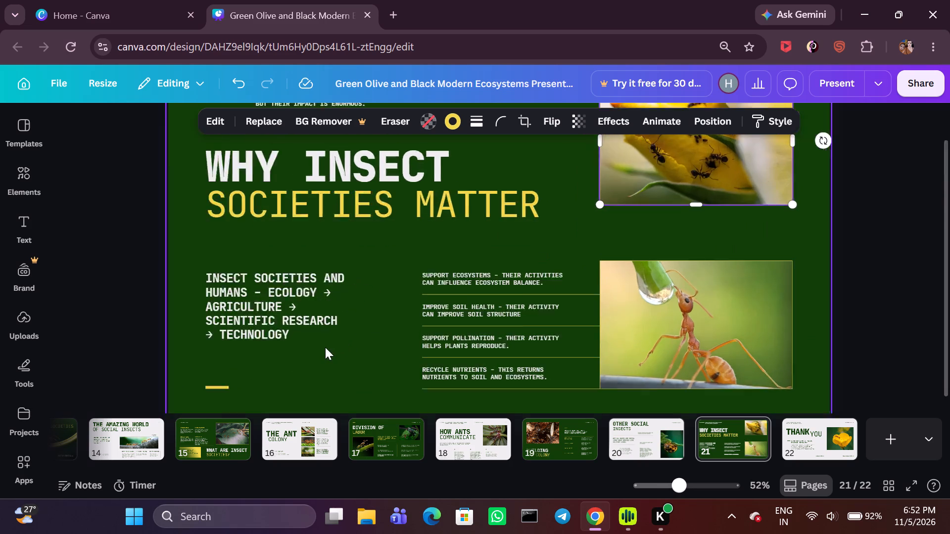
pyautogui.keyDown('ctrl'); pyautogui.scroll(-3, 353, 207); pyautogui.keyUp('ctrl')
pyautogui.keyDown('ctrl'); pyautogui.scroll(7, 345, 214); pyautogui.keyUp('ctrl')
pyautogui.keyDown('ctrl'); pyautogui.scroll(-2, 355, 215); pyautogui.keyUp('ctrl')
pyautogui.keyDown('ctrl'); pyautogui.scroll(-2, 272, 199); pyautogui.keyUp('ctrl')
pyautogui.keyDown('ctrl'); pyautogui.scroll(3, 269, 196); pyautogui.keyUp('ctrl')
pyautogui.keyDown('ctrl'); pyautogui.scroll(-5, 270, 196); pyautogui.keyUp('ctrl')
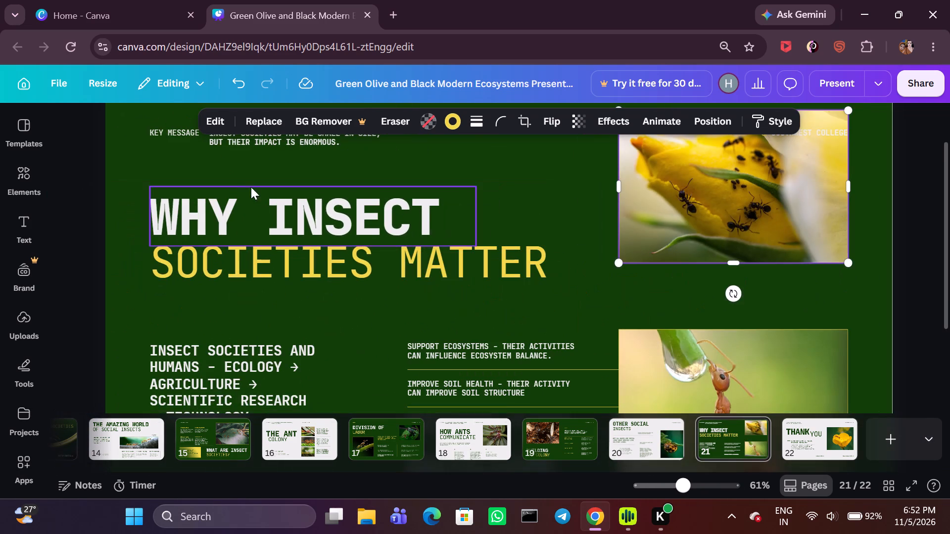
pyautogui.keyDown('ctrl'); pyautogui.scroll(-2, 213, 150); pyautogui.keyUp('ctrl')
# In page 21's key message, replace "enormous." with "very big in this planet".
pyautogui.keyDown('ctrl'); pyautogui.scroll(6, 216, 151); pyautogui.keyUp('ctrl')
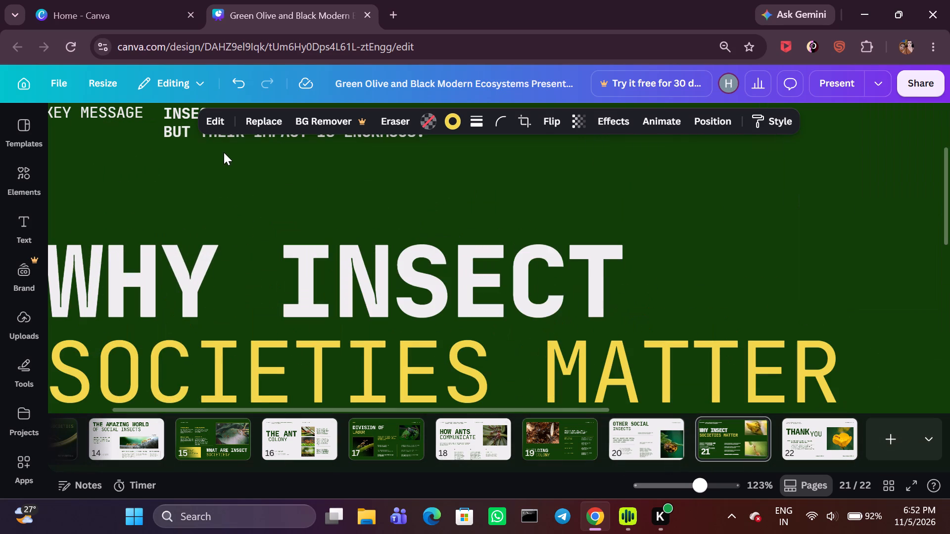
pyautogui.moveTo(244, 197); pyautogui.dragTo(292, 281, button='middle')
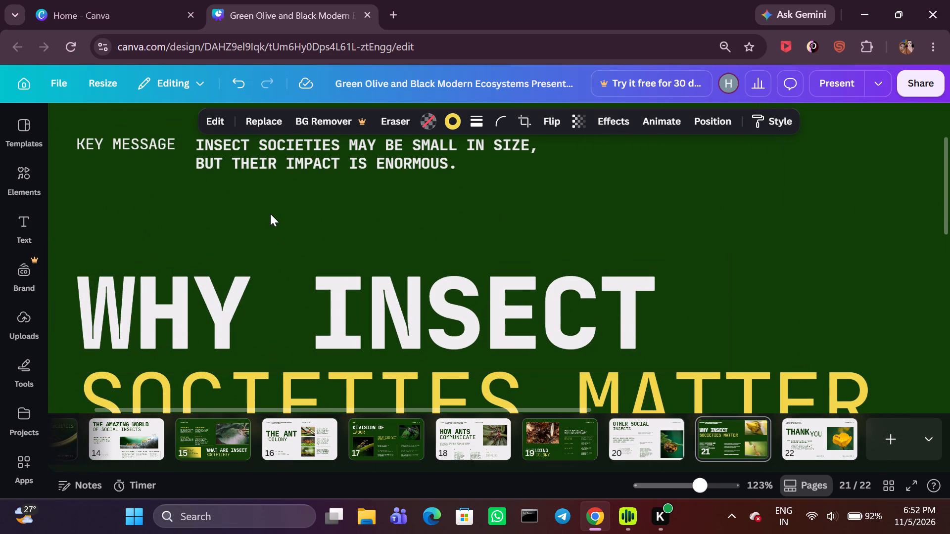
pyautogui.keyDown('ctrl'); pyautogui.moveTo(270, 214); pyautogui.dragTo(342, 285, button='middle'); pyautogui.keyUp('ctrl')
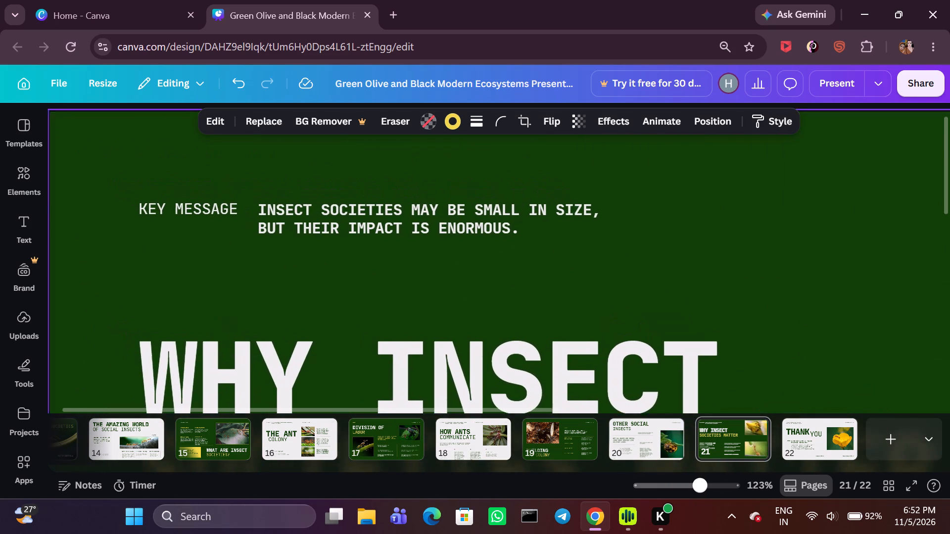
pyautogui.keyDown('ctrl'); pyautogui.moveTo(342, 285); pyautogui.dragTo(350, 287, button='middle'); pyautogui.keyUp('ctrl')
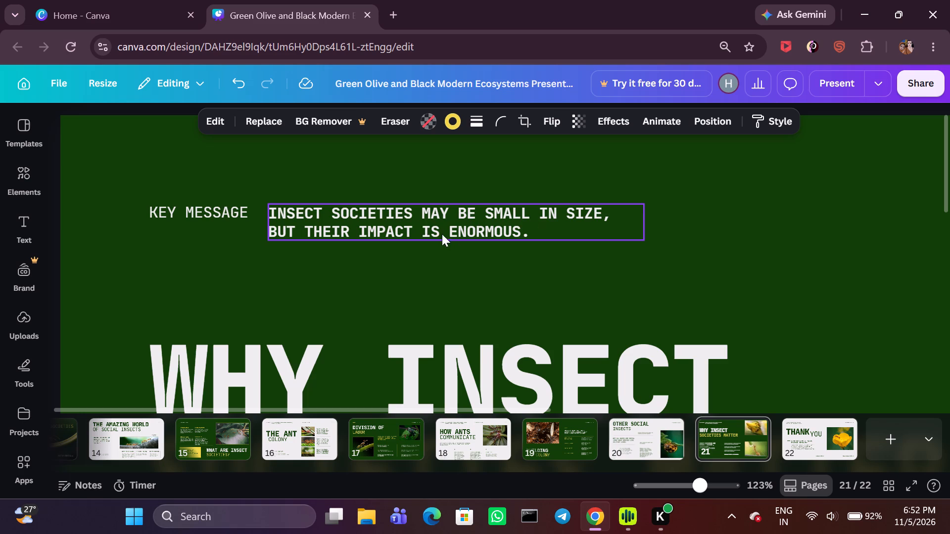
pyautogui.keyDown('ctrl'); pyautogui.doubleClick(514, 228); pyautogui.keyUp('ctrl')
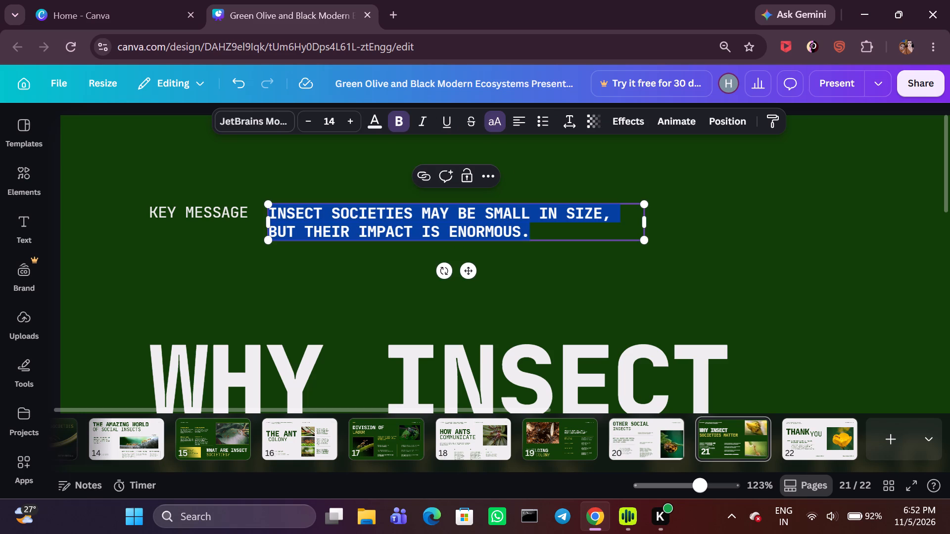
pyautogui.click(528, 232)
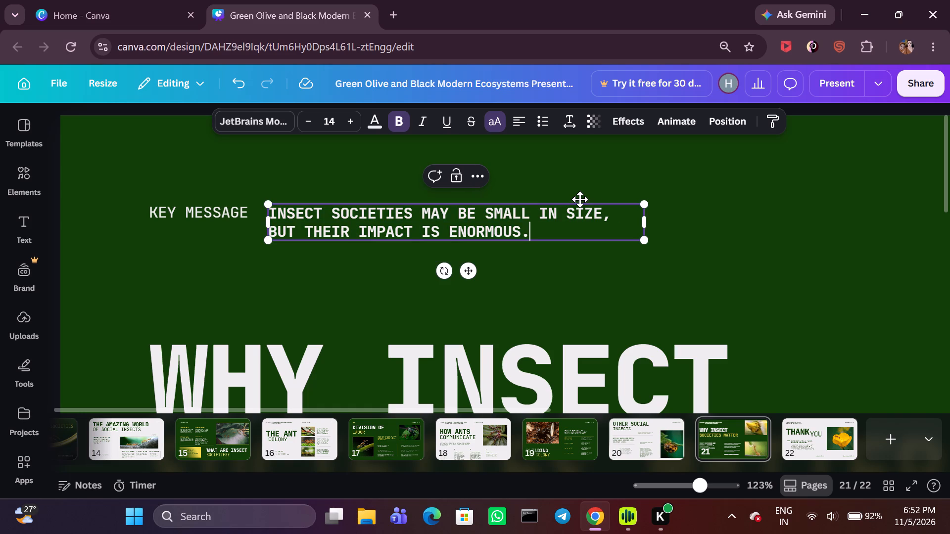
pyautogui.press('BackSpace')
pyautogui.press('BackSpace')
pyautogui.press('BackSpace')
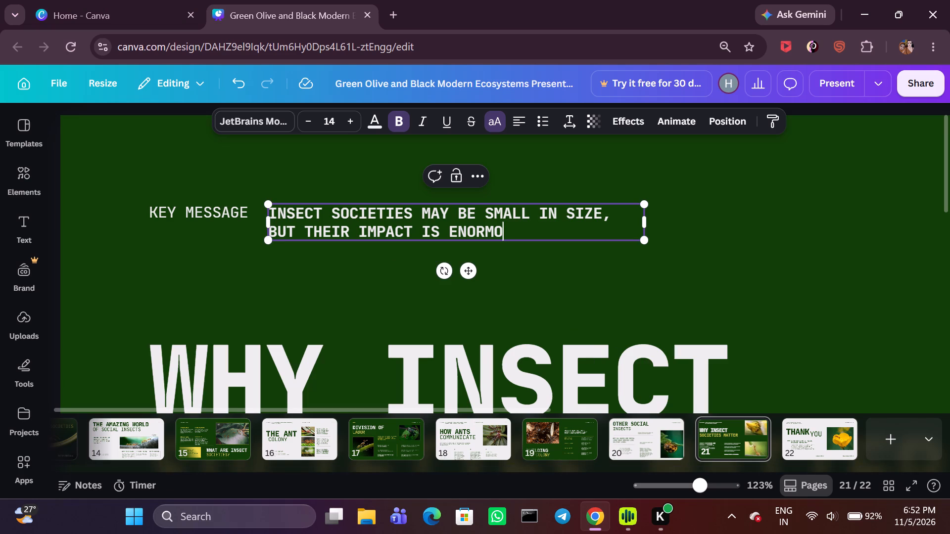
pyautogui.press('BackSpace')
pyautogui.press('BackSpace')
pyautogui.press('BackSpace')
pyautogui.press('BackSpace')
pyautogui.press('BackSpace')
pyautogui.press('BackSpace')
pyautogui.write('very big')
pyautogui.press('space')
pyautogui.write('in')
pyautogui.press('space')
pyautogui.write('this')
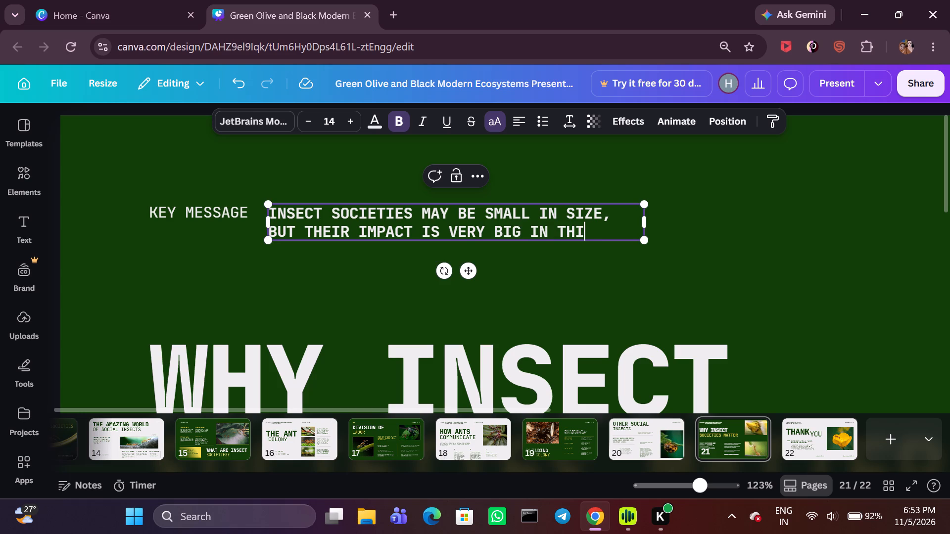
pyautogui.press('space')
pyautogui.write('planet')
pyautogui.press('space')
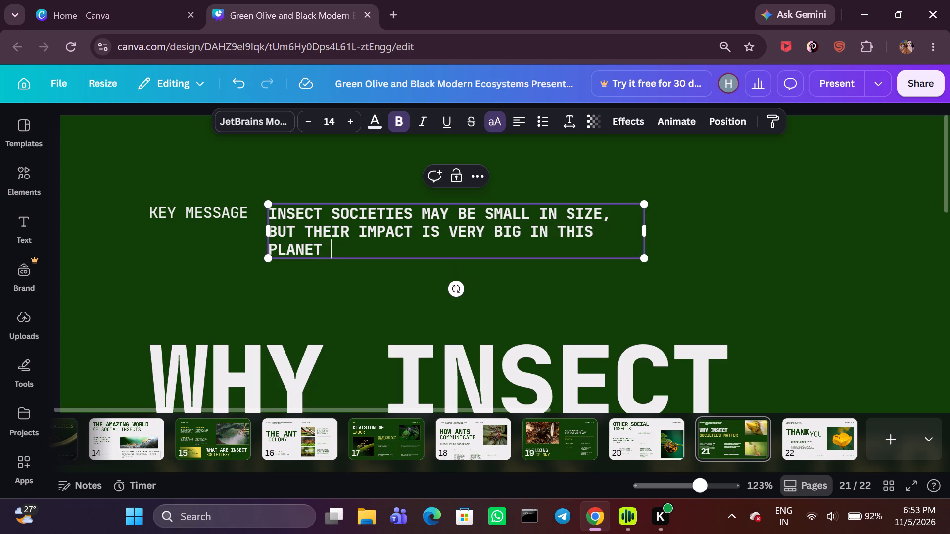
# Continue the key message sentence with "because every living thing is".
pyautogui.write('because')
pyautogui.press('space')
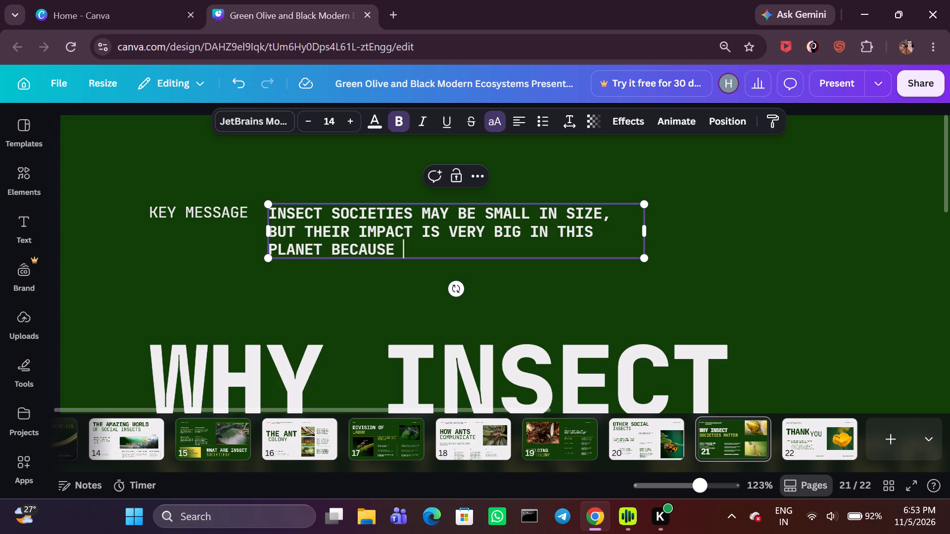
pyautogui.write('eve')
pyautogui.write('ry l,')
pyautogui.press('BackSpace')
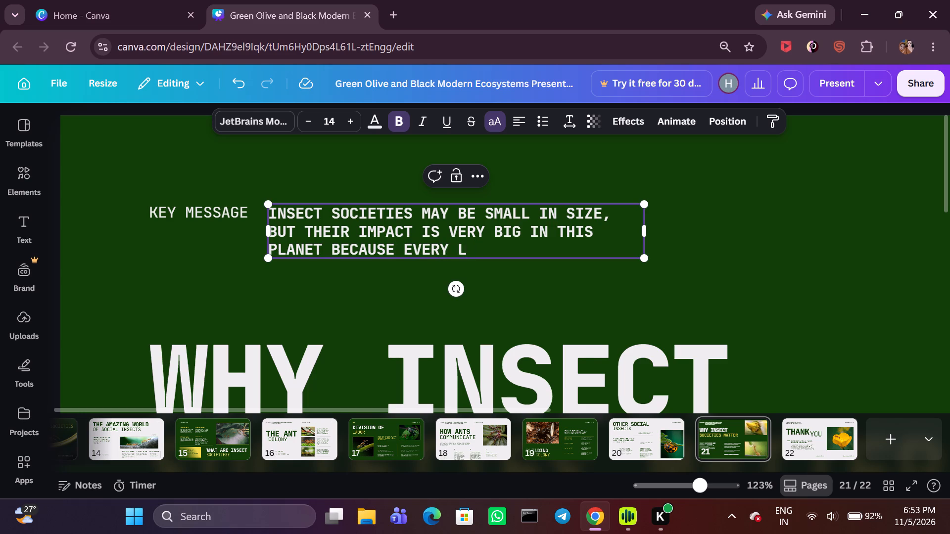
pyautogui.write('iving')
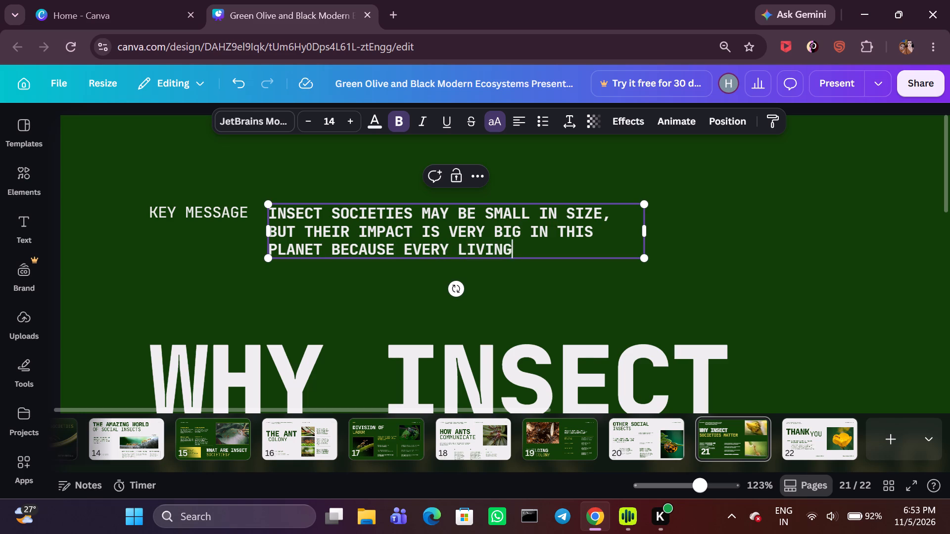
pyautogui.press('space')
pyautogui.write('thing is')
pyautogui.press('space')
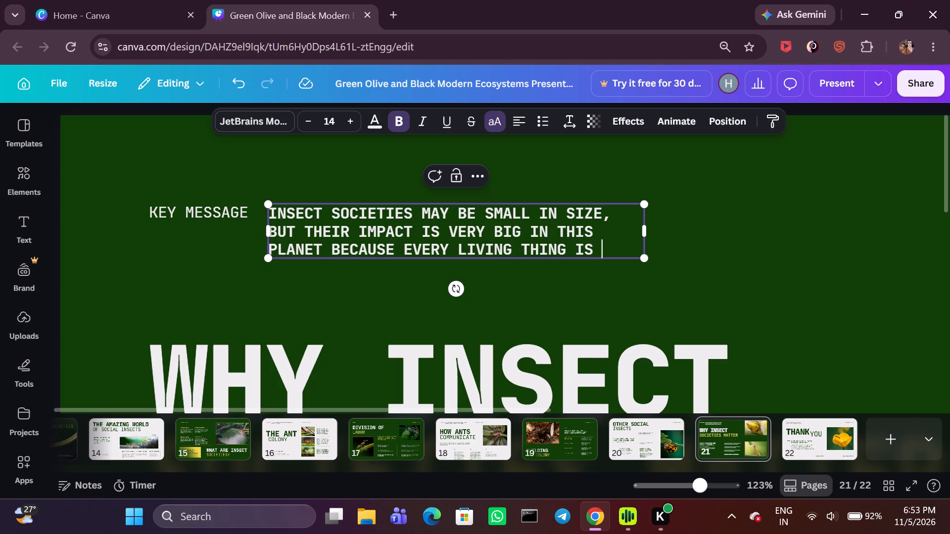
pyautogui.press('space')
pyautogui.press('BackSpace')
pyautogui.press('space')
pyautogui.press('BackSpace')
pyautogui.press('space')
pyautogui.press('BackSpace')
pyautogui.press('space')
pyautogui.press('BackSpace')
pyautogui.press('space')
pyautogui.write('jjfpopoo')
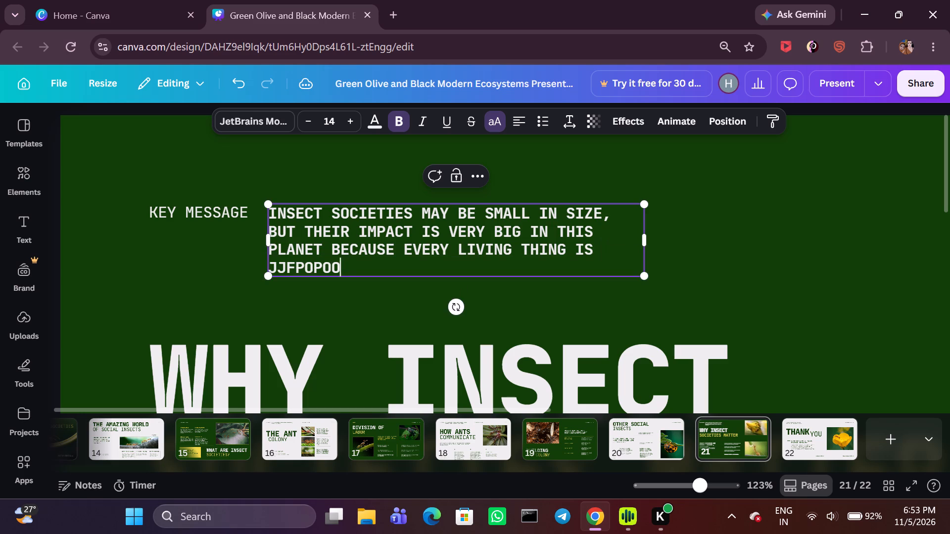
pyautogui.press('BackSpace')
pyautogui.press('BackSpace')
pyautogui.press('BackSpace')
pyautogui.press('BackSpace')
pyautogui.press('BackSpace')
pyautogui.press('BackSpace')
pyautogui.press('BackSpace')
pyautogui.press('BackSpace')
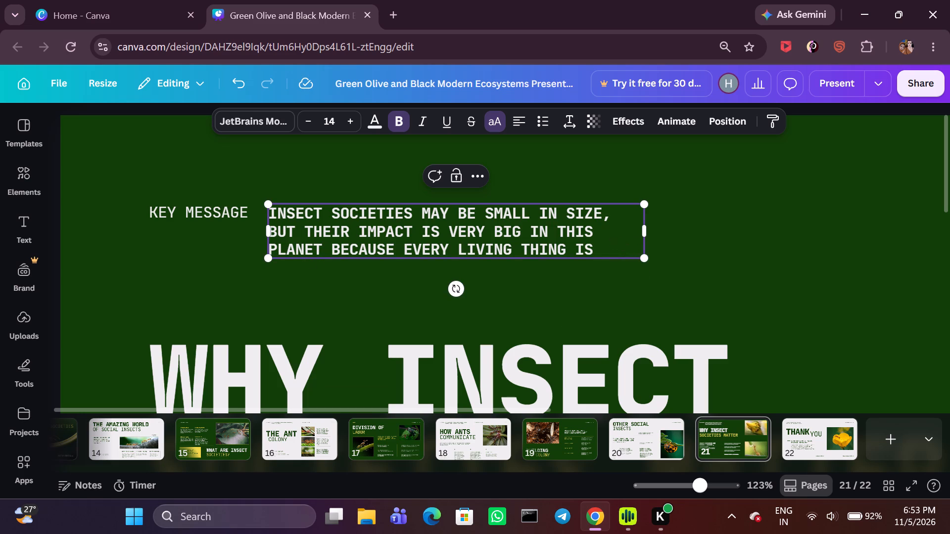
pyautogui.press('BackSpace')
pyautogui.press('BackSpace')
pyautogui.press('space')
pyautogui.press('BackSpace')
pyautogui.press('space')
# Examine page 21's layout around the key message, the heading and the two photos.
pyautogui.keyDown('ctrl'); pyautogui.scroll(-2, 687, 270); pyautogui.keyUp('ctrl')
pyautogui.keyDown('ctrl'); pyautogui.scroll(3, 687, 270); pyautogui.keyUp('ctrl')
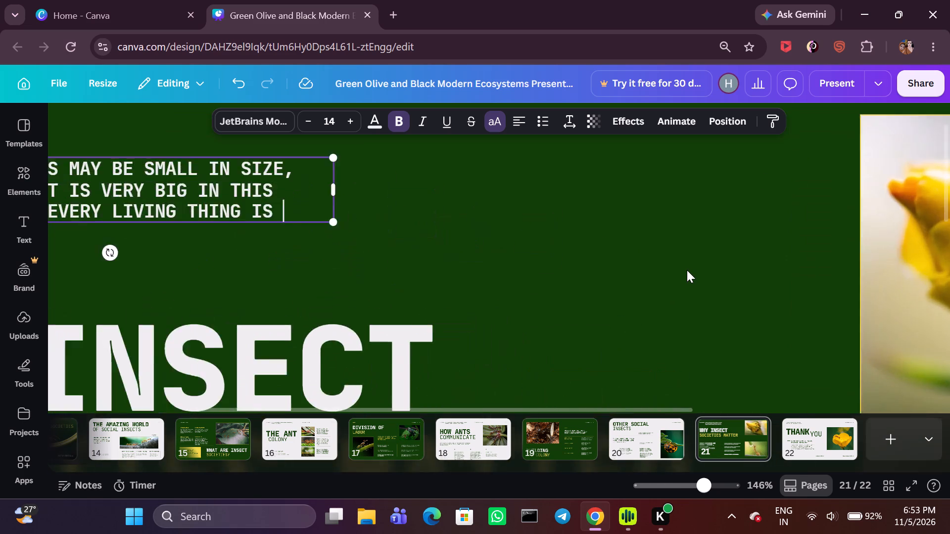
pyautogui.keyDown('ctrl'); pyautogui.scroll(-4, 687, 270); pyautogui.keyUp('ctrl')
pyautogui.keyDown('ctrl'); pyautogui.scroll(5, 627, 192); pyautogui.keyUp('ctrl')
pyautogui.keyDown('ctrl'); pyautogui.scroll(-3, 514, 162); pyautogui.keyUp('ctrl')
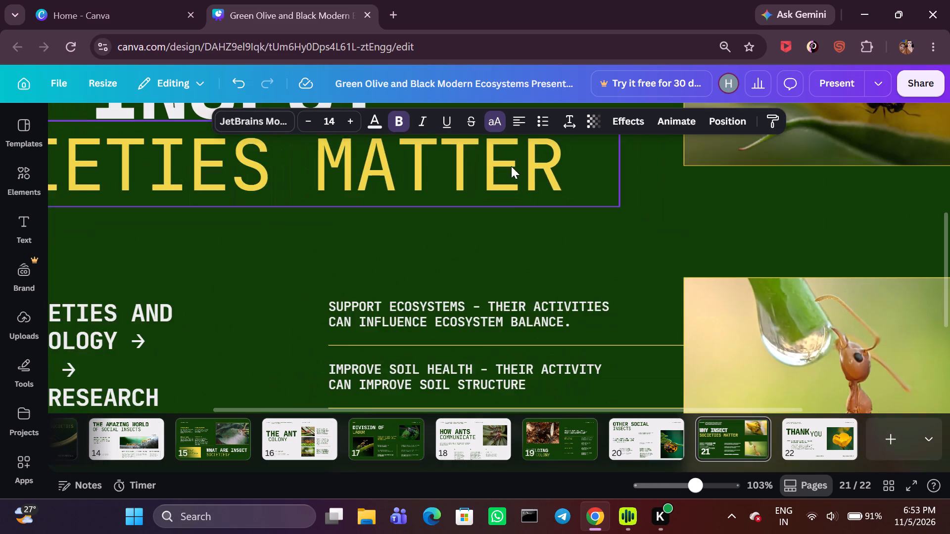
pyautogui.keyDown('ctrl'); pyautogui.scroll(-1, 509, 218); pyautogui.keyUp('ctrl')
pyautogui.keyDown('ctrl'); pyautogui.moveTo(509, 218); pyautogui.dragTo(683, 397, button='middle'); pyautogui.keyUp('ctrl')
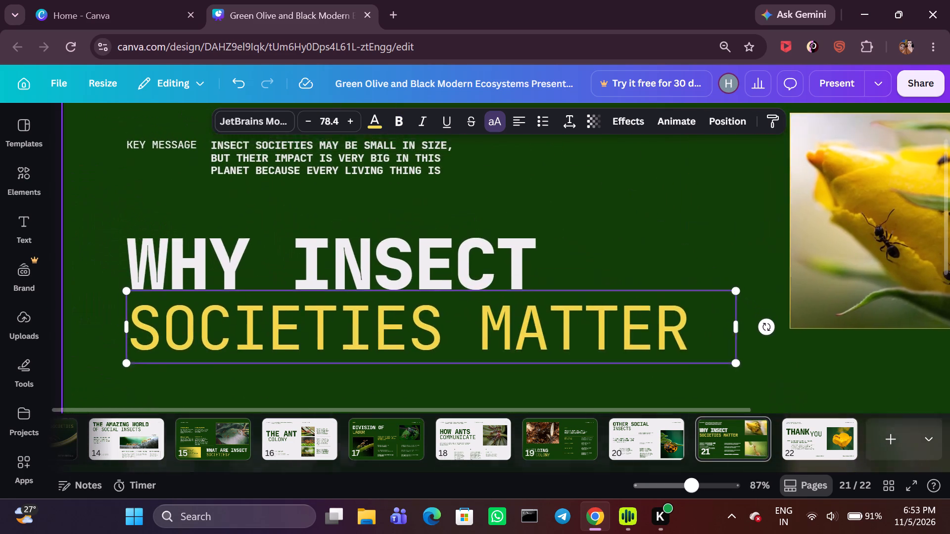
pyautogui.keyDown('ctrl'); pyautogui.moveTo(683, 397); pyautogui.dragTo(839, 445, button='middle'); pyautogui.keyUp('ctrl')
pyautogui.keyDown('ctrl'); pyautogui.moveTo(500, 227); pyautogui.dragTo(525, 236, button='middle'); pyautogui.keyUp('ctrl')
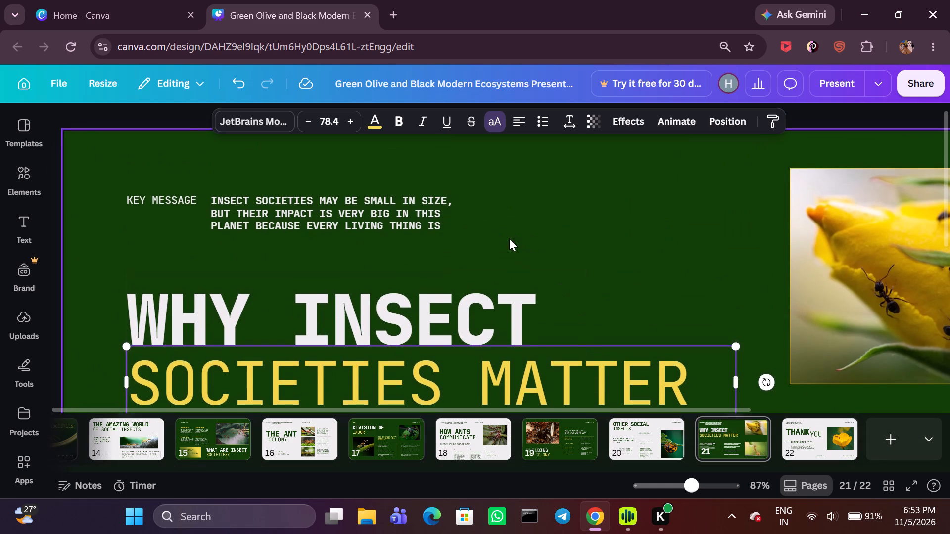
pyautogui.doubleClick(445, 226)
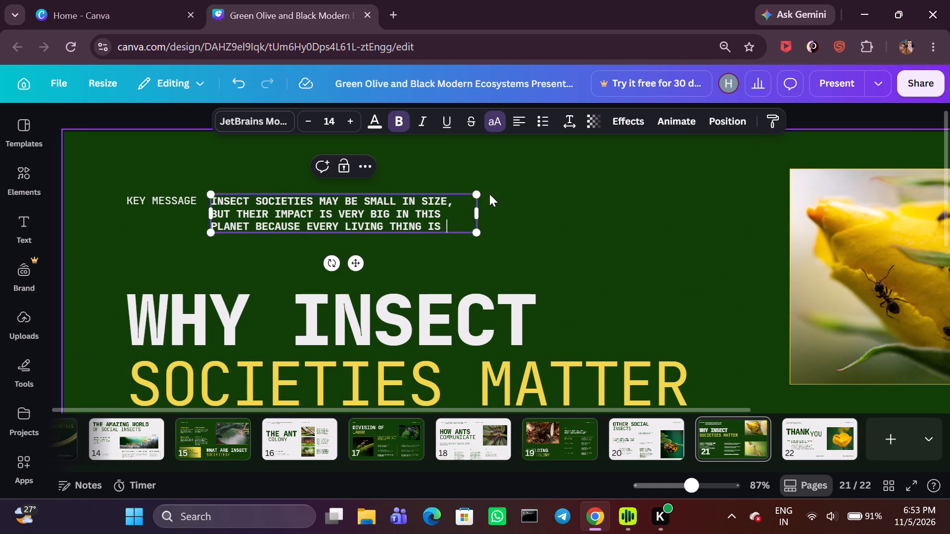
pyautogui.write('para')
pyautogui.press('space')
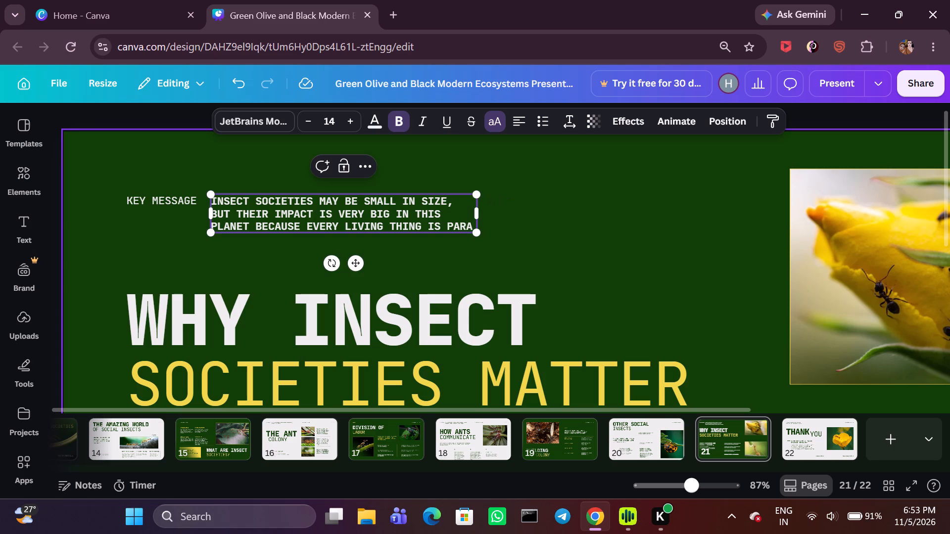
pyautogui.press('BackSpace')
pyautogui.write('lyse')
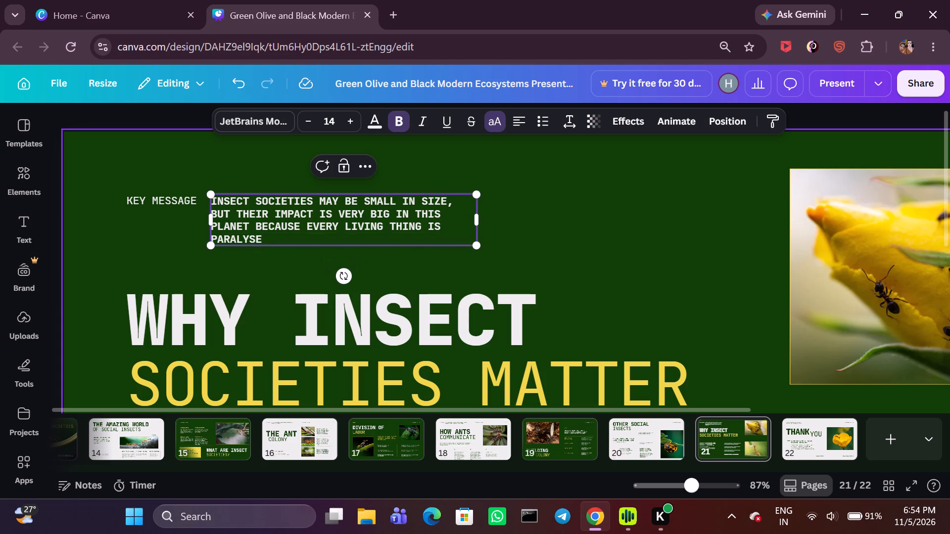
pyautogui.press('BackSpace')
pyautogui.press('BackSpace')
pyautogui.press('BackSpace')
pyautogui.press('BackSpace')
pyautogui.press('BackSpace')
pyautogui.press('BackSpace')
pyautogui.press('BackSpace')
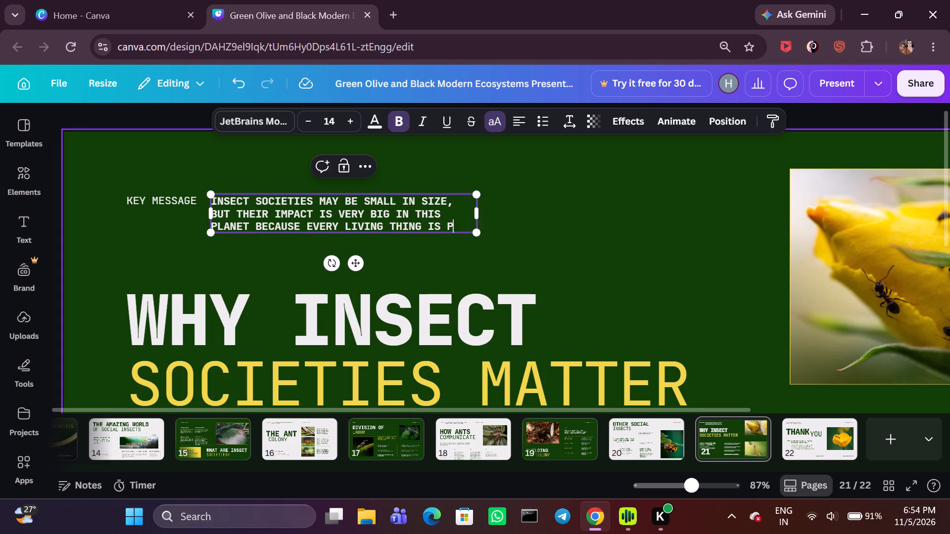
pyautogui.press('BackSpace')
# Continue page 21's key message after "every living thing is" with "half meals in the planet,".
pyautogui.write('half')
pyautogui.press('space')
pyautogui.write('mea')
pyautogui.press('l')
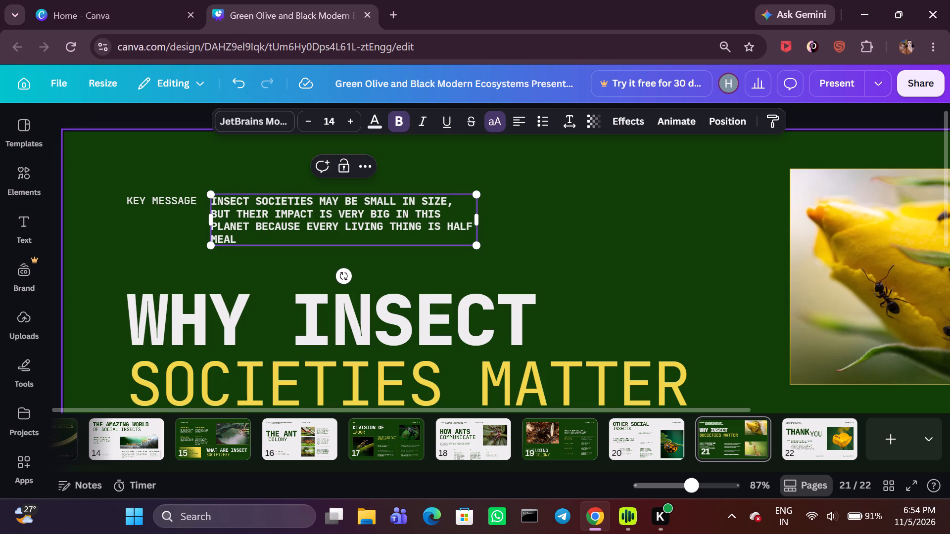
pyautogui.write('s')
pyautogui.press('space')
pyautogui.write('in the')
pyautogui.press('space')
pyautogui.write('wo')
pyautogui.press('BackSpace')
pyautogui.press('BackSpace')
pyautogui.write('planet')
pyautogui.press('space')
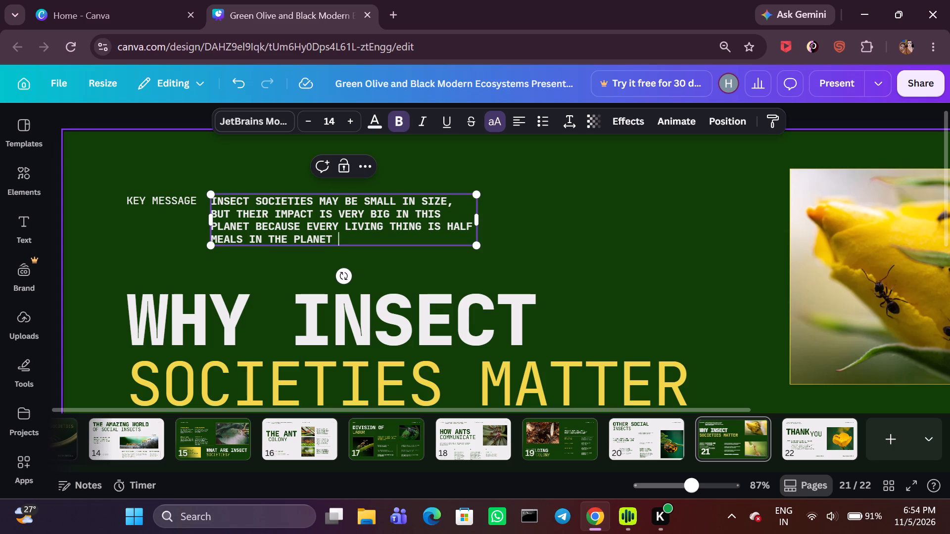
pyautogui.press('BackSpace')
pyautogui.press(',')
# Add "means" directly after the comma at the end of the key message.
pyautogui.write('mane')
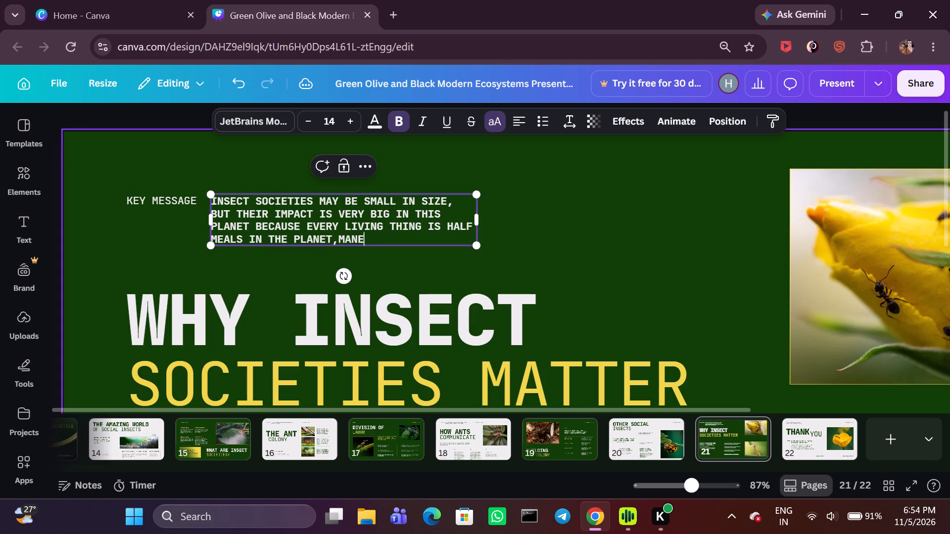
pyautogui.press('BackSpace')
pyautogui.press('BackSpace')
pyautogui.press('e')
pyautogui.press('BackSpace')
pyautogui.press('BackSpace')
pyautogui.write('ean')
pyautogui.press('space')
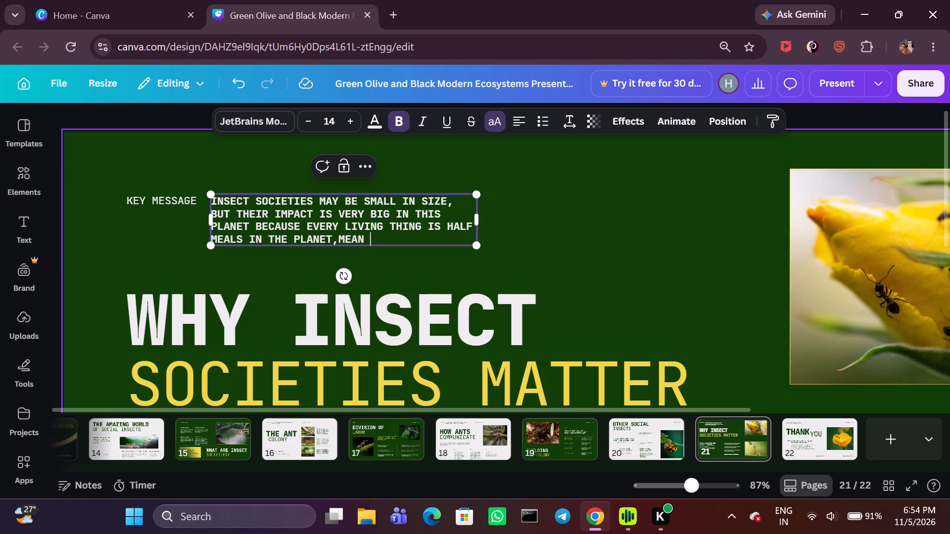
pyautogui.press('BackSpace')
pyautogui.hotkey('shift', '~')
pyautogui.press('BackSpace')
pyautogui.press('`')
pyautogui.press('BackSpace')
pyautogui.press('Menu')
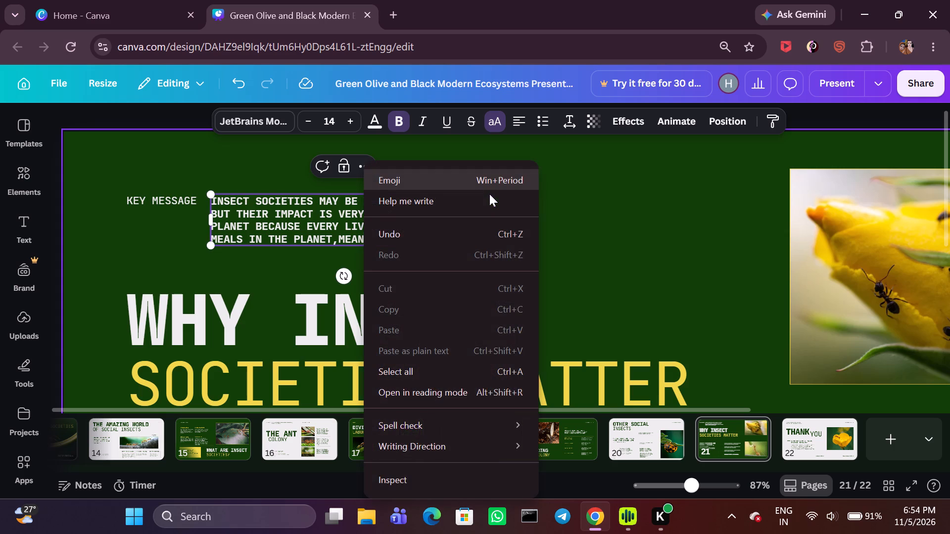
pyautogui.click(624, 198)
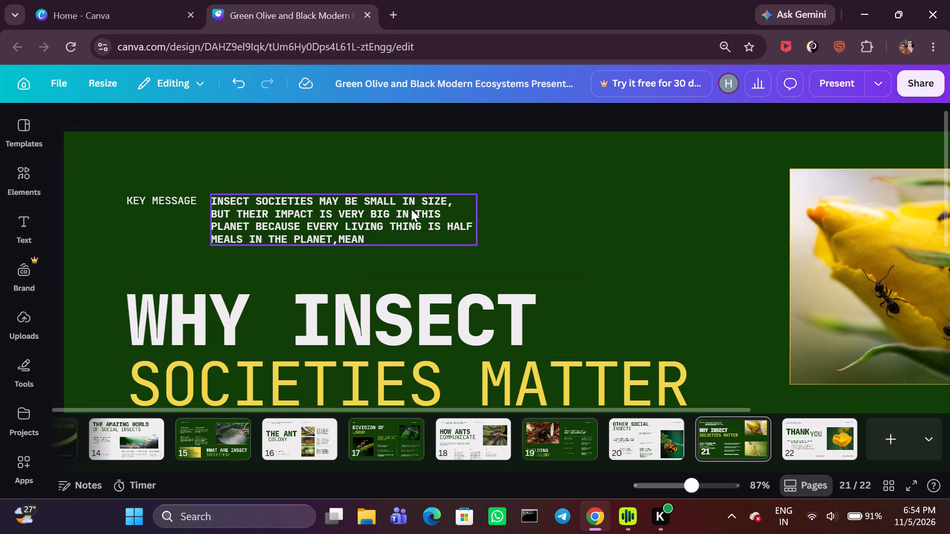
pyautogui.click(372, 235)
pyautogui.click(368, 237)
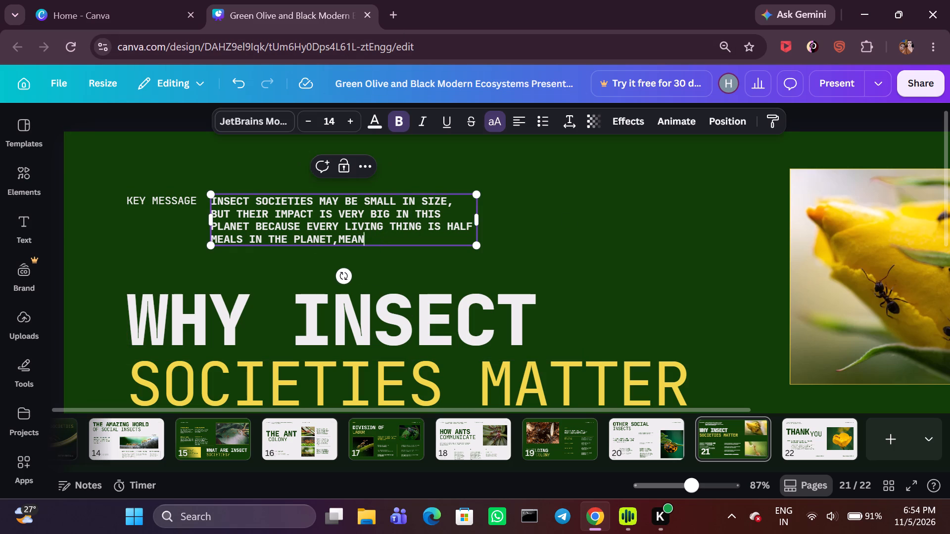
pyautogui.write('s')
pyautogui.press('space')
# Extend the key message after "means" with "every living being is depending on each other for life".
pyautogui.press('e')
pyautogui.write('very')
pyautogui.press('space')
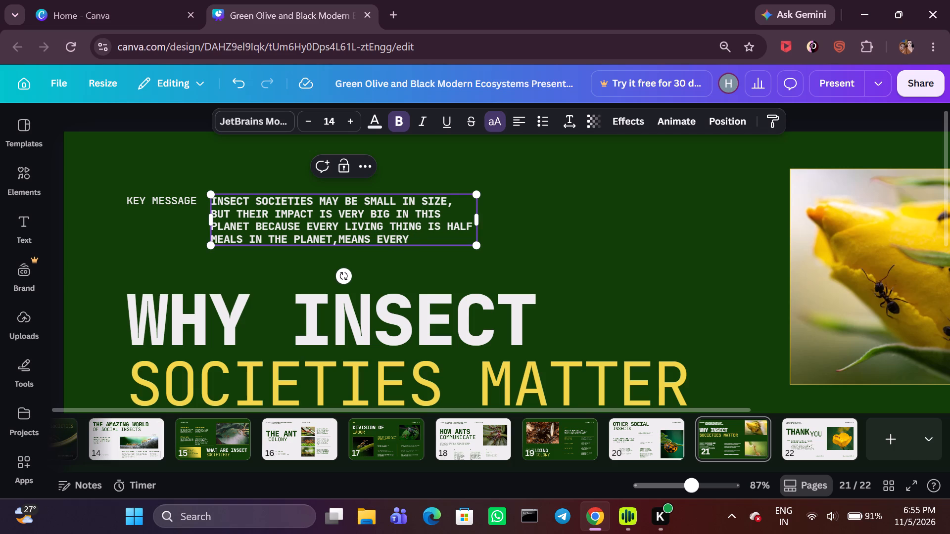
pyautogui.write('living')
pyautogui.press('space')
pyautogui.write('be')
pyautogui.press('i')
pyautogui.write('ng')
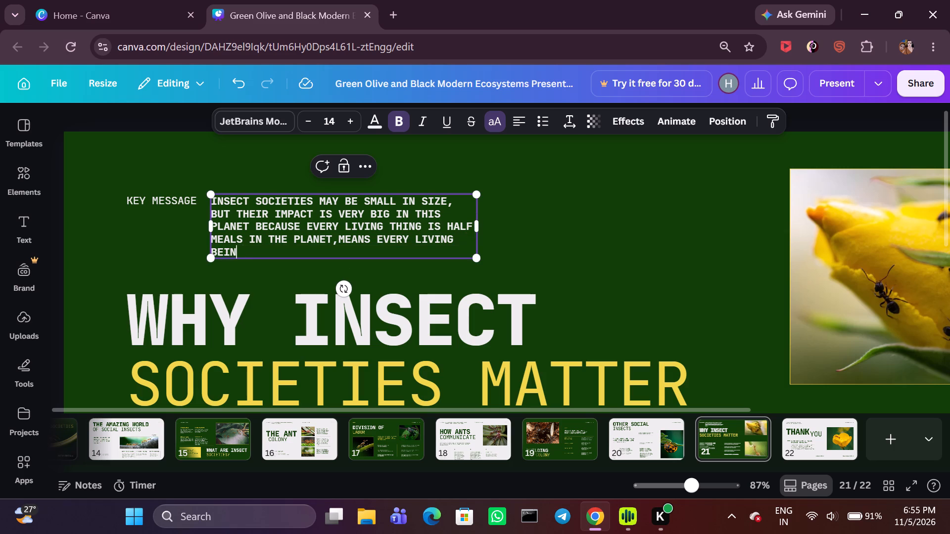
pyautogui.press('space')
pyautogui.write('is depe')
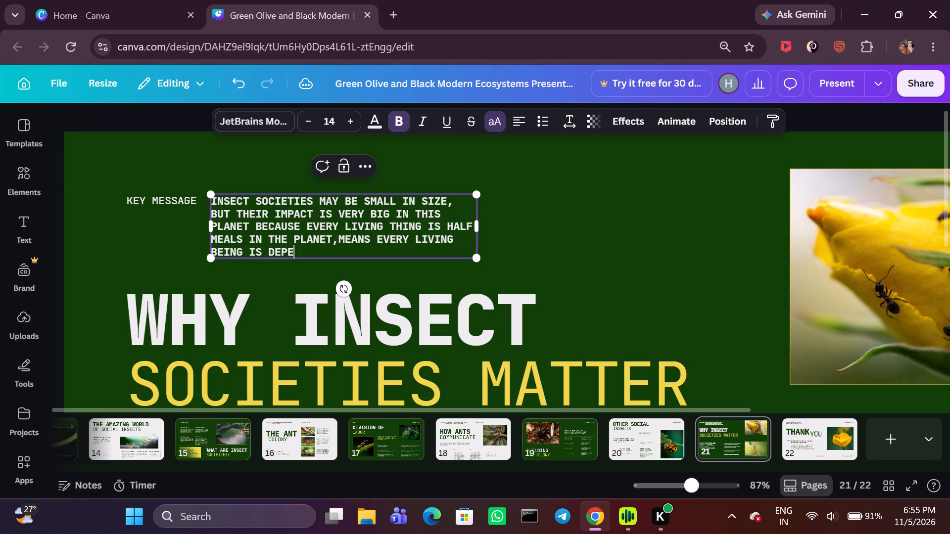
pyautogui.press('n')
pyautogui.press('d')
pyautogui.write('ing on each other')
pyautogui.press('space')
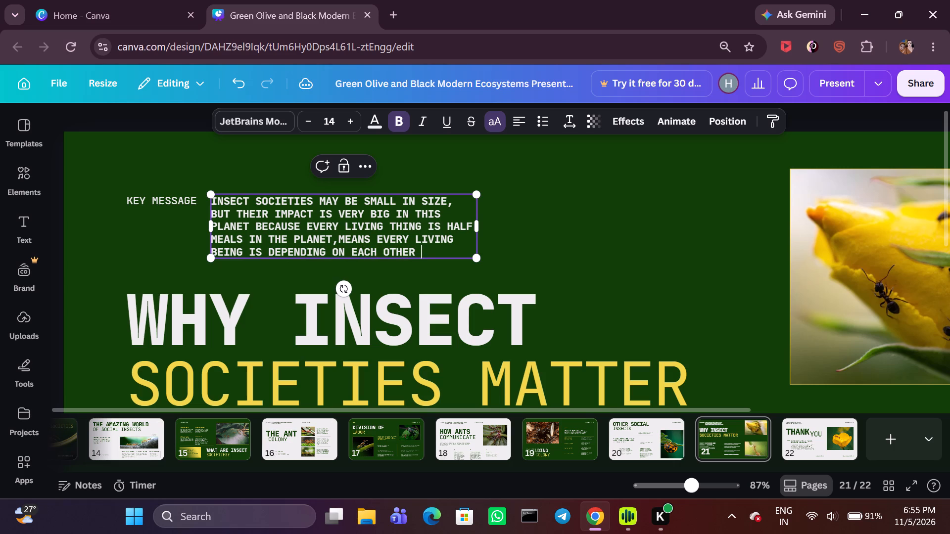
pyautogui.write('for')
pyautogui.press('space')
pyautogui.press('l')
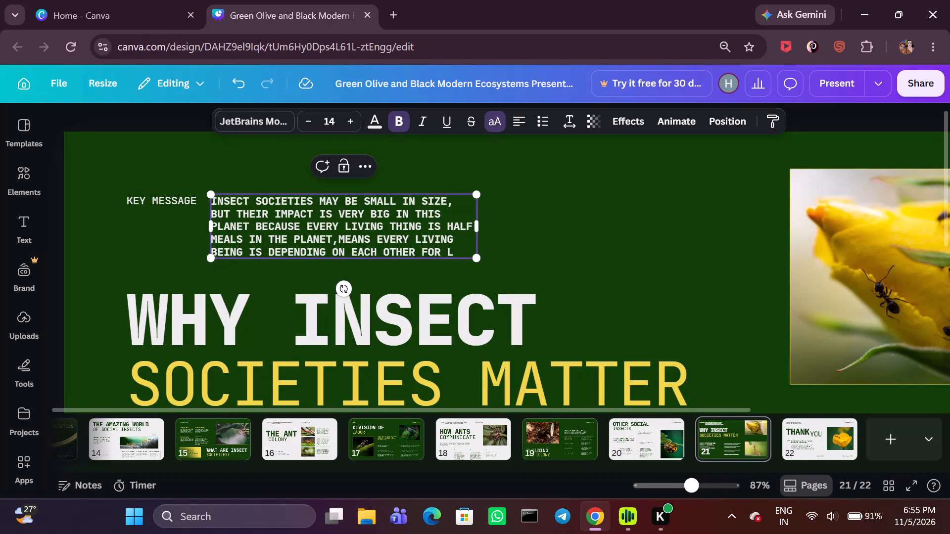
pyautogui.press('i')
pyautogui.write('fe')
# End page 21's key message with a period after "life" and leave the text box.
pyautogui.press('.')
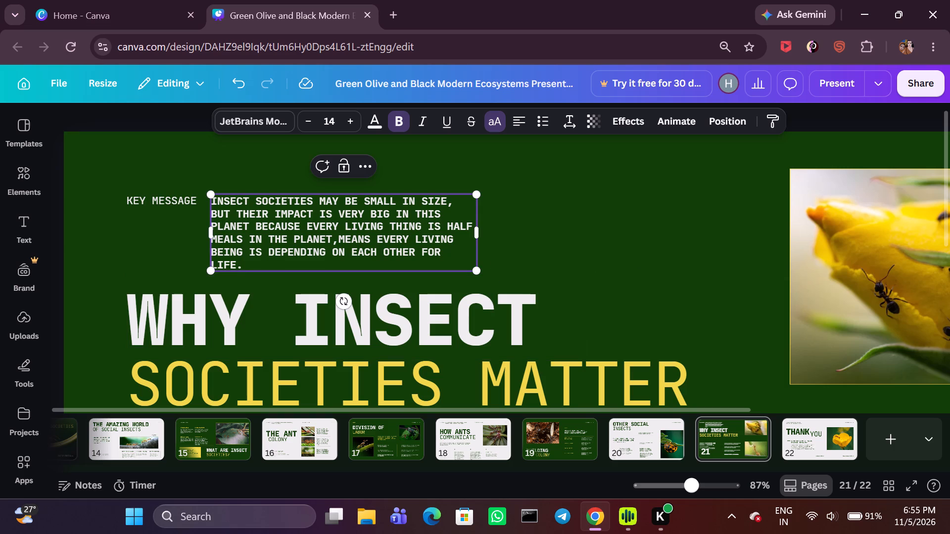
pyautogui.click(151, 239)
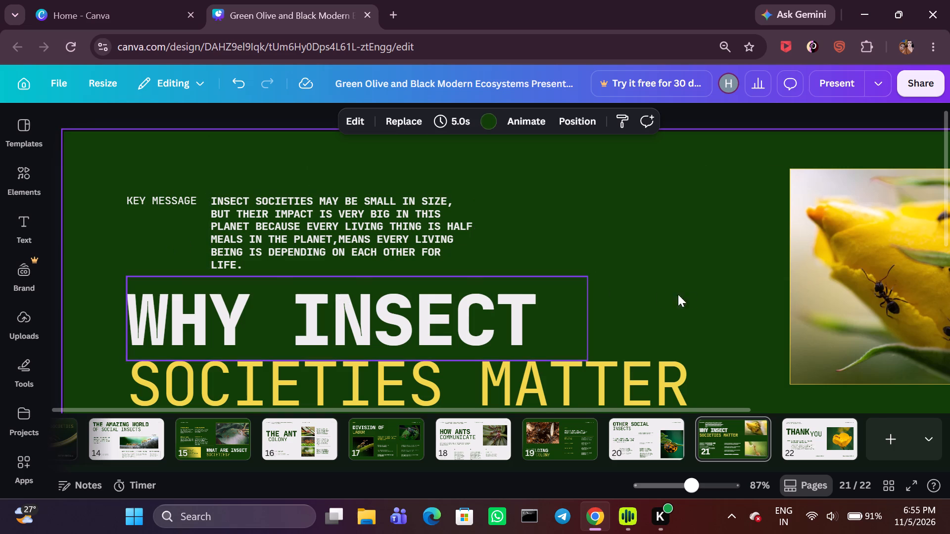
# Replace page 21's "Support ecosystems" point with new text starting "insects societies".
pyautogui.keyDown('ctrl'); pyautogui.scroll(-4, 683, 270); pyautogui.keyUp('ctrl')
pyautogui.keyDown('ctrl'); pyautogui.scroll(-1, 472, 292); pyautogui.keyUp('ctrl')
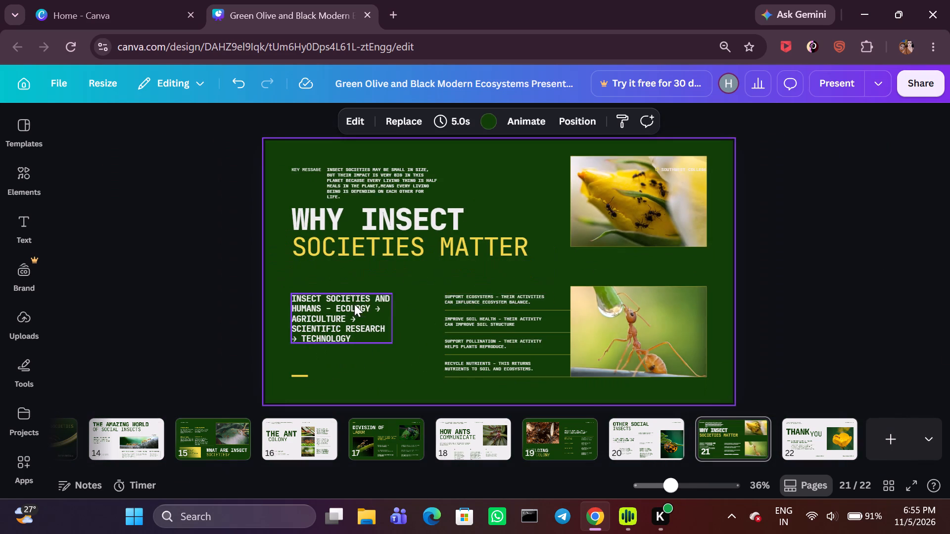
pyautogui.keyDown('ctrl'); pyautogui.scroll(5, 354, 304); pyautogui.keyUp('ctrl')
pyautogui.keyDown('ctrl'); pyautogui.scroll(-1, 142, 312); pyautogui.keyUp('ctrl')
pyautogui.keyDown('ctrl'); pyautogui.scroll(1, 144, 312); pyautogui.keyUp('ctrl')
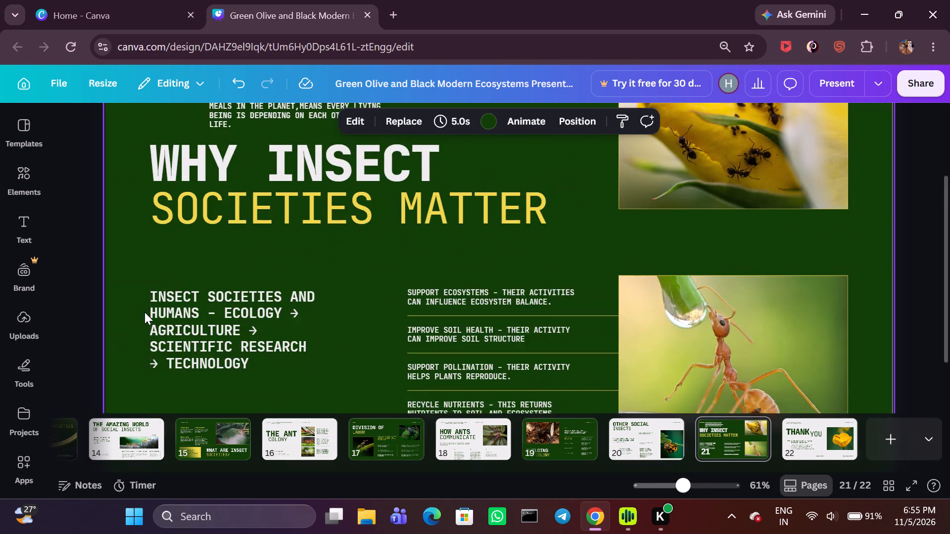
pyautogui.keyDown('ctrl'); pyautogui.scroll(2, 144, 312); pyautogui.keyUp('ctrl')
pyautogui.keyDown('ctrl'); pyautogui.scroll(-2, 248, 311); pyautogui.keyUp('ctrl')
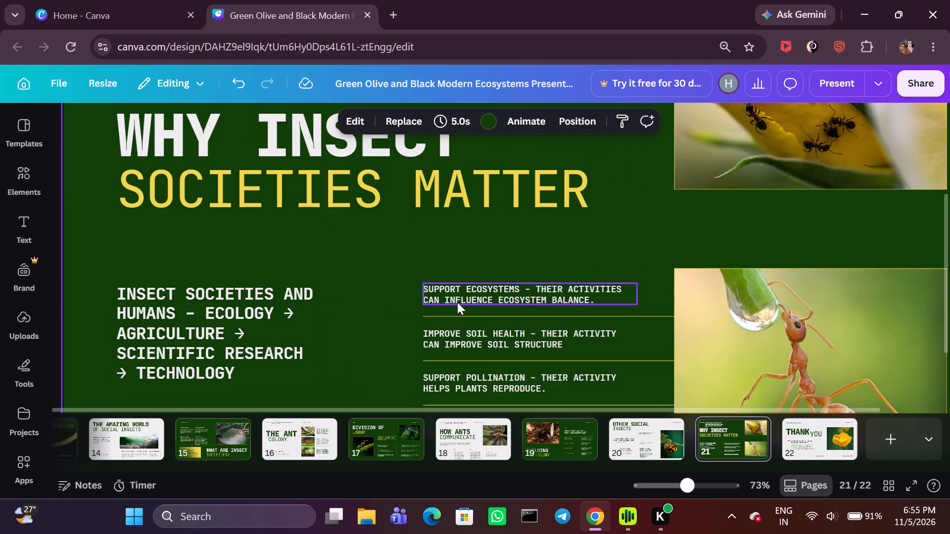
pyautogui.doubleClick(569, 290)
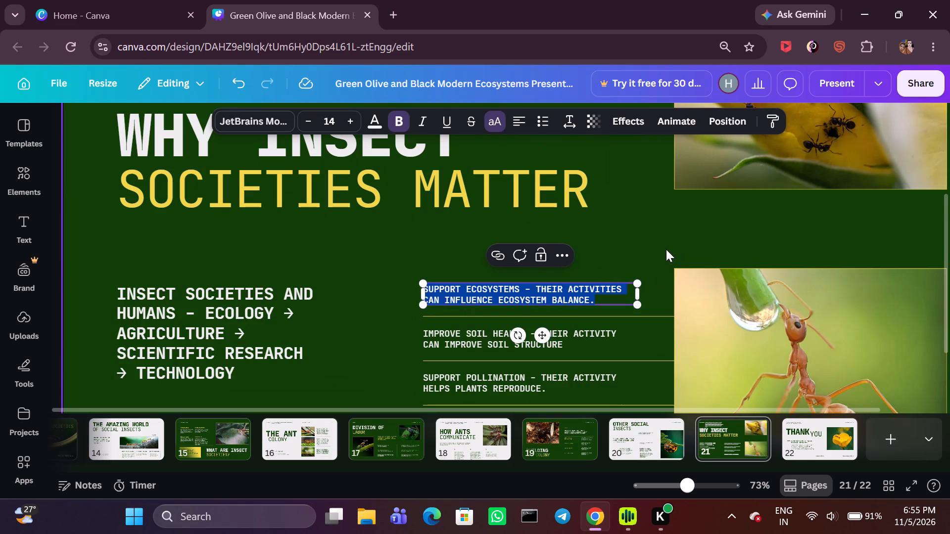
pyautogui.write('ins')
pyautogui.write('ects')
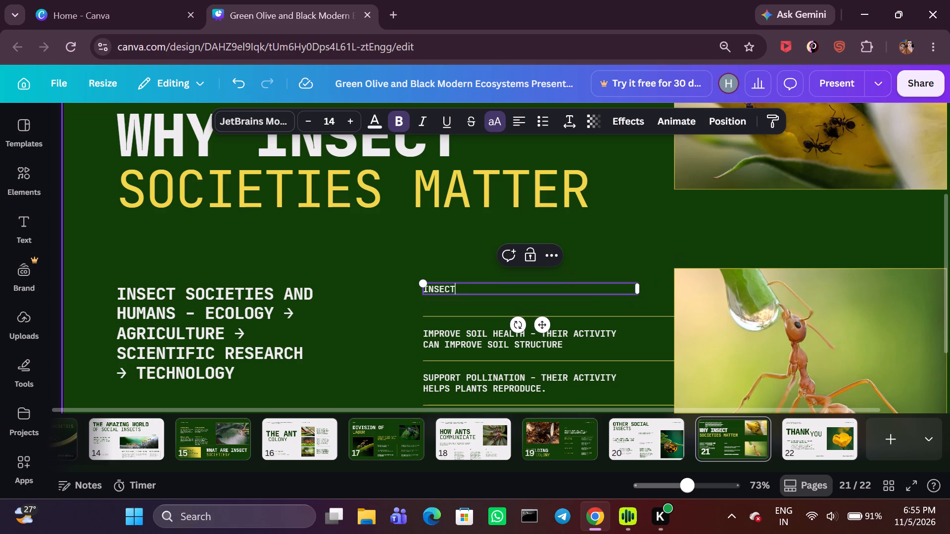
pyautogui.press('space')
pyautogui.write('soci')
pyautogui.write('es')
pyautogui.press('BackSpace')
pyautogui.press('t')
pyautogui.write('ies')
pyautogui.press('space')
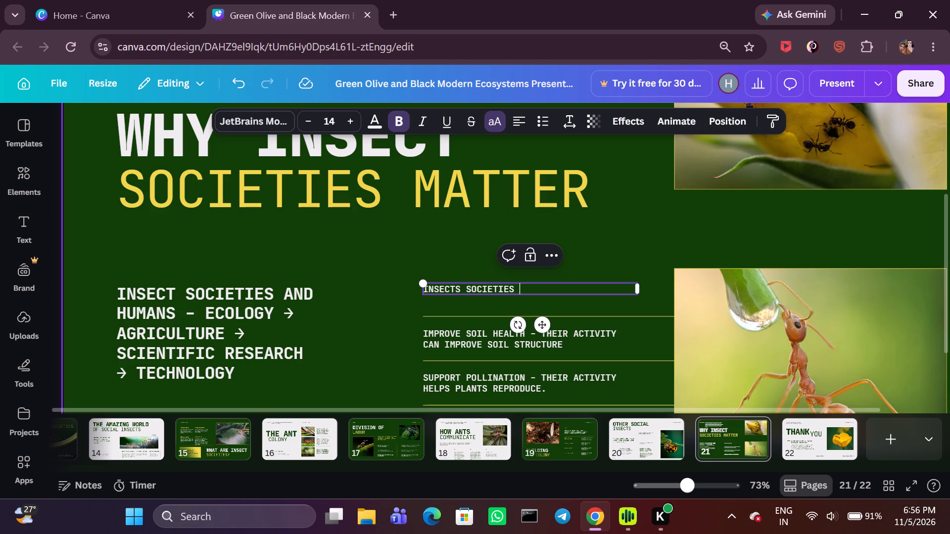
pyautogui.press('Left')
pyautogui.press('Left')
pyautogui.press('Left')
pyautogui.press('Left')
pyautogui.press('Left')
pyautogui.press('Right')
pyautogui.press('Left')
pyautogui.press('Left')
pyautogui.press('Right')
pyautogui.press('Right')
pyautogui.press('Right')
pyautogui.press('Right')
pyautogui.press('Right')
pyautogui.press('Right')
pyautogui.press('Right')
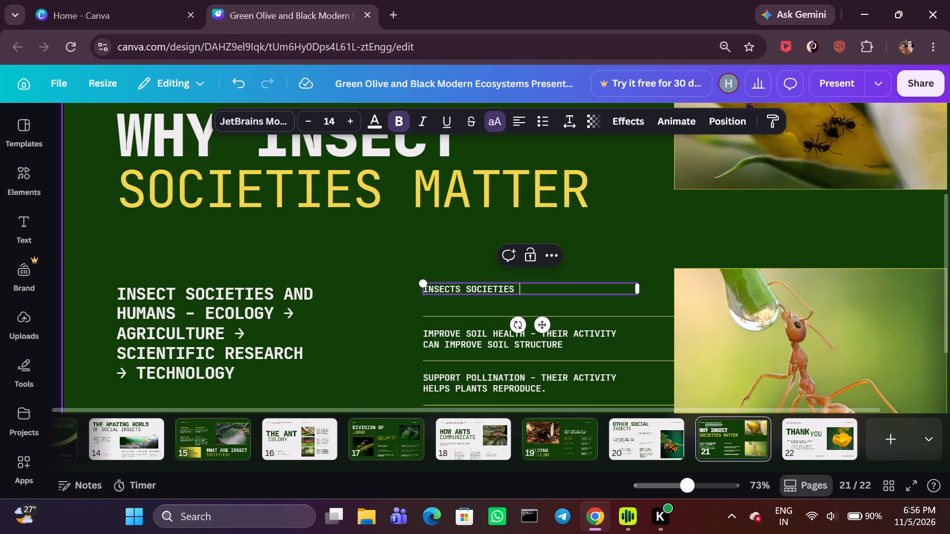
# Continue the first point after "insects societies" with "are groups of insects".
pyautogui.write('aree')
pyautogui.press('BackSpace')
pyautogui.press('space')
pyautogui.write('grio')
pyautogui.press('BackSpace')
pyautogui.press('BackSpace')
pyautogui.write('oupd')
pyautogui.press('BackSpace')
pyautogui.press('s')
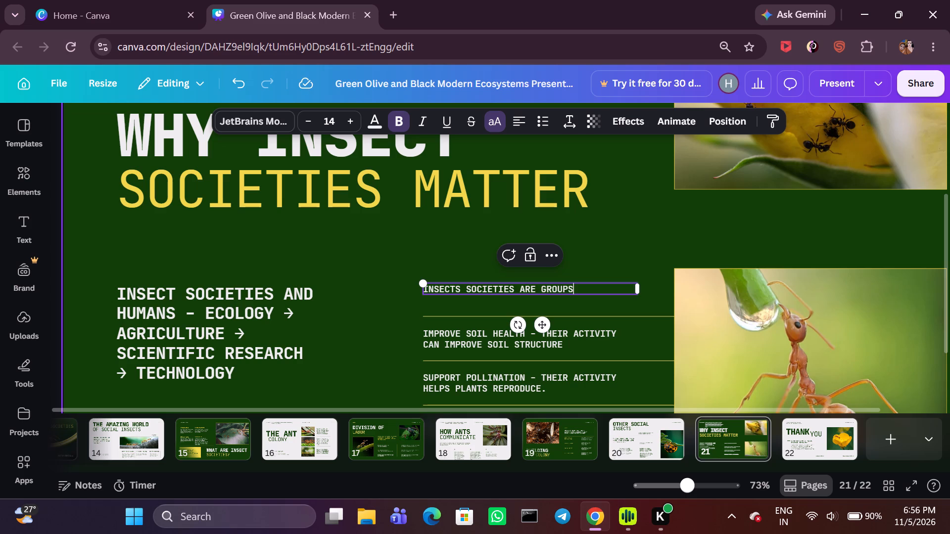
pyautogui.press('space')
pyautogui.write('of')
pyautogui.press('space')
pyautogui.write('insects')
pyautogui.press('space')
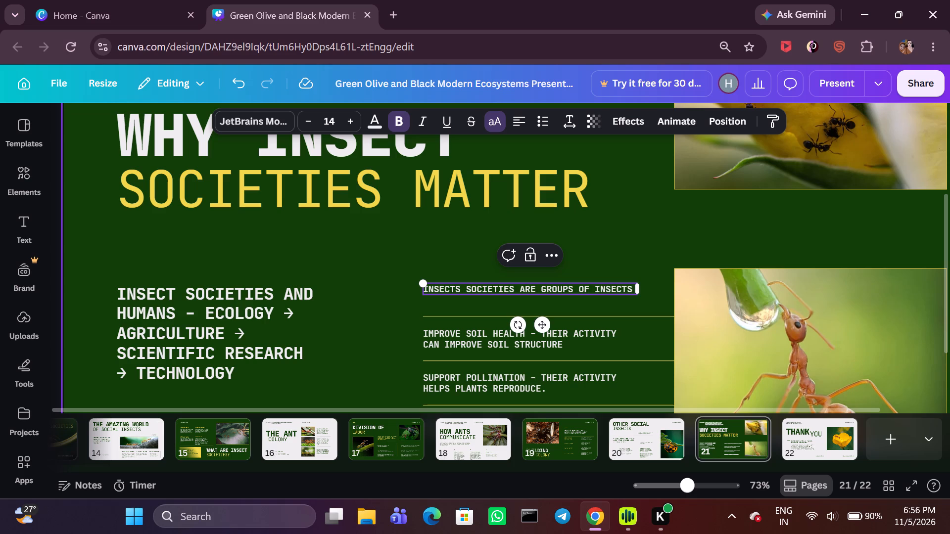
# Extend the first point after "groups of insects" with "that live and work together".
pyautogui.write('that')
pyautogui.press('space')
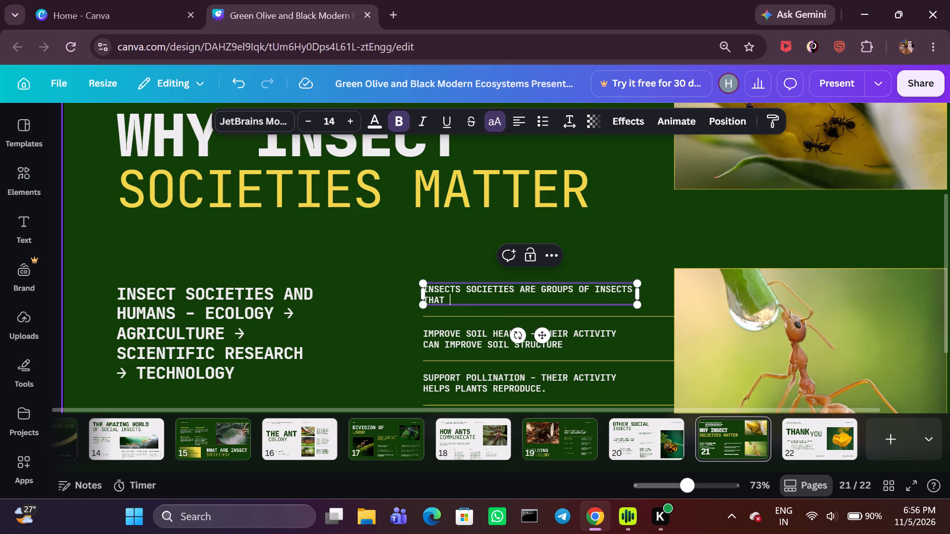
pyautogui.write('live')
pyautogui.press('space')
pyautogui.write('and')
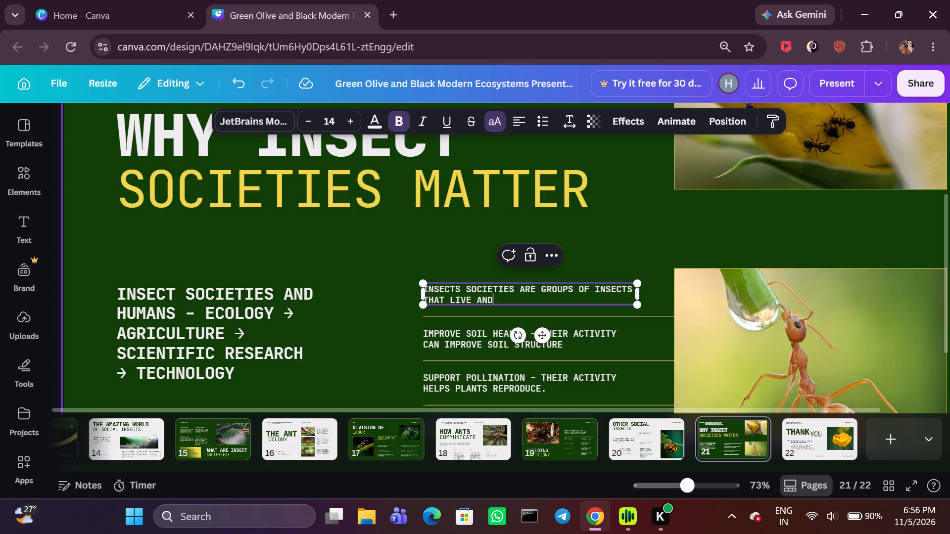
pyautogui.press('space')
pyautogui.write('work')
pyautogui.press('space')
pyautogui.write('together')
pyautogui.press('space')
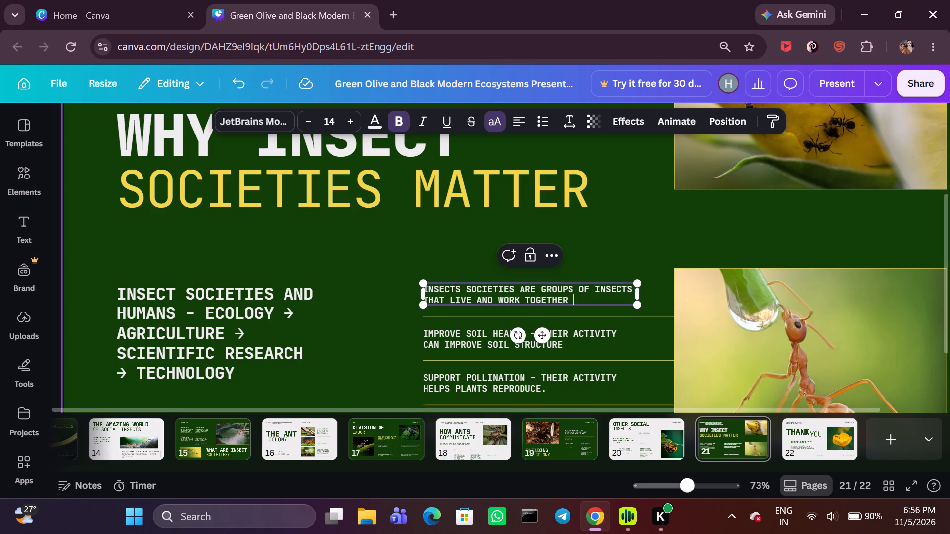
# Finish the first point after "work together" with "in an organised way.".
pyautogui.press('Left')
pyautogui.press('Left')
pyautogui.press('Right')
pyautogui.press('Right')
pyautogui.write('in an')
pyautogui.press('space')
pyautogui.write('or')
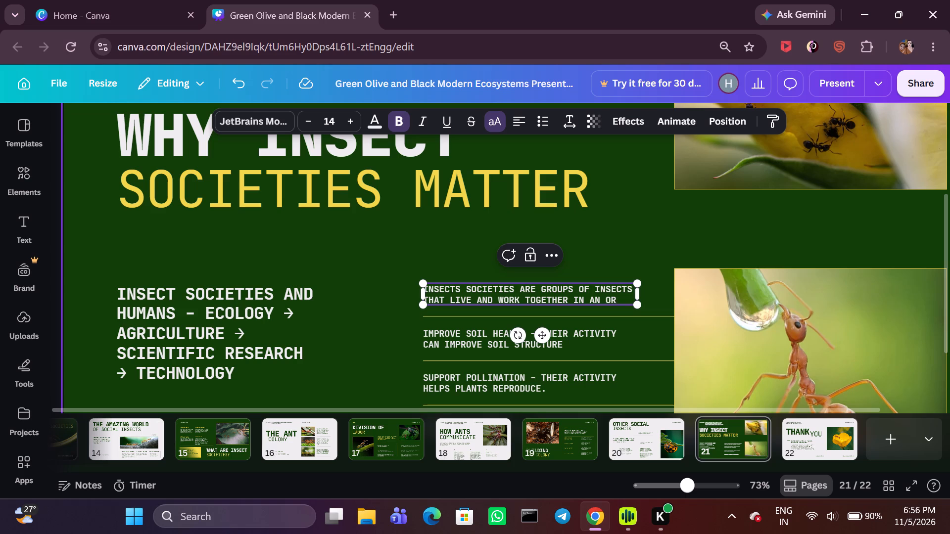
pyautogui.write('gan')
pyautogui.write('ised')
pyautogui.press('space')
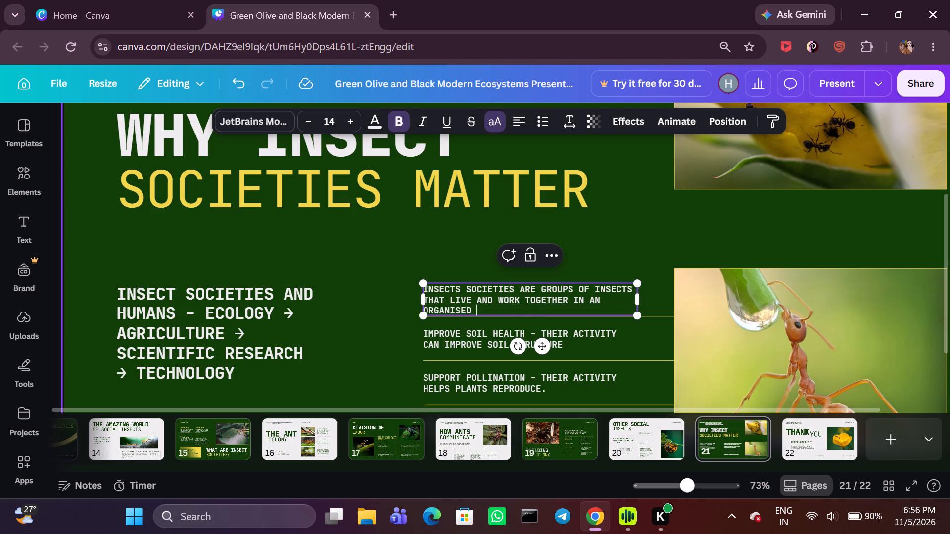
pyautogui.write('way')
pyautogui.press('.')
# Replace page 21's "Improve soil health" point with new text starting "social insects".
pyautogui.doubleClick(448, 342)
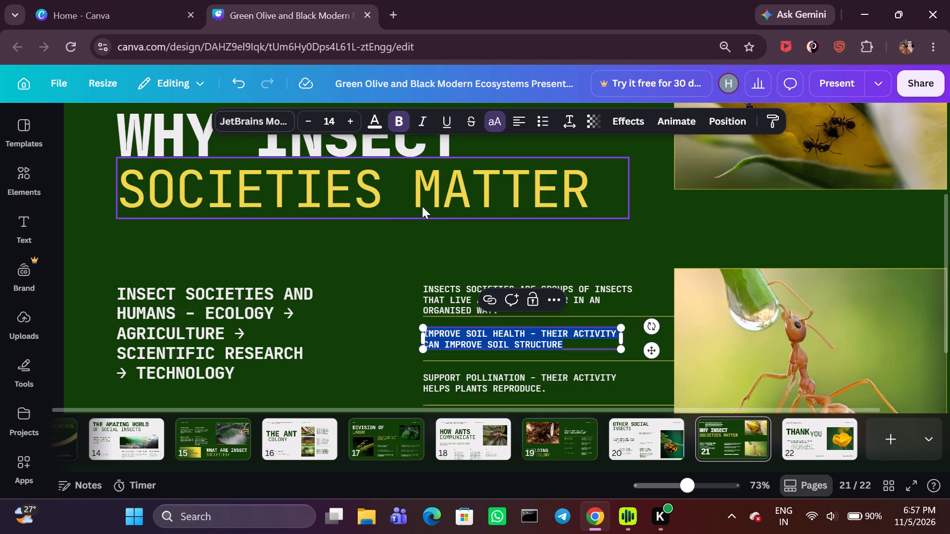
pyautogui.write('social')
pyautogui.press('space')
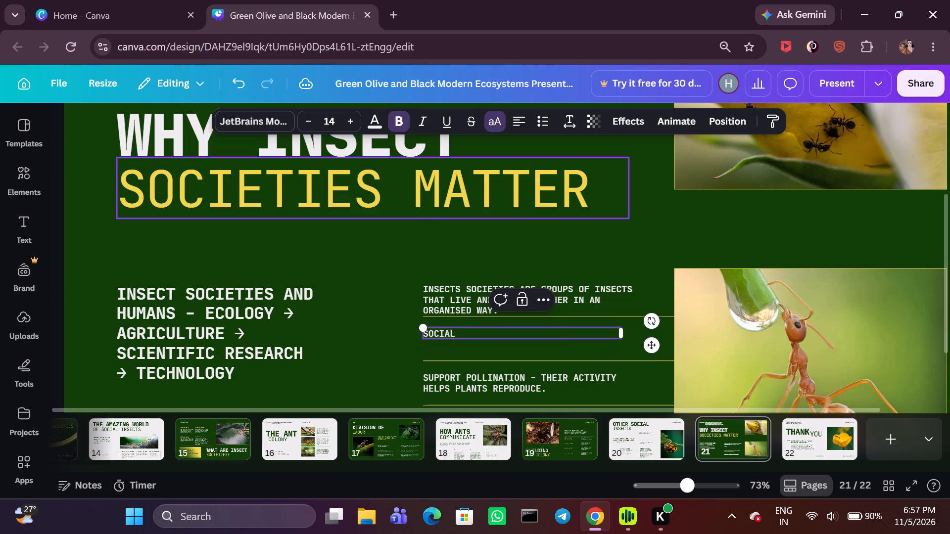
pyautogui.write('ind')
pyautogui.press('BackSpace')
pyautogui.write('secr')
pyautogui.press('BackSpace')
pyautogui.write('t')
pyautogui.press('space')
pyautogui.press('BackSpace')
pyautogui.write('d')
pyautogui.press('space')
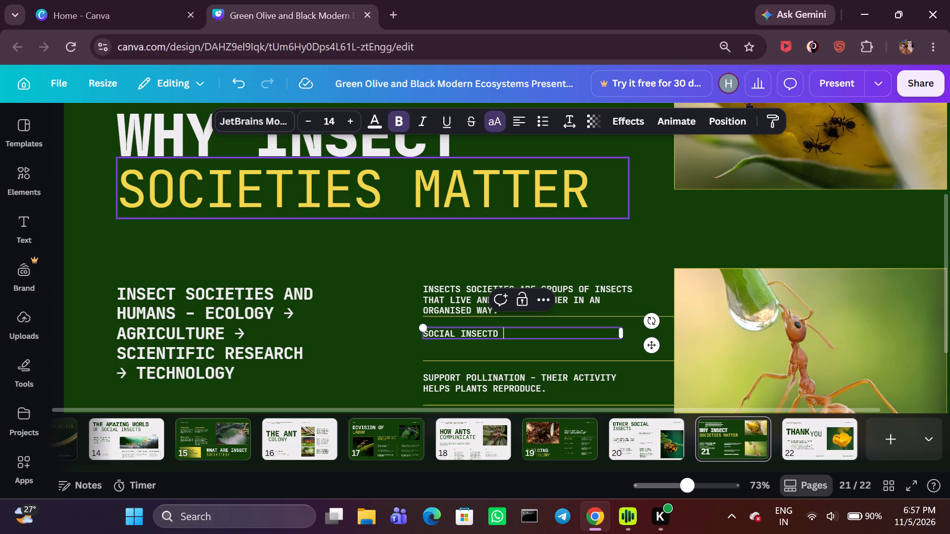
pyautogui.press('BackSpace')
pyautogui.press('BackSpace')
pyautogui.press('s')
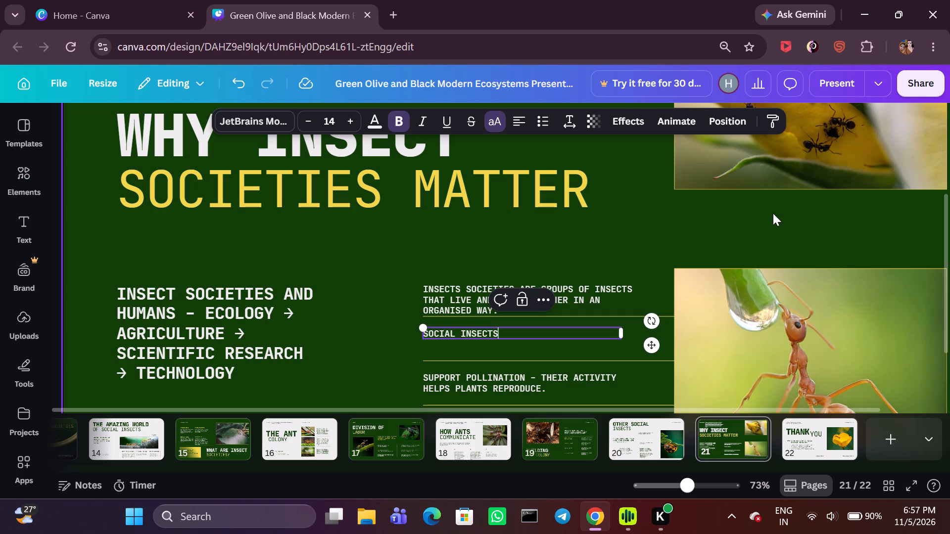
# Continue the second point after "social insects" with "play an".
pyautogui.press('space')
pyautogui.write('plsa')
pyautogui.press('Insert')
pyautogui.press('BackSpace')
pyautogui.press('BackSpace')
pyautogui.write('ay')
pyautogui.press('space')
pyautogui.write('an')
pyautogui.press('space')
# Add the word "important" after "social insects play an" in the second point.
pyautogui.keyDown('ctrl'); pyautogui.scroll(6, 556, 334); pyautogui.keyUp('ctrl')
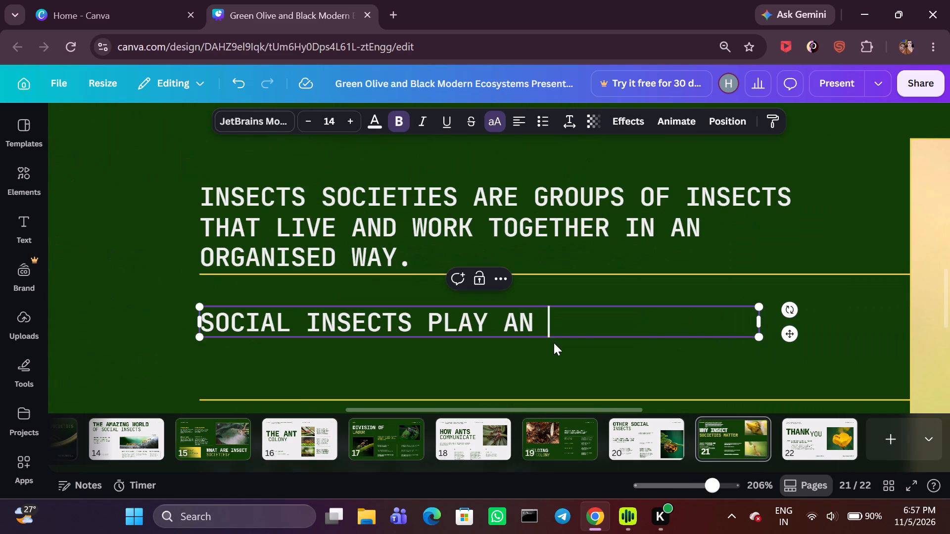
pyautogui.write('imo')
pyautogui.press('BackSpace')
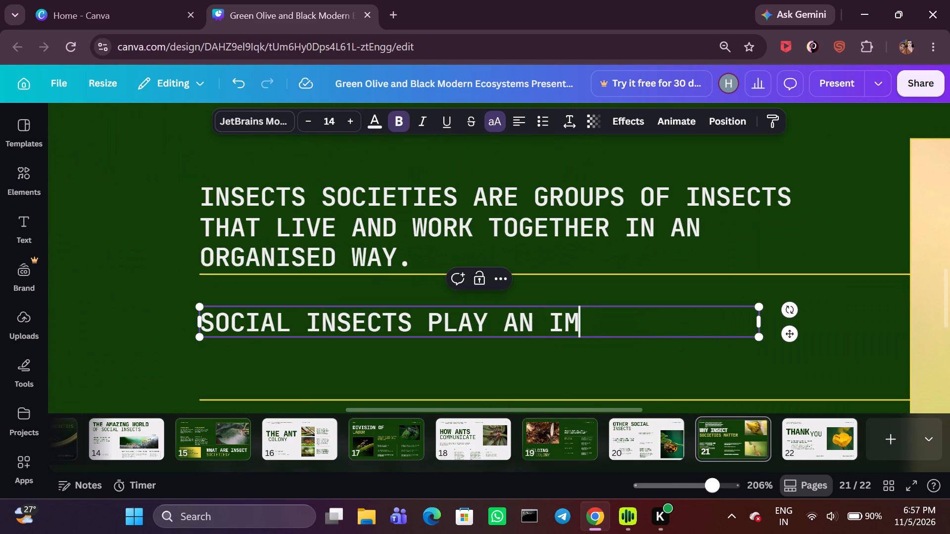
pyautogui.write('poer')
pyautogui.press('BackSpace')
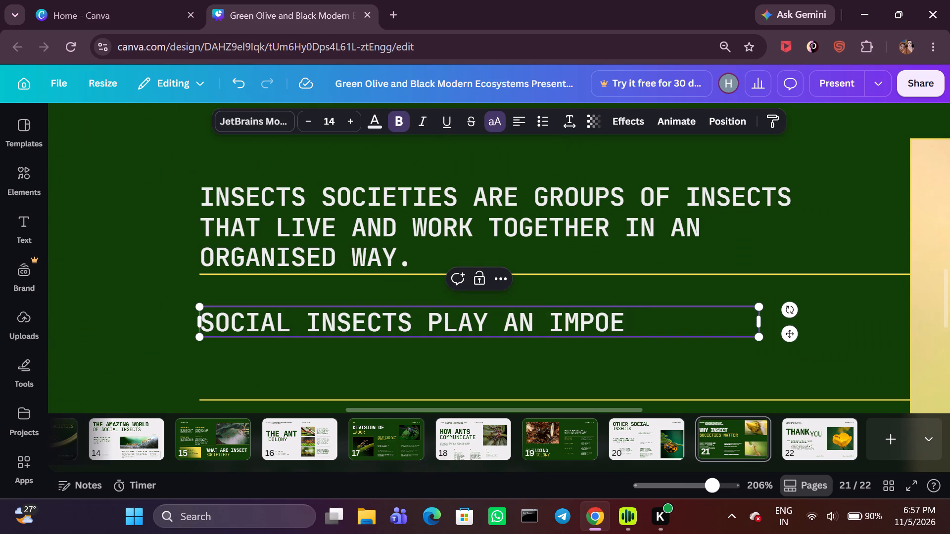
pyautogui.press('BackSpace')
pyautogui.press('r')
pyautogui.write('tand')
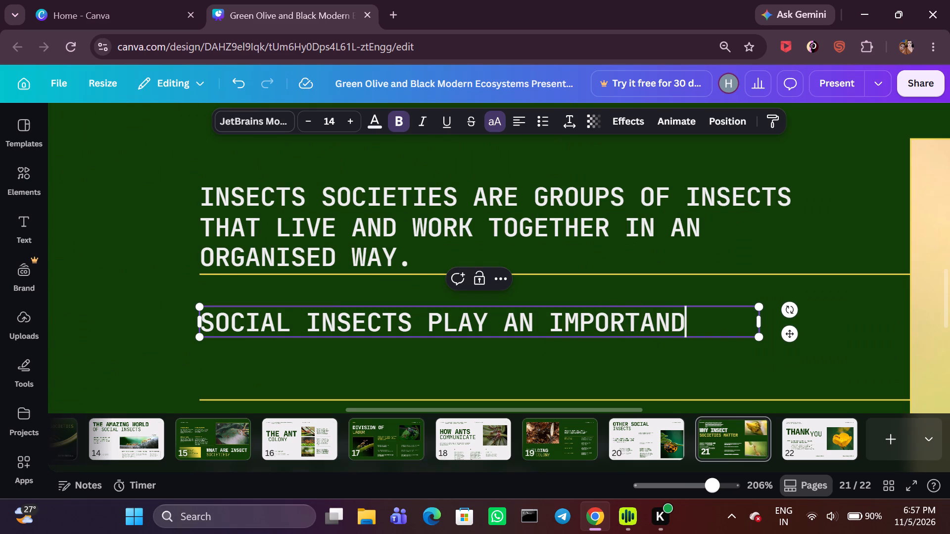
pyautogui.press('BackSpace')
pyautogui.press('e')
pyautogui.press('BackSpace')
pyautogui.press('r')
pyautogui.press('BackSpace')
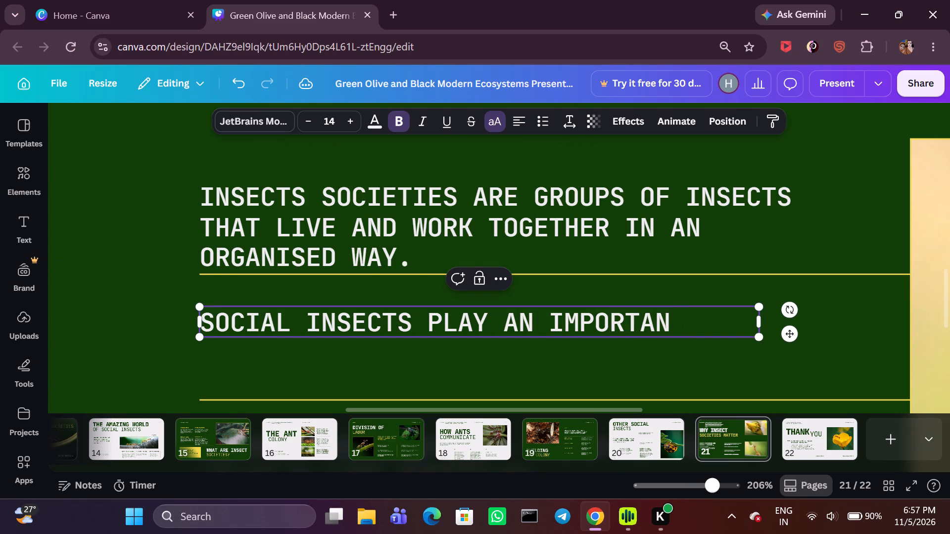
pyautogui.press('e')
pyautogui.press('BackSpace')
pyautogui.press('w')
pyautogui.press('BackSpace')
pyautogui.write('rt')
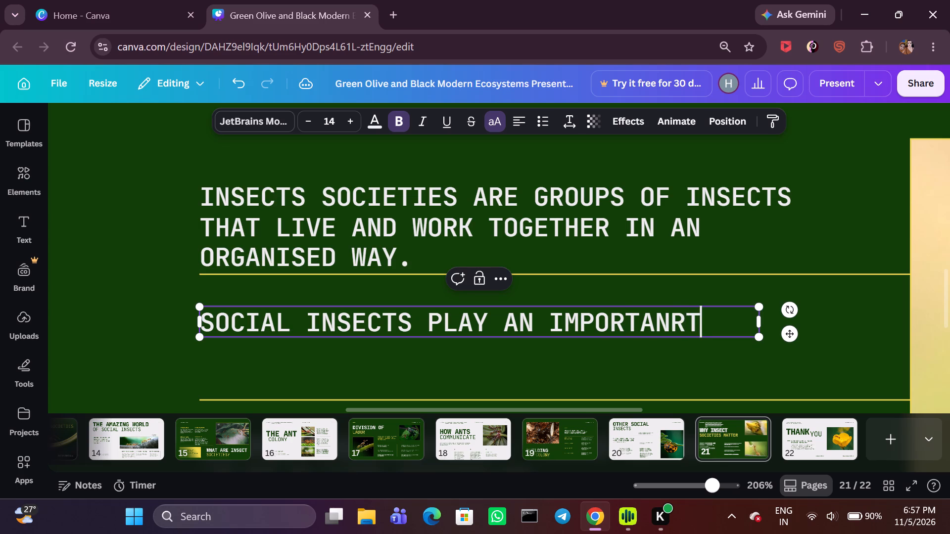
pyautogui.press('BackSpace')
pyautogui.press('BackSpace')
pyautogui.press('t')
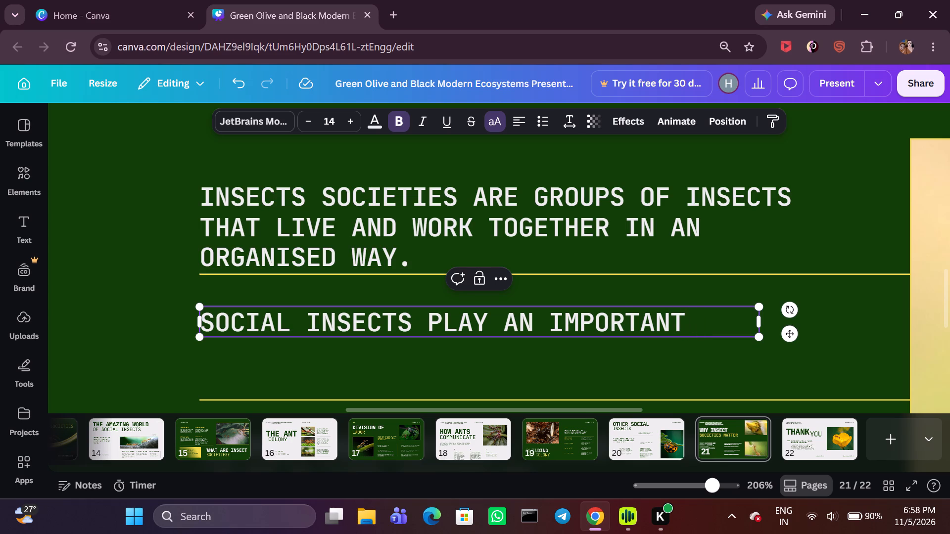
# Extend the second point after "important" with "role in maintaining".
pyautogui.press('space')
pyautogui.write('role')
pyautogui.press('space')
pyautogui.write('in')
pyautogui.press('space')
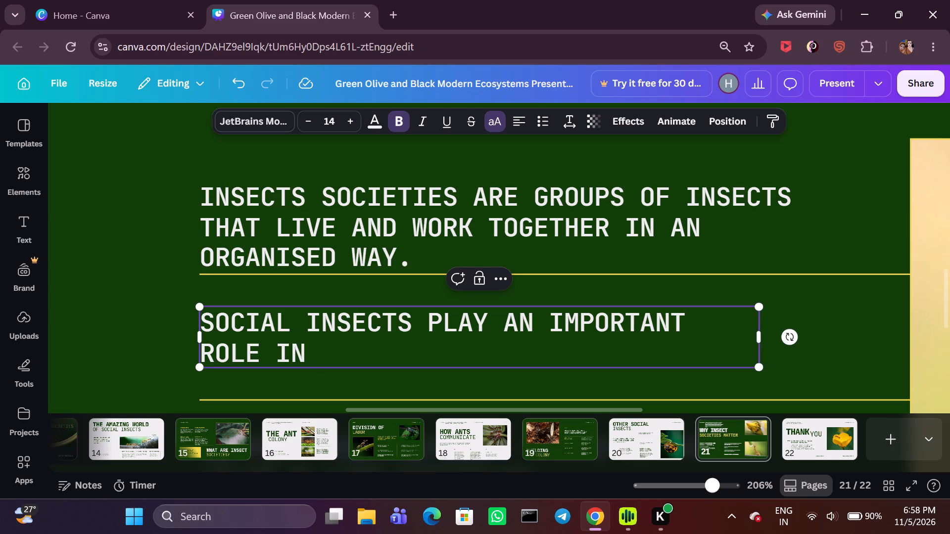
pyautogui.write('main')
pyautogui.write('tai')
pyautogui.write('ni')
pyautogui.write('ng')
pyautogui.press('space')
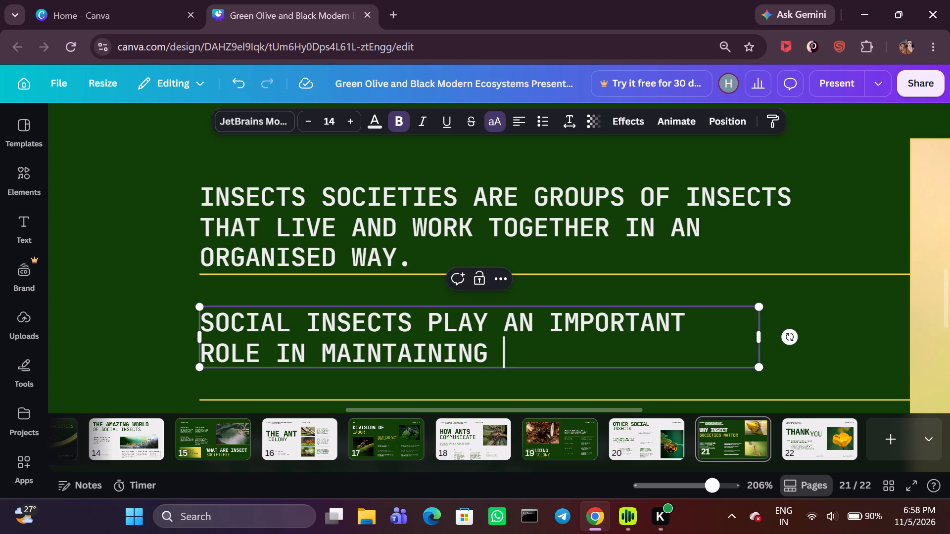
# Add "nature's" after "role in maintaining" in the second point, spelled with a proper apostrophe.
pyautogui.write('natui')
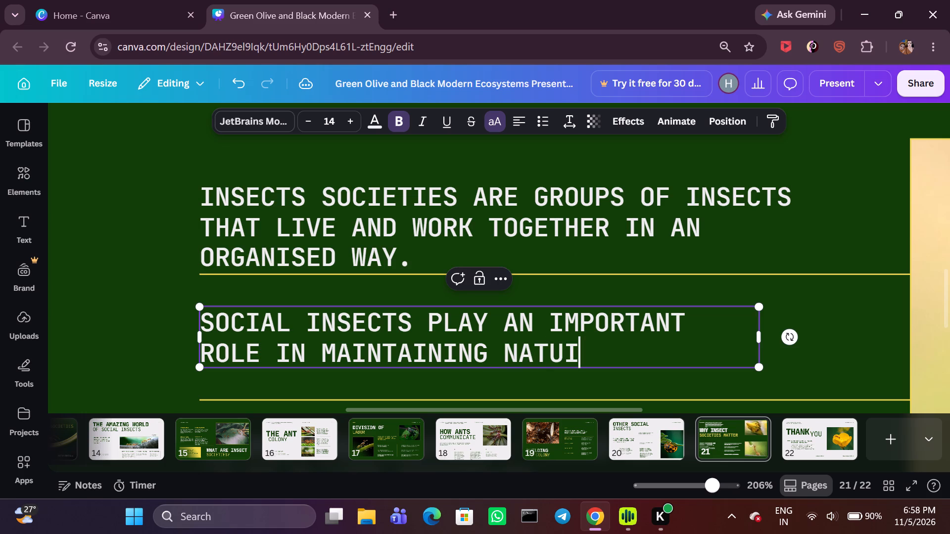
pyautogui.press('BackSpace')
pyautogui.write('re')
pyautogui.press('space')
pyautogui.press('BackSpace')
pyautogui.press('`')
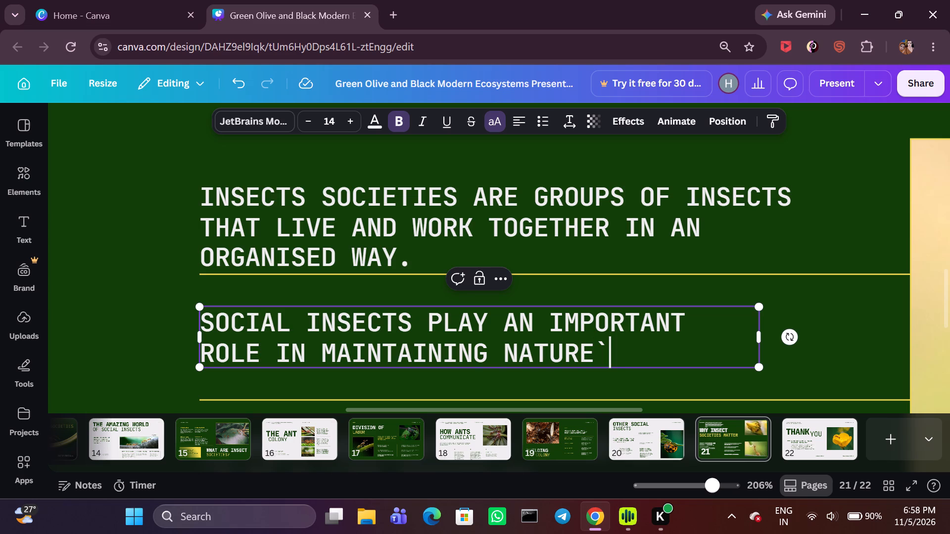
pyautogui.press('s')
pyautogui.press('BackSpace')
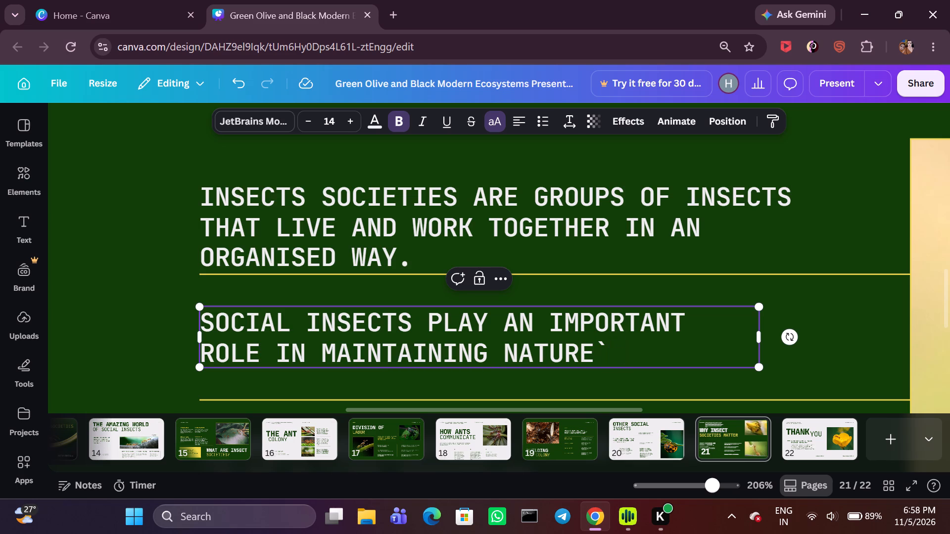
pyautogui.press('BackSpace')
pyautogui.hotkey('shift', '"')
pyautogui.press('BackSpace')
pyautogui.press("'")
pyautogui.press('s')
pyautogui.press('space')
pyautogui.write('ba;a')
pyautogui.press('BackSpace')
pyautogui.press('BackSpace')
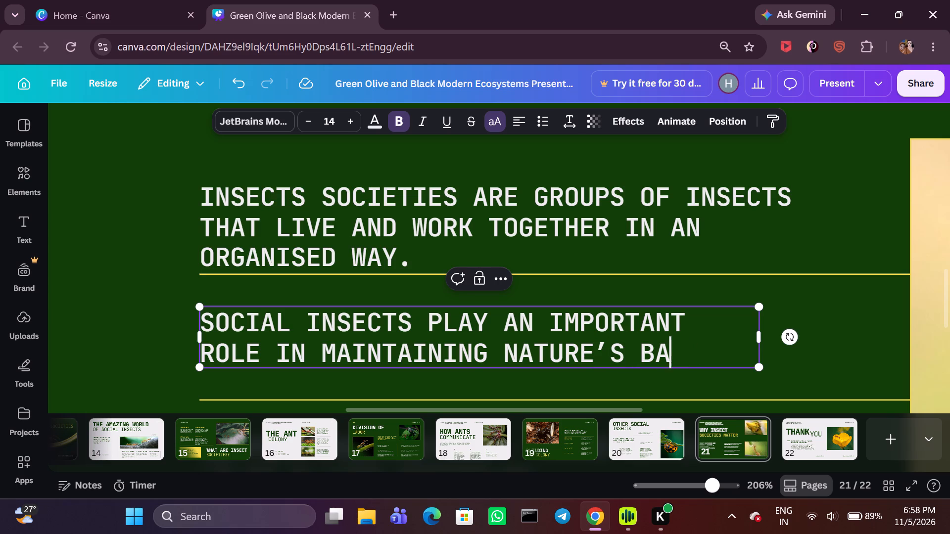
pyautogui.write('la')
pyautogui.press('n')
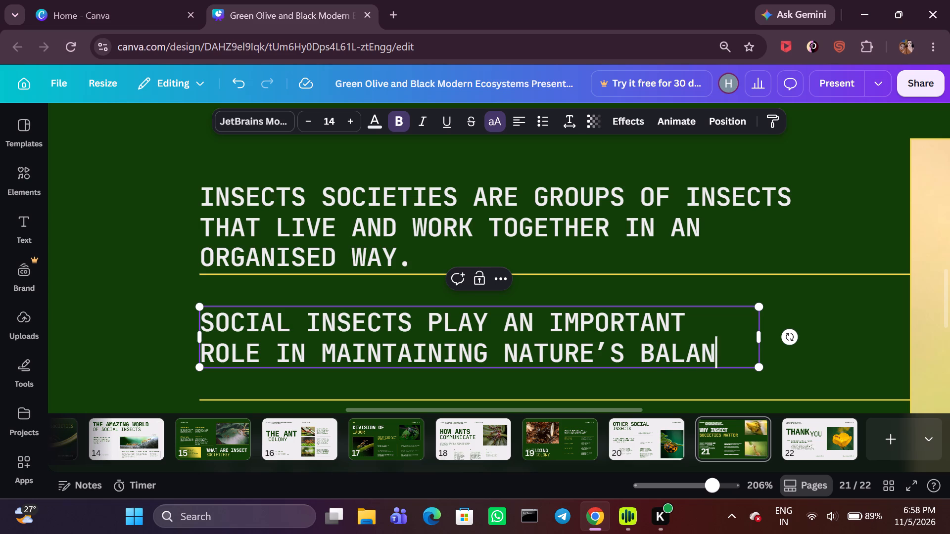
pyautogui.press('c')
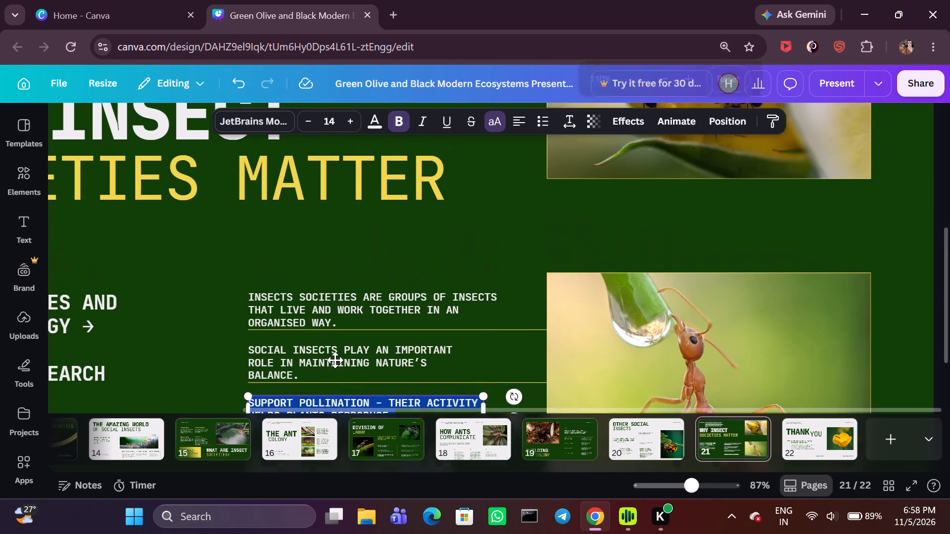
pyautogui.keyDown('ctrl'); pyautogui.scroll(-2, 335, 360); pyautogui.keyUp('ctrl')
pyautogui.keyDown('ctrl'); pyautogui.scroll(-3, 225, 333); pyautogui.keyUp('ctrl')
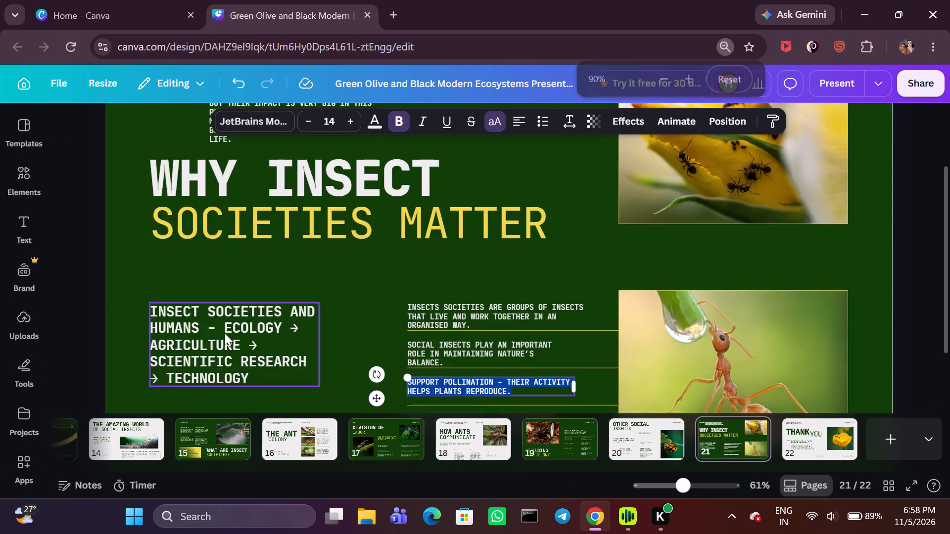
pyautogui.keyDown('ctrl'); pyautogui.scroll(7, 317, 341); pyautogui.keyUp('ctrl')
pyautogui.keyDown('ctrl'); pyautogui.scroll(1, 378, 326); pyautogui.keyUp('ctrl')
pyautogui.keyDown('ctrl'); pyautogui.moveTo(378, 326); pyautogui.dragTo(259, 62, button='middle'); pyautogui.keyUp('ctrl')
pyautogui.keyDown('ctrl'); pyautogui.moveTo(296, 309); pyautogui.dragTo(185, 297, button='middle'); pyautogui.keyUp('ctrl')
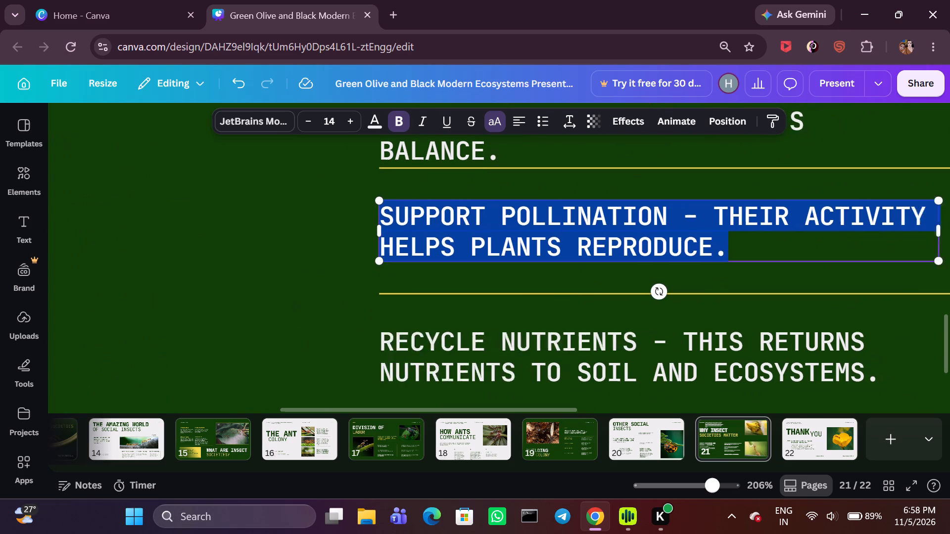
pyautogui.keyDown('ctrl'); pyautogui.moveTo(185, 297); pyautogui.dragTo(97, 307, button='middle'); pyautogui.keyUp('ctrl')
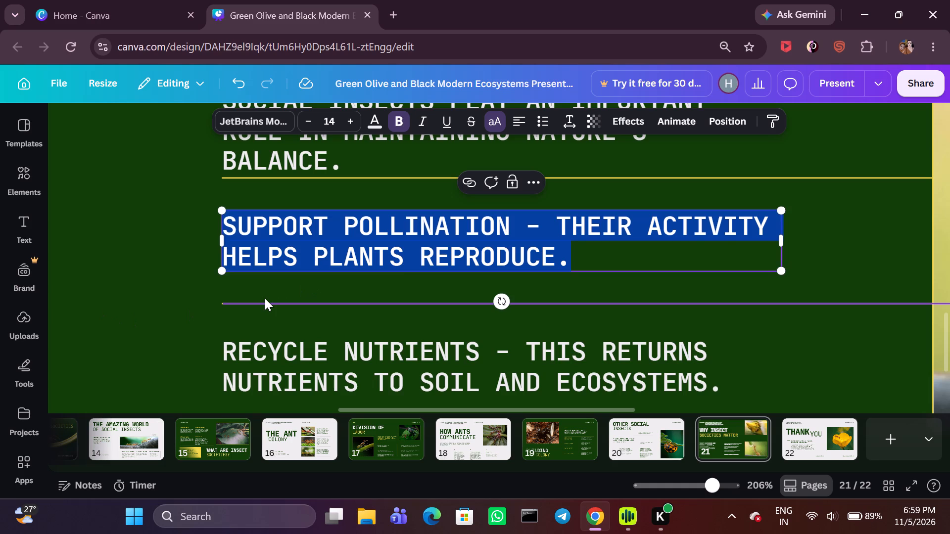
pyautogui.press('h')
pyautogui.click(295, 240)
pyautogui.doubleClick(543, 260)
pyautogui.doubleClick(149, 273)
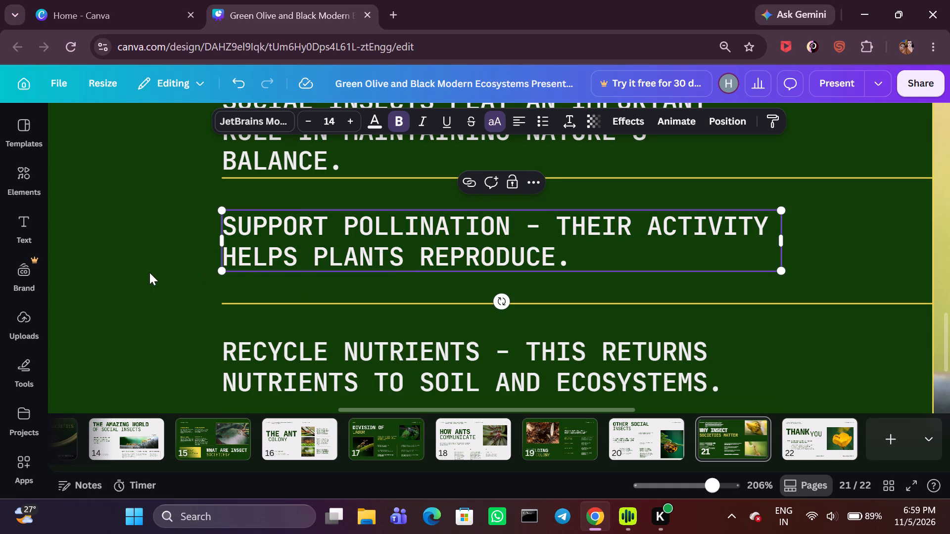
pyautogui.click(306, 240)
pyautogui.click(305, 240)
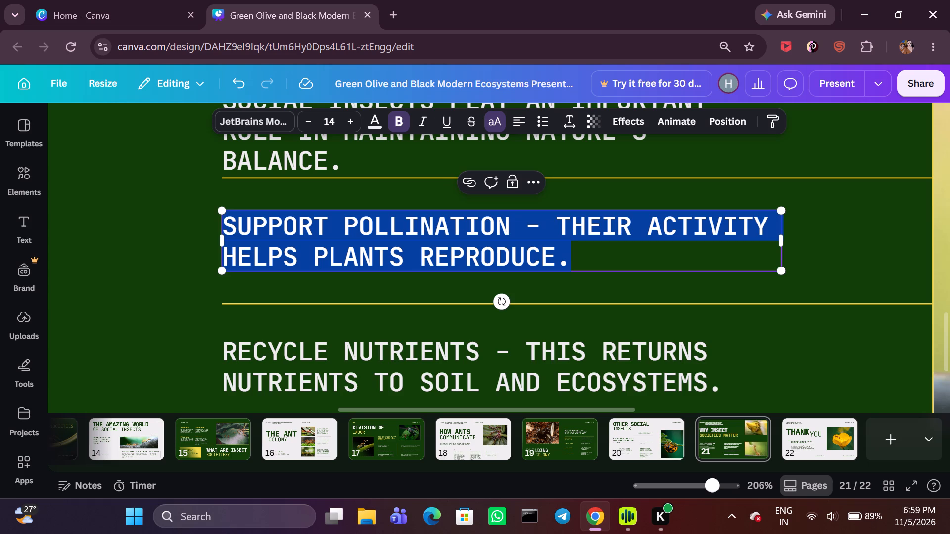
pyautogui.write('they')
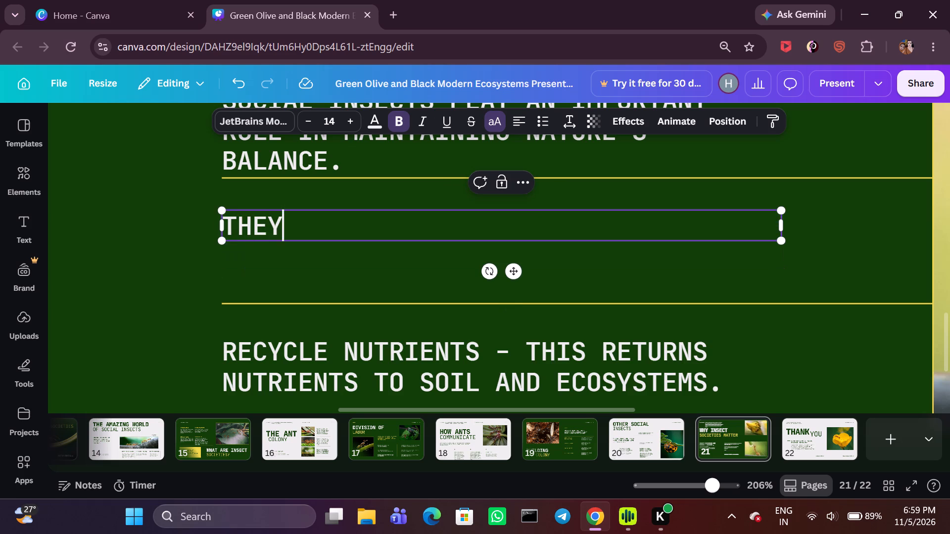
pyautogui.press('space')
pyautogui.write('are')
pyautogui.press('space')
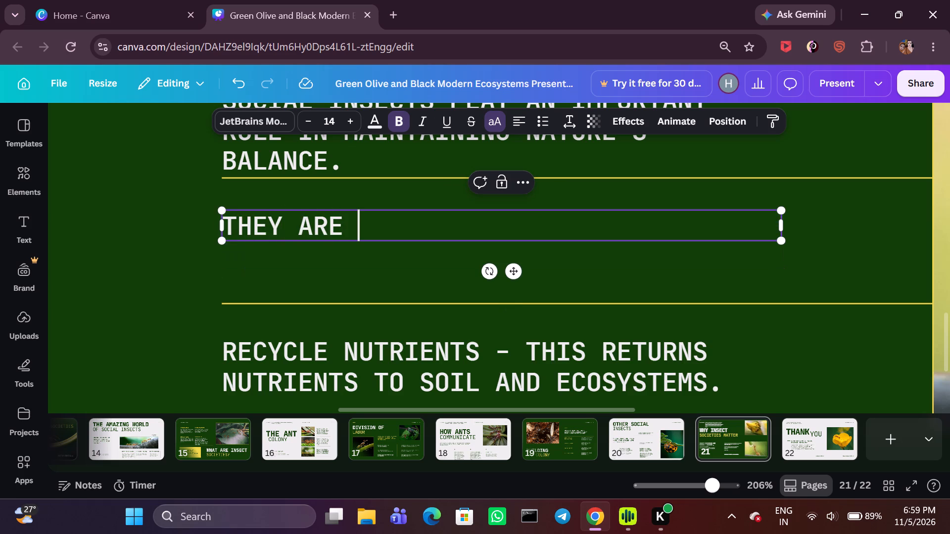
# Extend the third point after "they are" with "transfer pollen".
pyautogui.write('trah')
pyautogui.press('BackSpace')
pyautogui.press('s')
pyautogui.press('BackSpace')
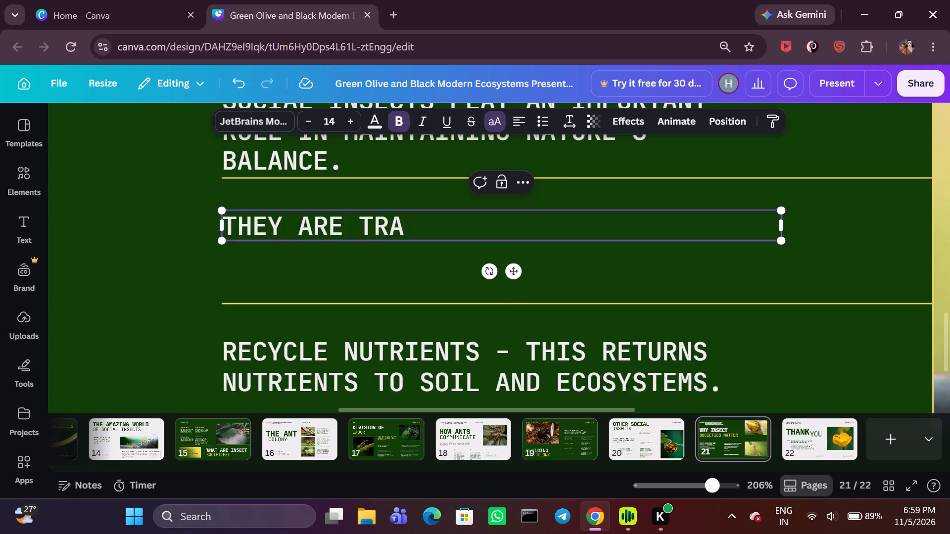
pyautogui.write('nsfer')
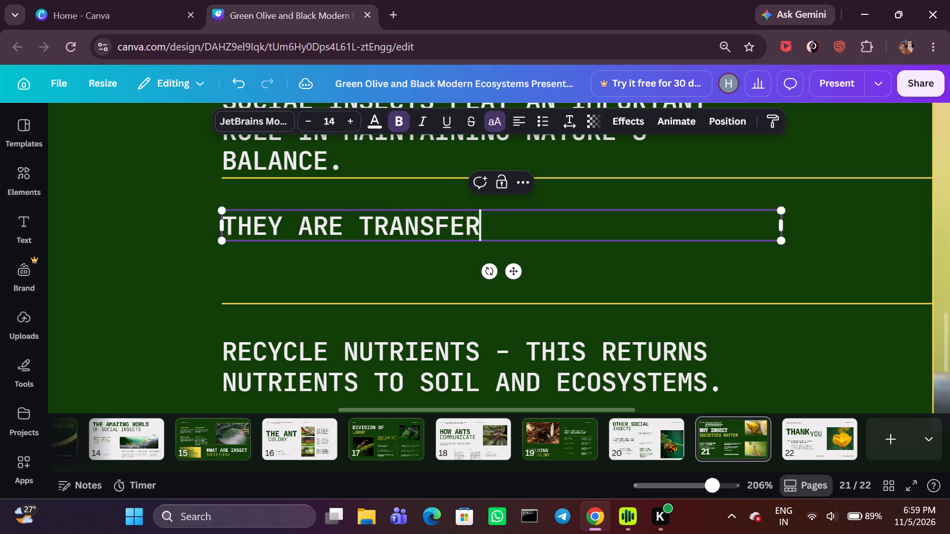
pyautogui.press('space')
pyautogui.write('pollen')
pyautogui.press('space')
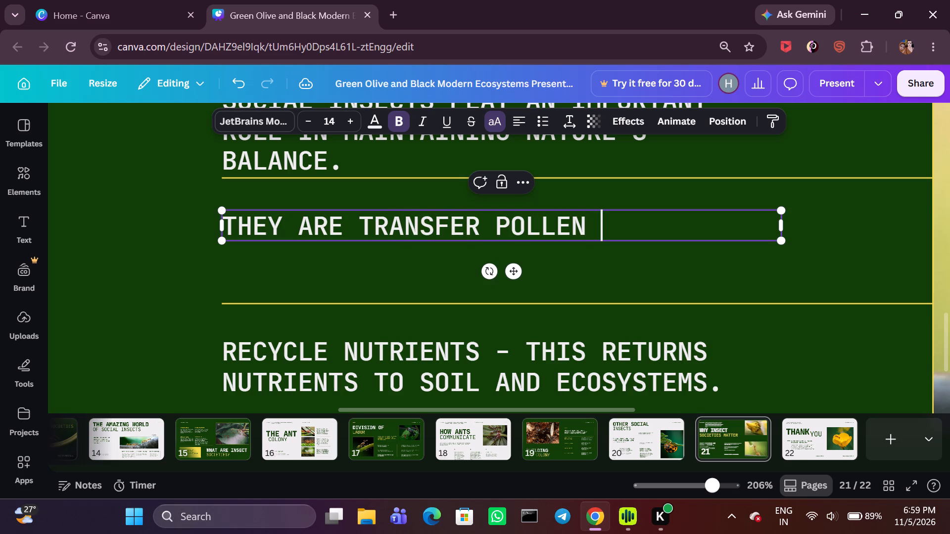
# Add "from one flower" after "transfer pollen" in the third point.
pyautogui.write('from')
pyautogui.press('space')
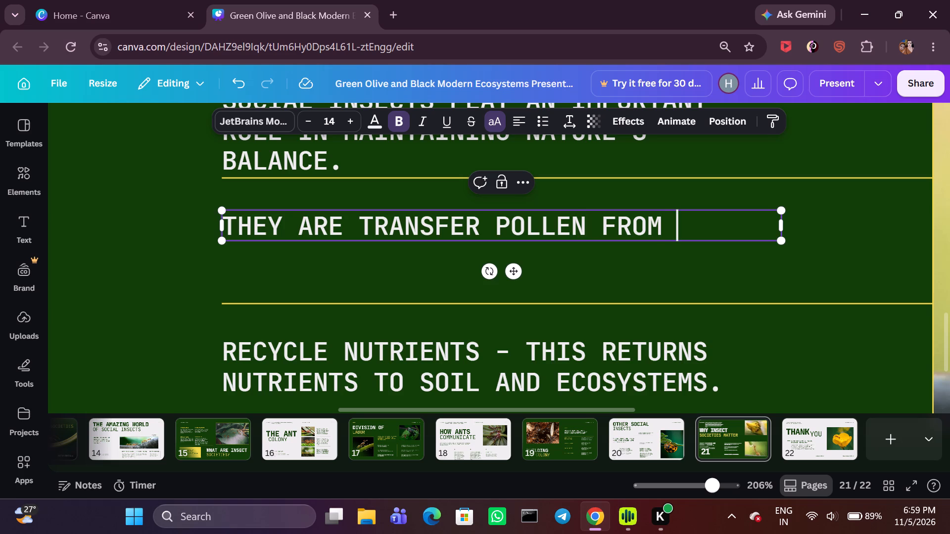
pyautogui.write('om')
pyautogui.press('BackSpace')
pyautogui.write('me')
pyautogui.press('BackSpace')
pyautogui.press('BackSpace')
pyautogui.write('ne')
pyautogui.press('space')
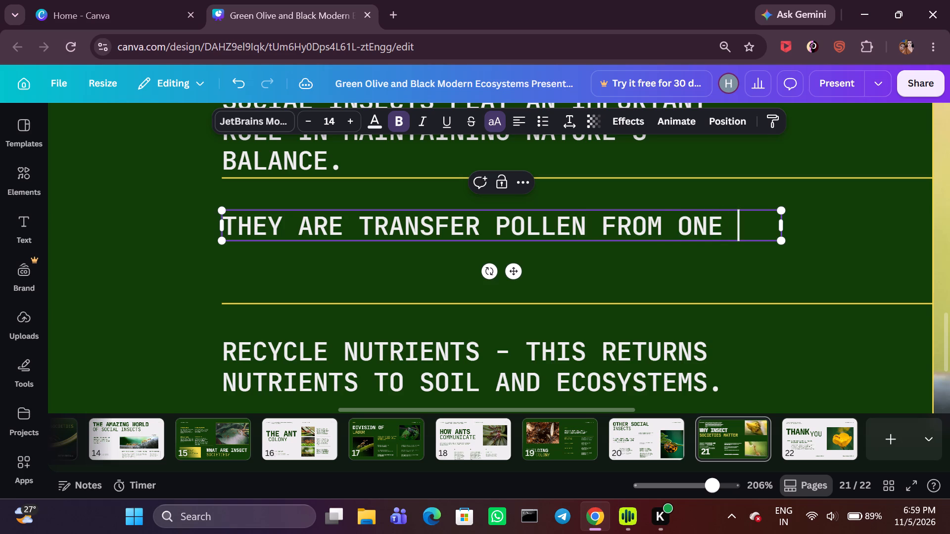
pyautogui.write('floe')
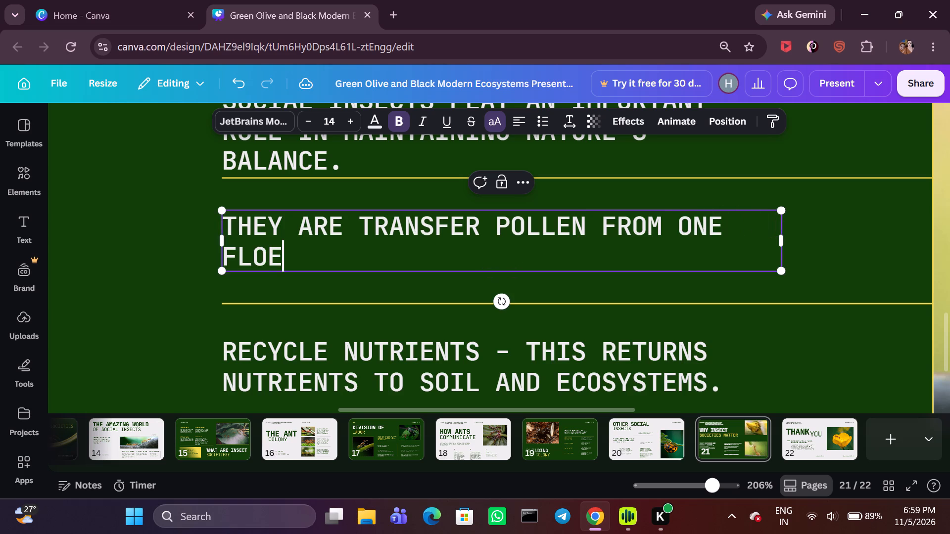
pyautogui.press('BackSpace')
pyautogui.write('wer')
pyautogui.press('space')
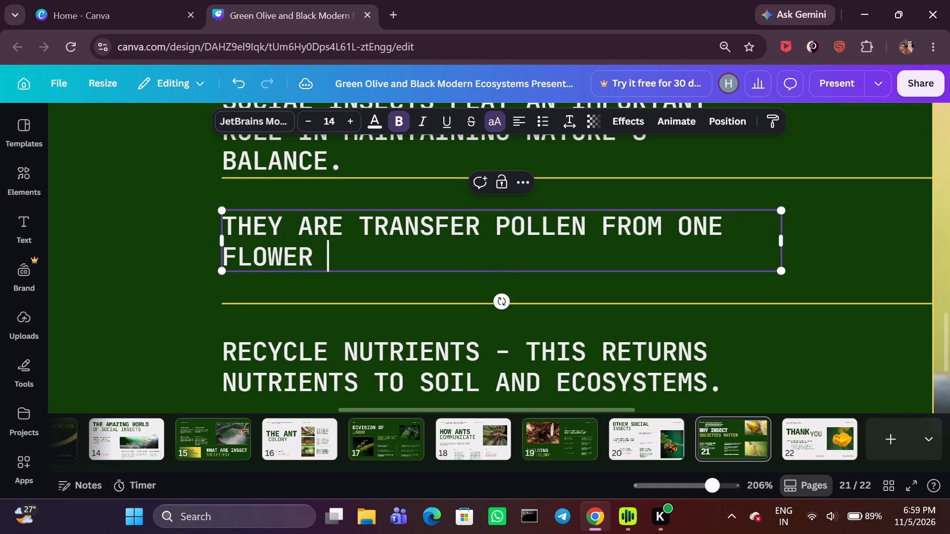
# Finish the third point after "from one flower" with "to another.".
pyautogui.write('to')
pyautogui.press('space')
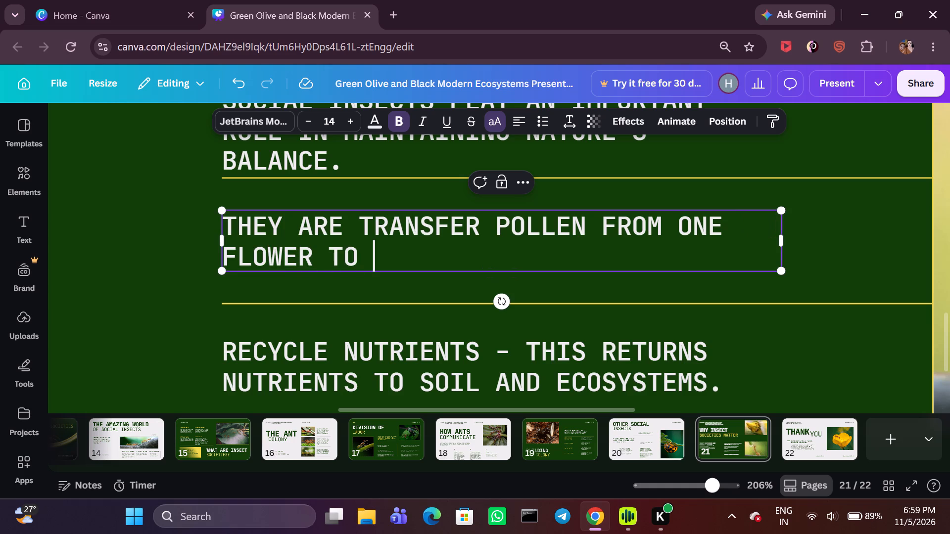
pyautogui.write('anothrt')
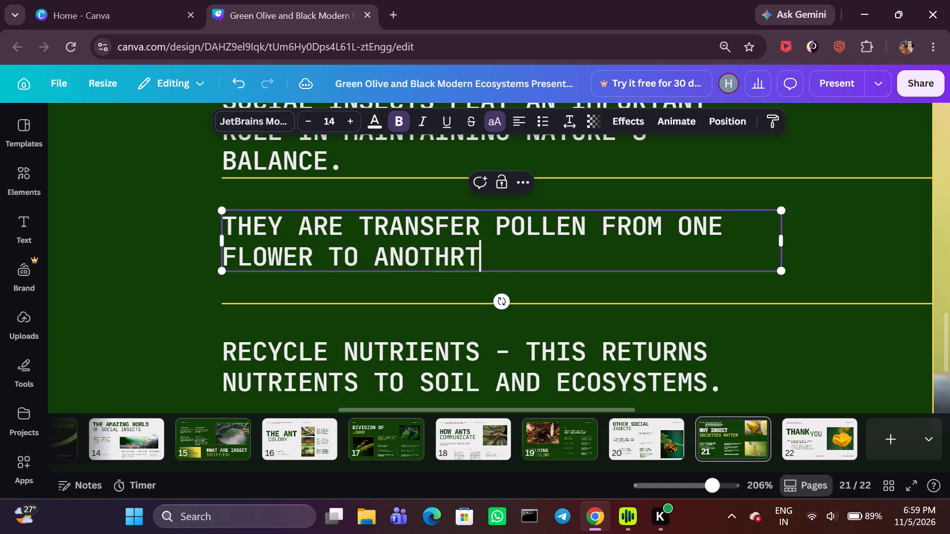
pyautogui.press('BackSpace')
pyautogui.press('BackSpace')
pyautogui.write('er')
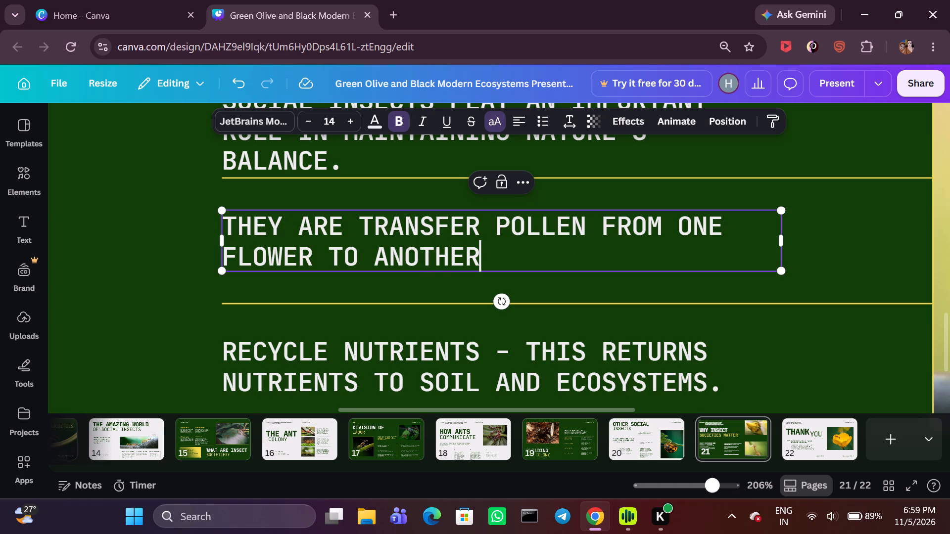
pyautogui.press('.')
# Replace the fourth point, about recycling nutrients, with new text beginning "some insects".
pyautogui.doubleClick(386, 382)
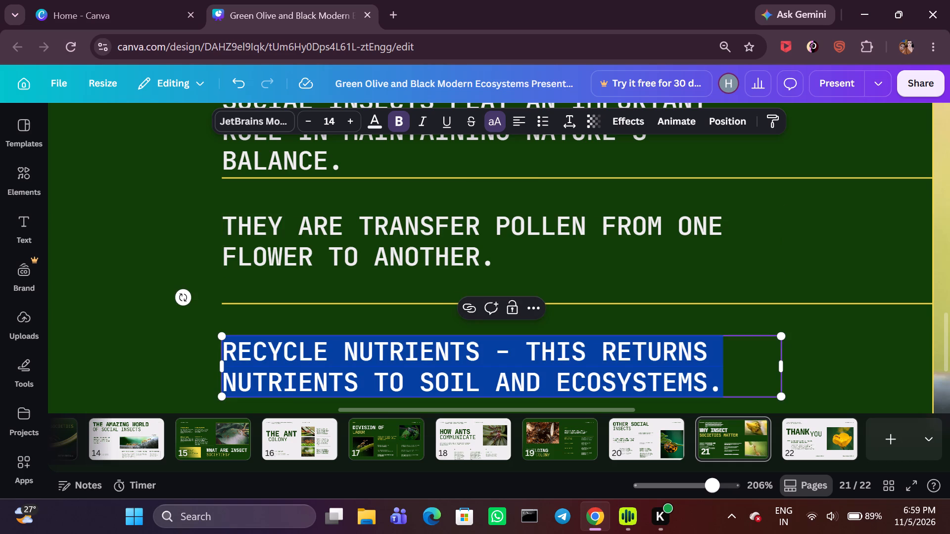
pyautogui.write('some')
pyautogui.press('space')
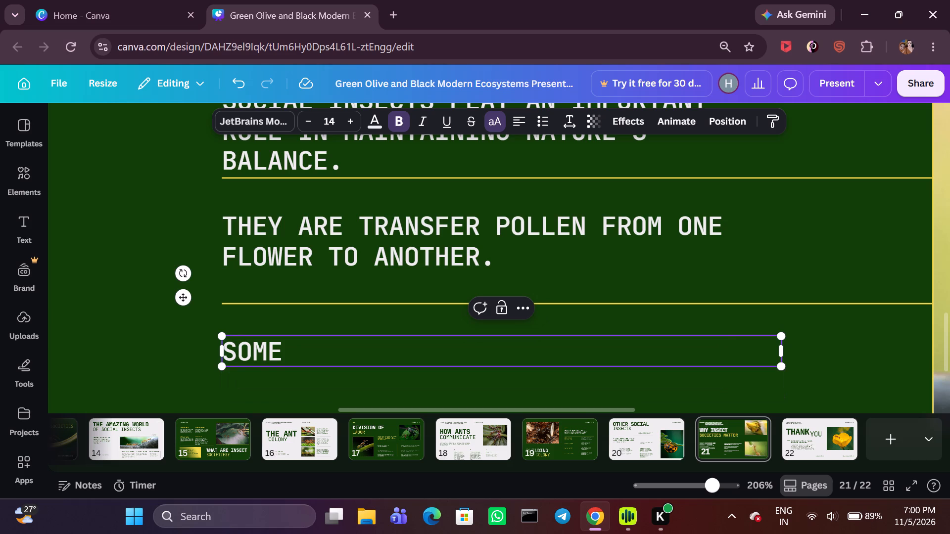
pyautogui.write('indt')
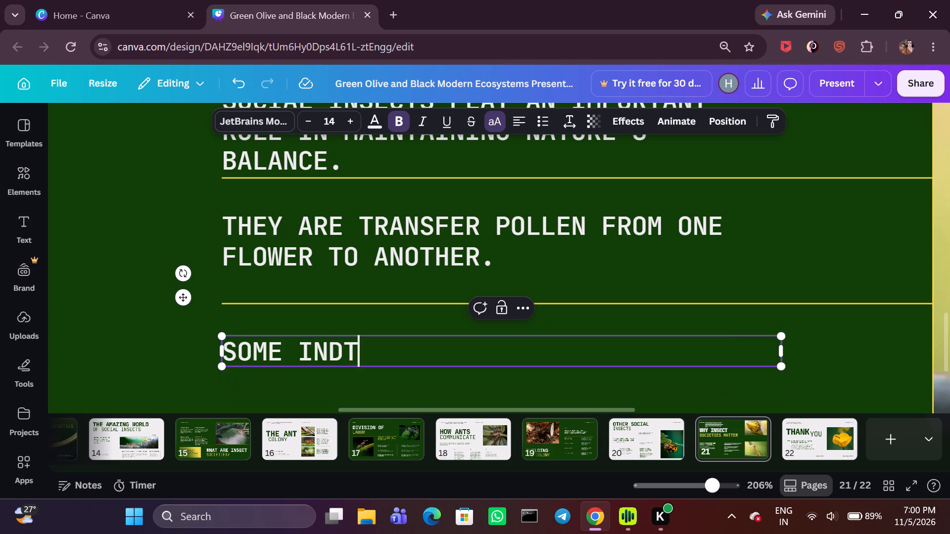
pyautogui.press('BackSpace')
pyautogui.press('BackSpace')
pyautogui.write('see')
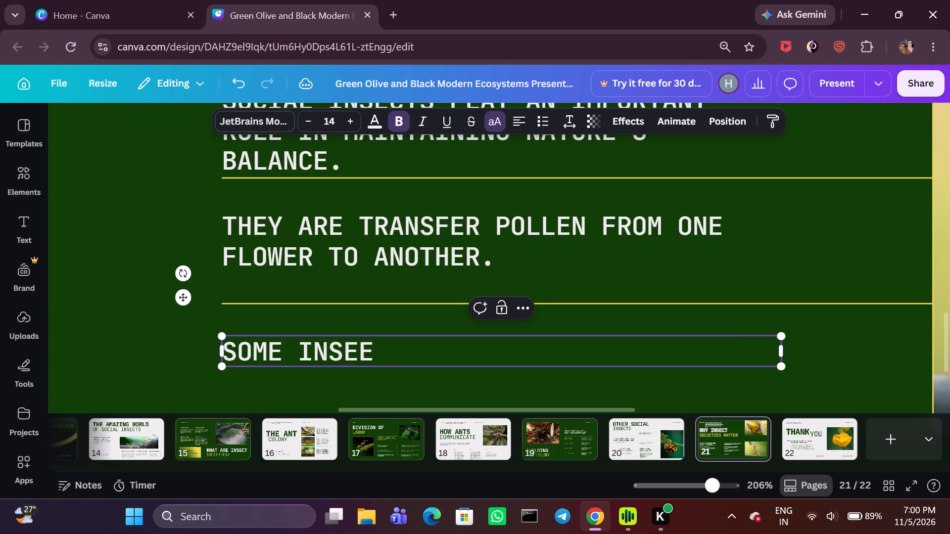
pyautogui.press('BackSpace')
pyautogui.write('cts')
pyautogui.press('space')
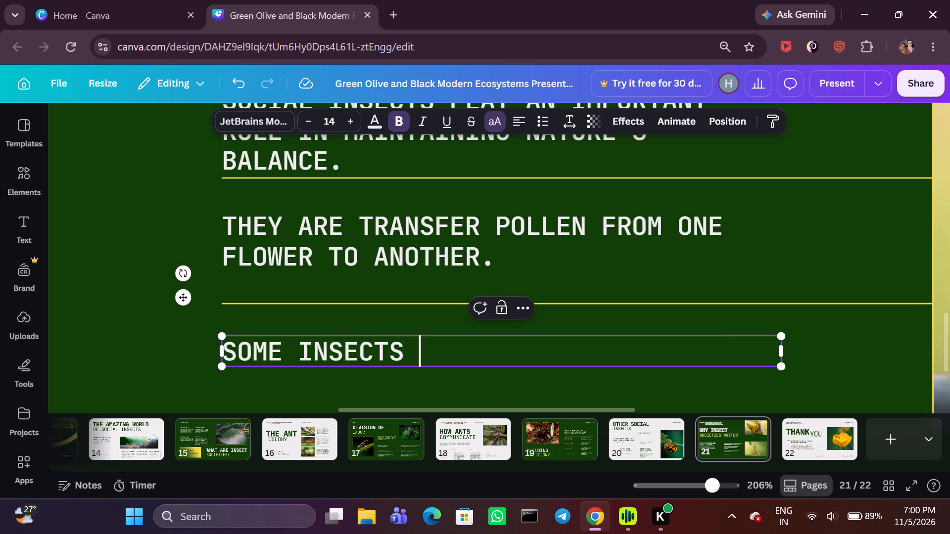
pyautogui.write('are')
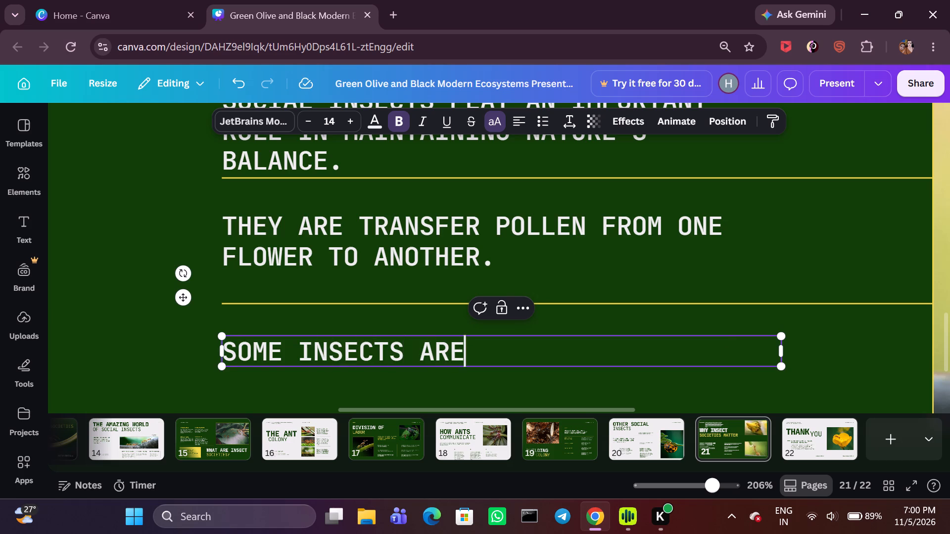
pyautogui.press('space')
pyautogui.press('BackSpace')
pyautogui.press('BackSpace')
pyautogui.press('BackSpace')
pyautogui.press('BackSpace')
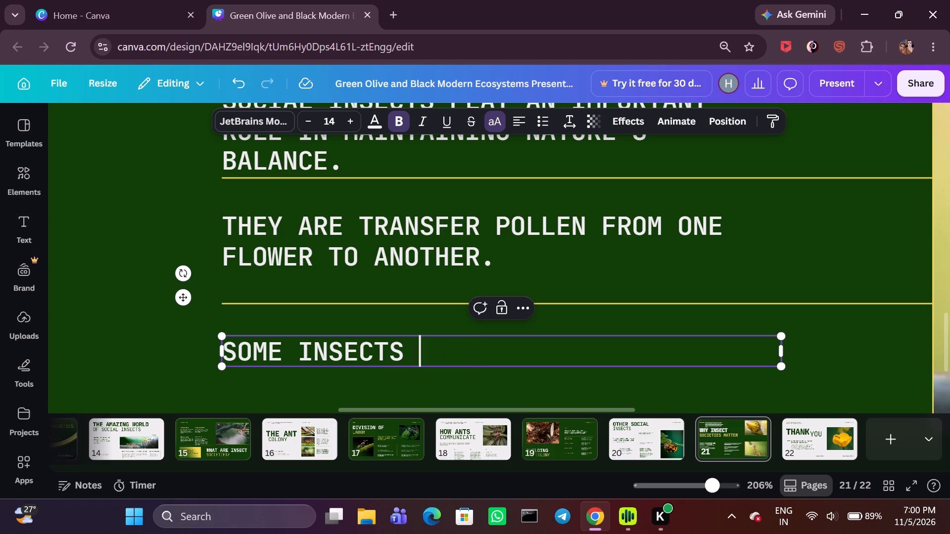
# Extend the fourth point after "some insects" with "helps mix organic matter".
pyautogui.write('helps')
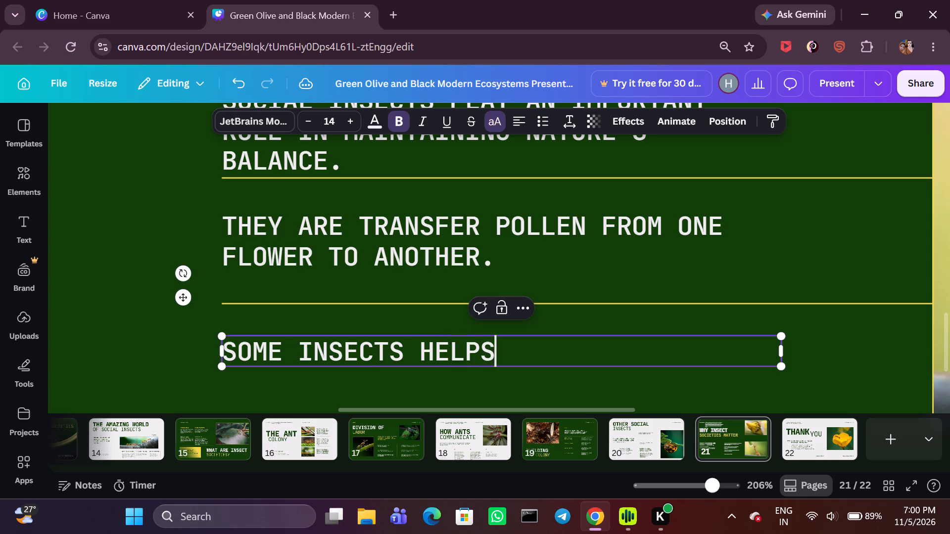
pyautogui.press('space')
pyautogui.write('mix')
pyautogui.press('space')
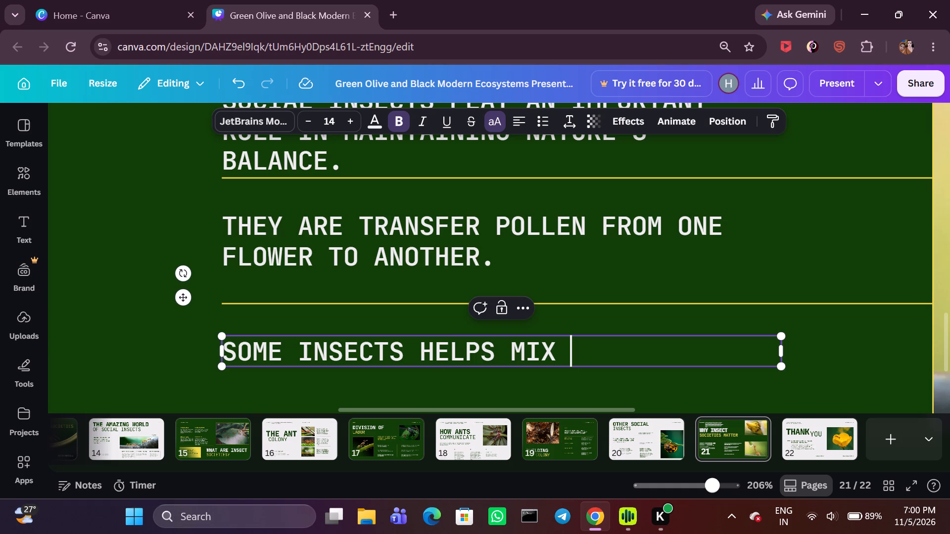
pyautogui.write('or')
pyautogui.write('gan8i')
pyautogui.press('BackSpace')
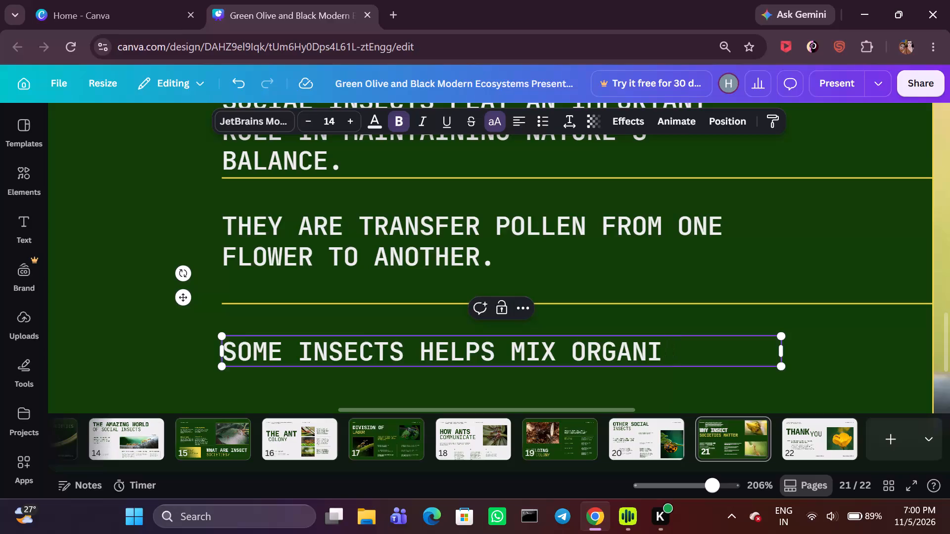
pyautogui.write('c')
pyautogui.press('space')
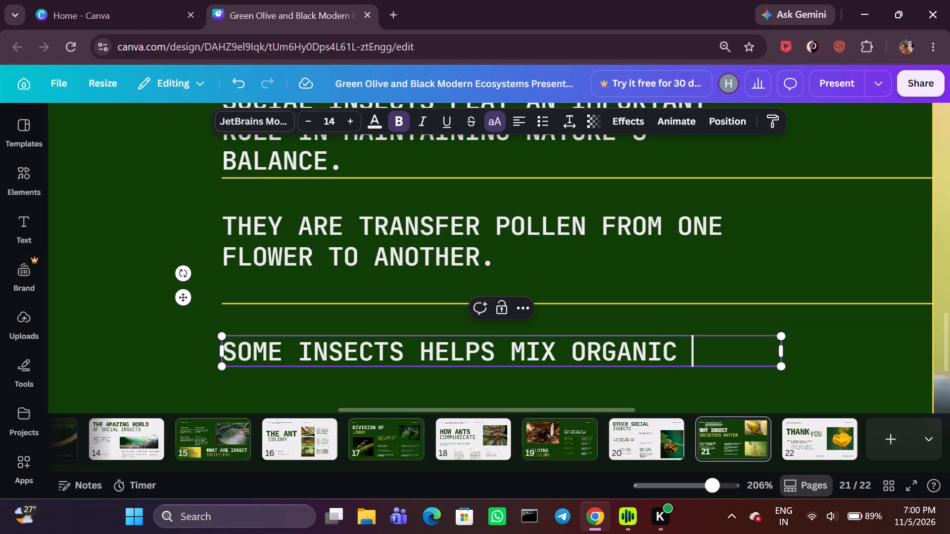
pyautogui.write('matterr')
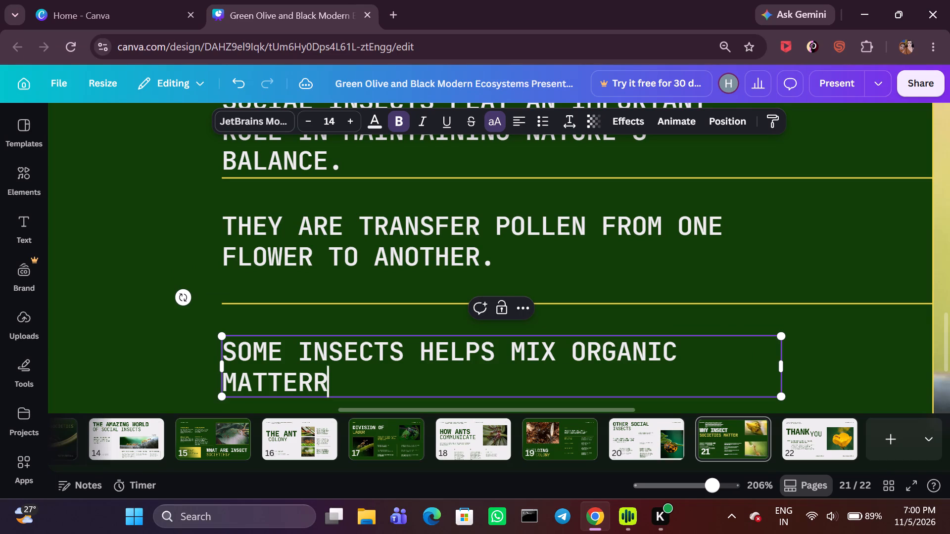
pyautogui.press('BackSpace')
pyautogui.press('space')
# Add "into" after "organic matter" in the fourth point, correcting any mistyped letters.
pyautogui.write('om')
pyautogui.press('space')
pyautogui.press('BackSpace')
pyautogui.press('BackSpace')
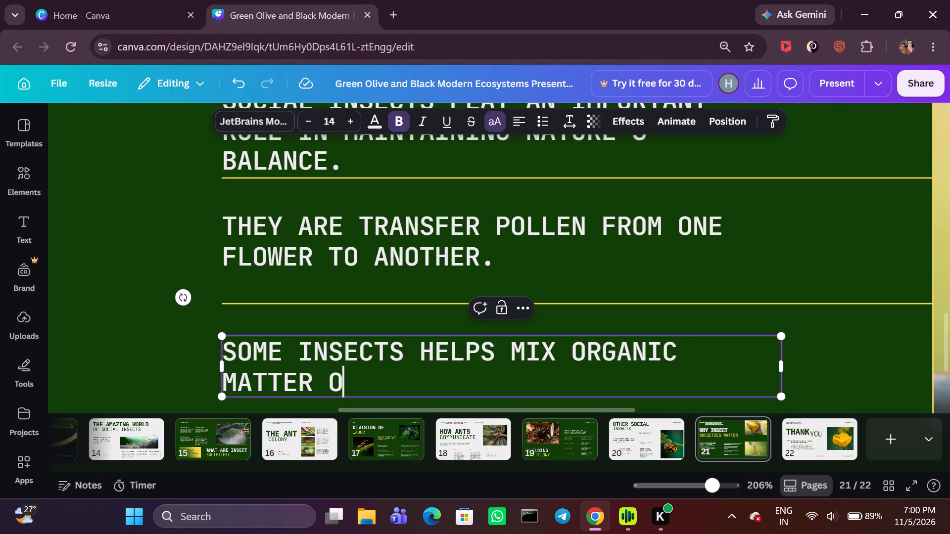
pyautogui.press('BackSpace')
pyautogui.write('ine')
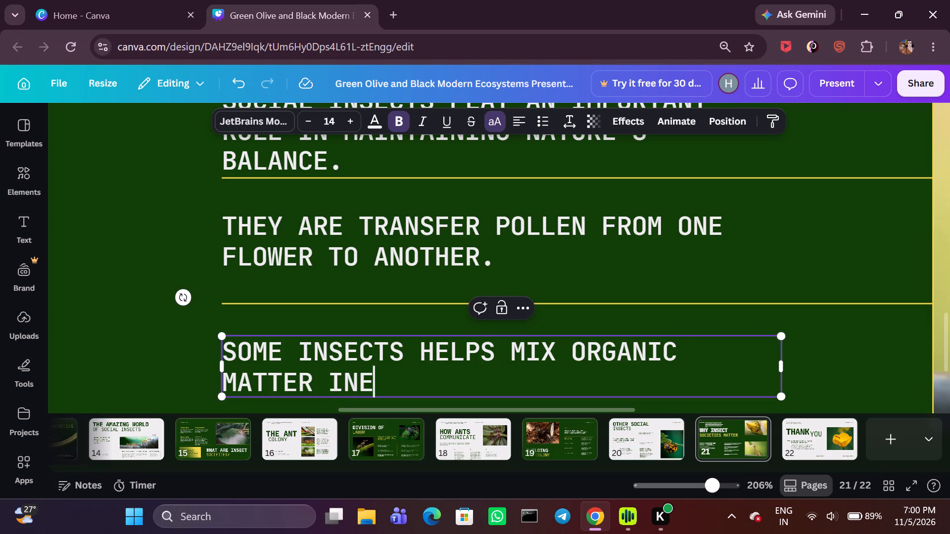
pyautogui.press('BackSpace')
pyautogui.write('ro')
pyautogui.press('BackSpace')
pyautogui.press('BackSpace')
pyautogui.press('t')
pyautogui.press('BackSpace')
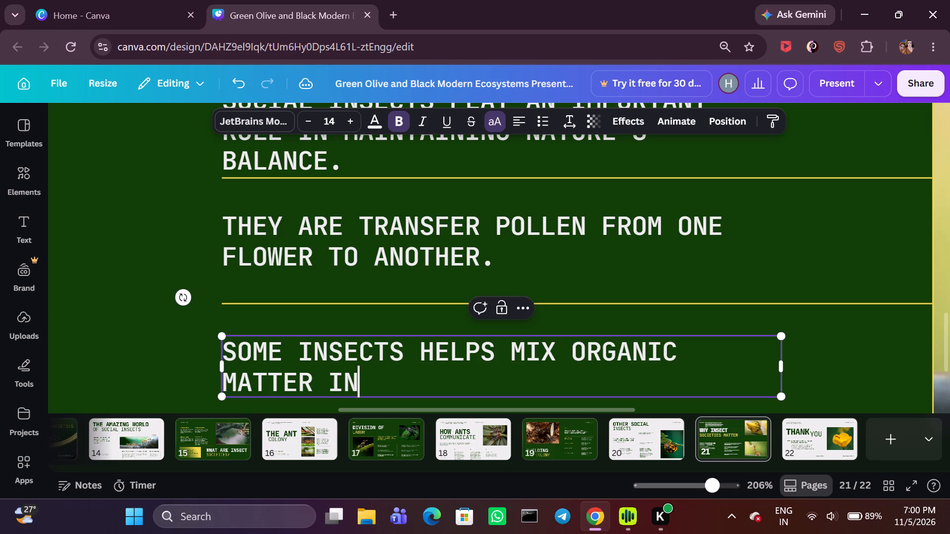
pyautogui.press('BackSpace')
pyautogui.press('t')
pyautogui.write('nm')
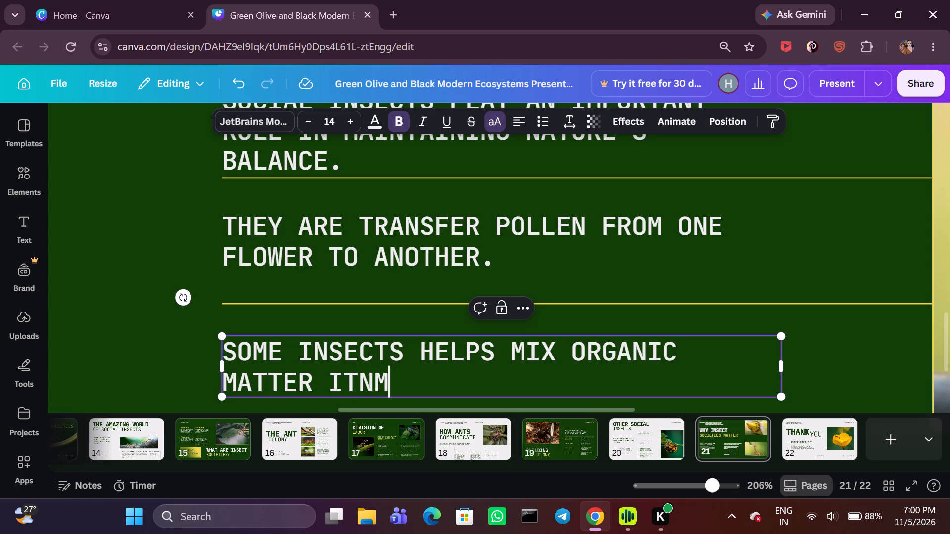
pyautogui.press('BackSpace')
pyautogui.press('BackSpace')
pyautogui.press('BackSpace')
pyautogui.write('n t')
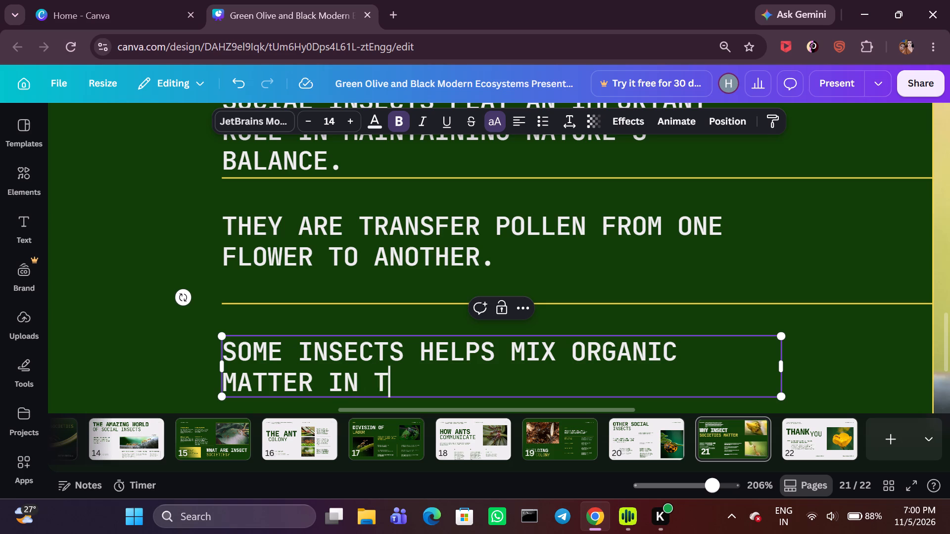
pyautogui.press('BackSpace')
pyautogui.press('BackSpace')
pyautogui.write('to')
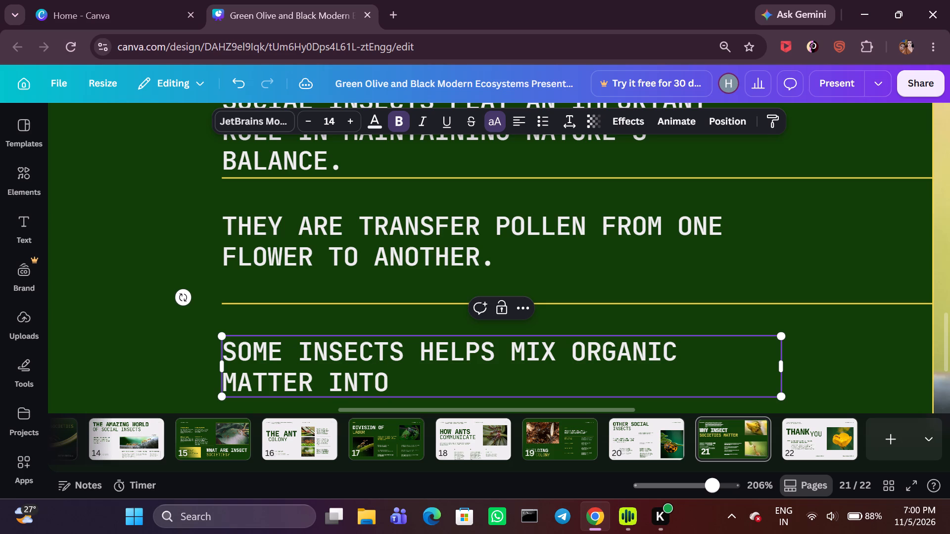
pyautogui.press('space')
# Continue the fourth point after "into" with "the", correcting any mistyped letters.
pyautogui.write('tnr')
pyautogui.press('BackSpace')
pyautogui.press('BackSpace')
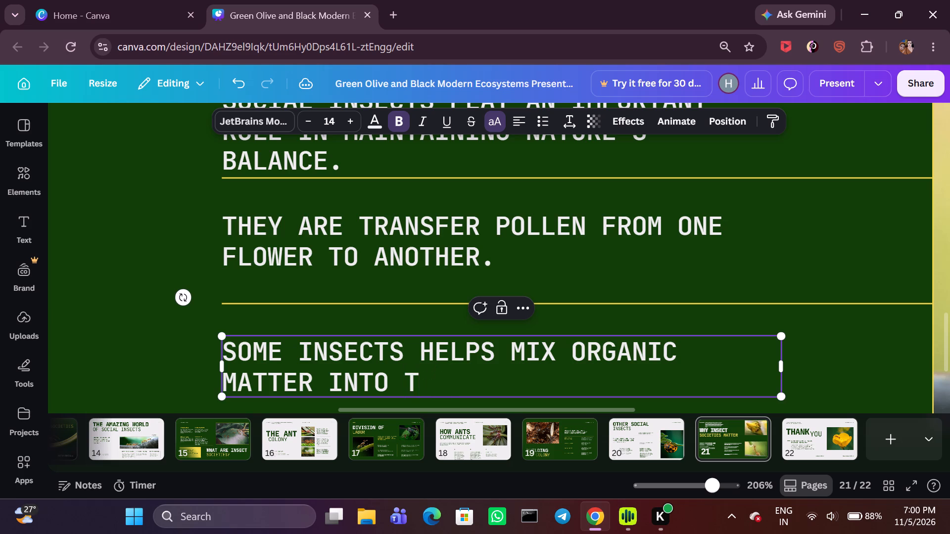
pyautogui.write('nj')
pyautogui.press('BackSpace')
pyautogui.press('BackSpace')
pyautogui.press('j')
pyautogui.press('BackSpace')
pyautogui.press('g')
pyautogui.press('BackSpace')
pyautogui.write('hr')
pyautogui.press('space')
pyautogui.press('BackSpace')
pyautogui.press('BackSpace')
pyautogui.write('e')
pyautogui.press('space')
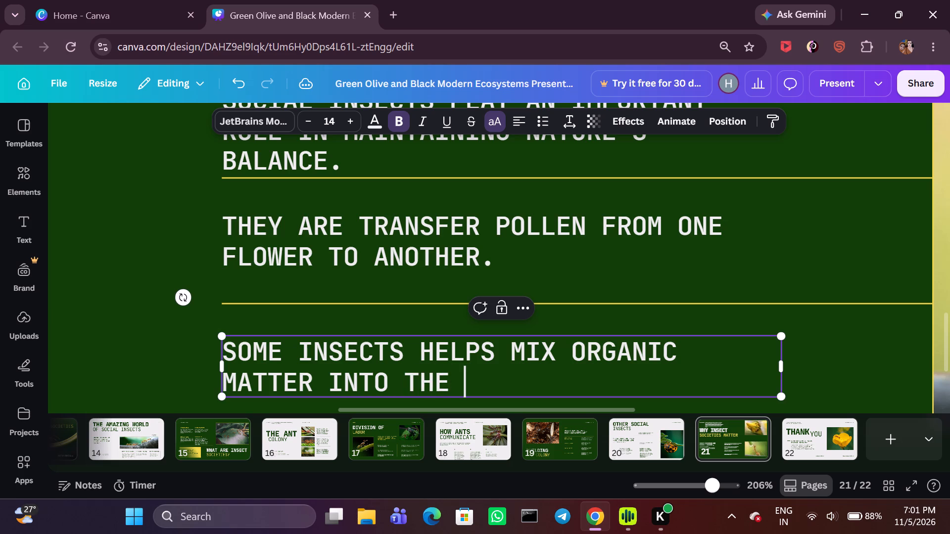
# Finish the fourth point after "into the" with "soil.".
pyautogui.write('do')
pyautogui.press('BackSpace')
pyautogui.press('BackSpace')
pyautogui.write('so')
pyautogui.write('oi')
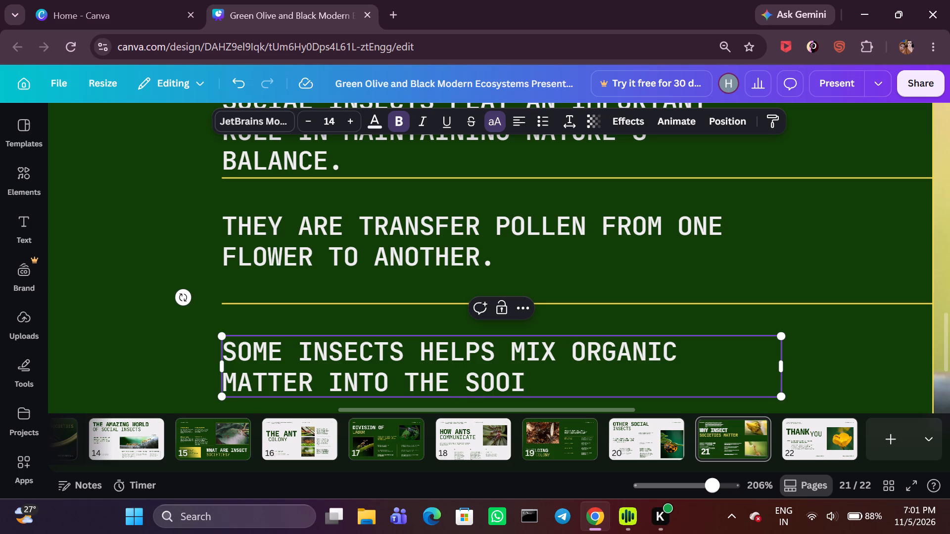
pyautogui.press('BackSpace')
pyautogui.press('BackSpace')
pyautogui.write('il')
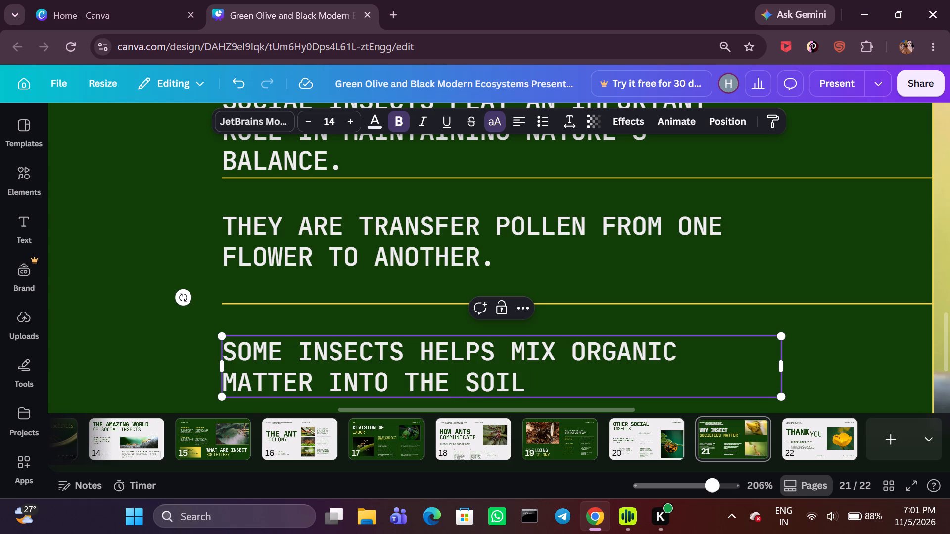
pyautogui.press('BackSpace')
pyautogui.press('.')
pyautogui.press('BackSpace')
pyautogui.press('l')
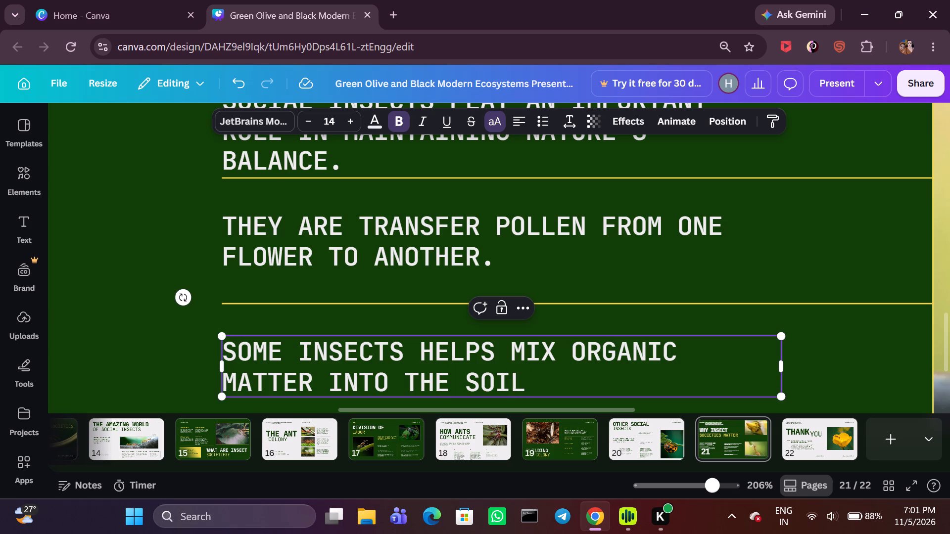
pyautogui.press('.')
# Review the rewritten text and overall layout of page 21, and the closing Thank You slide on page 22.
pyautogui.scroll(-2, 542, 263)
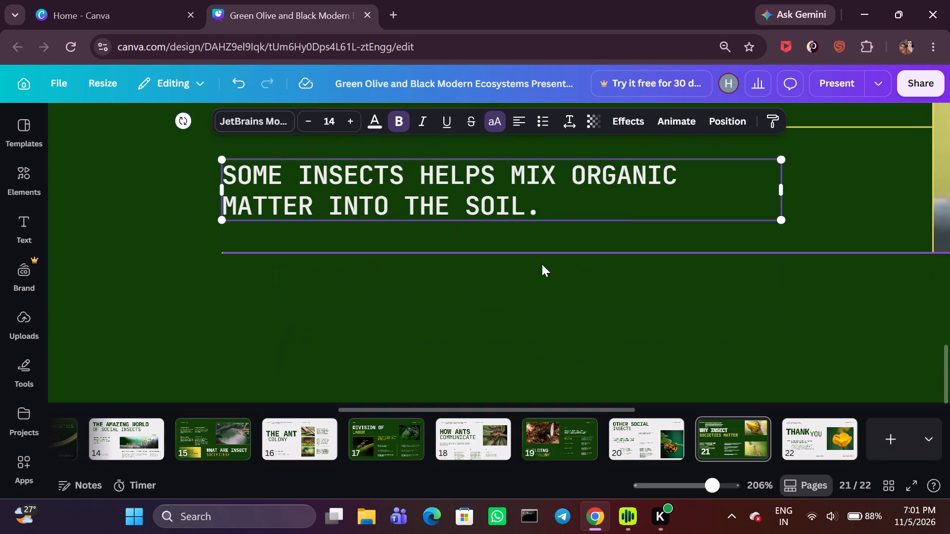
pyautogui.scroll(-2, 395, 276)
pyautogui.scroll(10, 382, 282)
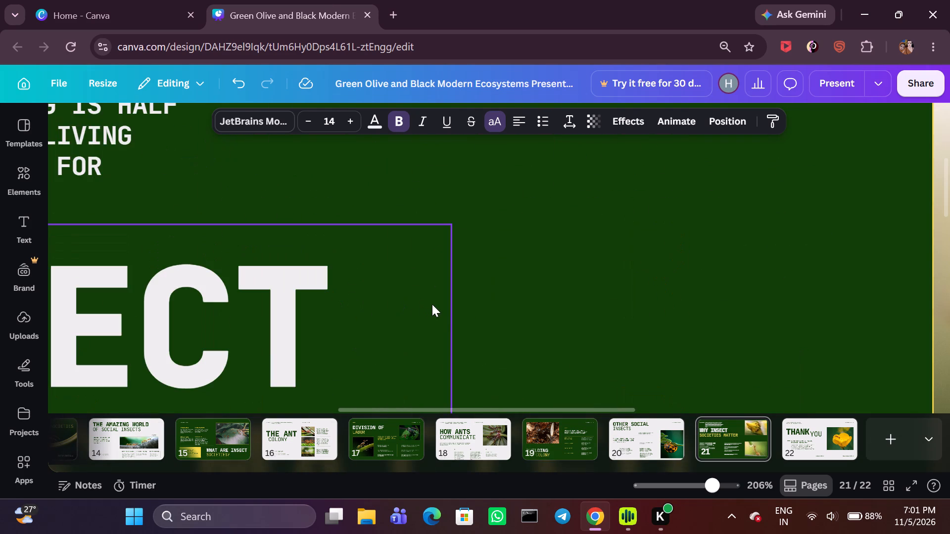
pyautogui.keyDown('ctrl'); pyautogui.scroll(4, 449, 294); pyautogui.keyUp('ctrl')
pyautogui.keyDown('ctrl'); pyautogui.scroll(-17, 449, 294); pyautogui.keyUp('ctrl')
pyautogui.keyDown('ctrl'); pyautogui.scroll(-14, 449, 294); pyautogui.keyUp('ctrl')
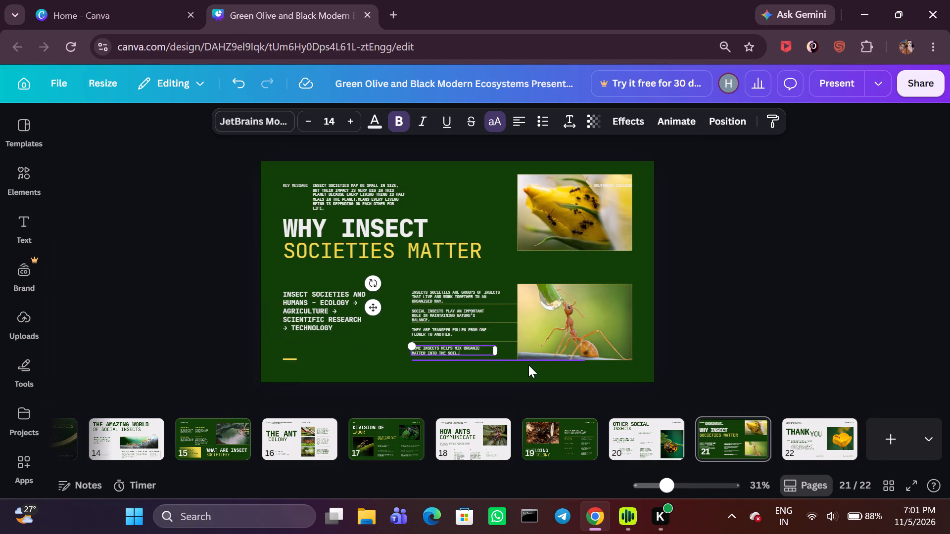
pyautogui.keyDown('ctrl'); pyautogui.scroll(-1, 406, 346); pyautogui.keyUp('ctrl')
pyautogui.keyDown('ctrl'); pyautogui.scroll(6, 406, 346); pyautogui.keyUp('ctrl')
pyautogui.keyDown('ctrl'); pyautogui.scroll(-2, 406, 346); pyautogui.keyUp('ctrl')
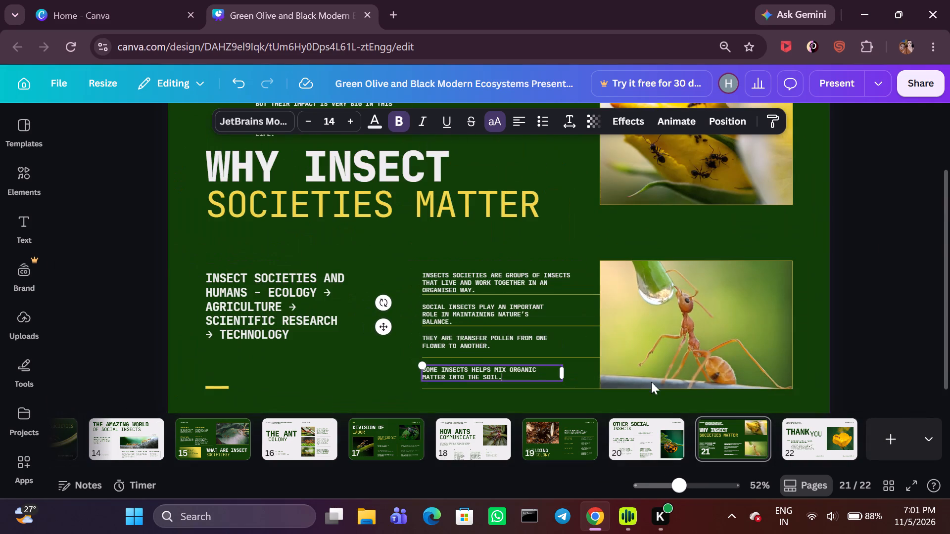
pyautogui.click(827, 436)
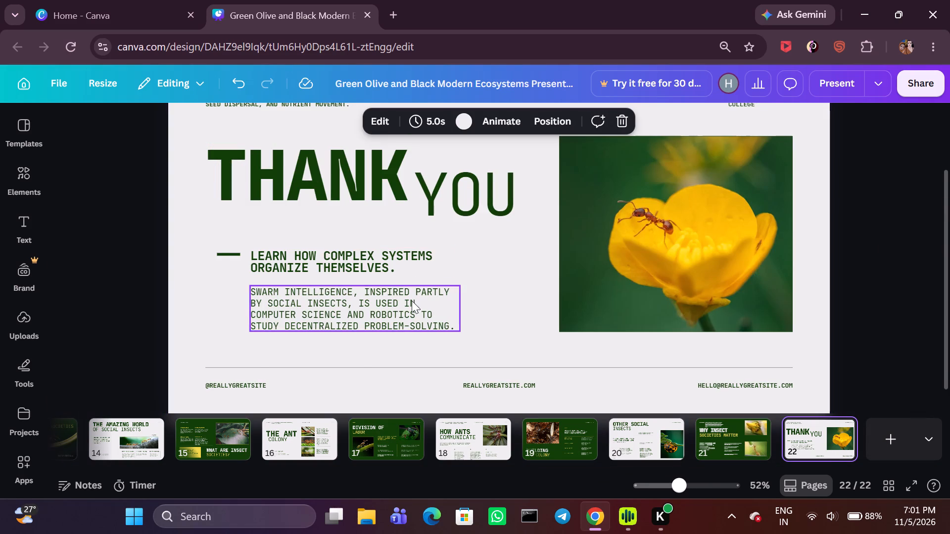
pyautogui.scroll(1, 412, 301)
pyautogui.scroll(-1, 429, 315)
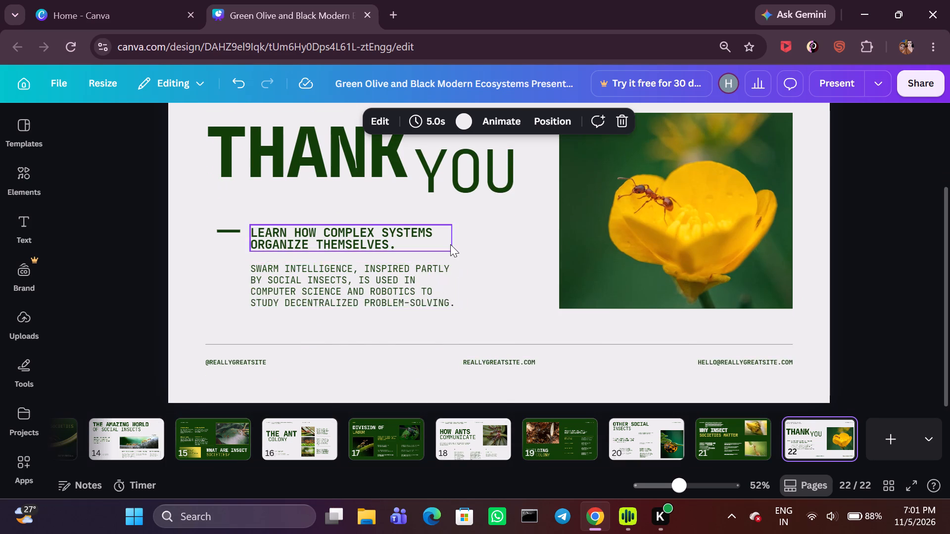
pyautogui.scroll(1, 450, 244)
pyautogui.scroll(-3, 450, 307)
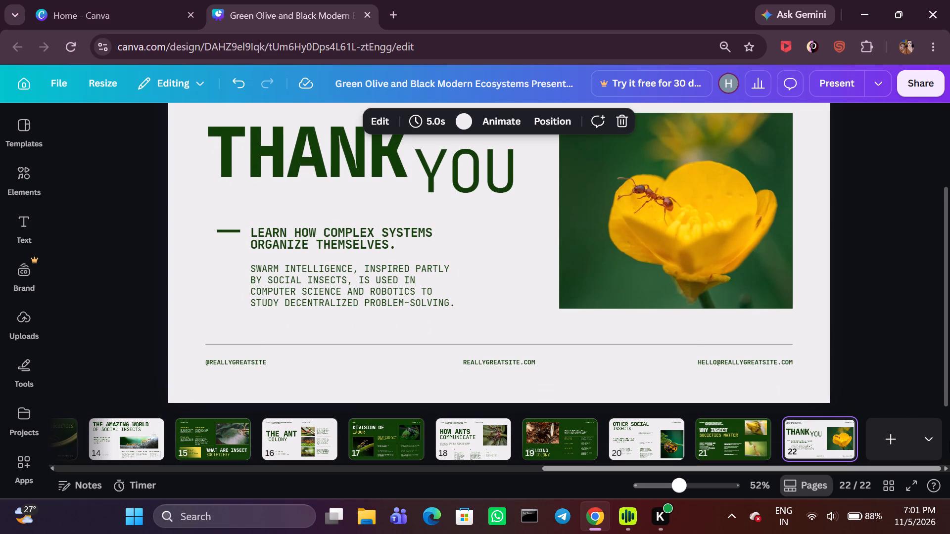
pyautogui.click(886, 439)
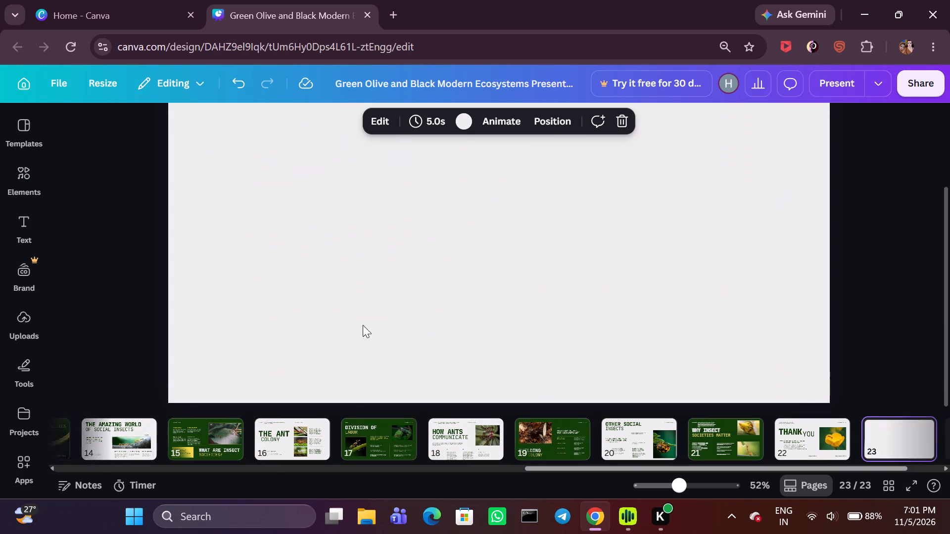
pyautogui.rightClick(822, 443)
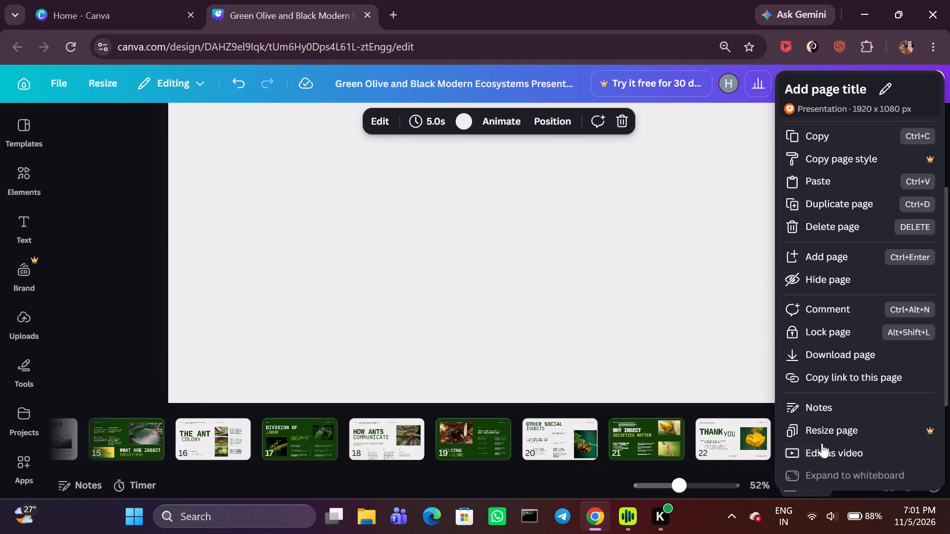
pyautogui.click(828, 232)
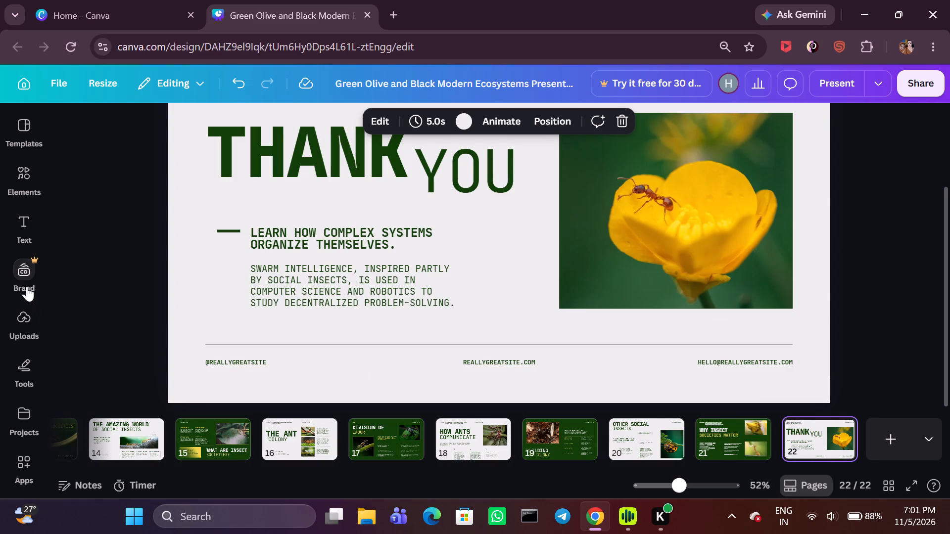
# Find the Green Dynamic Autoimmune Disease Presentation template and add its Autoimmune Disease cover as page 23, after the Thank You slide.
pyautogui.click(32, 146)
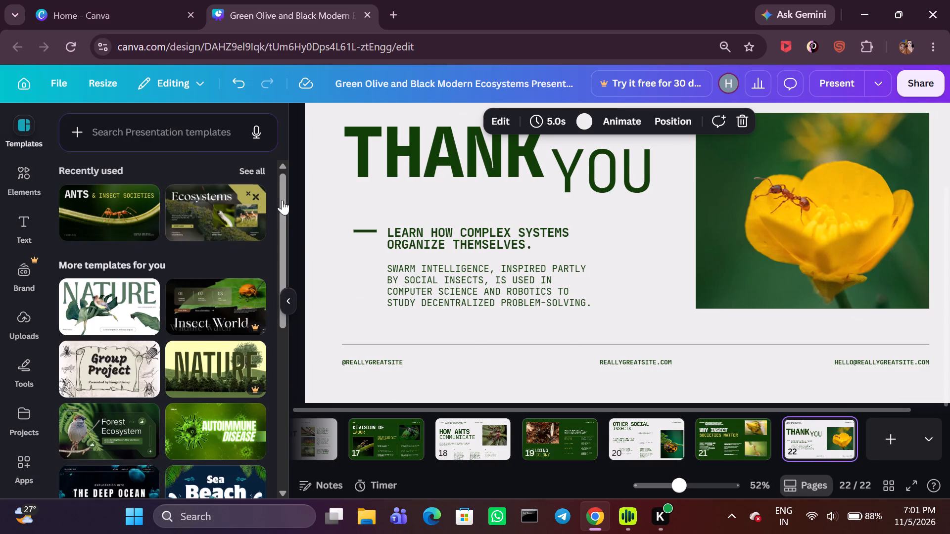
pyautogui.scroll(-1, 219, 319)
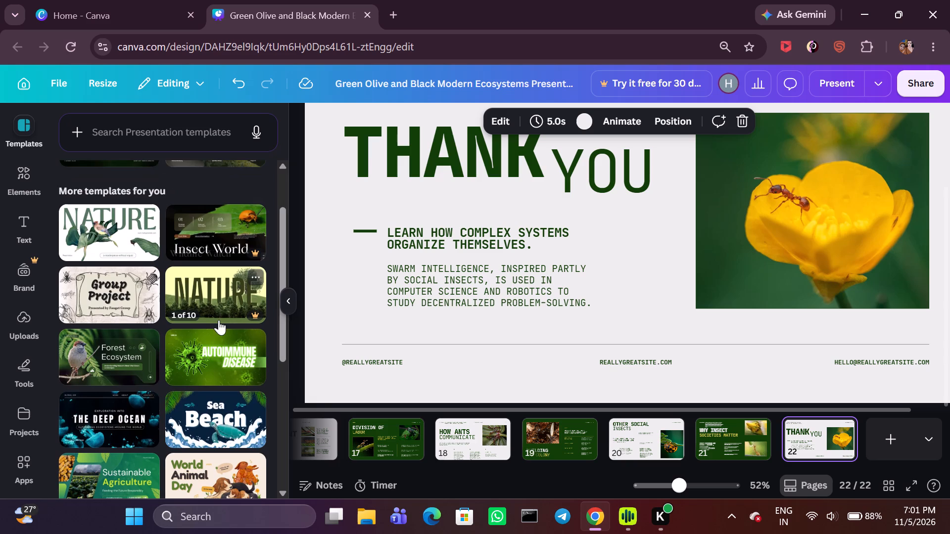
pyautogui.scroll(-1, 219, 320)
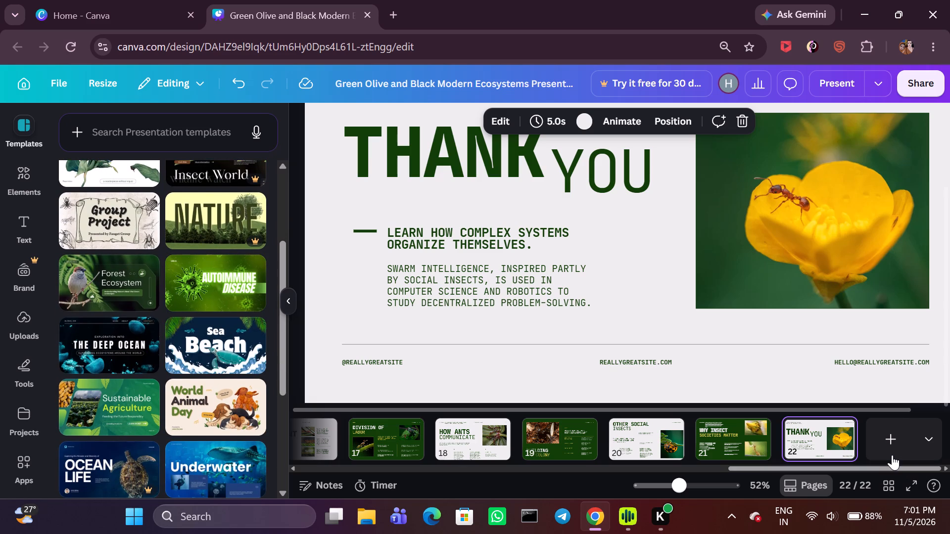
pyautogui.click(209, 272)
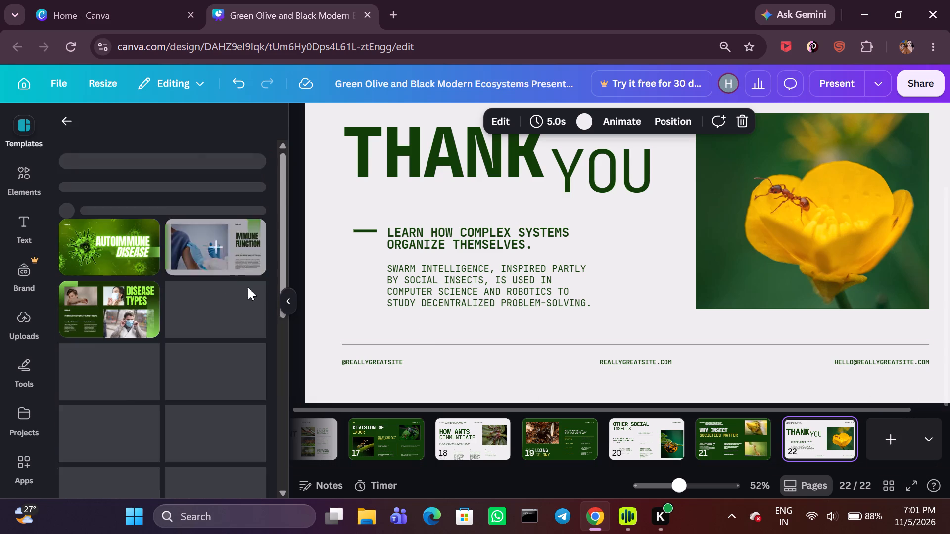
pyautogui.moveTo(109, 300); pyautogui.dragTo(872, 469)
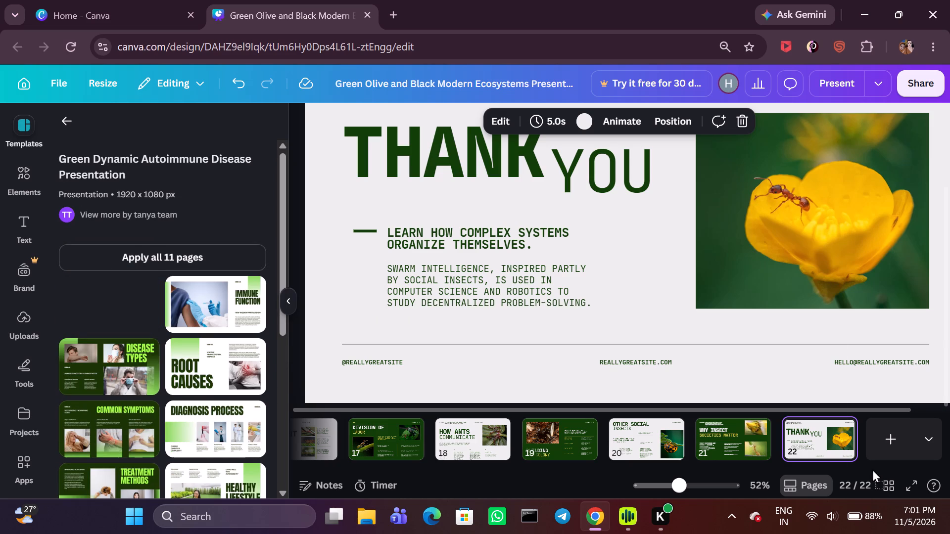
pyautogui.moveTo(872, 469); pyautogui.dragTo(877, 443)
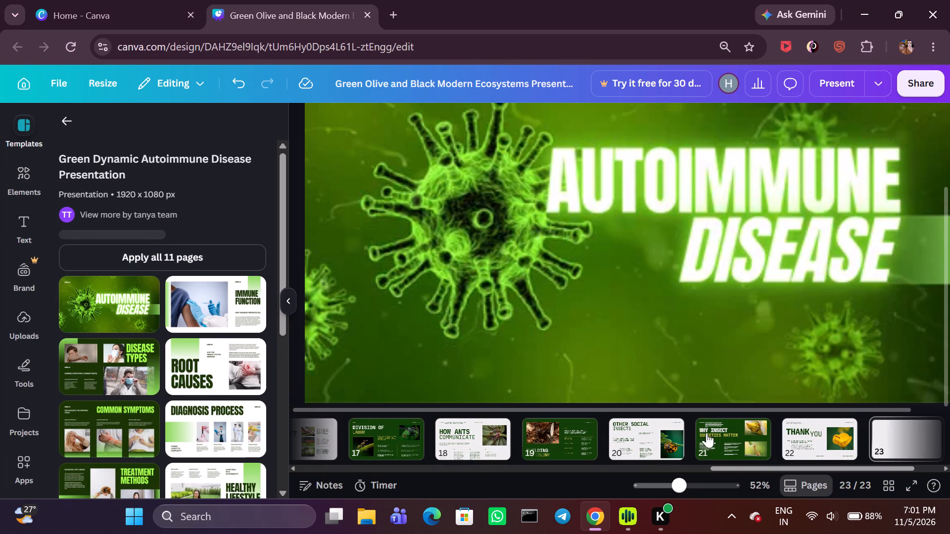
# Add the template's Immune Function and Disease Types pages at the end of the presentation as pages 24 and 25.
pyautogui.scroll(-8, 707, 431)
pyautogui.moveTo(210, 307); pyautogui.dragTo(312, 311)
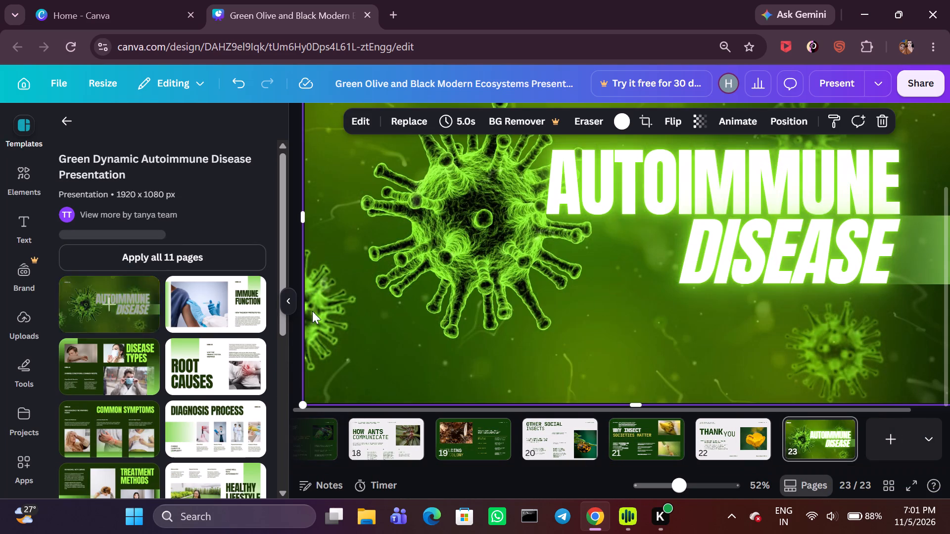
pyautogui.moveTo(312, 311); pyautogui.dragTo(879, 437)
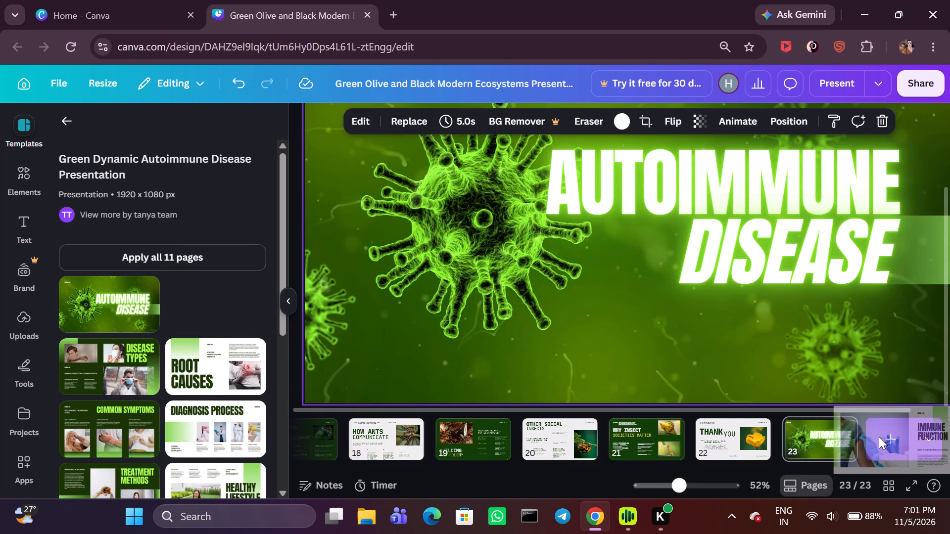
pyautogui.moveTo(87, 377); pyautogui.dragTo(545, 419)
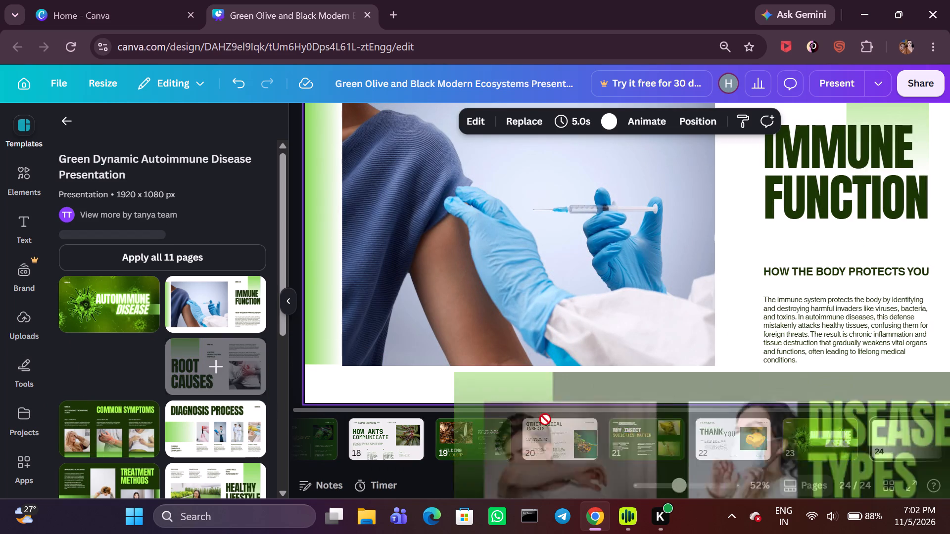
pyautogui.moveTo(545, 419); pyautogui.dragTo(949, 426)
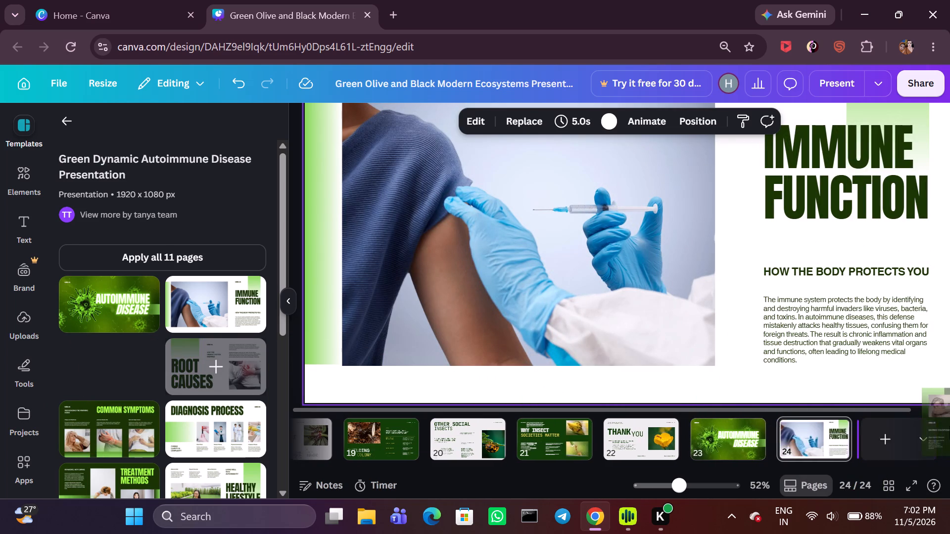
pyautogui.moveTo(949, 426); pyautogui.dragTo(887, 431)
# Add the template's Root Causes and Common Symptoms pages at the end of the presentation as pages 26 and 27.
pyautogui.moveTo(197, 383); pyautogui.dragTo(204, 381)
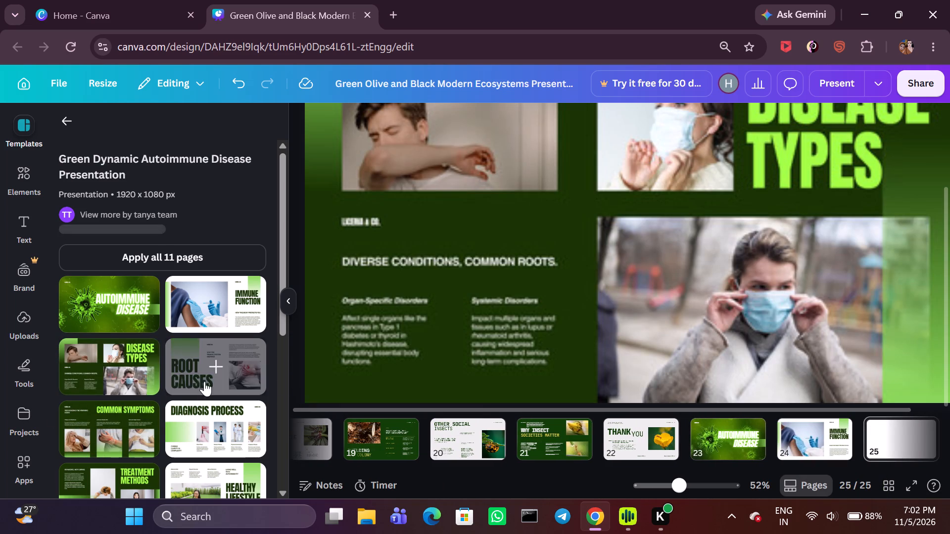
pyautogui.moveTo(204, 381); pyautogui.dragTo(949, 447)
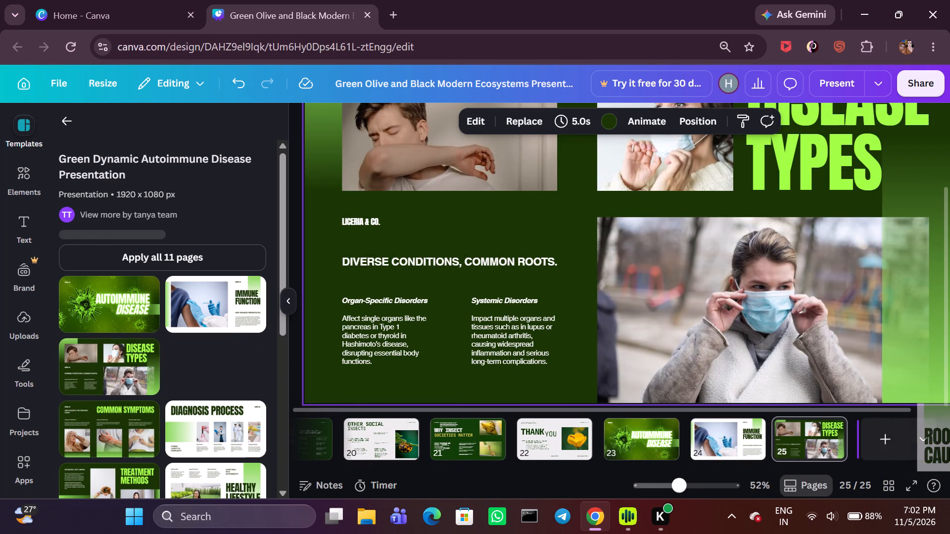
pyautogui.moveTo(949, 447); pyautogui.dragTo(882, 445)
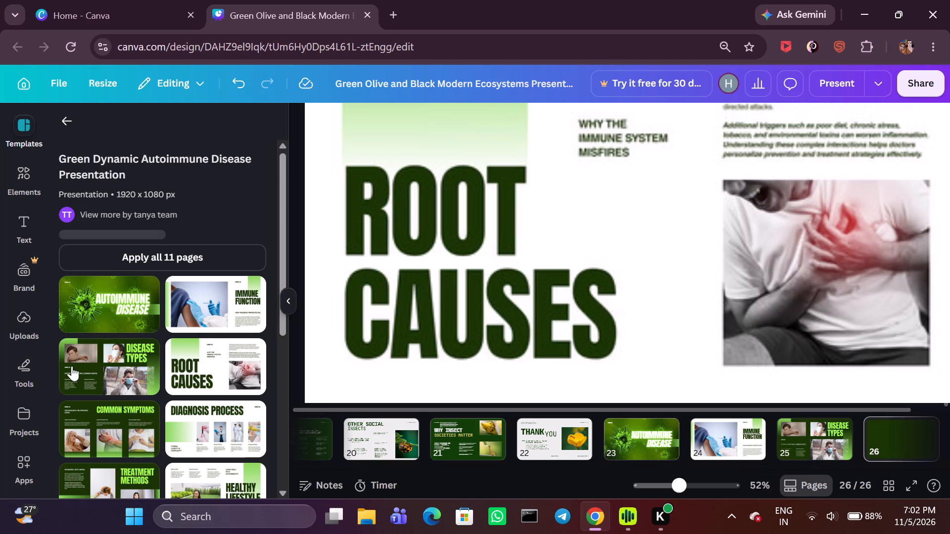
pyautogui.moveTo(93, 431); pyautogui.dragTo(912, 426)
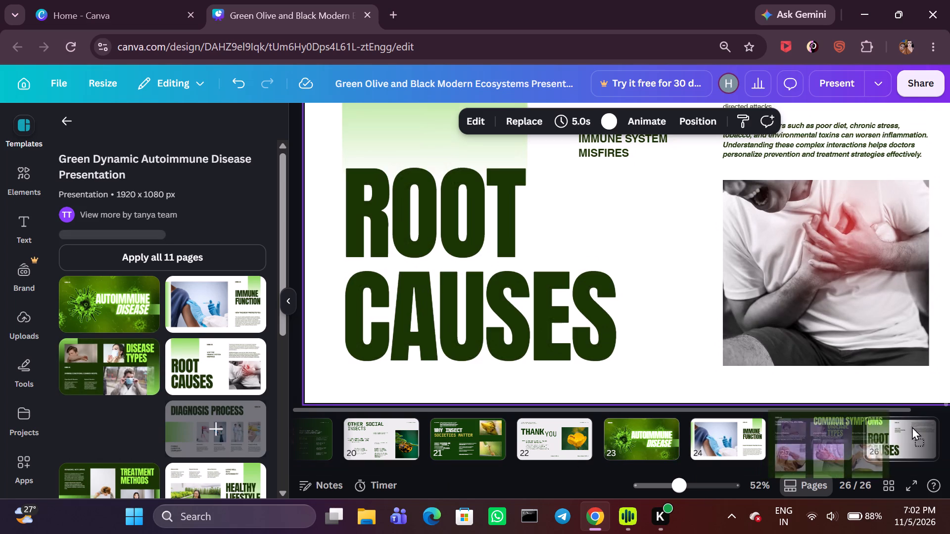
pyautogui.moveTo(912, 426); pyautogui.dragTo(893, 438)
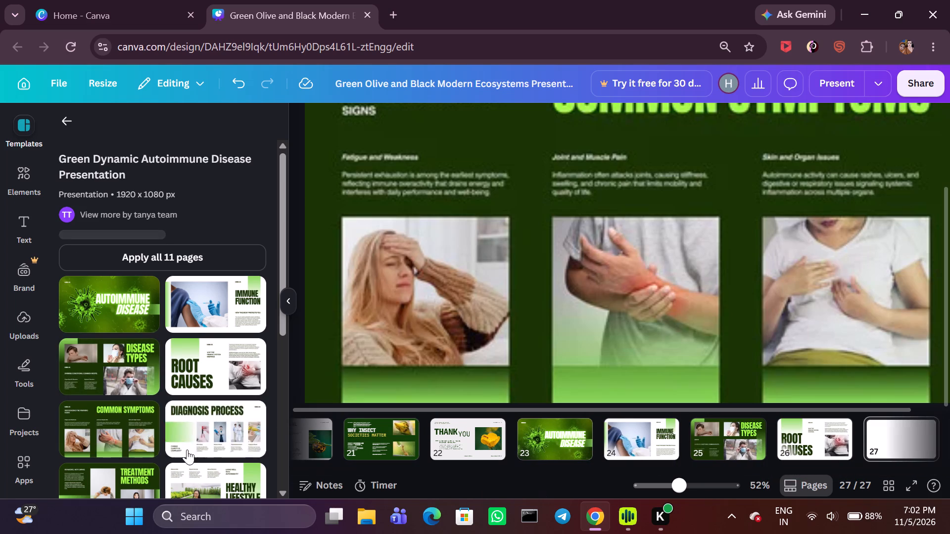
# Add the template's Diagnosis Process and Treatment Methods pages at the end of the presentation as pages 28 and 29.
pyautogui.moveTo(187, 441); pyautogui.dragTo(734, 453)
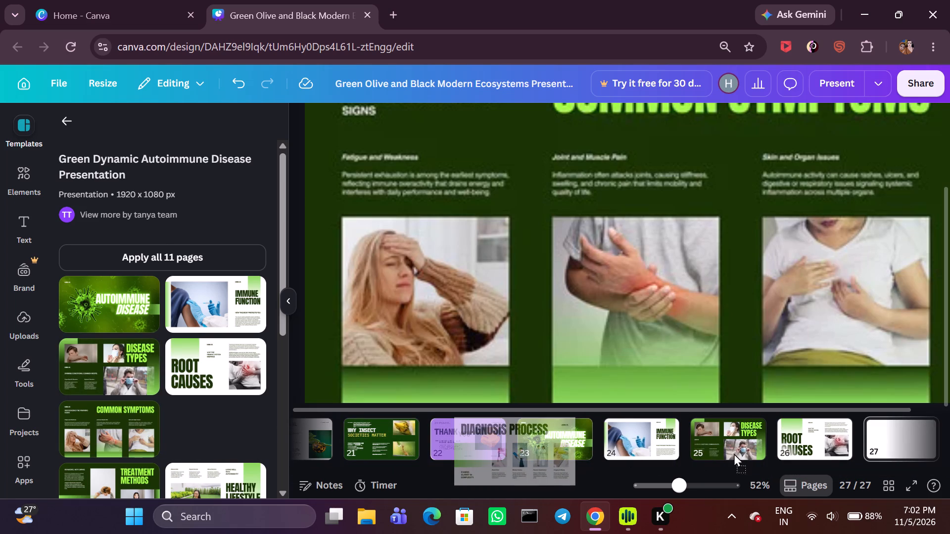
pyautogui.moveTo(734, 453); pyautogui.dragTo(888, 444)
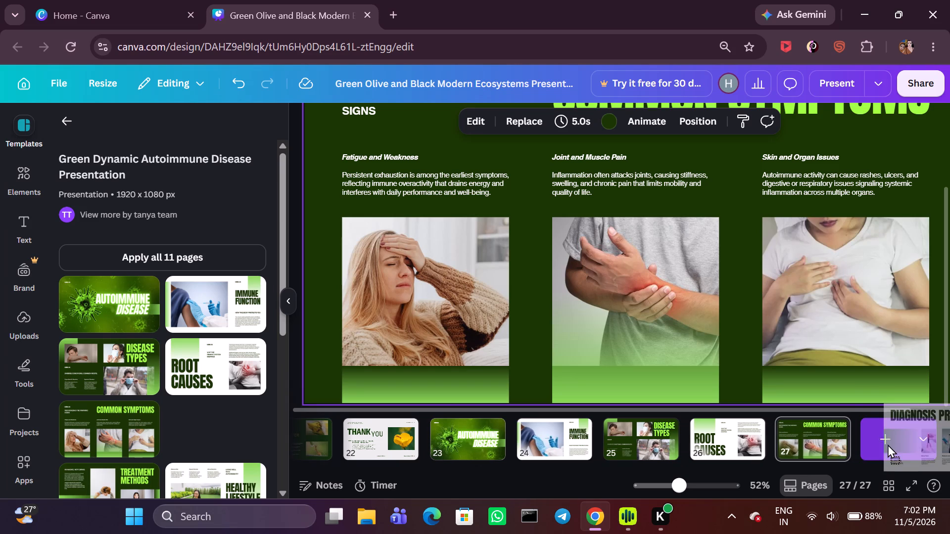
pyautogui.moveTo(888, 444); pyautogui.dragTo(887, 444)
pyautogui.scroll(-1, 142, 453)
pyautogui.moveTo(102, 432); pyautogui.dragTo(917, 423)
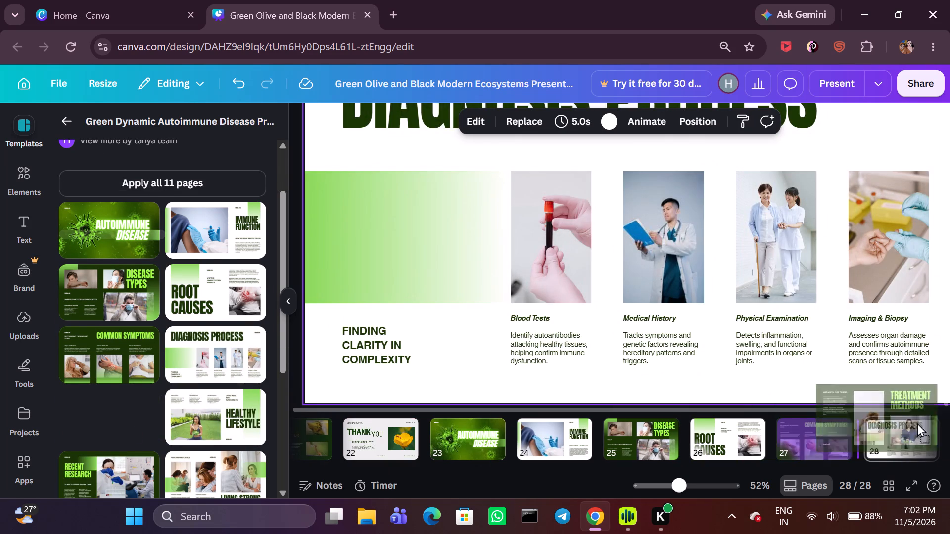
pyautogui.moveTo(917, 423); pyautogui.dragTo(885, 446)
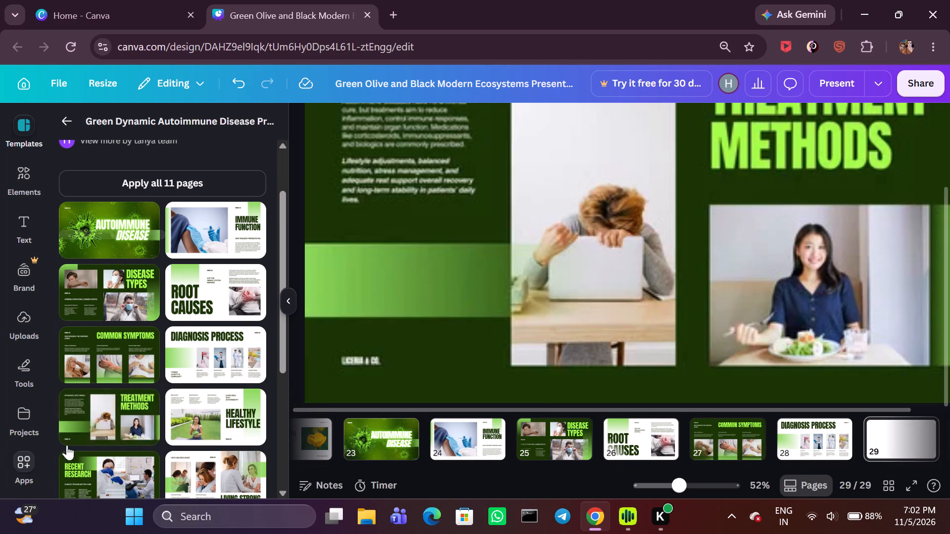
# Add the template's Healthy Lifestyle and Recent Research pages at the end of the presentation as pages 30 and 31.
pyautogui.moveTo(196, 417); pyautogui.dragTo(665, 422)
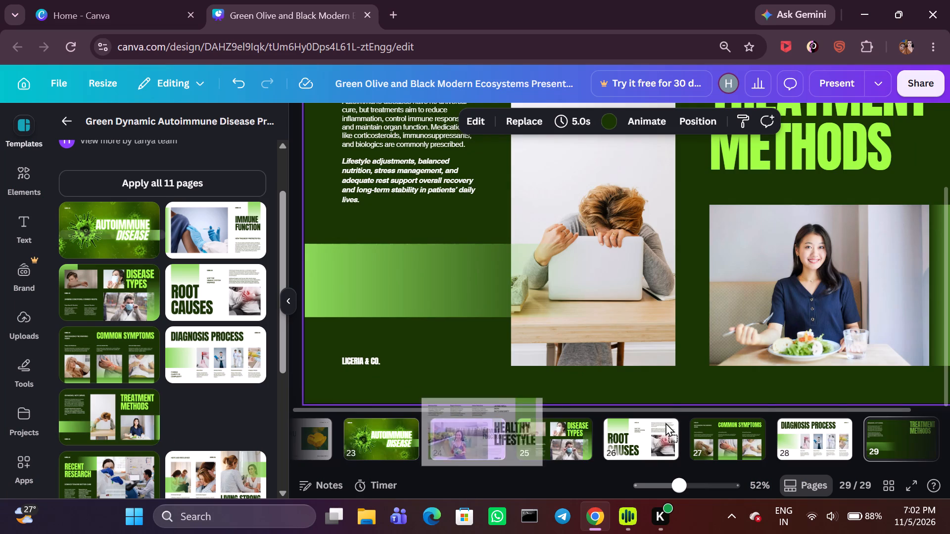
pyautogui.moveTo(665, 422); pyautogui.dragTo(893, 432)
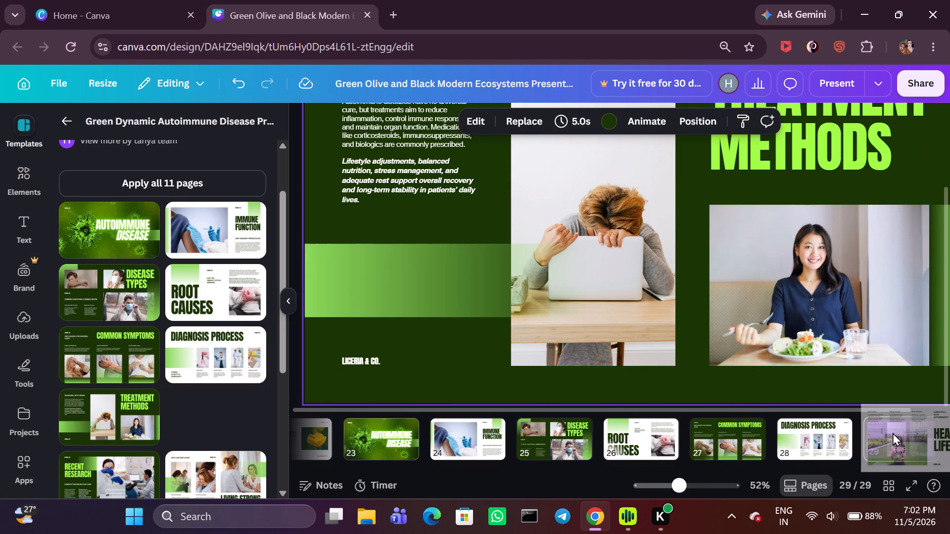
pyautogui.moveTo(893, 432); pyautogui.dragTo(949, 432)
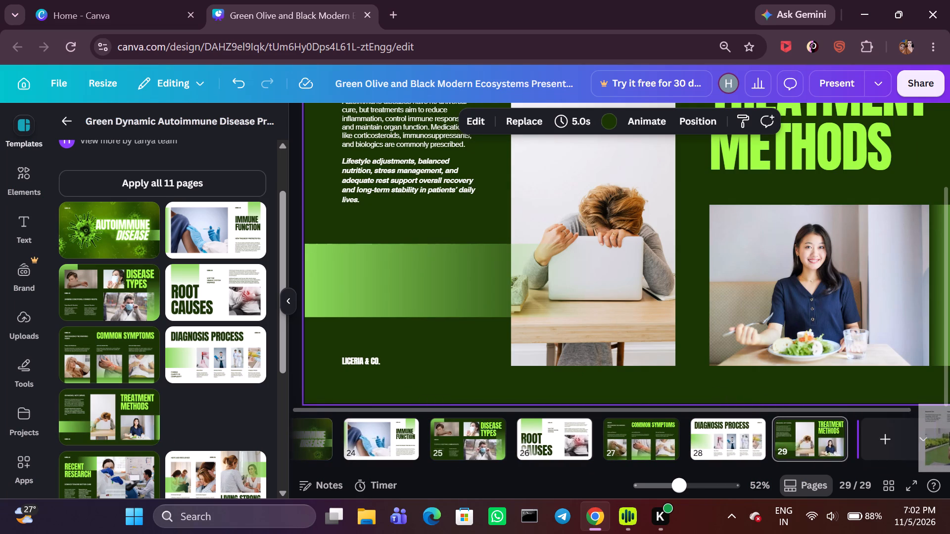
pyautogui.moveTo(949, 432); pyautogui.dragTo(876, 434)
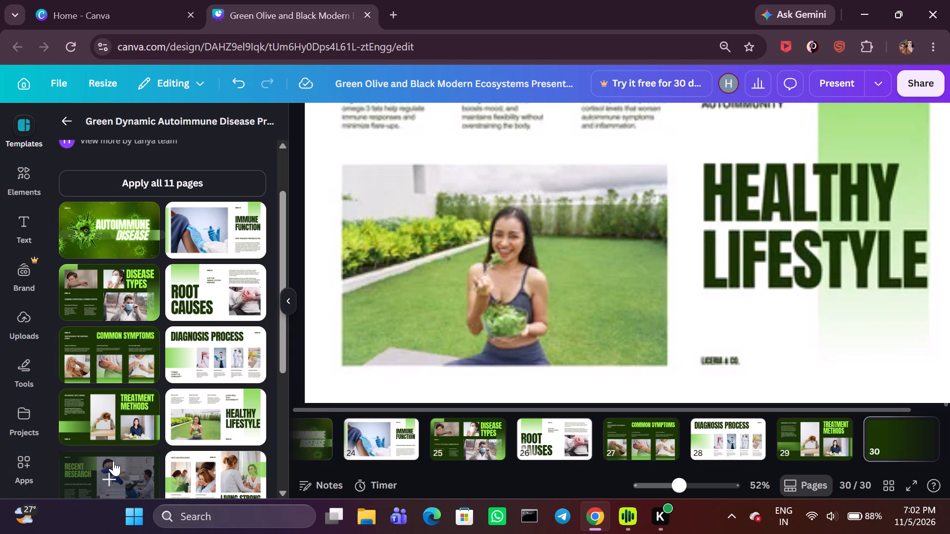
pyautogui.moveTo(113, 461); pyautogui.dragTo(949, 423)
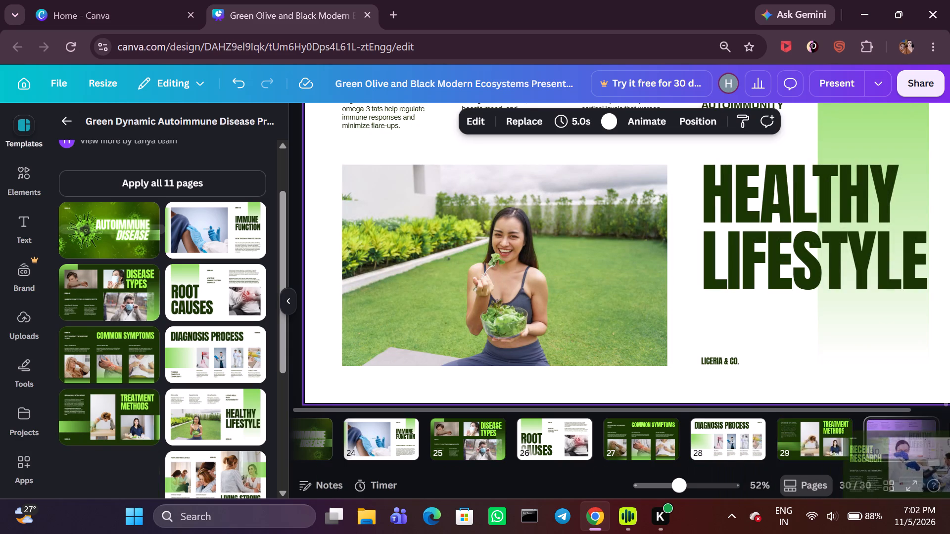
pyautogui.moveTo(949, 423); pyautogui.dragTo(927, 421)
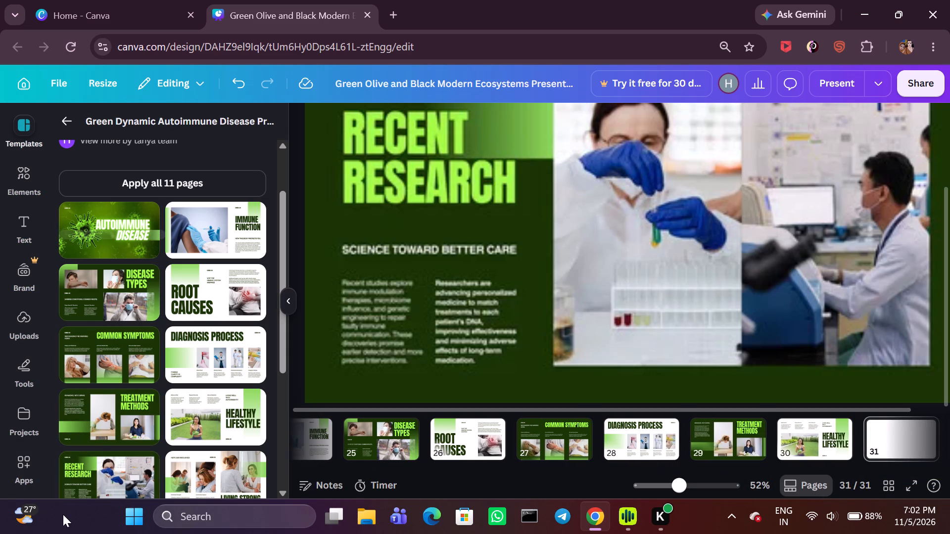
# Add the template's Living Strong and Thank You pages at the end of the presentation as pages 32 and 33.
pyautogui.scroll(-2, 261, 360)
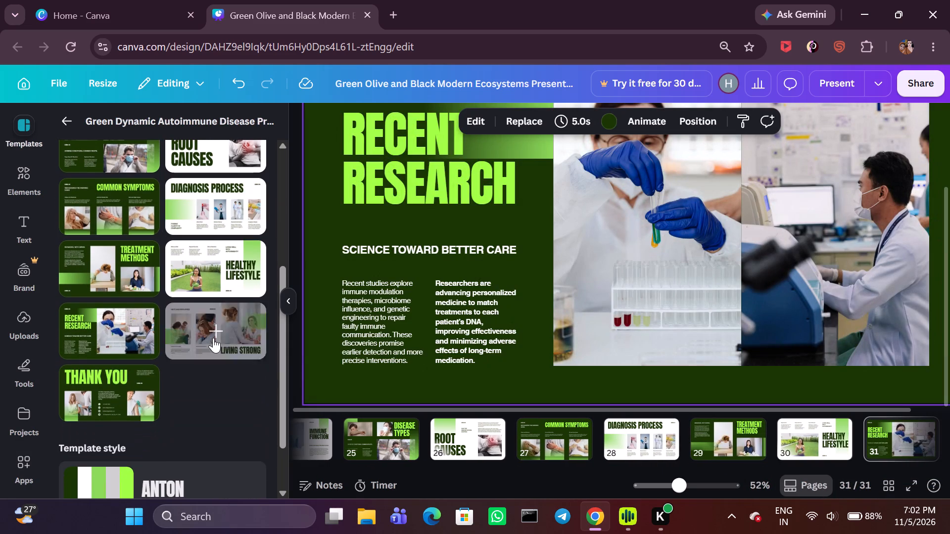
pyautogui.moveTo(213, 338); pyautogui.dragTo(949, 411)
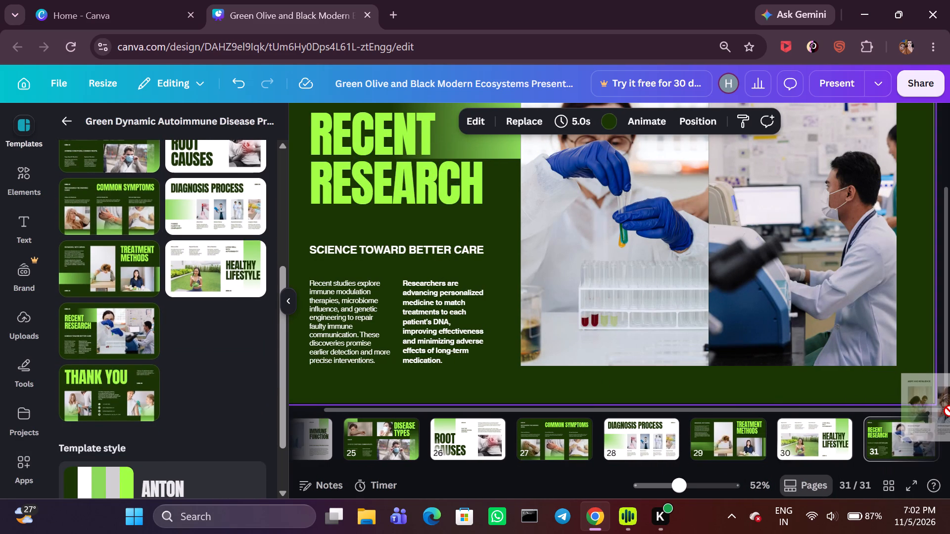
pyautogui.moveTo(949, 411); pyautogui.dragTo(915, 432)
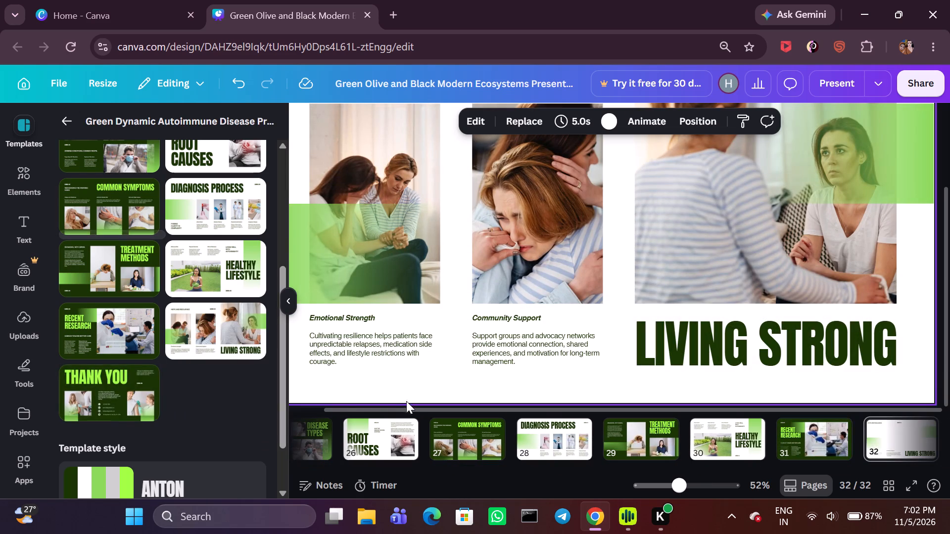
pyautogui.moveTo(129, 398); pyautogui.dragTo(128, 398)
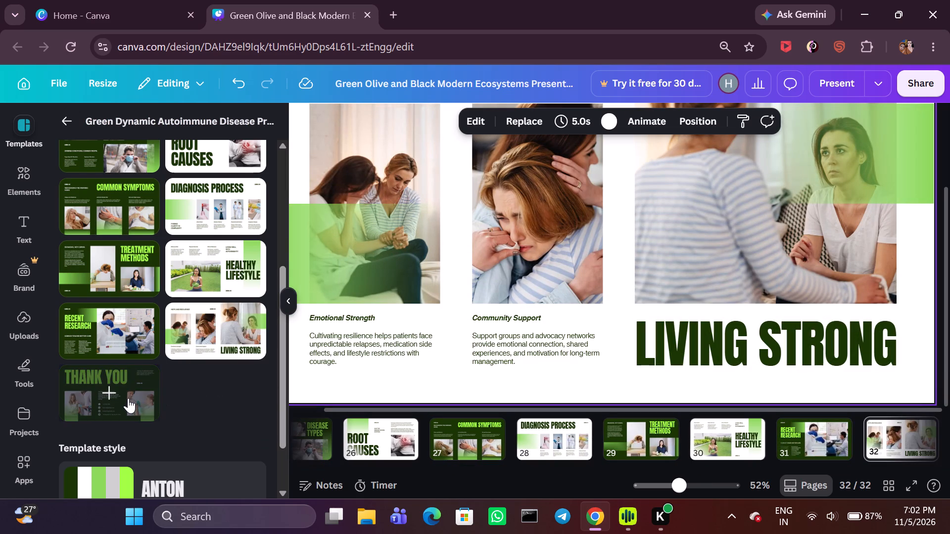
pyautogui.moveTo(128, 398); pyautogui.dragTo(949, 446)
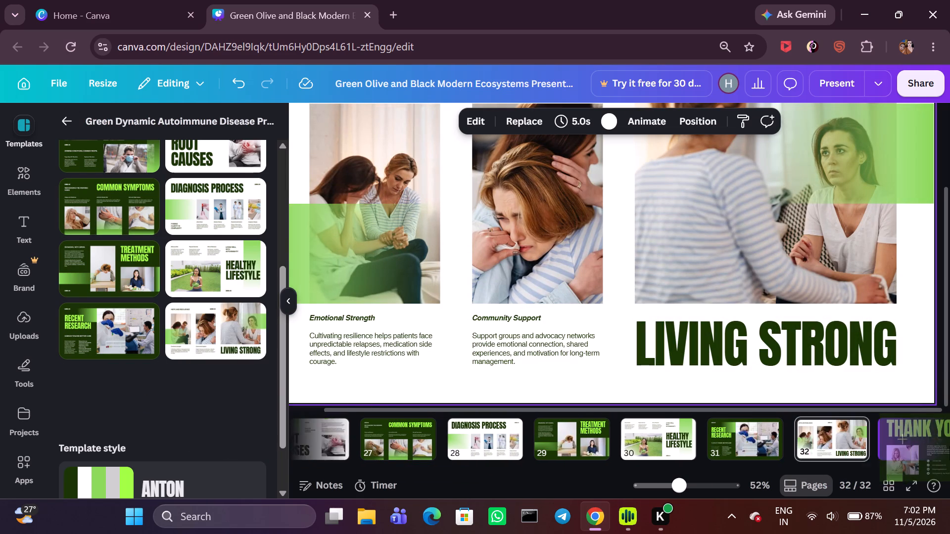
pyautogui.moveTo(949, 446); pyautogui.dragTo(918, 445)
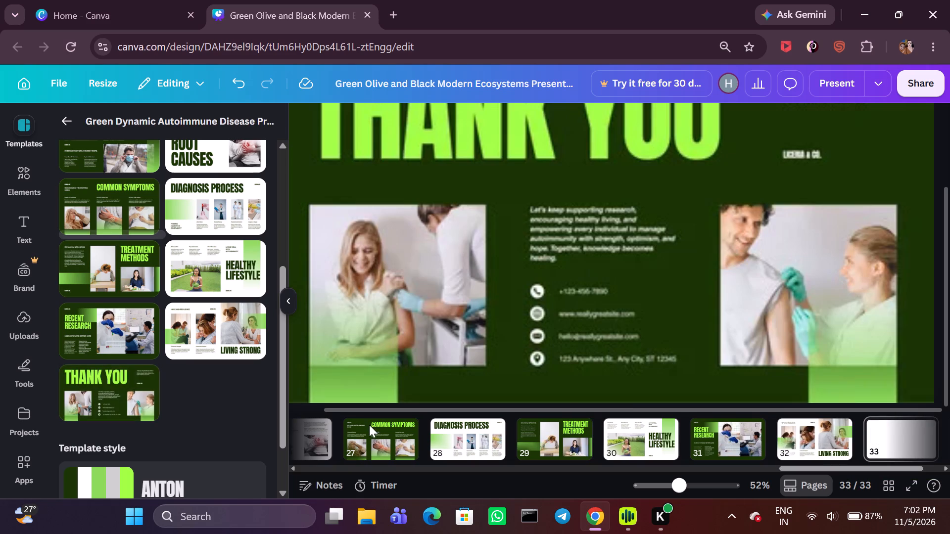
# Return to the Autoimmune Disease cover on page 23, close the template list, and examine the slide's layout.
pyautogui.scroll(5, 369, 425)
pyautogui.scroll(3, 600, 431)
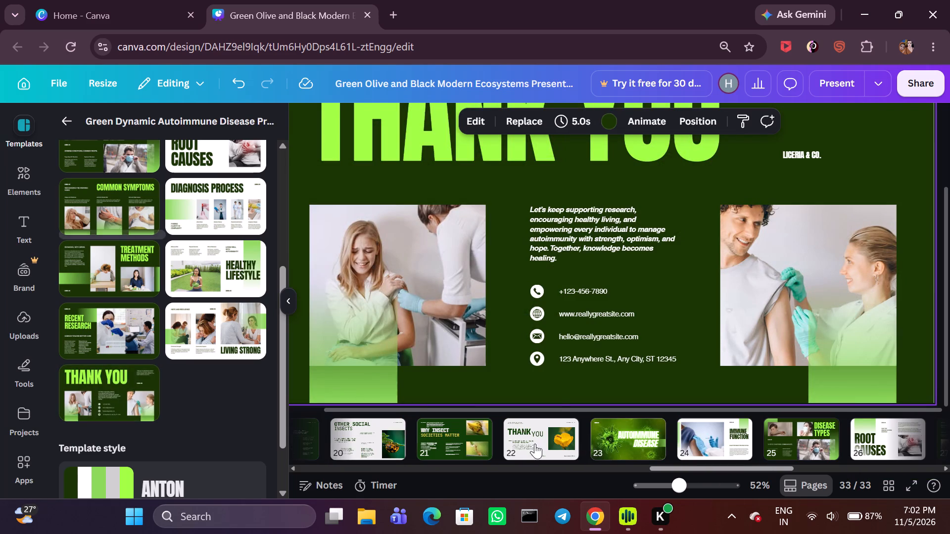
pyautogui.click(620, 435)
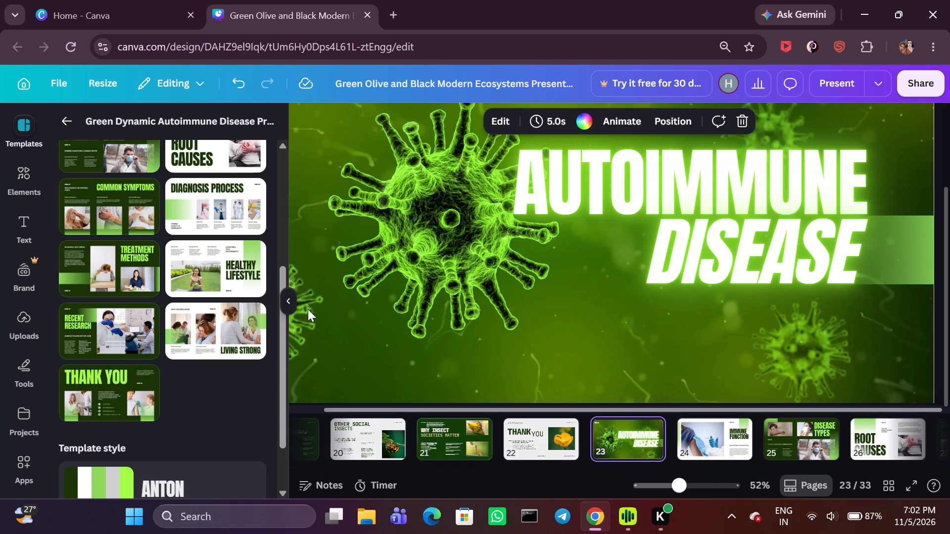
pyautogui.click(290, 297)
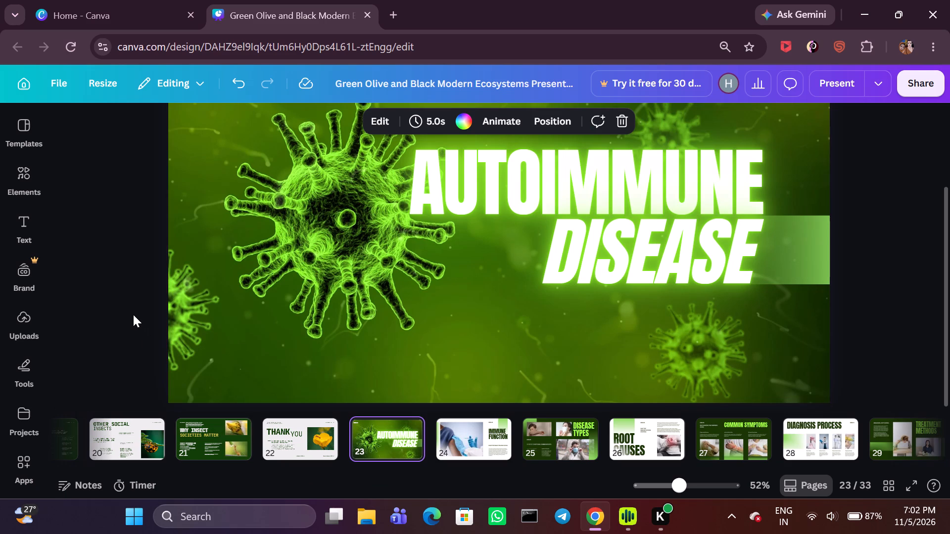
pyautogui.keyDown('ctrl'); pyautogui.scroll(-3, 119, 287); pyautogui.keyUp('ctrl')
pyautogui.keyDown('ctrl'); pyautogui.scroll(3, 237, 295); pyautogui.keyUp('ctrl')
pyautogui.keyDown('ctrl'); pyautogui.scroll(-1, 237, 301); pyautogui.keyUp('ctrl')
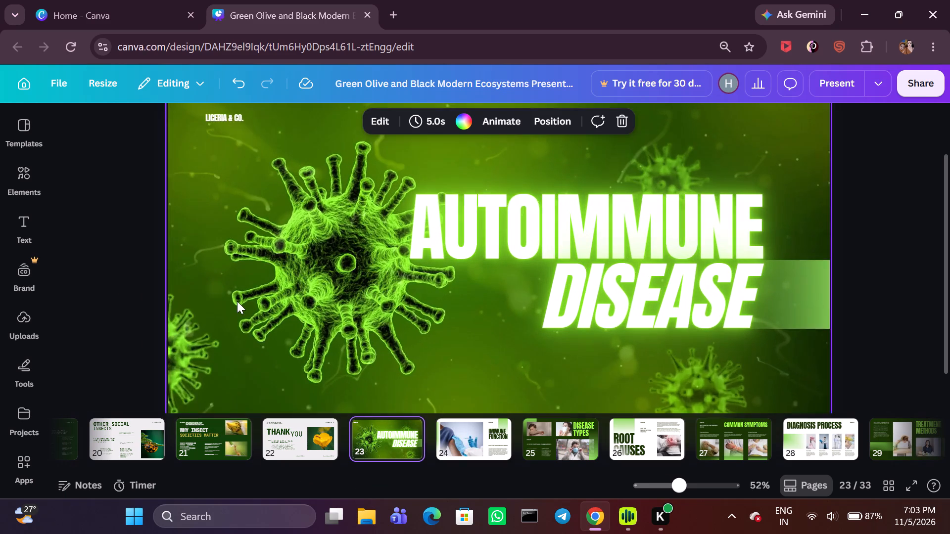
# Examine the Autoimmune Disease cover on page 23 up close, including the virus artwork, company name and title.
pyautogui.keyDown('ctrl'); pyautogui.scroll(5, 237, 301); pyautogui.keyUp('ctrl')
pyautogui.keyDown('ctrl'); pyautogui.scroll(-2, 238, 295); pyautogui.keyUp('ctrl')
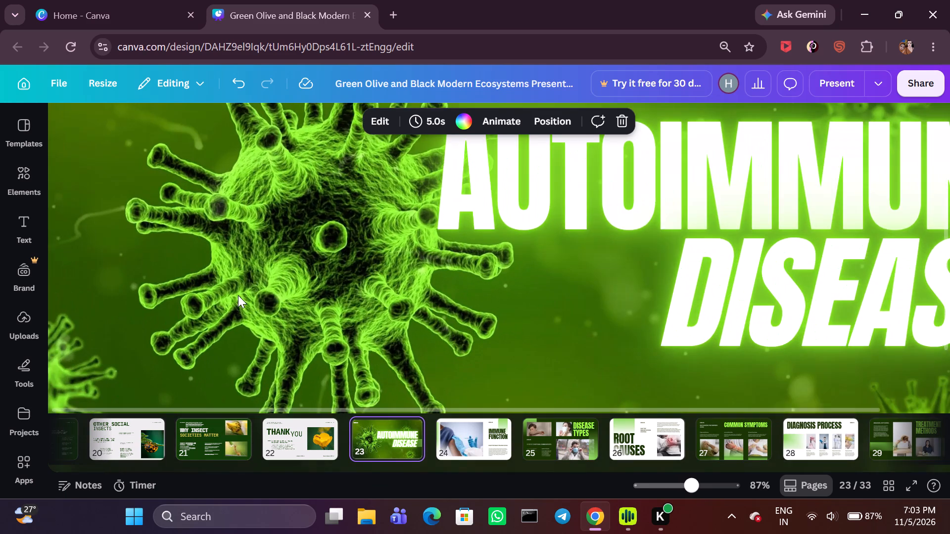
pyautogui.keyDown('ctrl'); pyautogui.scroll(-7, 238, 295); pyautogui.keyUp('ctrl')
pyautogui.keyDown('ctrl'); pyautogui.scroll(6, 217, 133); pyautogui.keyUp('ctrl')
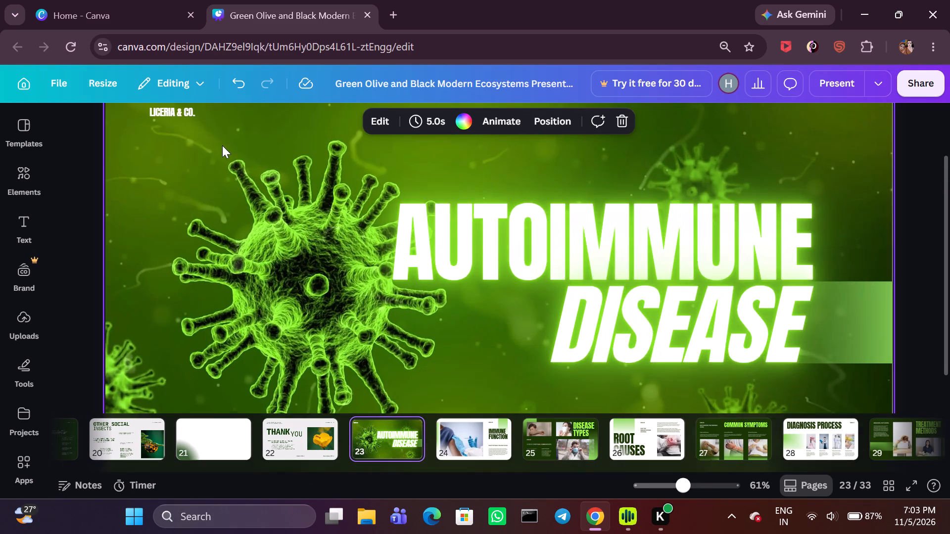
pyautogui.keyDown('ctrl'); pyautogui.moveTo(224, 148); pyautogui.dragTo(290, 226, button='middle'); pyautogui.keyUp('ctrl')
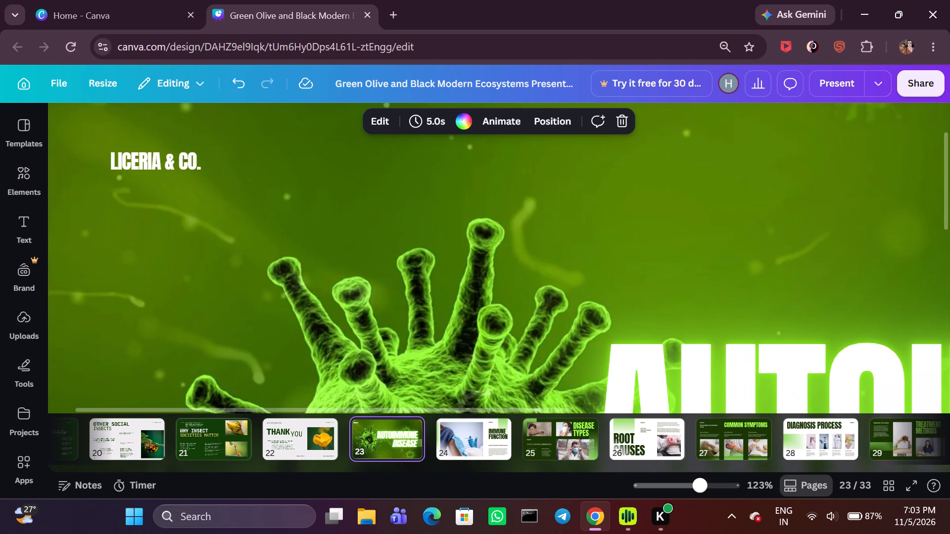
pyautogui.keyDown('ctrl'); pyautogui.moveTo(290, 226); pyautogui.dragTo(260, 186, button='middle'); pyautogui.keyUp('ctrl')
pyautogui.keyDown('ctrl'); pyautogui.scroll(-11, 260, 186); pyautogui.keyUp('ctrl')
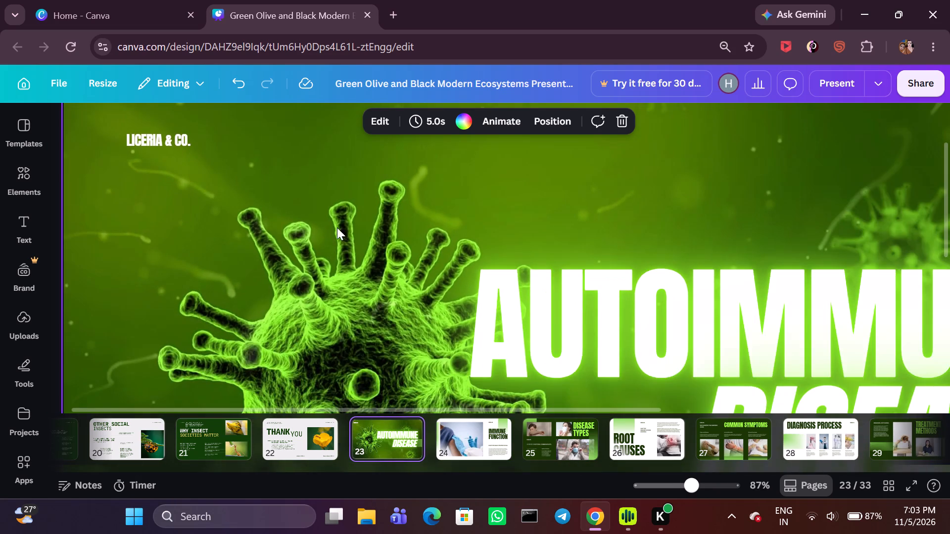
pyautogui.keyDown('ctrl'); pyautogui.scroll(-5, 337, 227); pyautogui.keyUp('ctrl')
pyautogui.keyDown('ctrl'); pyautogui.scroll(6, 484, 253); pyautogui.keyUp('ctrl')
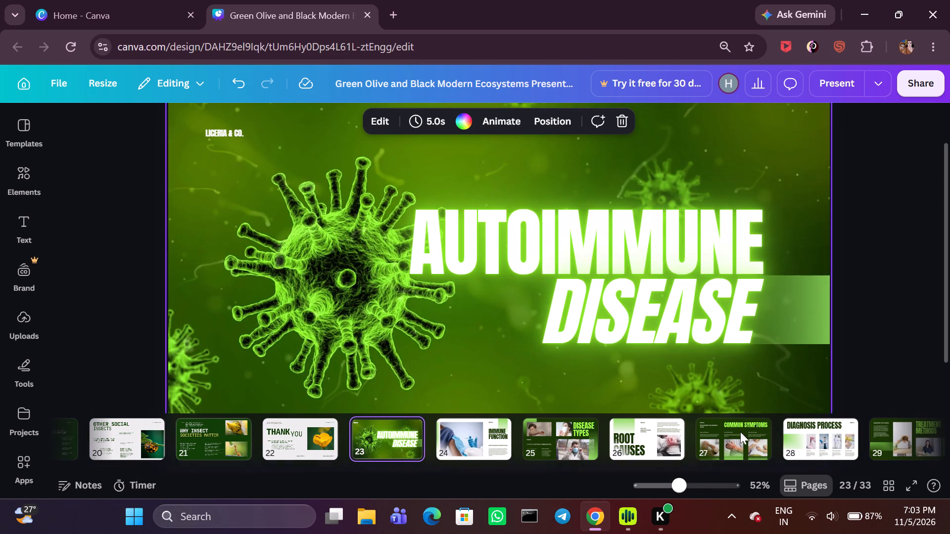
# Go to the Immune Function slide on page 24 and examine its photo, heading and body paragraph.
pyautogui.click(464, 428)
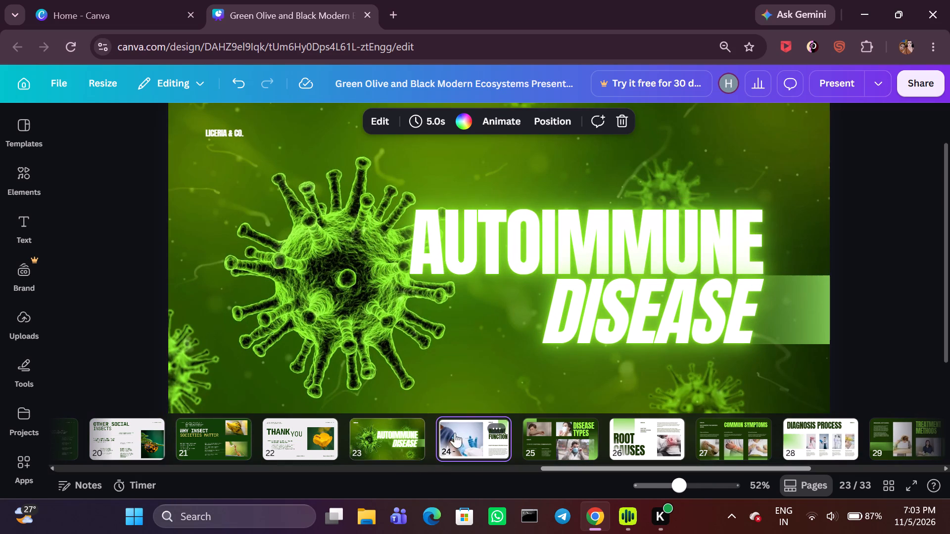
pyautogui.scroll(-1, 672, 253)
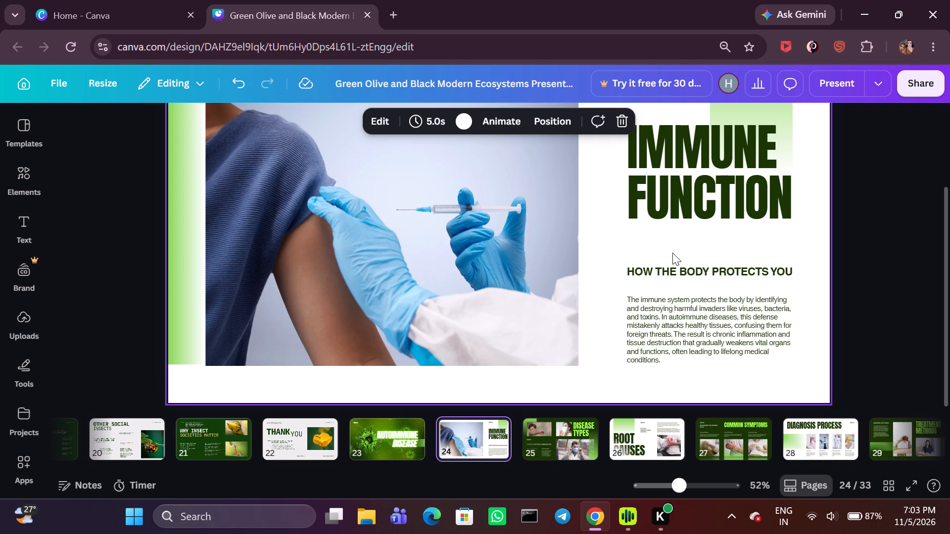
pyautogui.scroll(1, 702, 243)
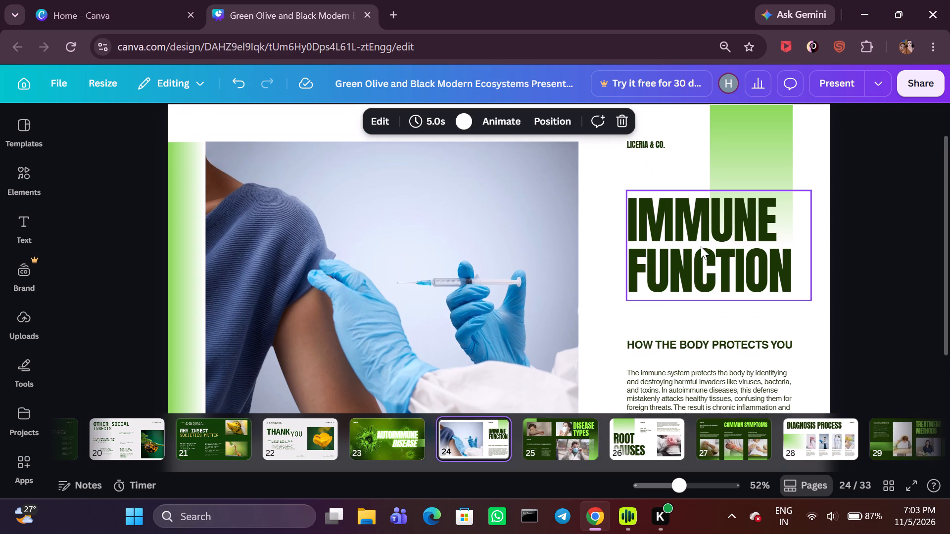
pyautogui.scroll(-1, 701, 246)
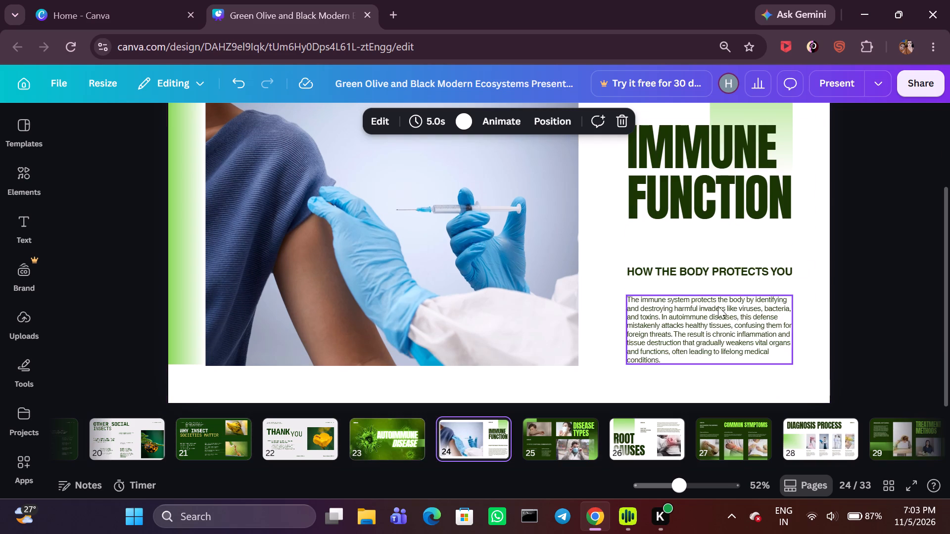
pyautogui.scroll(2, 691, 300)
pyautogui.scroll(-1, 691, 299)
pyautogui.scroll(3, 695, 294)
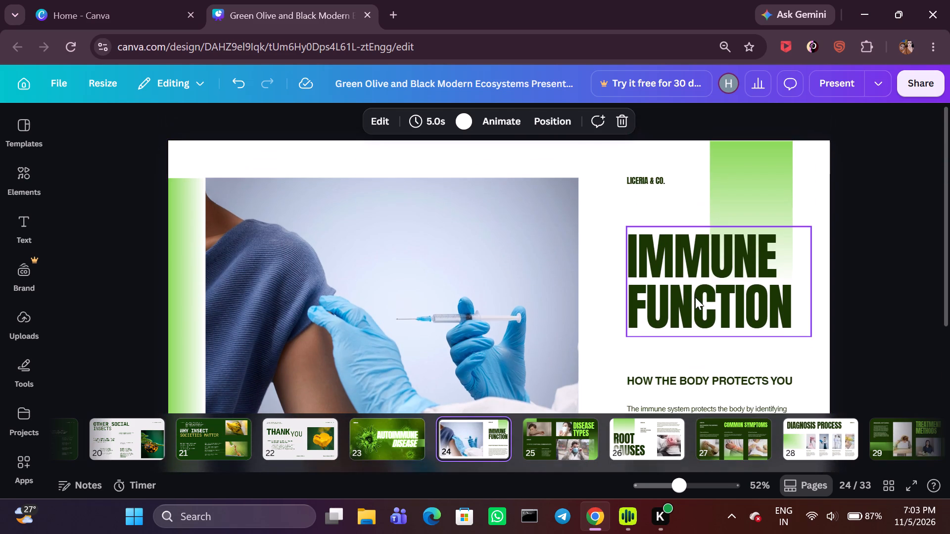
pyautogui.scroll(-1, 695, 298)
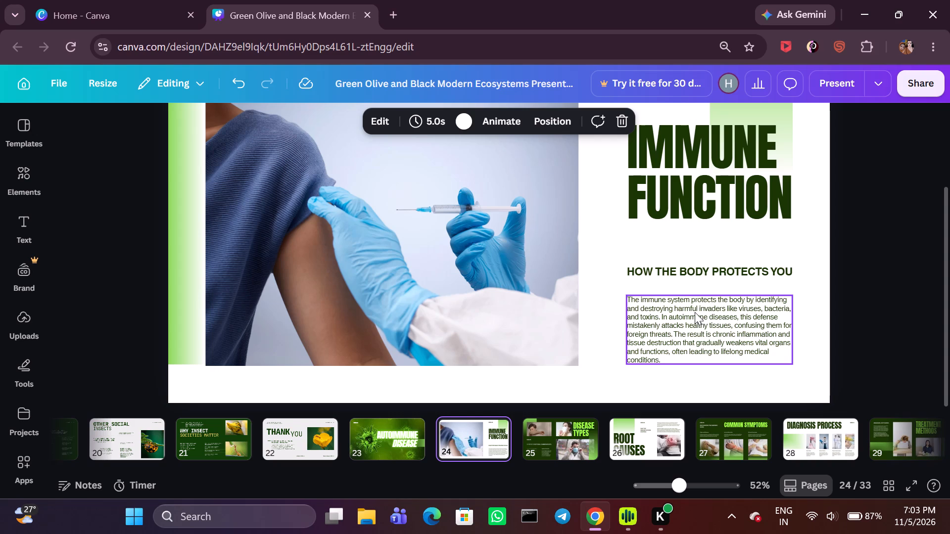
pyautogui.scroll(-1, 693, 308)
pyautogui.scroll(2, 692, 304)
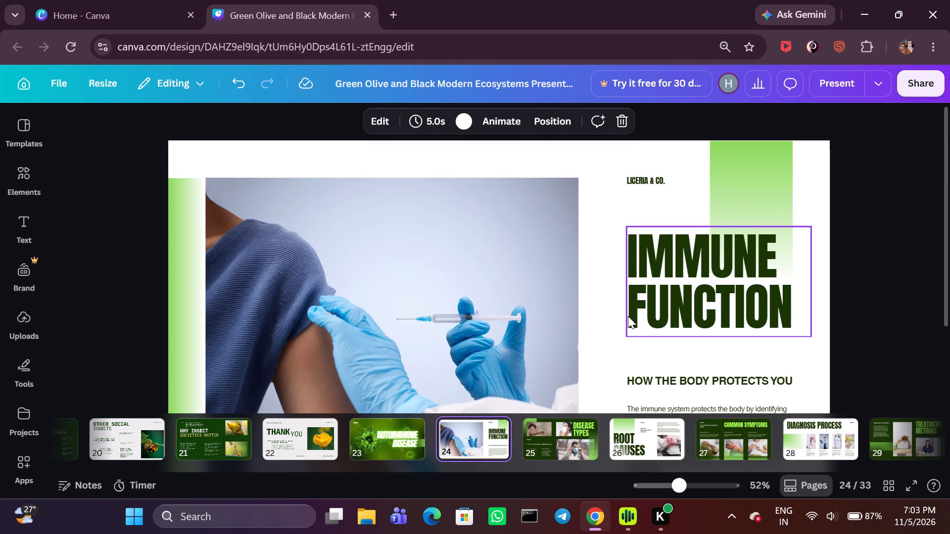
pyautogui.scroll(-1, 627, 304)
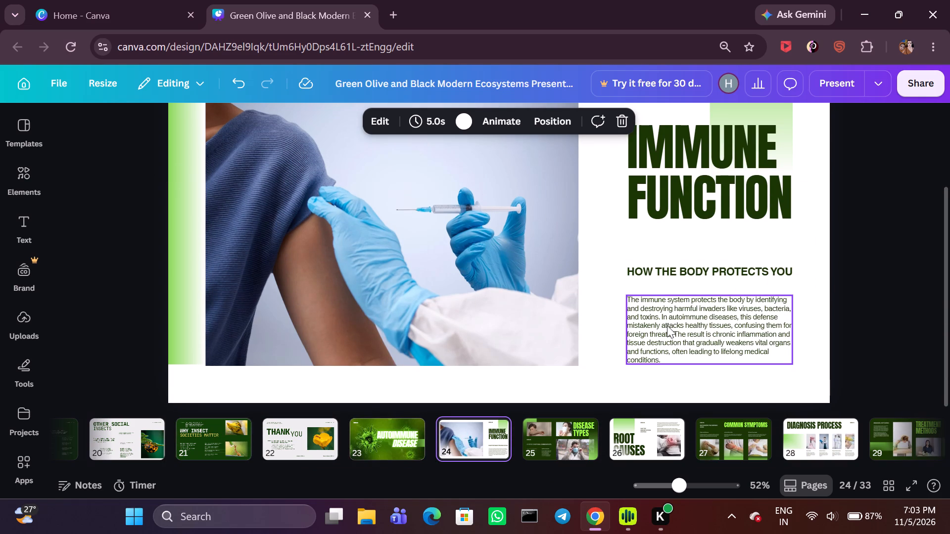
# Replace the paragraph under "How the Body Protects You" on page 24 with new text starting with "The".
pyautogui.doubleClick(673, 324)
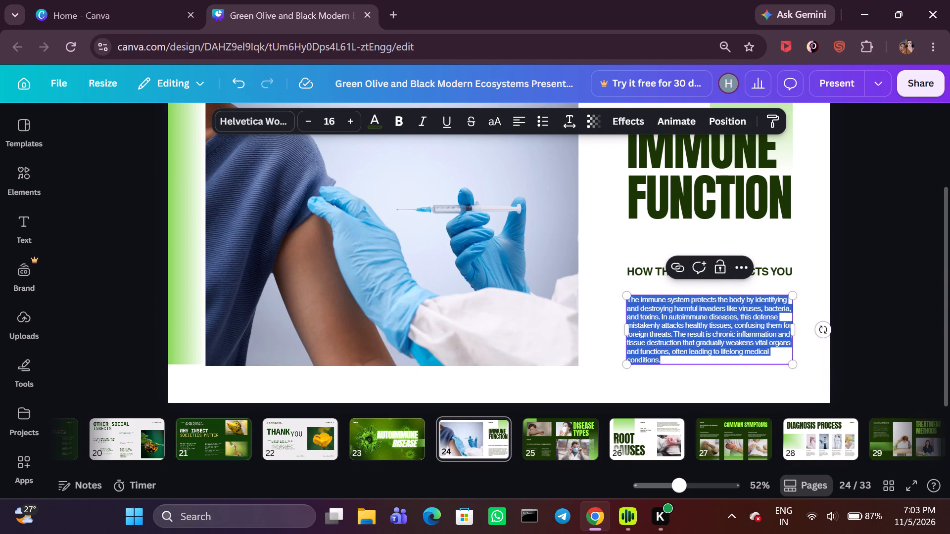
pyautogui.keyDown('ctrl'); pyautogui.scroll(6, 698, 304); pyautogui.keyUp('ctrl')
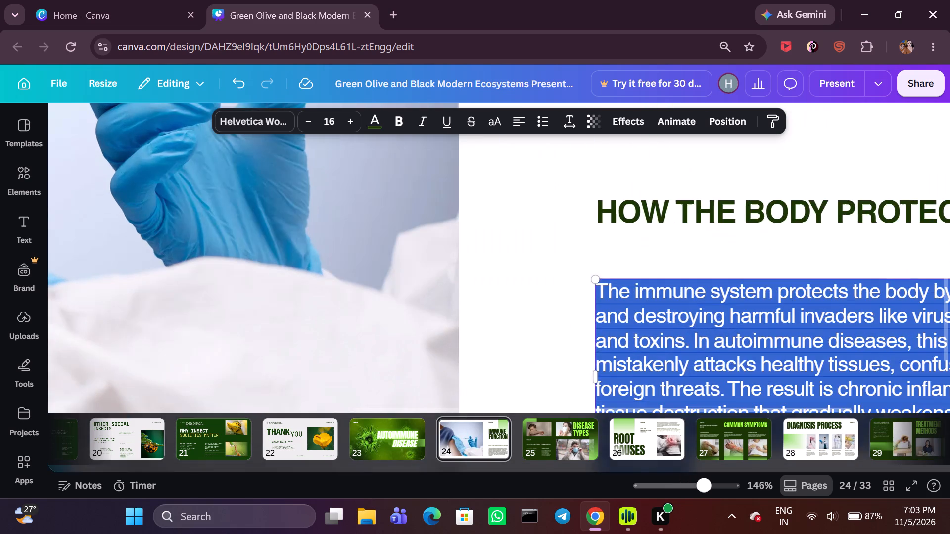
pyautogui.keyDown('ctrl'); pyautogui.scroll(-5, 712, 304); pyautogui.keyUp('ctrl')
pyautogui.keyDown('ctrl'); pyautogui.scroll(3, 804, 311); pyautogui.keyUp('ctrl')
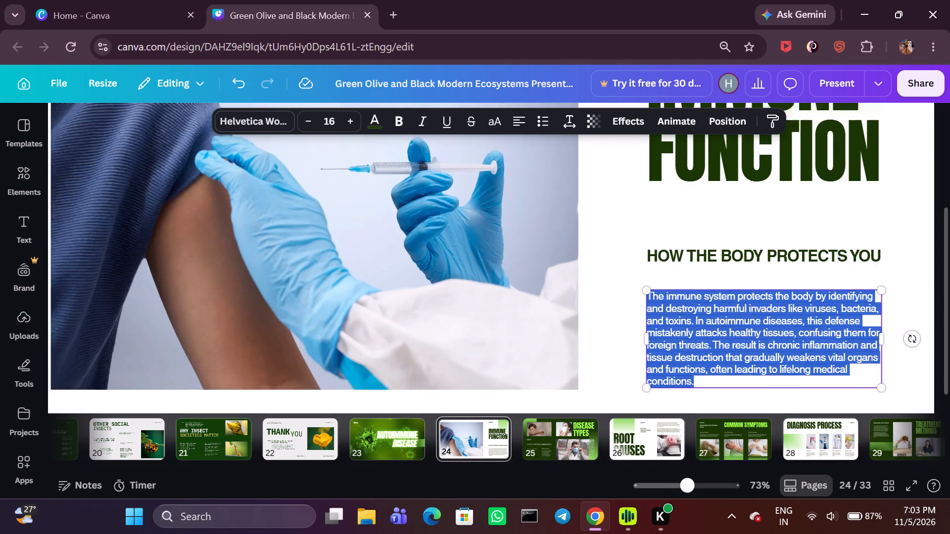
pyautogui.keyDown('ctrl'); pyautogui.moveTo(642, 267); pyautogui.dragTo(547, 240, button='middle'); pyautogui.keyUp('ctrl')
pyautogui.keyDown('ctrl'); pyautogui.scroll(2, 784, 323); pyautogui.keyUp('ctrl')
pyautogui.keyDown('ctrl'); pyautogui.moveTo(599, 211); pyautogui.dragTo(555, 207, button='middle'); pyautogui.keyUp('ctrl')
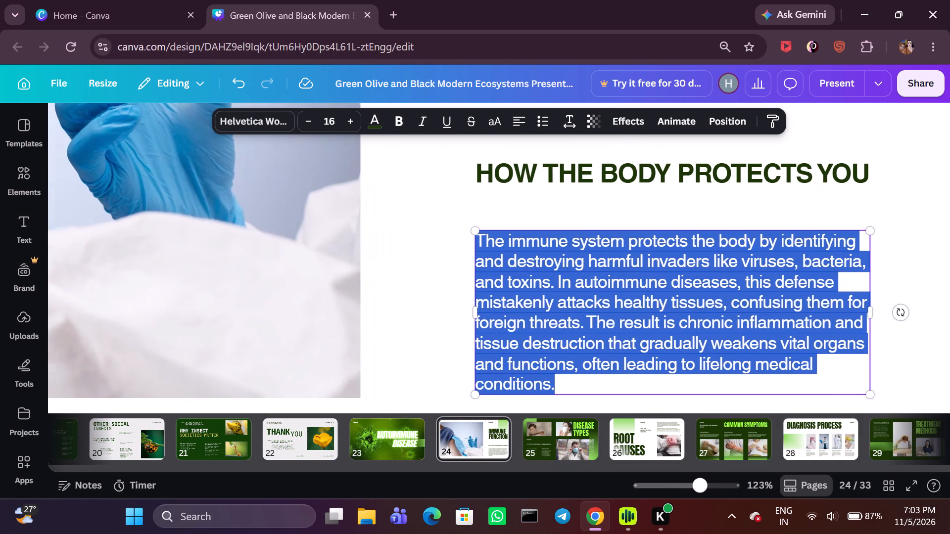
pyautogui.keyDown('ctrl'); pyautogui.moveTo(555, 207); pyautogui.dragTo(552, 207, button='middle'); pyautogui.keyUp('ctrl')
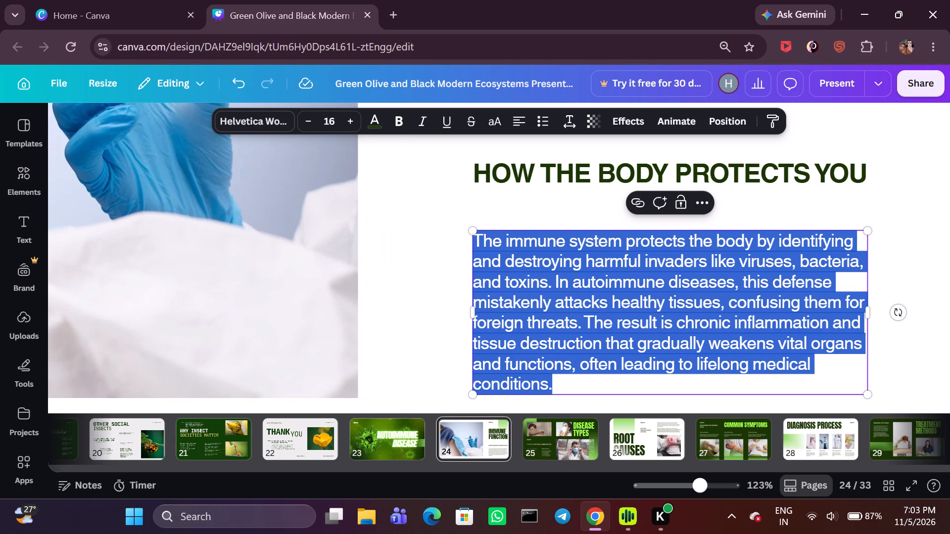
pyautogui.write('Th')
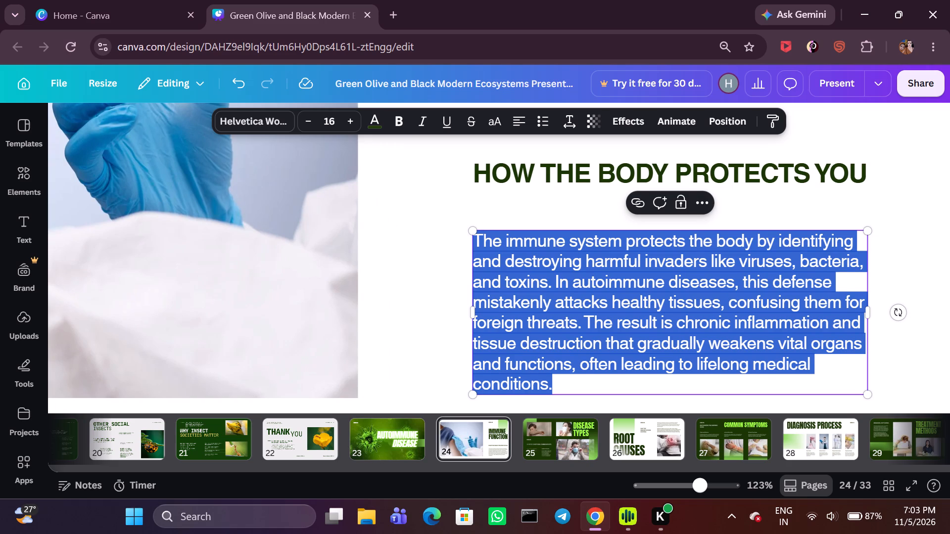
pyautogui.click(606, 308)
pyautogui.click(379, 324)
pyautogui.doubleClick(635, 287)
pyautogui.write('the')
pyautogui.press('space')
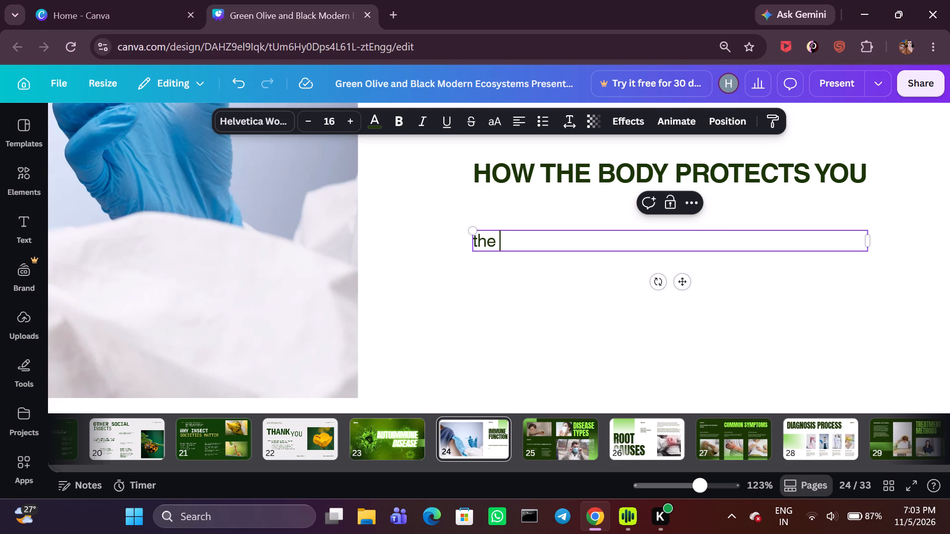
pyautogui.press('BackSpace')
pyautogui.press('BackSpace')
pyautogui.press('BackSpace')
pyautogui.press('BackSpace')
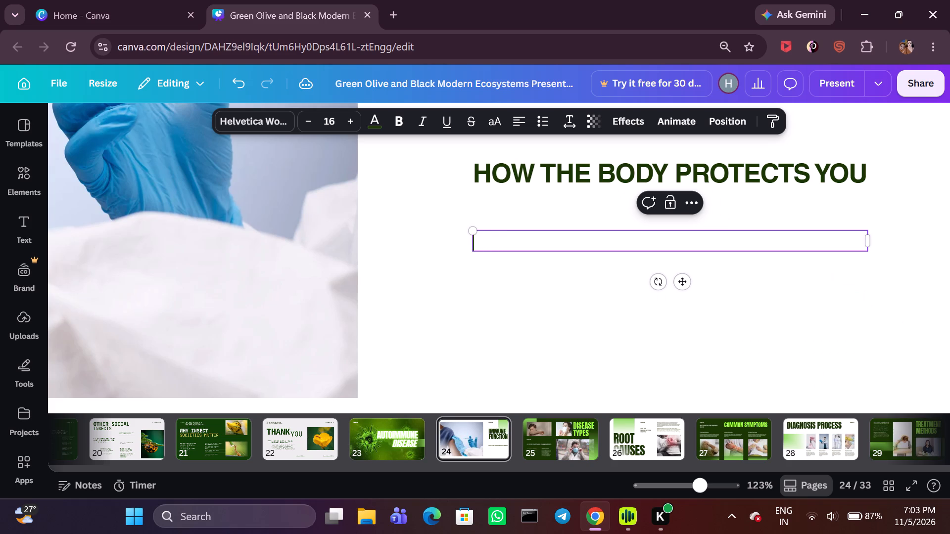
pyautogui.write('The')
pyautogui.press('space')
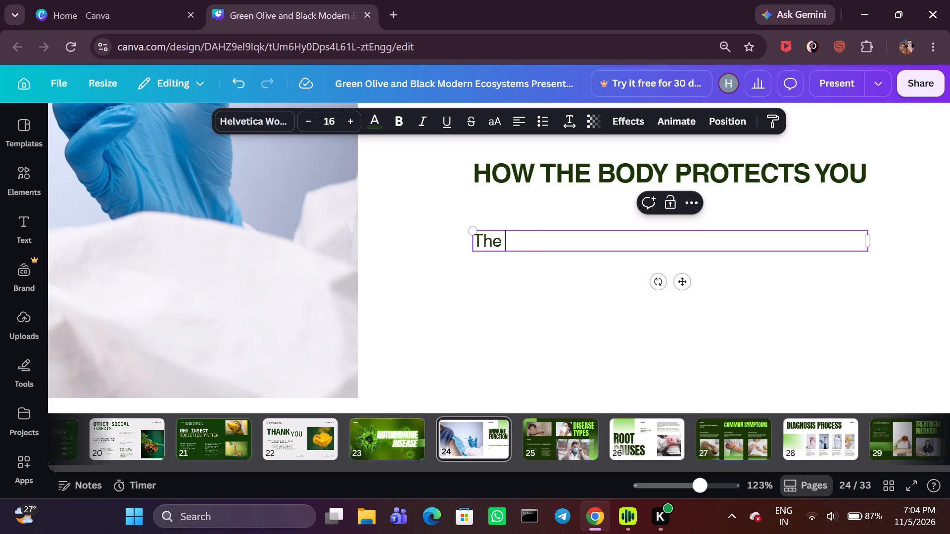
# Continue the new Immune Function paragraph with the words "immune system".
pyautogui.write('immunb=w')
pyautogui.press('BackSpace')
pyautogui.press('BackSpace')
pyautogui.press('BackSpace')
pyautogui.press('BackSpace')
pyautogui.press('w')
pyautogui.press('BackSpace')
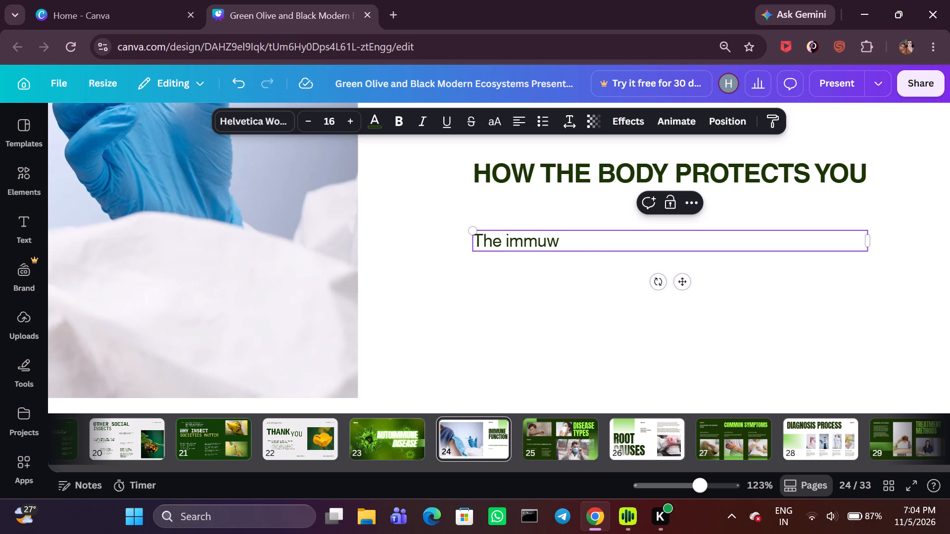
pyautogui.write('nw')
pyautogui.press('space')
pyautogui.press('BackSpace')
pyautogui.press('BackSpace')
pyautogui.write('n=')
pyautogui.press('BackSpace')
pyautogui.press('BackSpace')
pyautogui.press('q')
pyautogui.press('BackSpace')
pyautogui.press('e')
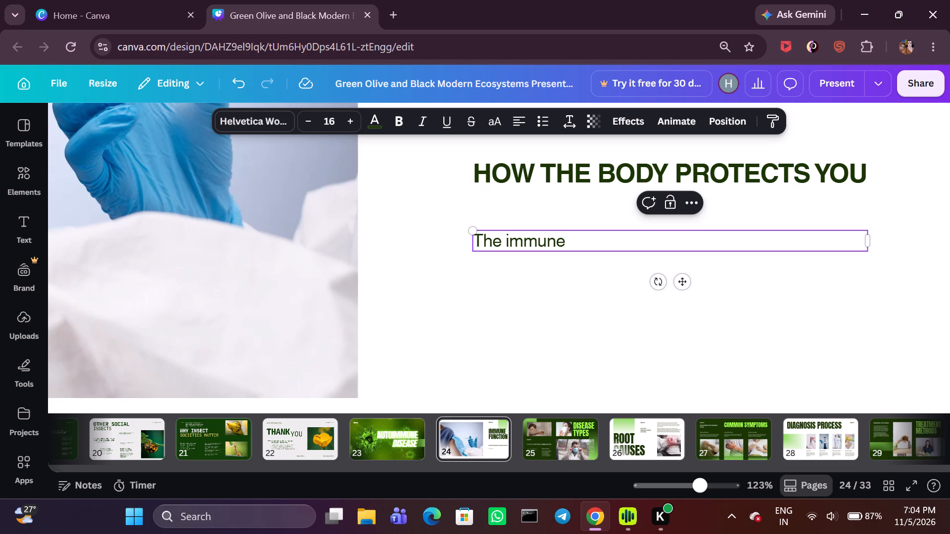
pyautogui.press('space')
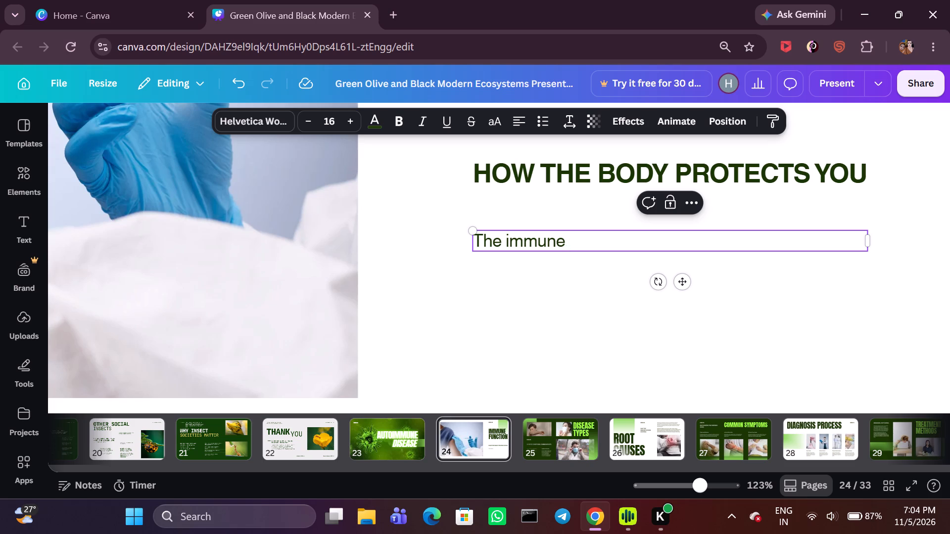
pyautogui.write('sys')
pyautogui.write('rf')
pyautogui.press('BackSpace')
pyautogui.press('BackSpace')
pyautogui.write('tem')
pyautogui.press('space')
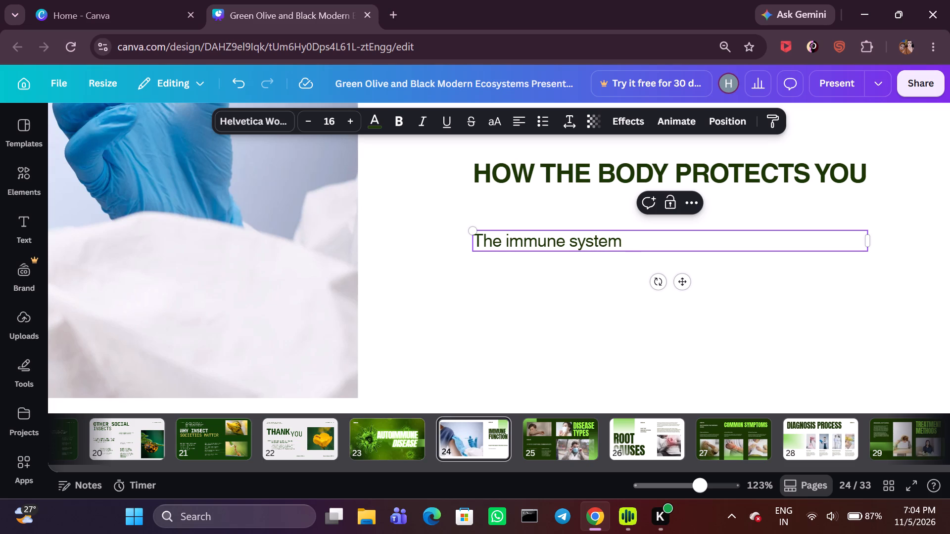
# Continue the paragraph under "How the Body Protects You" on page 24 with the words "is the body".
pyautogui.write('is')
pyautogui.press('space')
pyautogui.write('thr')
pyautogui.press('space')
pyautogui.press('=')
pyautogui.press('BackSpace')
pyautogui.press('BackSpace')
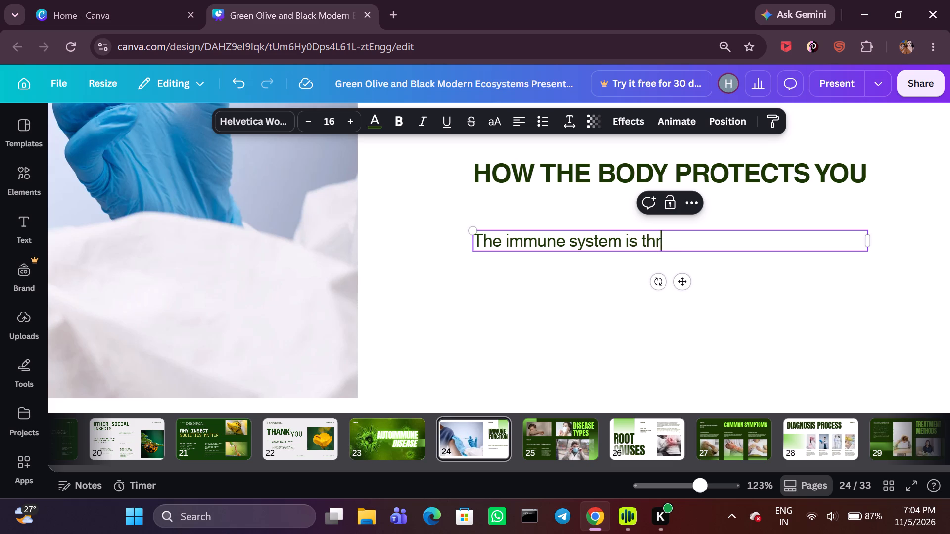
pyautogui.press('BackSpace')
pyautogui.write('e')
pyautogui.press('space')
pyautogui.write('body')
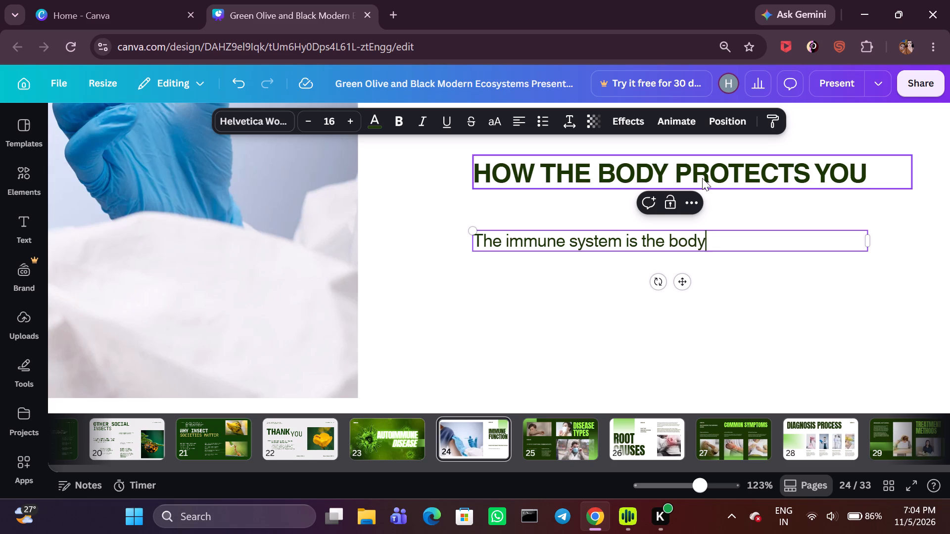
# Adjust the system sound volume to slightly below half.
pyautogui.click(834, 514)
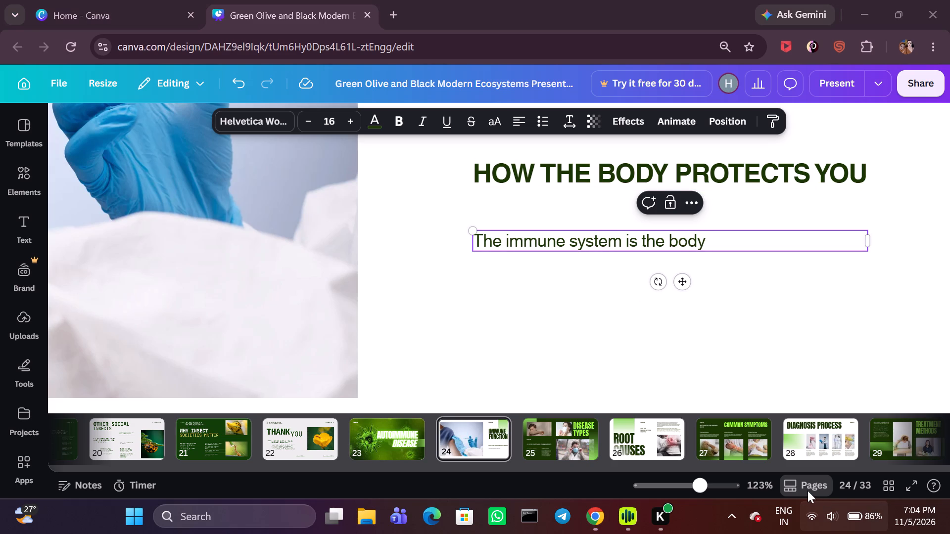
pyautogui.click(797, 429)
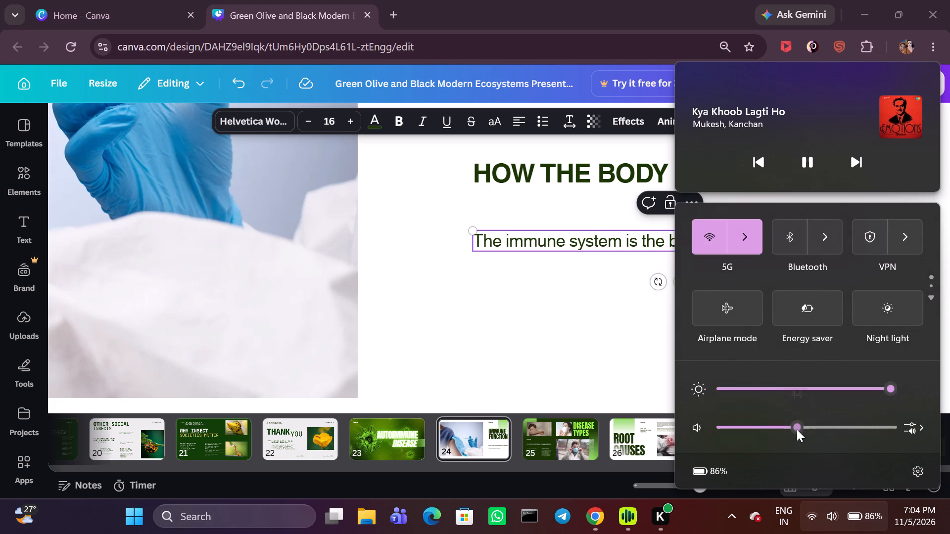
pyautogui.click(821, 426)
pyautogui.click(637, 355)
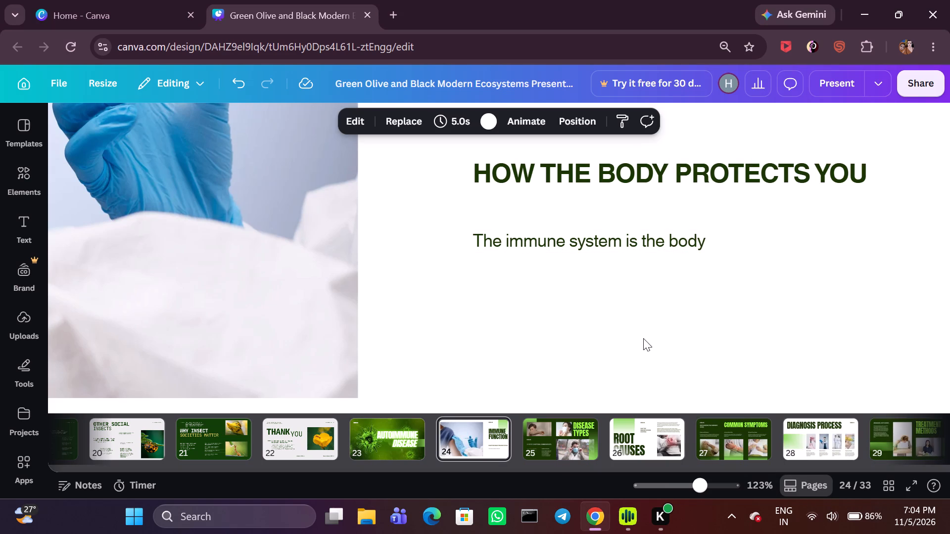
pyautogui.click(834, 515)
pyautogui.click(832, 514)
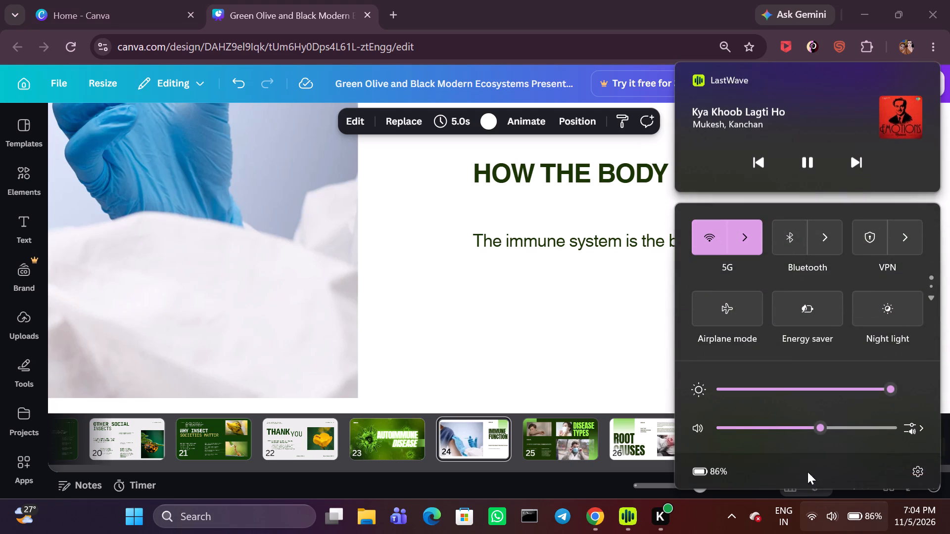
pyautogui.click(801, 425)
pyautogui.click(621, 337)
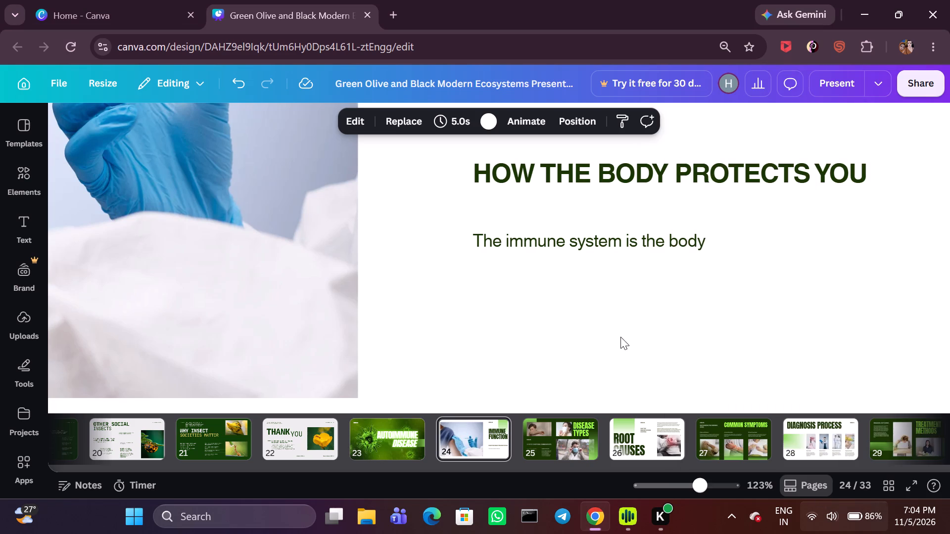
# Resume editing the page 24 paragraph and extend it after "body" with "'s natural defences system".
pyautogui.click(716, 237)
pyautogui.click(716, 237)
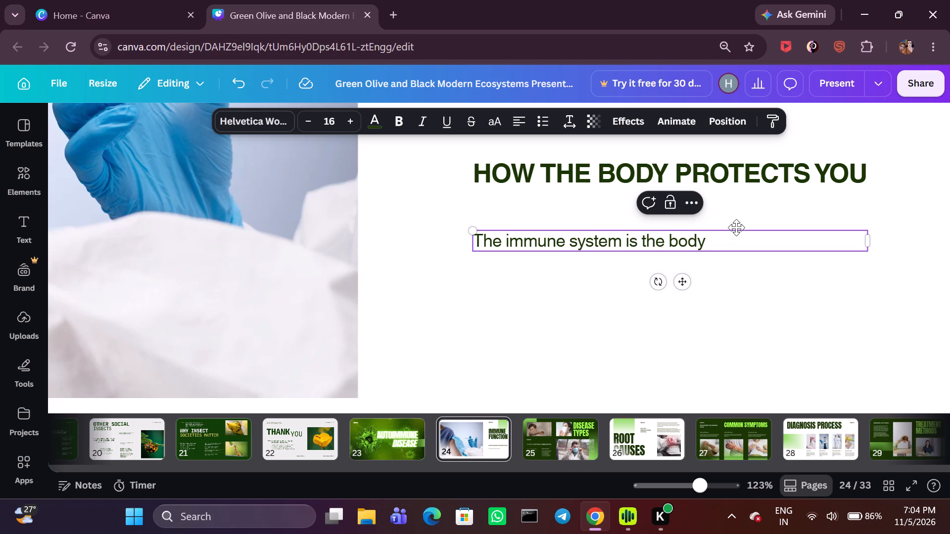
pyautogui.hotkey('shift', '"')
pyautogui.press('BackSpace')
pyautogui.write("'")
pyautogui.press('space')
pyautogui.press('BackSpace')
pyautogui.write('s')
pyautogui.press('space')
pyautogui.write('natura')
pyautogui.write('l')
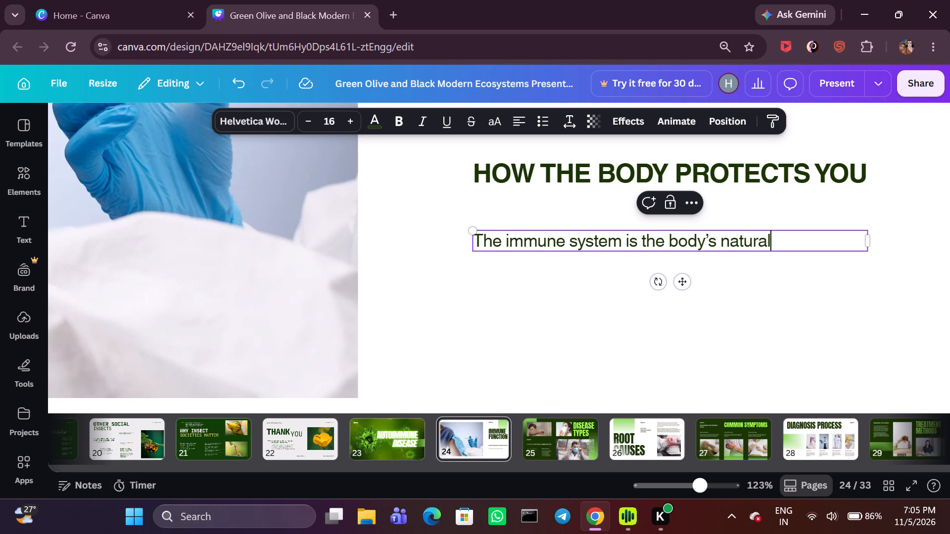
pyautogui.press('space')
pyautogui.write('defences')
pyautogui.press('space')
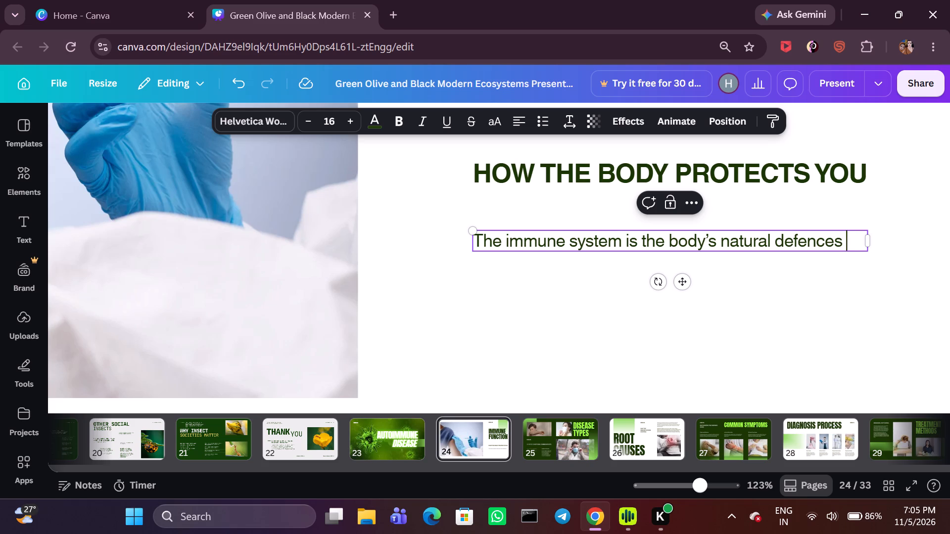
pyautogui.write('sys')
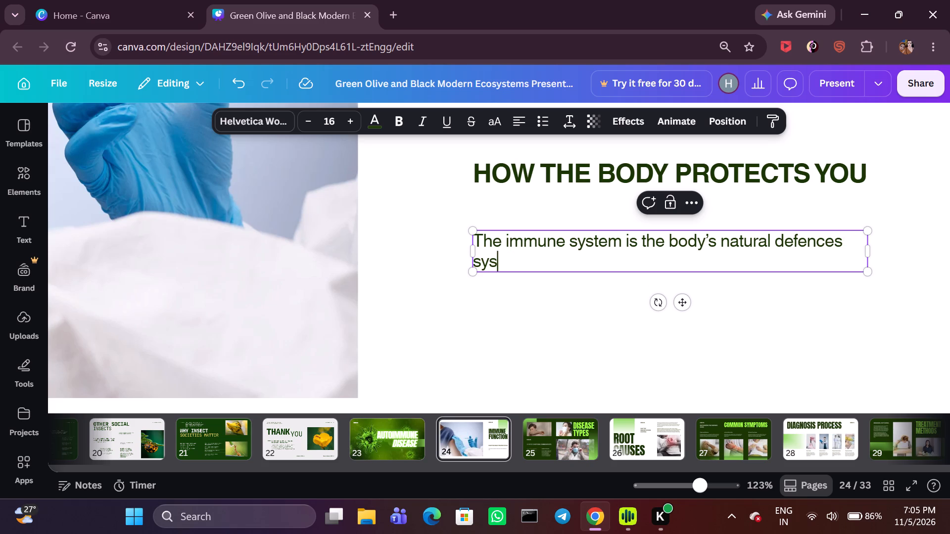
pyautogui.write('te')
pyautogui.write('m')
pyautogui.press('space')
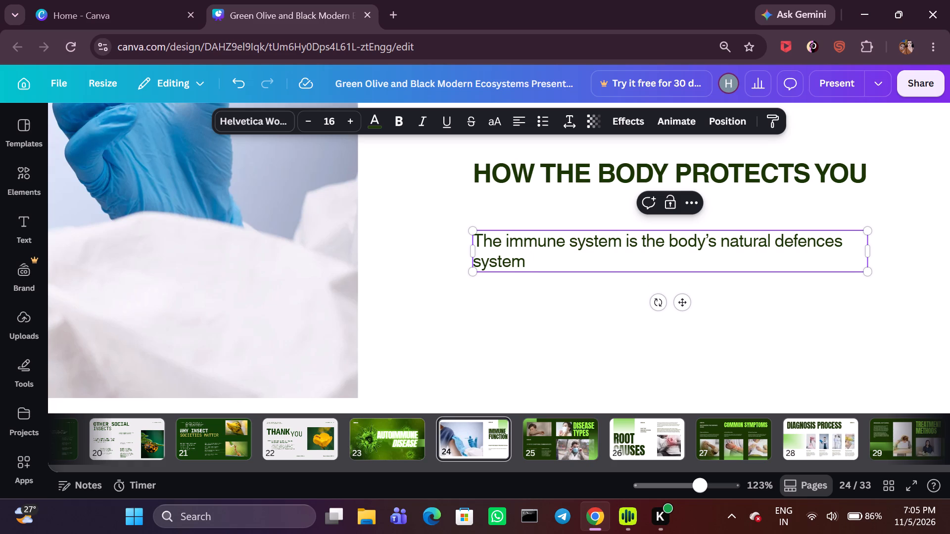
# End the first sentence with a period directly after "system" and start a new sentence, correctly spaced, with "It".
pyautogui.press('.')
pyautogui.press('t')
pyautogui.press('BackSpace')
pyautogui.hotkey('shift', 'i')
pyautogui.write('t')
pyautogui.press('space')
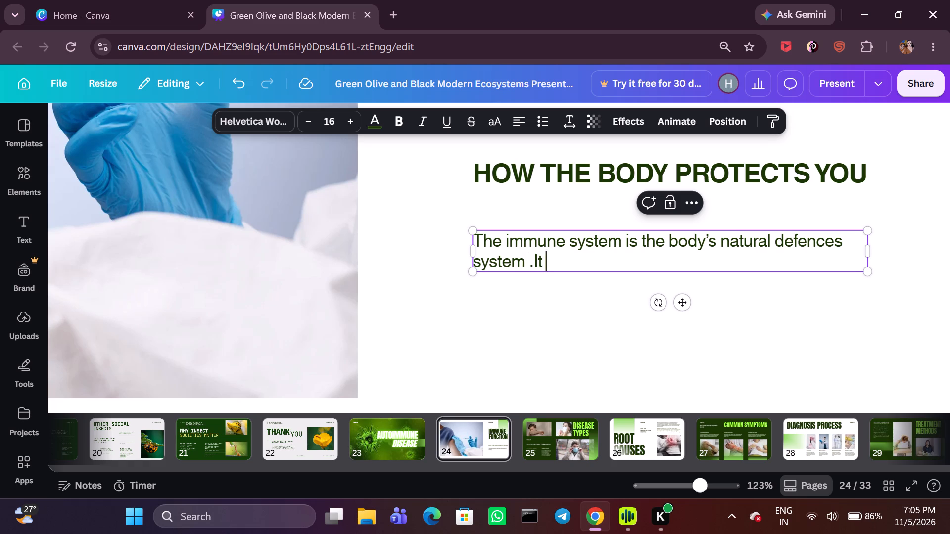
pyautogui.press('Left')
pyautogui.press('Left')
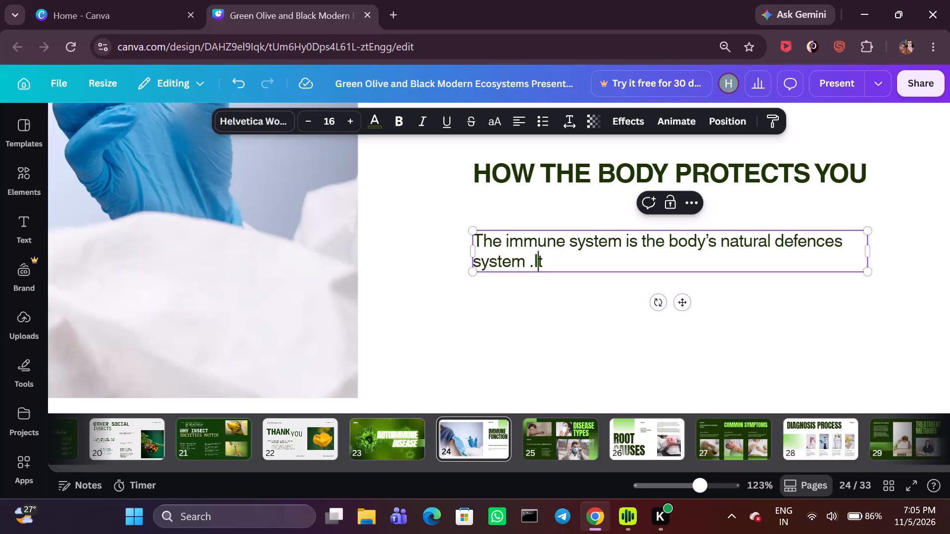
pyautogui.press('Left')
pyautogui.press('Left')
pyautogui.press('BackSpace')
pyautogui.press('Right')
pyautogui.press('space')
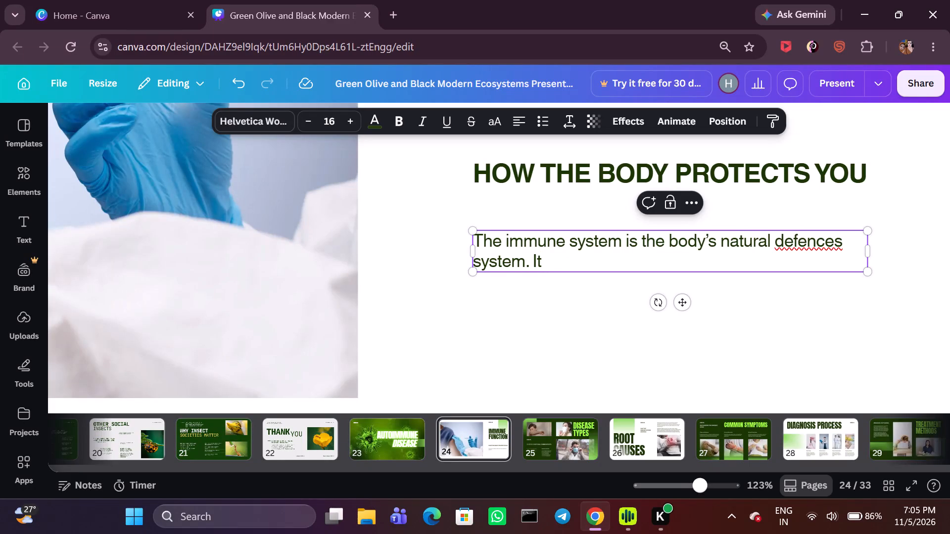
pyautogui.press('Right')
pyautogui.press('Right')
pyautogui.press('Right')
pyautogui.press('Right')
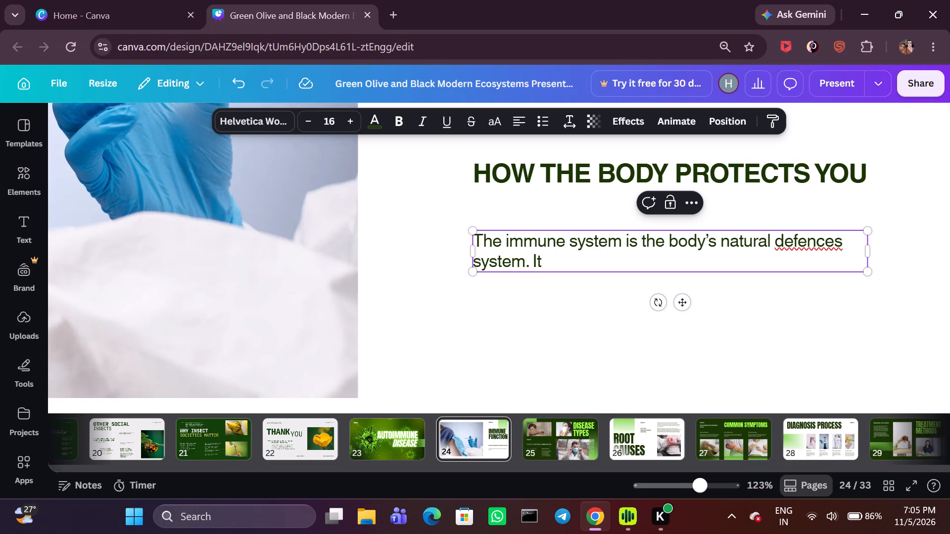
# Continue the second sentence of the Immune Function paragraph with "protects the body".
pyautogui.write('prote')
pyautogui.write('ctr')
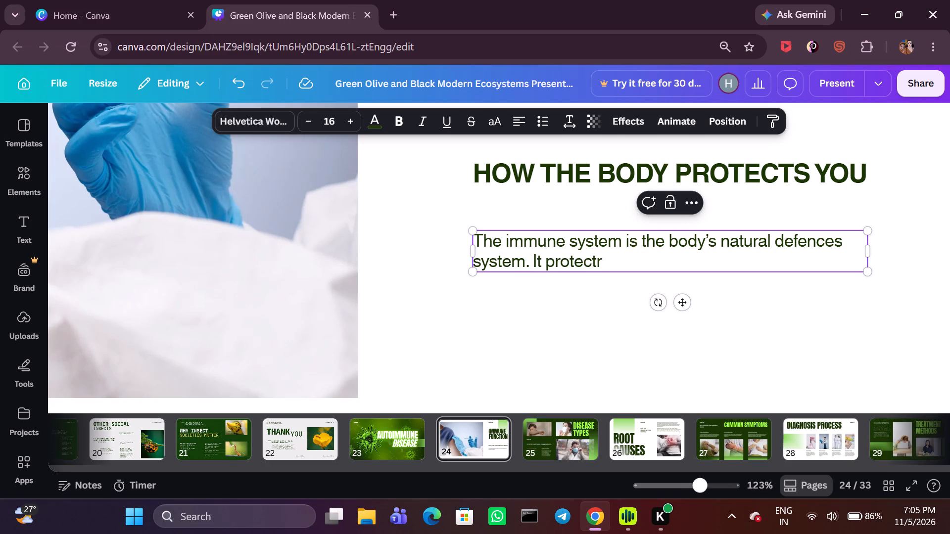
pyautogui.press('BackSpace')
pyautogui.write('td')
pyautogui.press('BackSpace')
pyautogui.press('BackSpace')
pyautogui.write('s')
pyautogui.press('space')
pyautogui.write('the')
pyautogui.press('space')
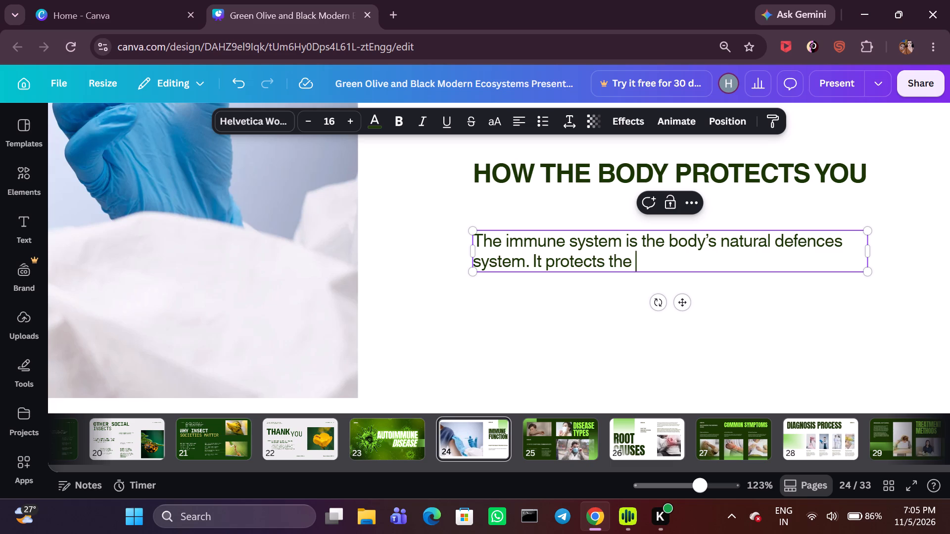
pyautogui.write('body')
pyautogui.press('space')
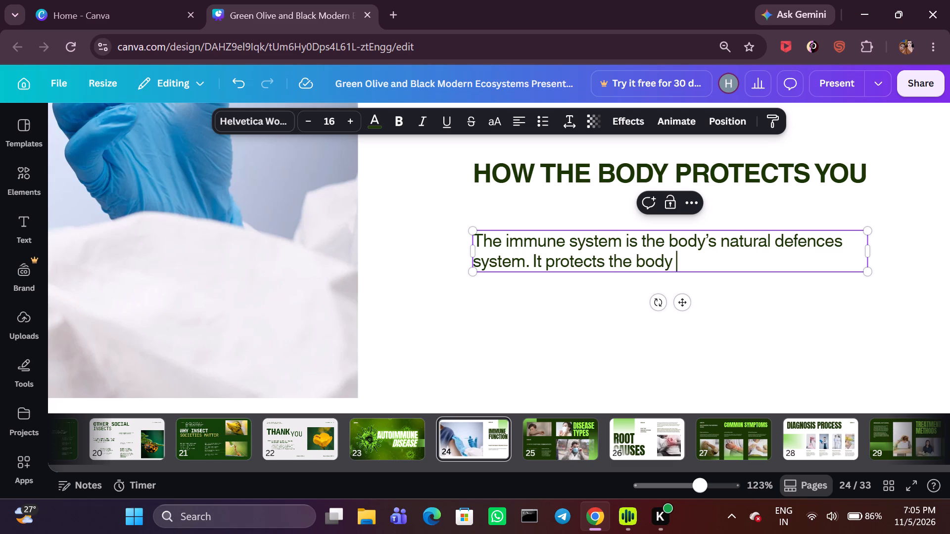
# Continue the second sentence of the Immune Function paragraph with "against harmful".
pyautogui.press('a')
pyautogui.write('gainst')
pyautogui.press('space')
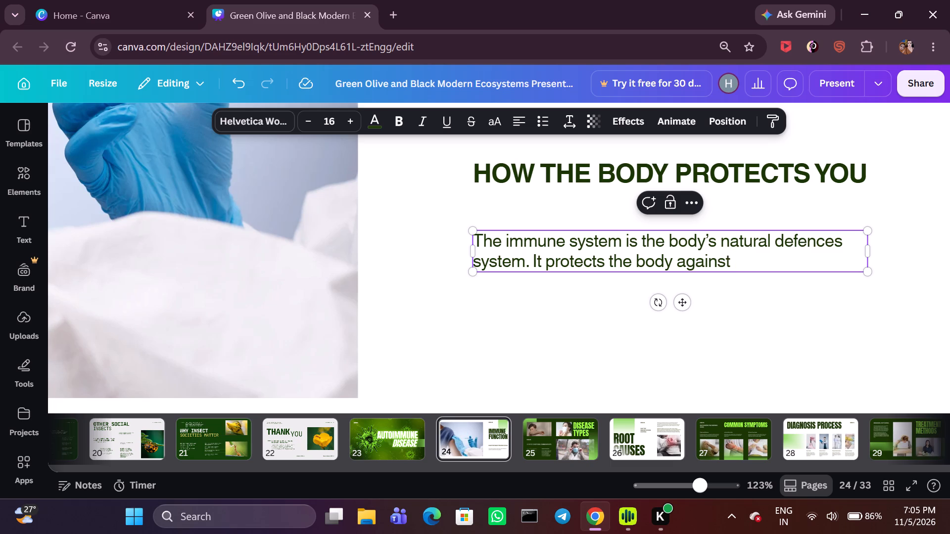
pyautogui.write('harm')
pyautogui.write('ful')
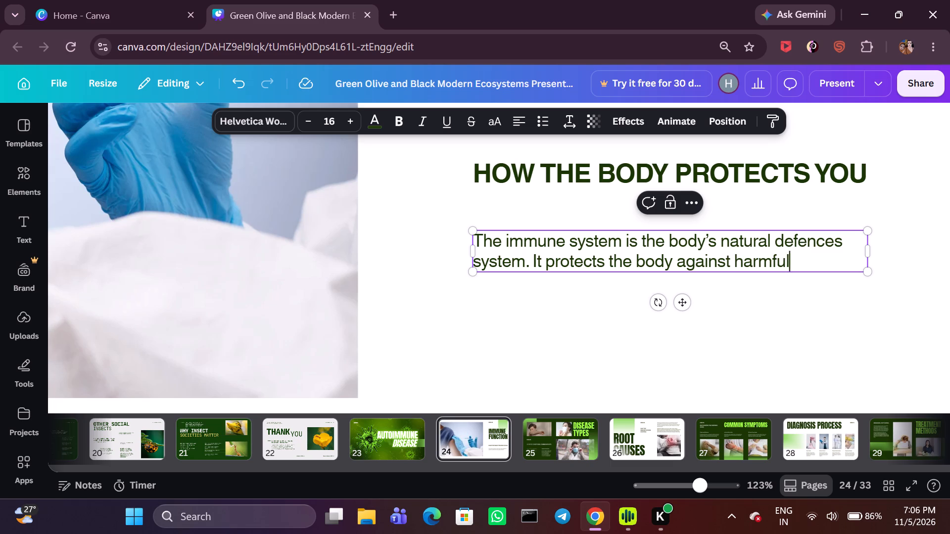
pyautogui.press('space')
# Add the word "microorganisms" after "harmful" in the Immune Function paragraph.
pyautogui.write('microscopes')
pyautogui.press('space')
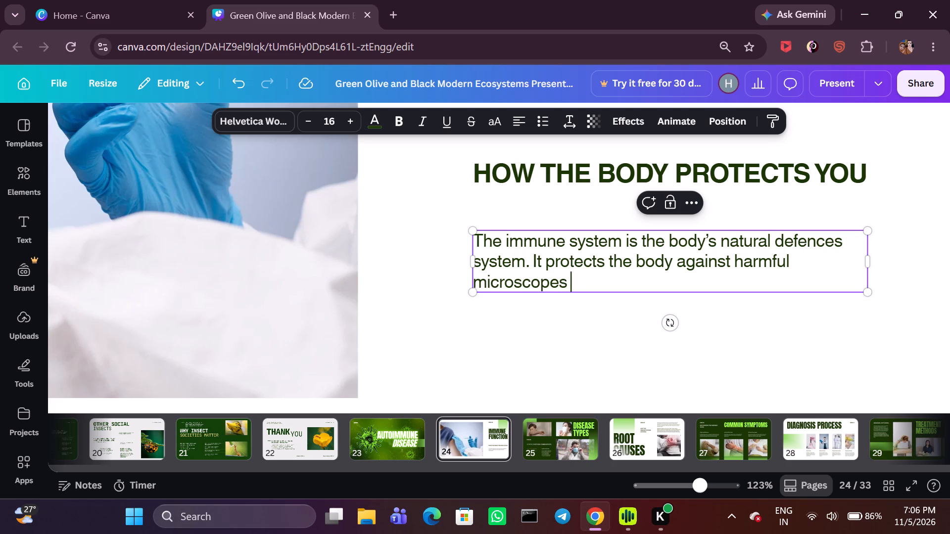
pyautogui.press('BackSpace')
pyautogui.press('BackSpace')
pyautogui.press('BackSpace')
pyautogui.press('BackSpace')
pyautogui.press('BackSpace')
pyautogui.press('BackSpace')
pyautogui.press('BackSpace')
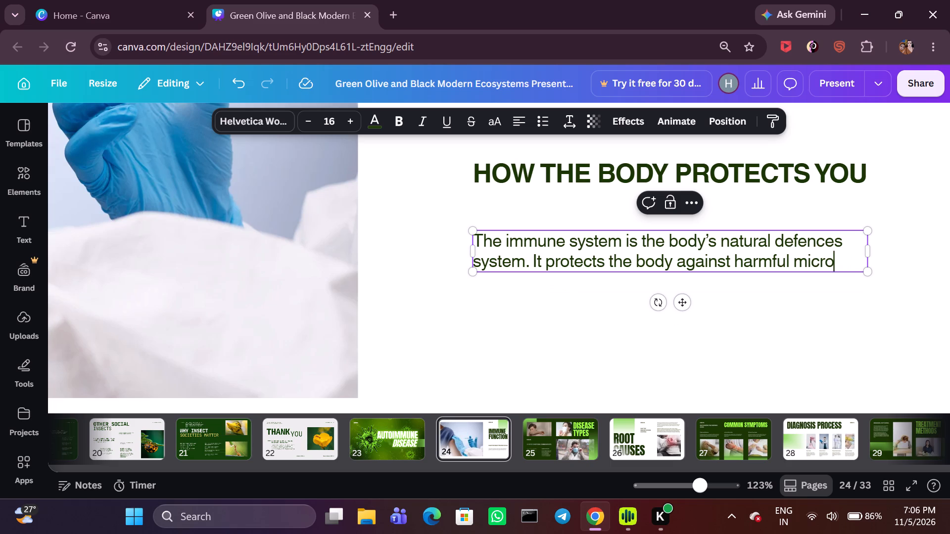
pyautogui.write('organisn')
pyautogui.press('BackSpace')
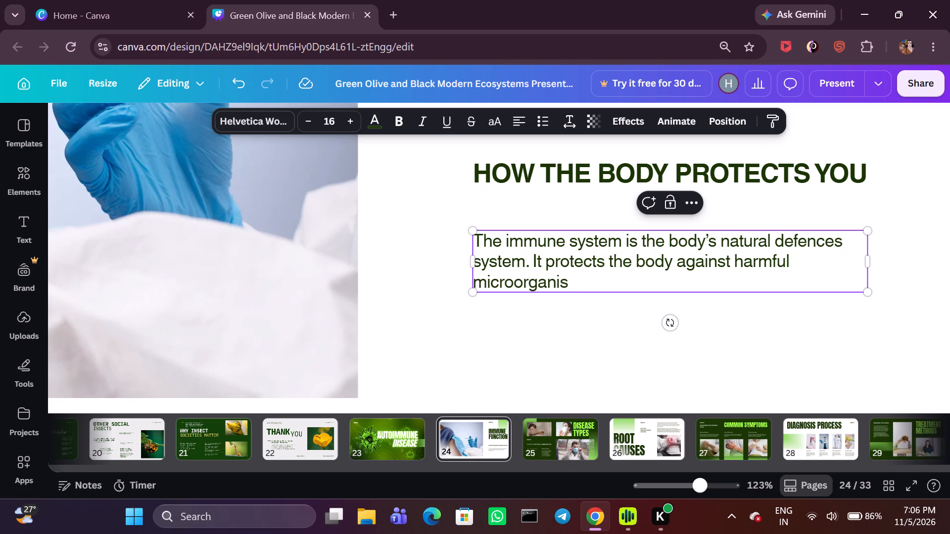
pyautogui.write('ms')
pyautogui.press('space')
# Extend the sentence after "microorganisms" with the examples "such as bacteria,viruses,fungi".
pyautogui.write('such as')
pyautogui.press('space')
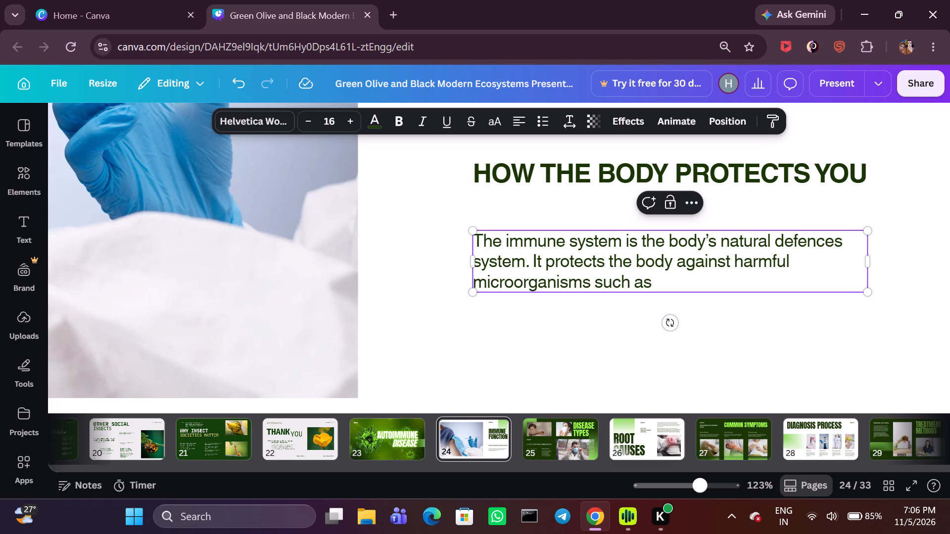
pyautogui.write('bac')
pyautogui.write('teria')
pyautogui.press('space')
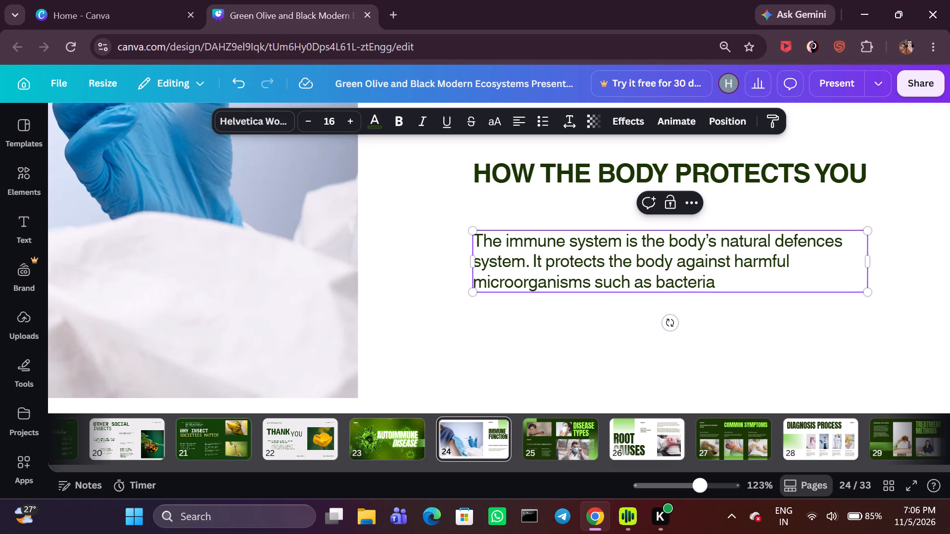
pyautogui.press('BackSpace')
pyautogui.write(',vi')
pyautogui.write('rus')
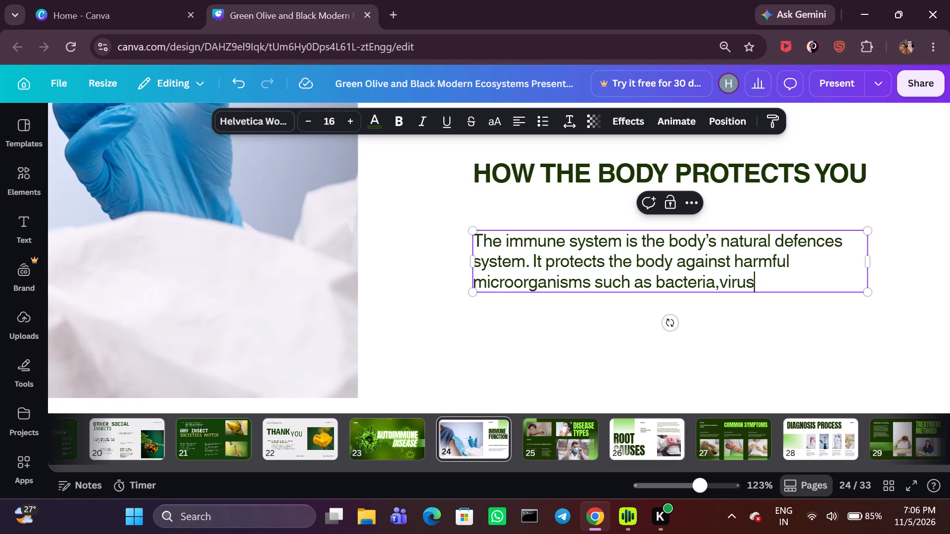
pyautogui.write('es')
pyautogui.press(',')
pyautogui.write('fungi')
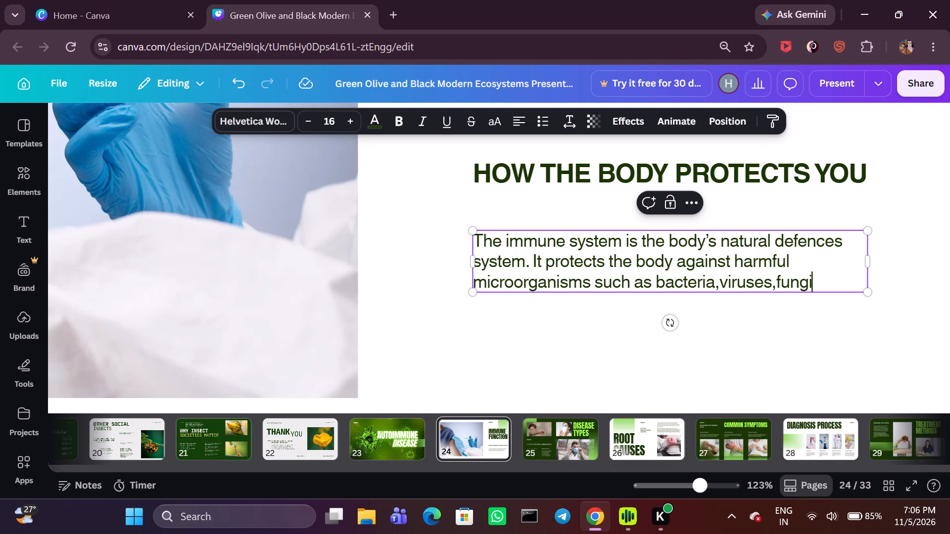
# Finish the list of examples in the page 24 paragraph with "and parasites.", including the closing period.
pyautogui.press('space')
pyautogui.press('s')
pyautogui.press('BackSpace')
pyautogui.write('and')
pyautogui.press('space')
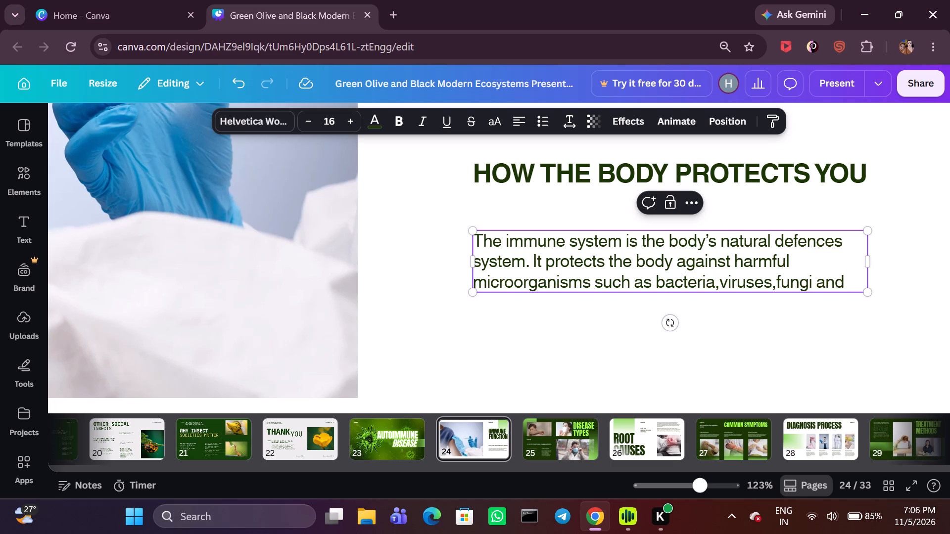
pyautogui.write('parasi')
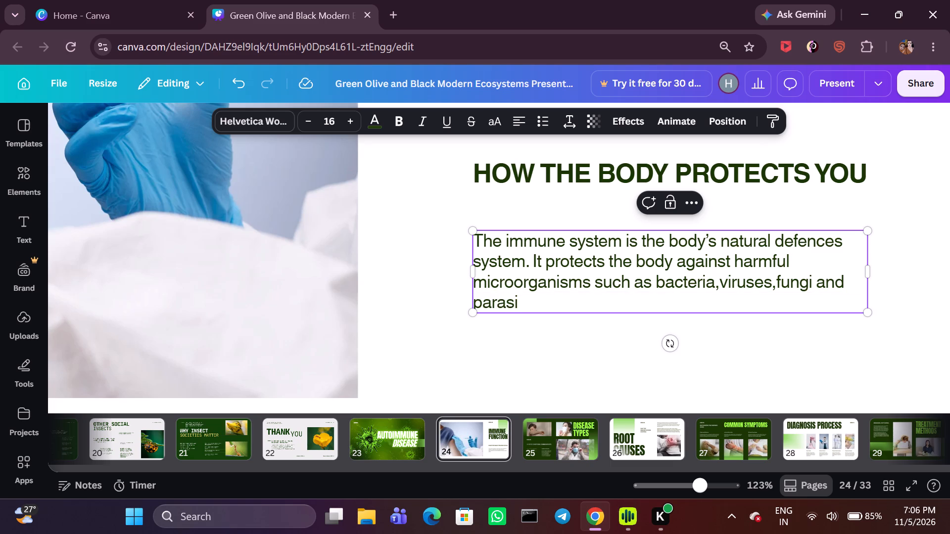
pyautogui.write('tes')
pyautogui.press('.')
# Go to page 25, Disease Types.
pyautogui.keyDown('ctrl'); pyautogui.scroll(-3, 606, 359); pyautogui.keyUp('ctrl')
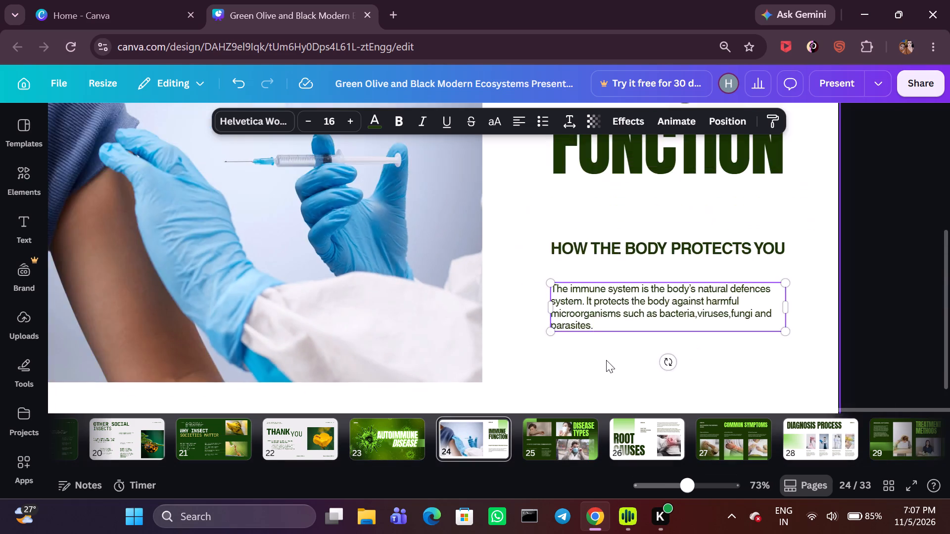
pyautogui.keyDown('ctrl'); pyautogui.scroll(-2, 606, 360); pyautogui.keyUp('ctrl')
pyautogui.keyDown('ctrl'); pyautogui.scroll(-3, 627, 221); pyautogui.keyUp('ctrl')
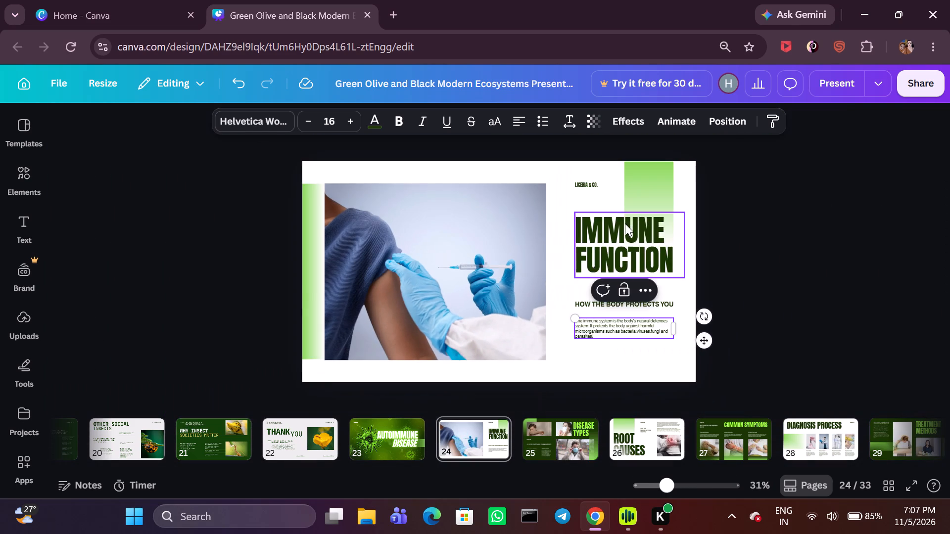
pyautogui.keyDown('ctrl'); pyautogui.scroll(7, 623, 240); pyautogui.keyUp('ctrl')
pyautogui.keyDown('ctrl'); pyautogui.scroll(-4, 624, 284); pyautogui.keyUp('ctrl')
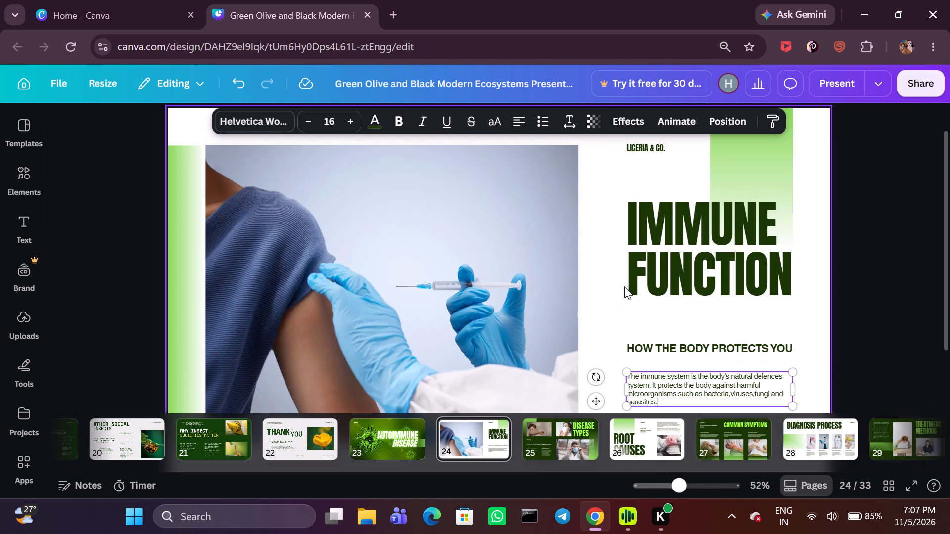
pyautogui.keyDown('ctrl'); pyautogui.scroll(-1, 624, 286); pyautogui.keyUp('ctrl')
pyautogui.click(576, 442)
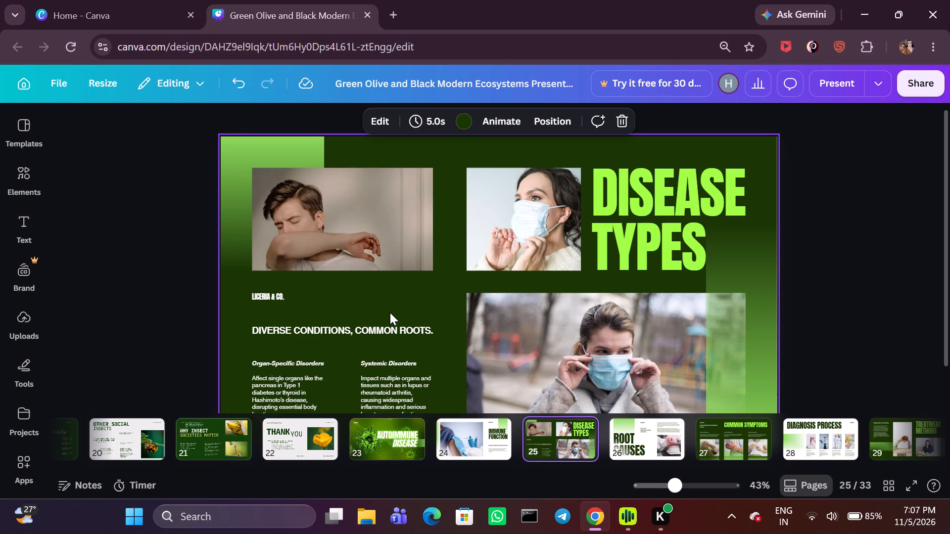
# Examine the Disease Types page's layout, its subheading and the Organ-Specific Disorders and Systemic Disorders texts.
pyautogui.keyDown('ctrl'); pyautogui.scroll(-1, 310, 320); pyautogui.keyUp('ctrl')
pyautogui.keyDown('ctrl'); pyautogui.scroll(4, 310, 320); pyautogui.keyUp('ctrl')
pyautogui.keyDown('ctrl'); pyautogui.scroll(-4, 313, 325); pyautogui.keyUp('ctrl')
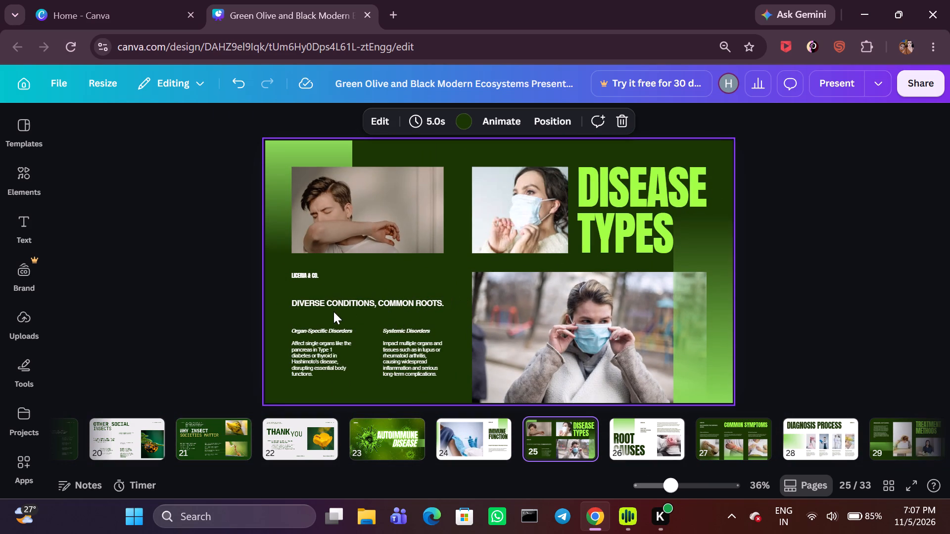
pyautogui.keyDown('ctrl'); pyautogui.scroll(2, 335, 314); pyautogui.keyUp('ctrl')
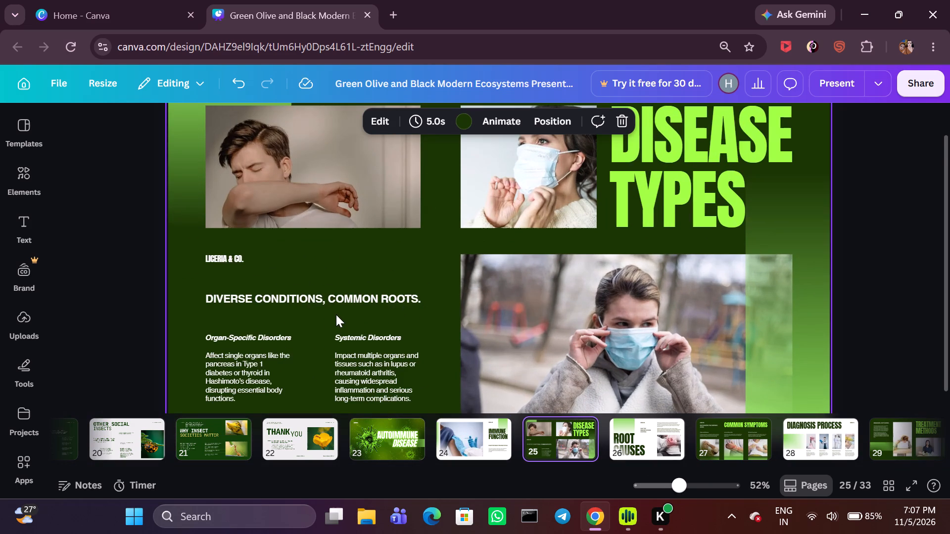
pyautogui.keyDown('ctrl'); pyautogui.scroll(1, 336, 314); pyautogui.keyUp('ctrl')
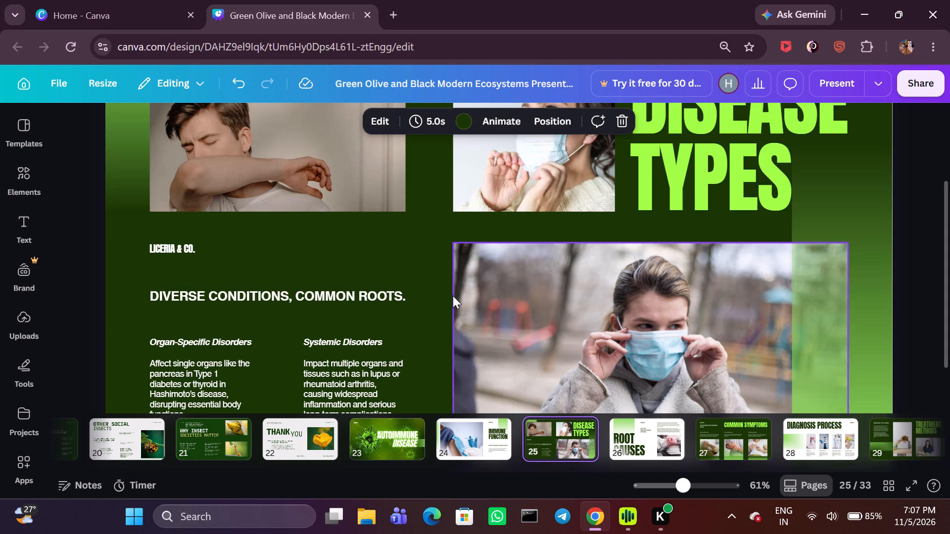
pyautogui.scroll(-1, 328, 311)
pyautogui.scroll(3, 355, 286)
pyautogui.scroll(-1, 359, 269)
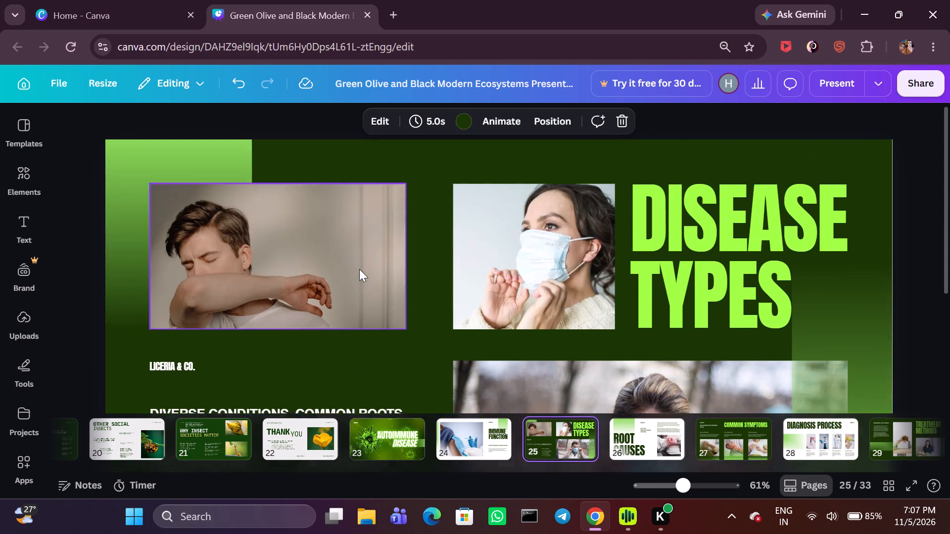
pyautogui.scroll(-2, 359, 269)
pyautogui.scroll(2, 358, 271)
pyautogui.scroll(-1, 358, 271)
pyautogui.scroll(2, 357, 271)
pyautogui.scroll(-2, 357, 271)
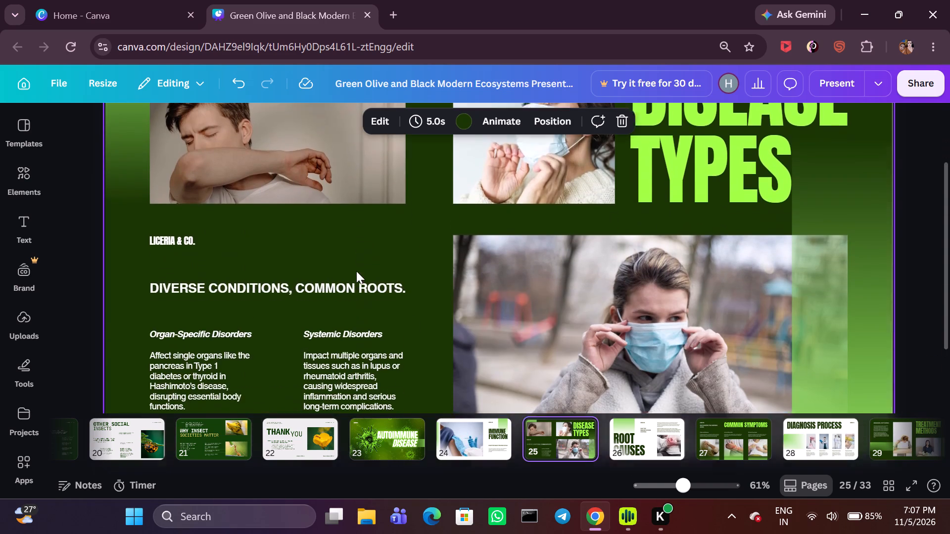
pyautogui.scroll(-1, 355, 271)
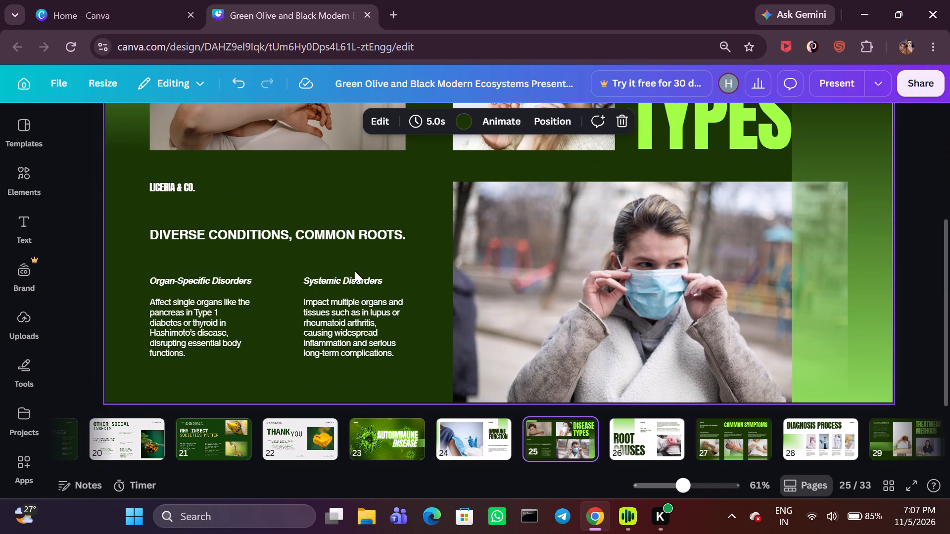
pyautogui.scroll(1, 356, 269)
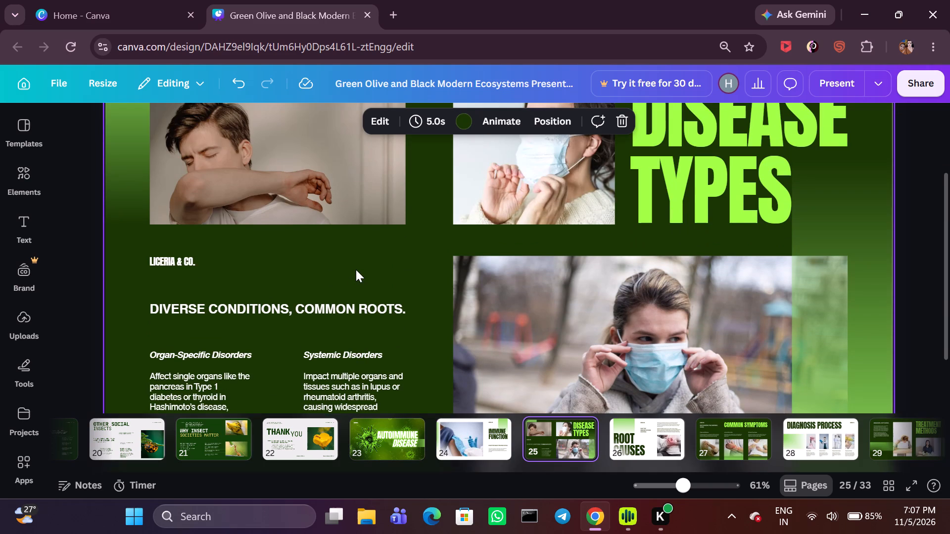
pyautogui.scroll(-2, 356, 269)
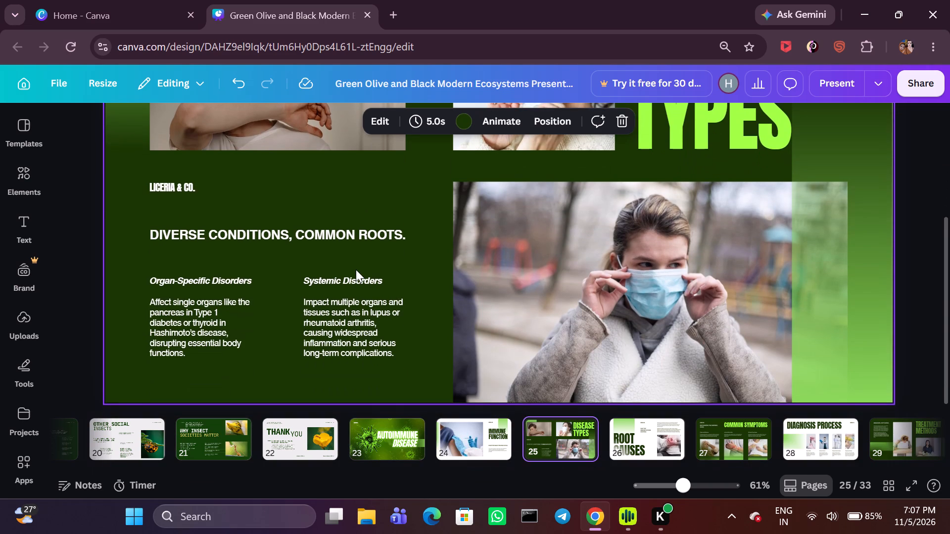
pyautogui.scroll(2, 356, 269)
pyautogui.scroll(-1, 356, 274)
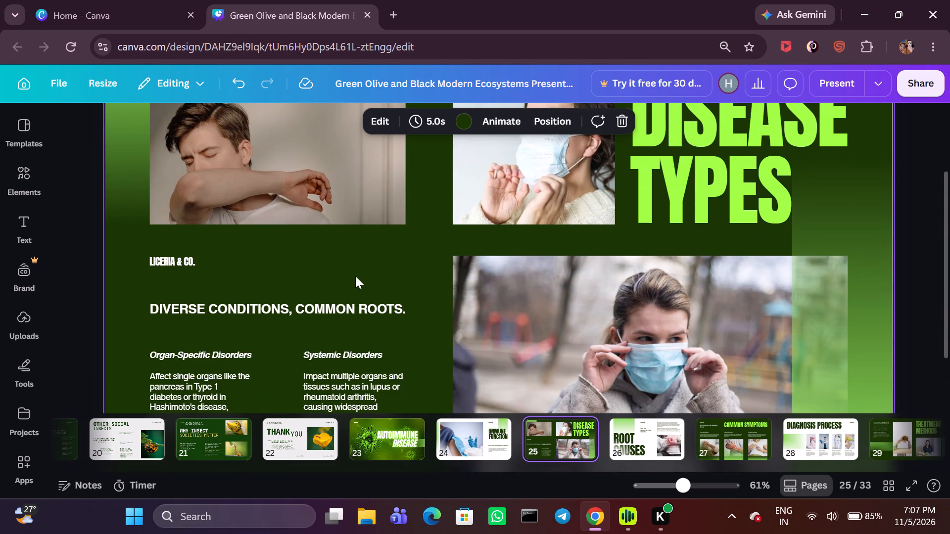
pyautogui.scroll(-1, 359, 281)
pyautogui.scroll(1, 360, 281)
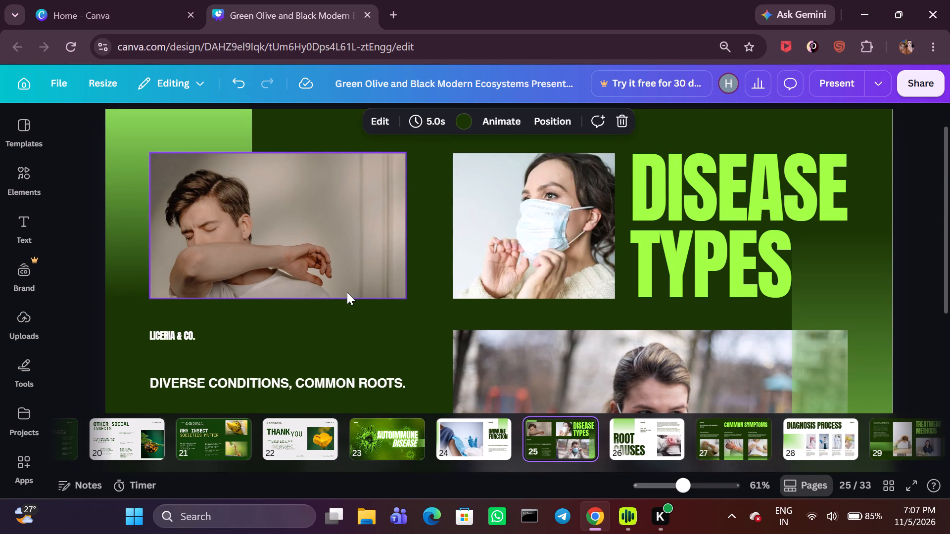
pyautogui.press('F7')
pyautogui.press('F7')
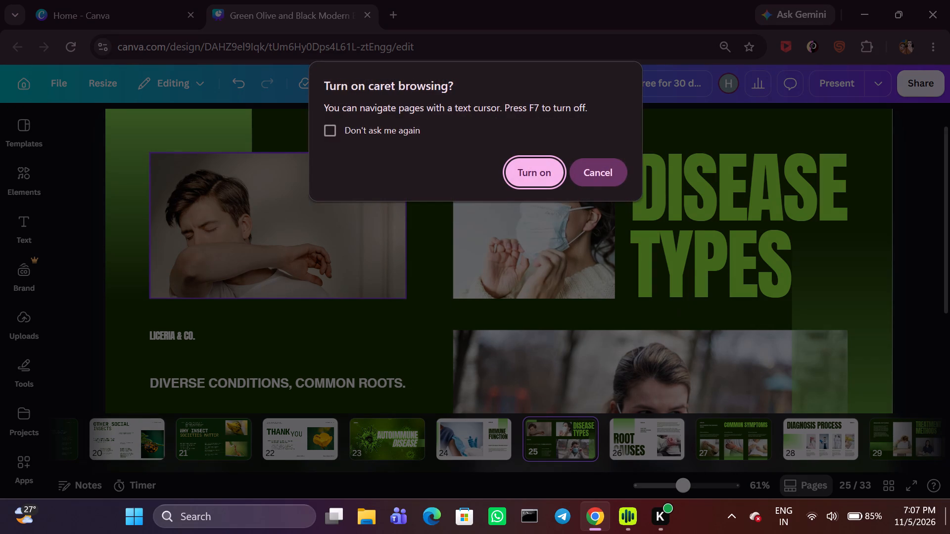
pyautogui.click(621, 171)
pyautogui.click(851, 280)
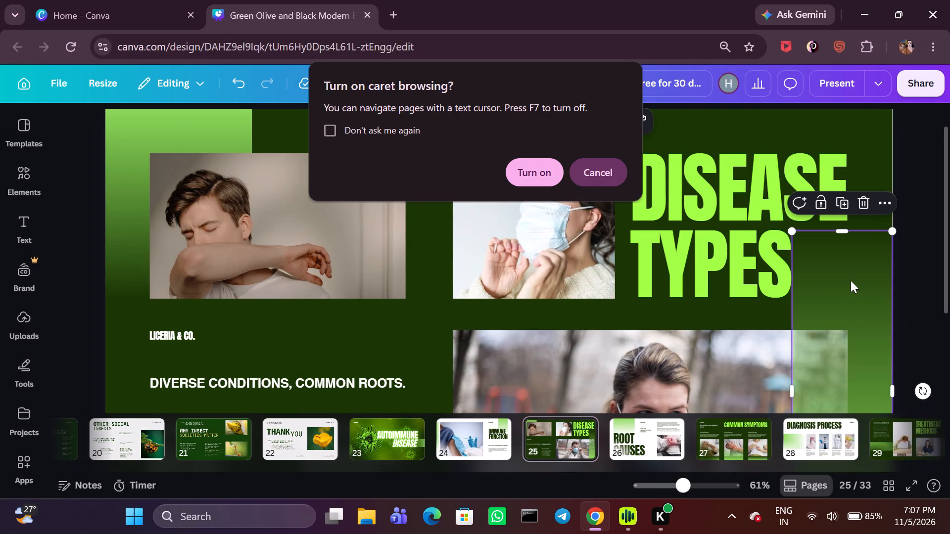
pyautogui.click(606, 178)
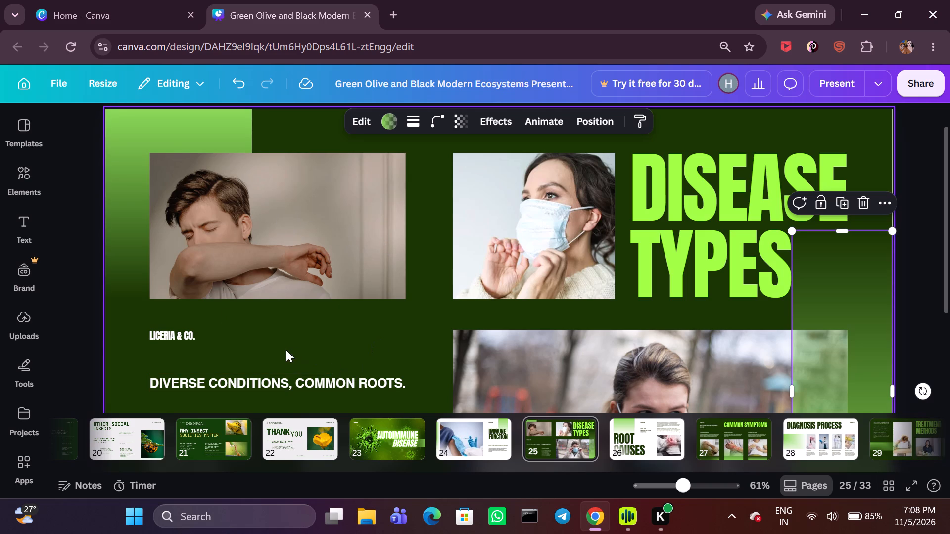
# Examine the Disease Types page again, reading its subheading and the Organ-Specific Disorders and Systemic Disorders paragraphs alongside the photos.
pyautogui.scroll(-3, 323, 319)
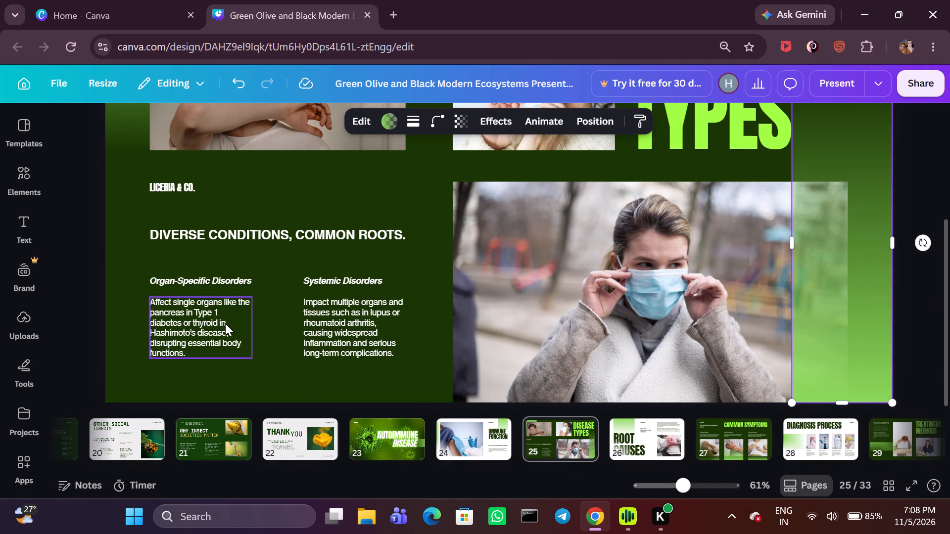
pyautogui.keyDown('ctrl'); pyautogui.scroll(5, 225, 323); pyautogui.keyUp('ctrl')
pyautogui.keyDown('ctrl'); pyautogui.scroll(-2, 225, 323); pyautogui.keyUp('ctrl')
pyautogui.keyDown('ctrl'); pyautogui.scroll(-1, 148, 334); pyautogui.keyUp('ctrl')
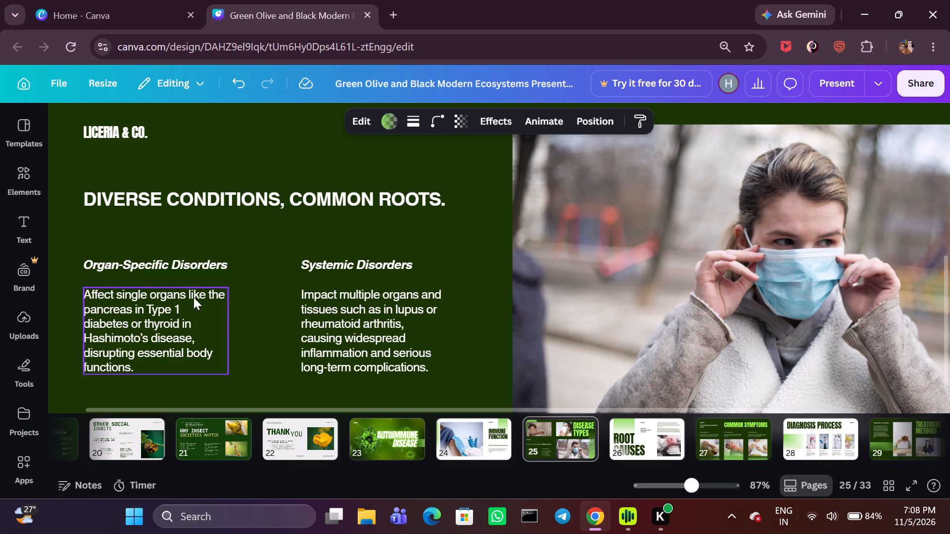
pyautogui.scroll(2, 191, 297)
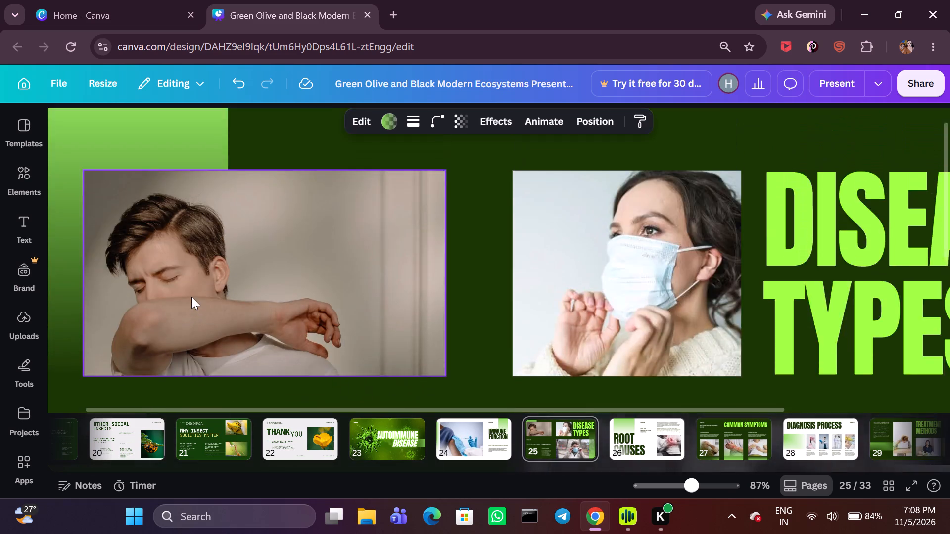
pyautogui.scroll(-4, 191, 297)
pyautogui.scroll(4, 191, 294)
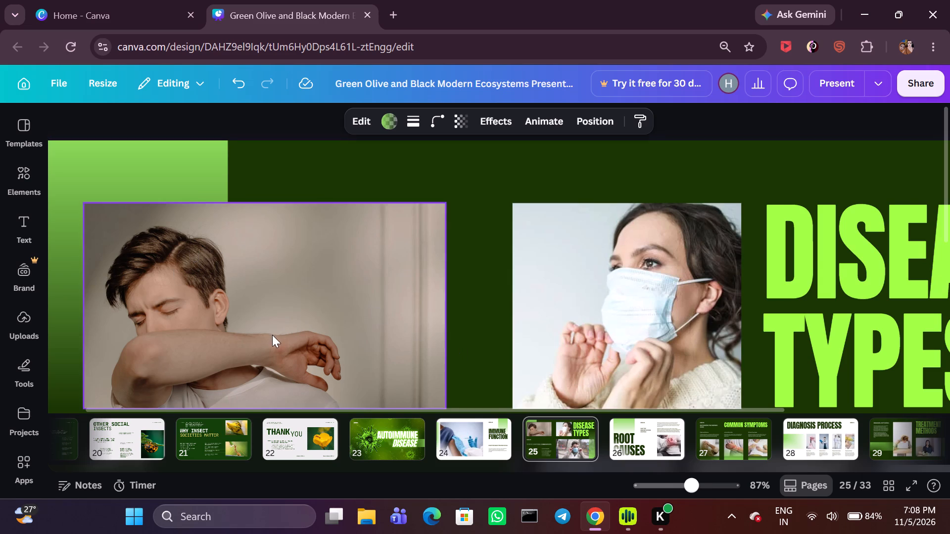
pyautogui.keyDown('ctrl'); pyautogui.scroll(-4, 272, 333); pyautogui.keyUp('ctrl')
pyautogui.keyDown('ctrl'); pyautogui.scroll(4, 273, 335); pyautogui.keyUp('ctrl')
pyautogui.keyDown('ctrl'); pyautogui.scroll(-2, 285, 338); pyautogui.keyUp('ctrl')
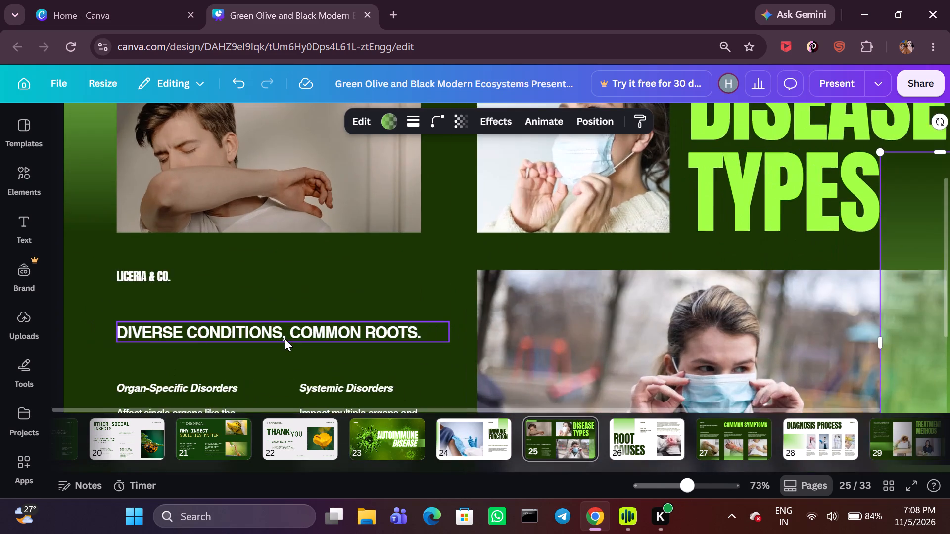
pyautogui.keyDown('ctrl'); pyautogui.scroll(-2, 285, 338); pyautogui.keyUp('ctrl')
pyautogui.keyDown('ctrl'); pyautogui.scroll(4, 288, 362); pyautogui.keyUp('ctrl')
pyautogui.keyDown('ctrl'); pyautogui.scroll(-3, 288, 363); pyautogui.keyUp('ctrl')
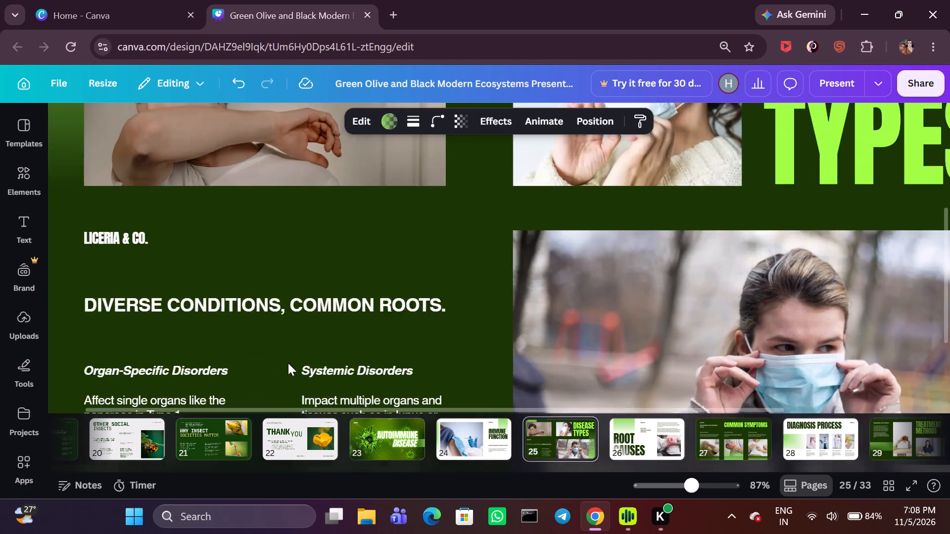
pyautogui.keyDown('ctrl'); pyautogui.scroll(-5, 288, 363); pyautogui.keyUp('ctrl')
pyautogui.keyDown('ctrl'); pyautogui.scroll(5, 296, 365); pyautogui.keyUp('ctrl')
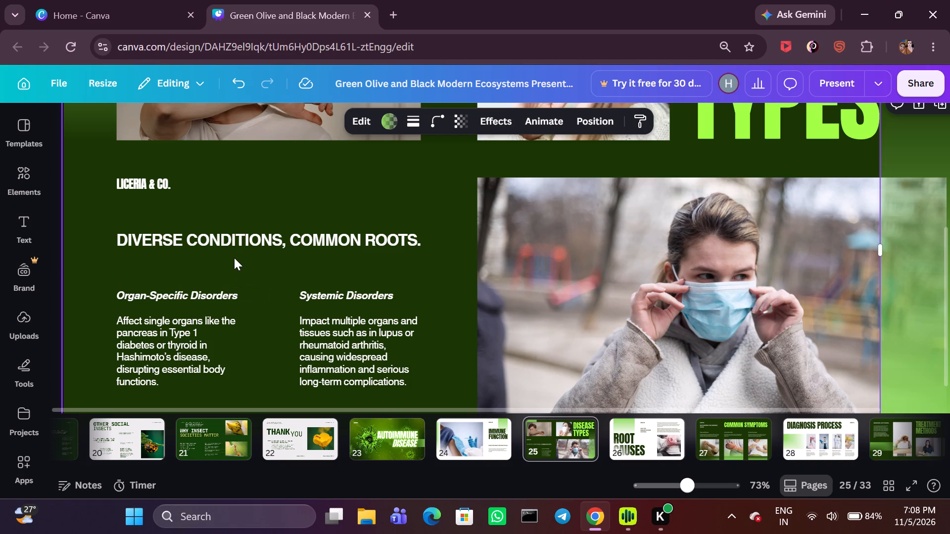
pyautogui.scroll(-2, 234, 258)
pyautogui.scroll(2, 234, 257)
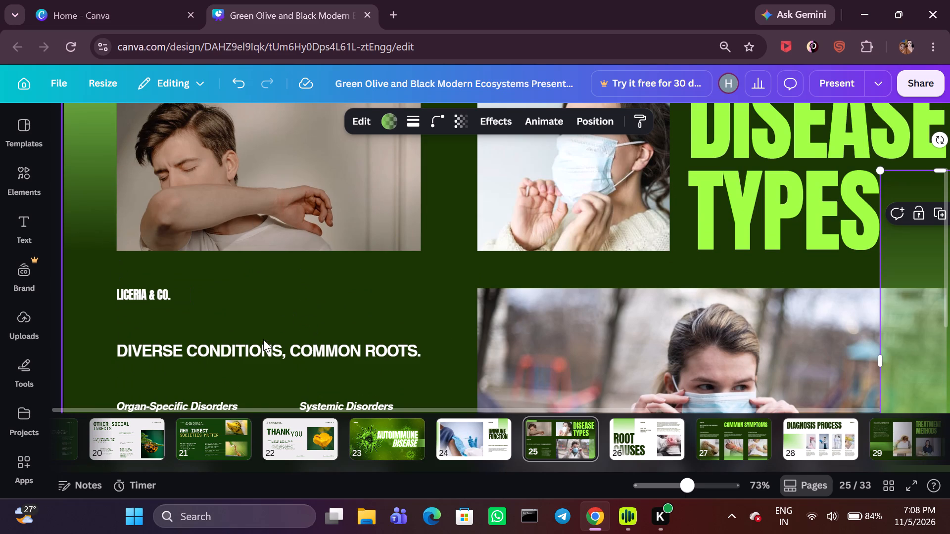
pyautogui.keyDown('ctrl'); pyautogui.scroll(-1, 250, 348); pyautogui.keyUp('ctrl')
pyautogui.scroll(2, 250, 348)
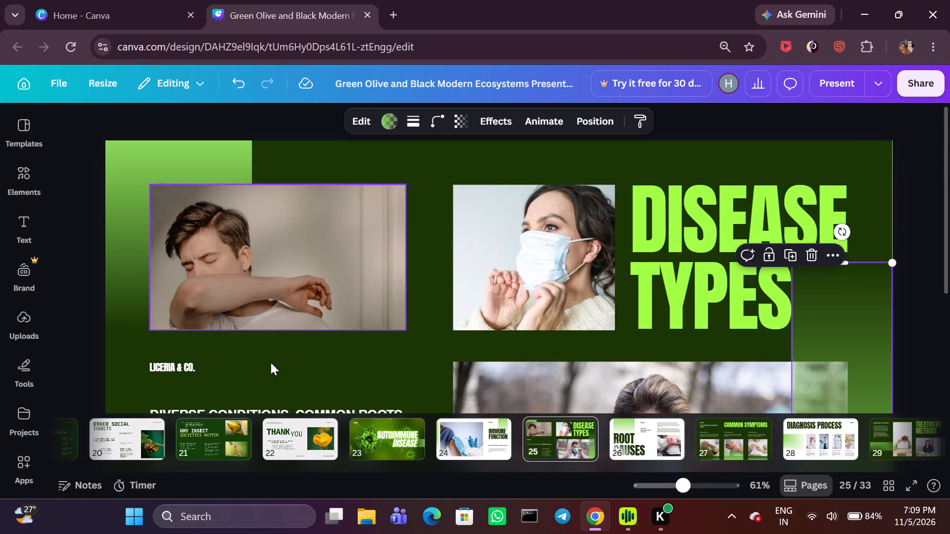
pyautogui.keyDown('ctrl'); pyautogui.scroll(-2, 266, 389); pyautogui.keyUp('ctrl')
pyautogui.keyDown('ctrl'); pyautogui.scroll(1, 299, 333); pyautogui.keyUp('ctrl')
pyautogui.keyDown('ctrl'); pyautogui.scroll(-3, 306, 328); pyautogui.keyUp('ctrl')
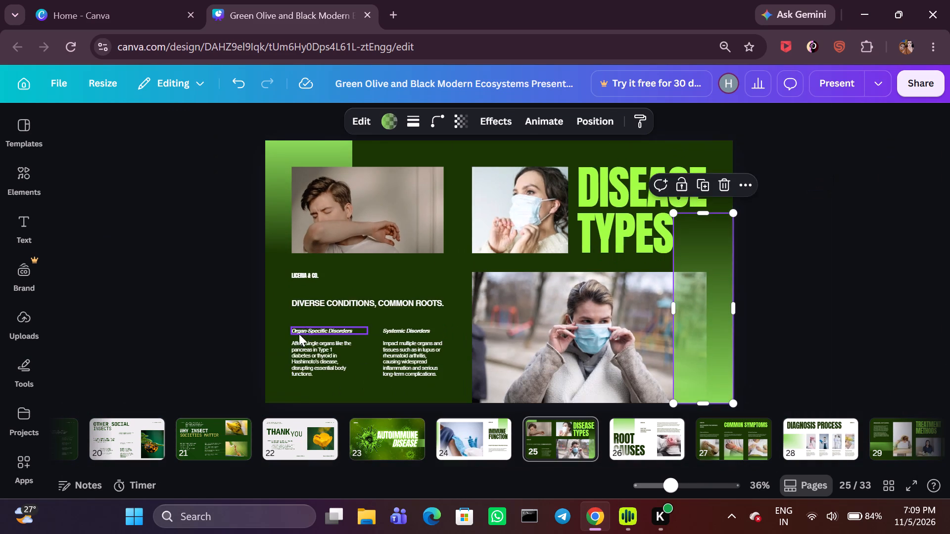
pyautogui.keyDown('ctrl'); pyautogui.scroll(6, 308, 348); pyautogui.keyUp('ctrl')
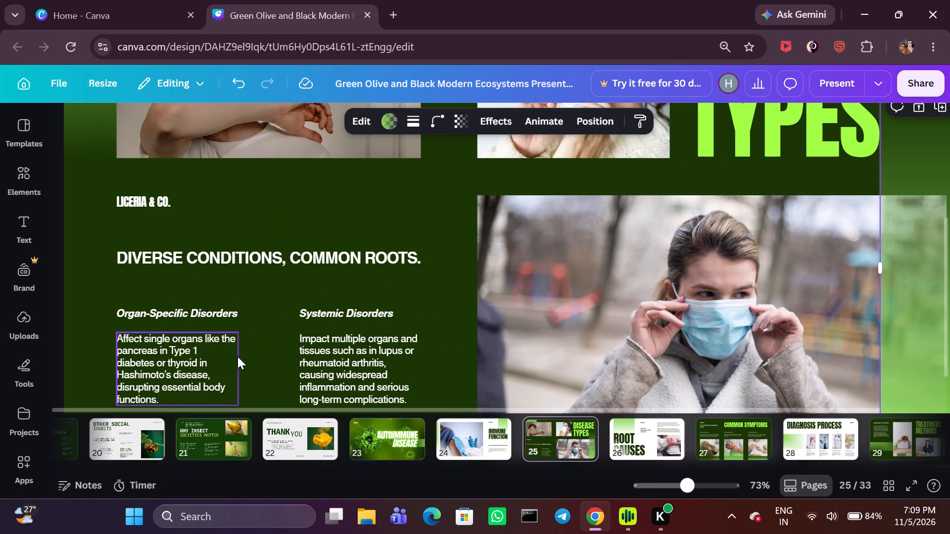
pyautogui.keyDown('ctrl'); pyautogui.scroll(-3, 236, 346); pyautogui.keyUp('ctrl')
pyautogui.keyDown('ctrl'); pyautogui.scroll(1, 231, 348); pyautogui.keyUp('ctrl')
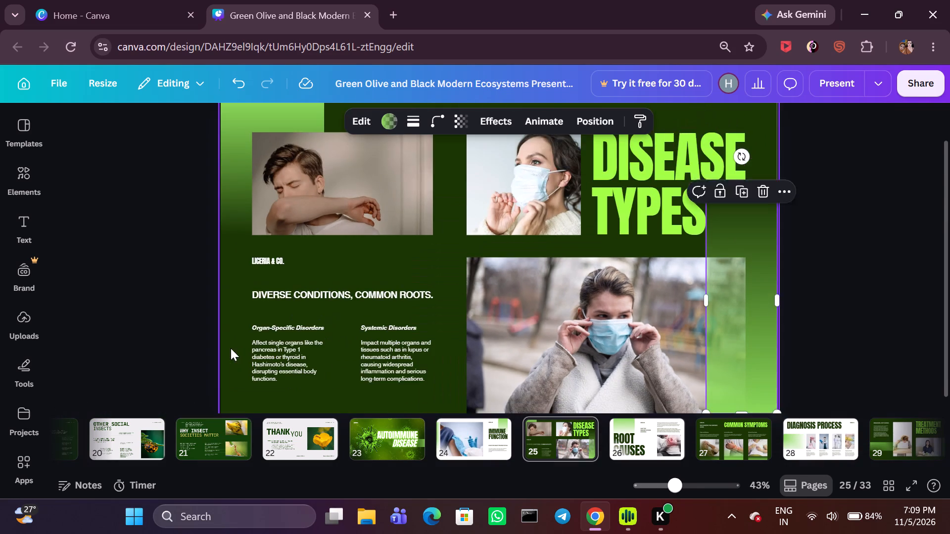
pyautogui.keyDown('ctrl'); pyautogui.scroll(3, 231, 348); pyautogui.keyUp('ctrl')
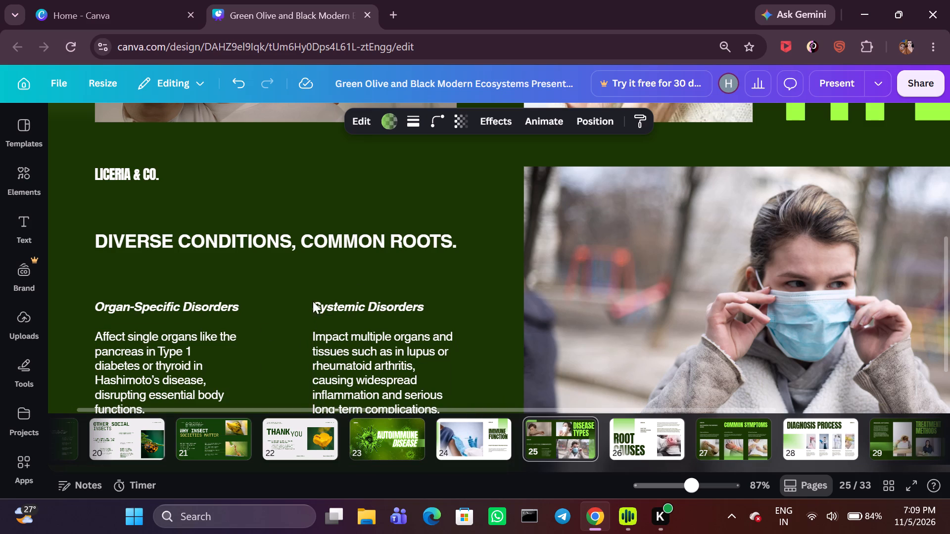
# Go to page 26, Root Causes, and examine its layout, subheading and the two paragraphs above the photo.
pyautogui.click(641, 437)
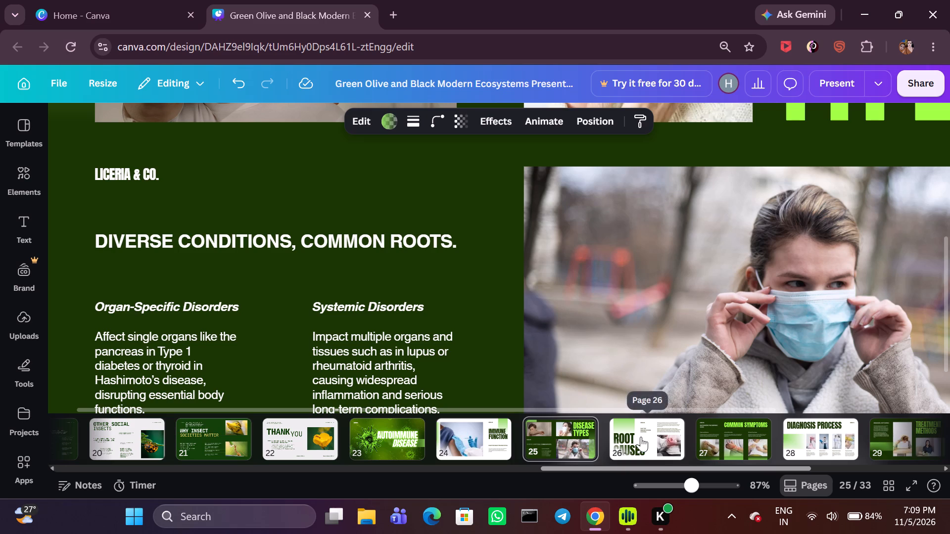
pyautogui.keyDown('ctrl'); pyautogui.scroll(-3, 459, 295); pyautogui.keyUp('ctrl')
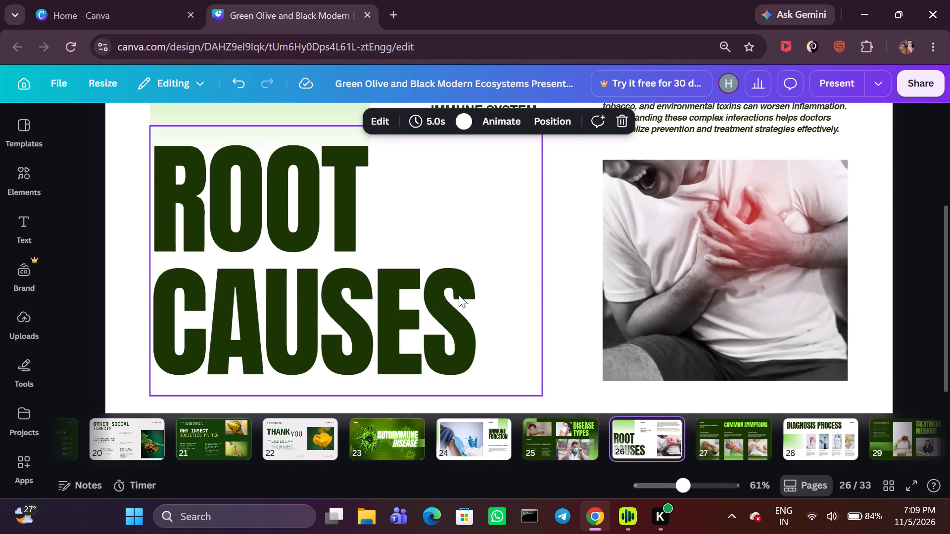
pyautogui.keyDown('ctrl'); pyautogui.scroll(-3, 459, 295); pyautogui.keyUp('ctrl')
pyautogui.keyDown('ctrl'); pyautogui.scroll(4, 545, 261); pyautogui.keyUp('ctrl')
pyautogui.keyDown('ctrl'); pyautogui.scroll(-2, 555, 248); pyautogui.keyUp('ctrl')
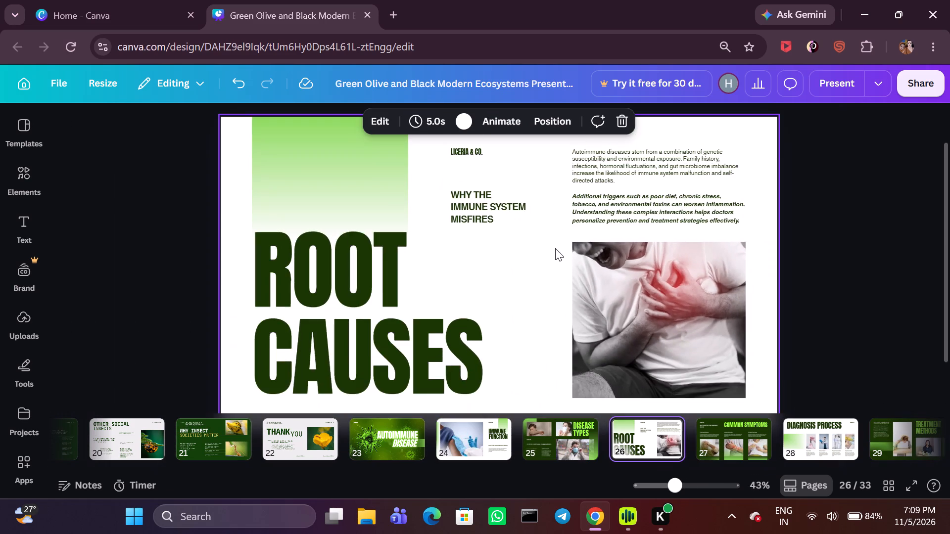
pyautogui.keyDown('ctrl'); pyautogui.scroll(-3, 650, 222); pyautogui.keyUp('ctrl')
pyautogui.keyDown('ctrl'); pyautogui.scroll(9, 653, 220); pyautogui.keyUp('ctrl')
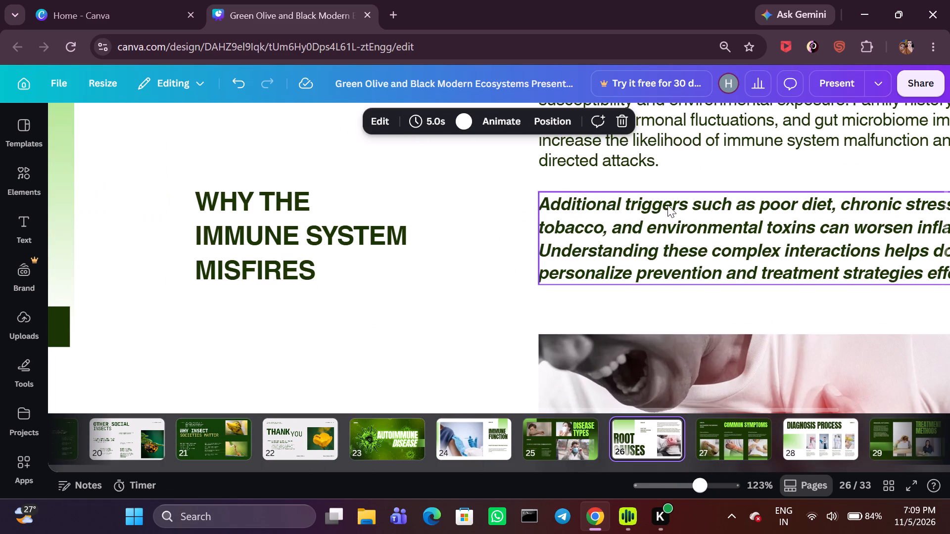
pyautogui.keyDown('ctrl'); pyautogui.scroll(-10, 667, 205); pyautogui.keyUp('ctrl')
pyautogui.keyDown('ctrl'); pyautogui.scroll(11, 670, 206); pyautogui.keyUp('ctrl')
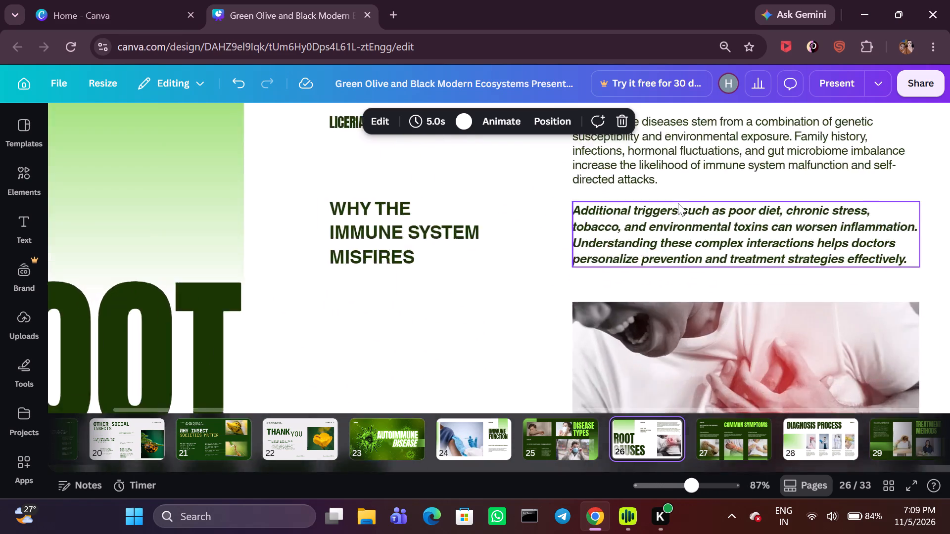
pyautogui.keyDown('ctrl'); pyautogui.scroll(-10, 678, 203); pyautogui.keyUp('ctrl')
pyautogui.keyDown('ctrl'); pyautogui.scroll(5, 510, 312); pyautogui.keyUp('ctrl')
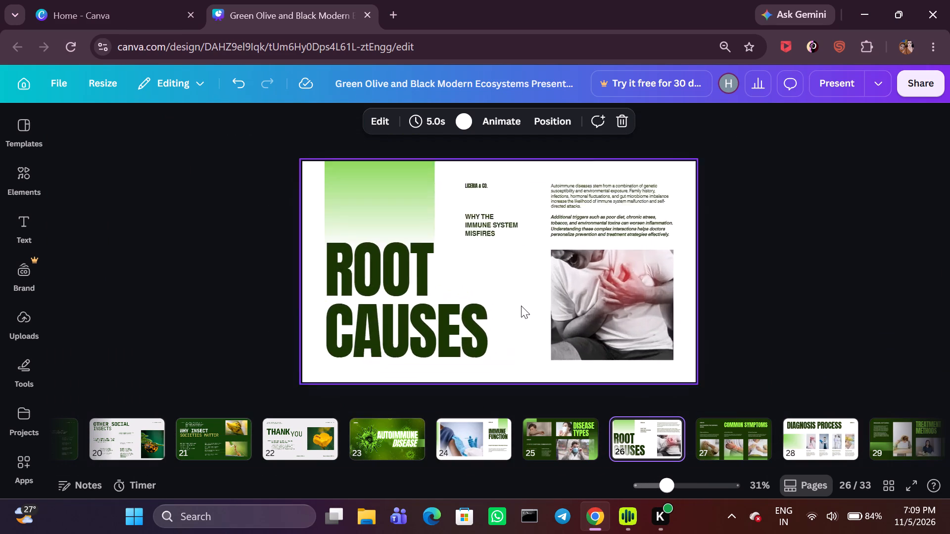
pyautogui.keyDown('ctrl'); pyautogui.scroll(2, 521, 306); pyautogui.keyUp('ctrl')
pyautogui.scroll(-10, 910, 449)
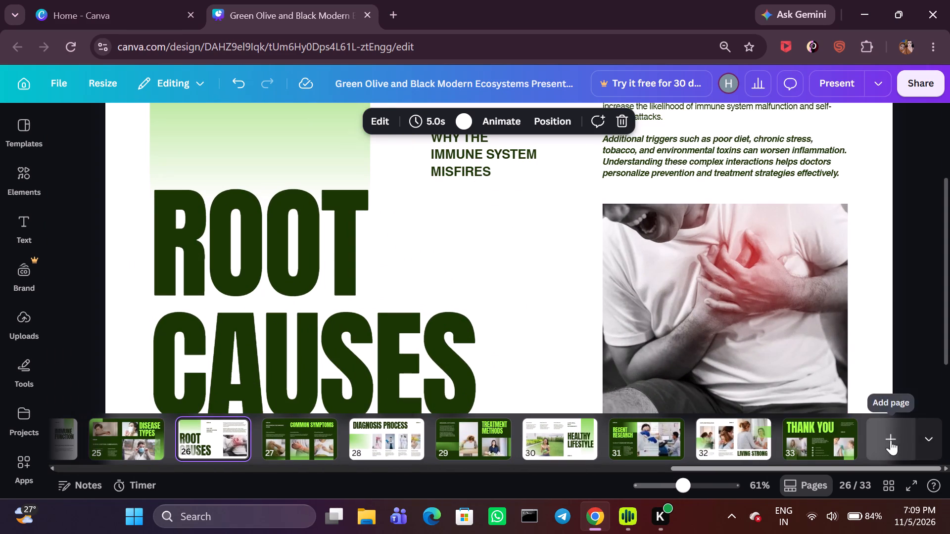
# Delete the last two pages of the presentation, Thank You on page 33 and Living Strong on page 32.
pyautogui.scroll(-1, 891, 440)
pyautogui.click(798, 431)
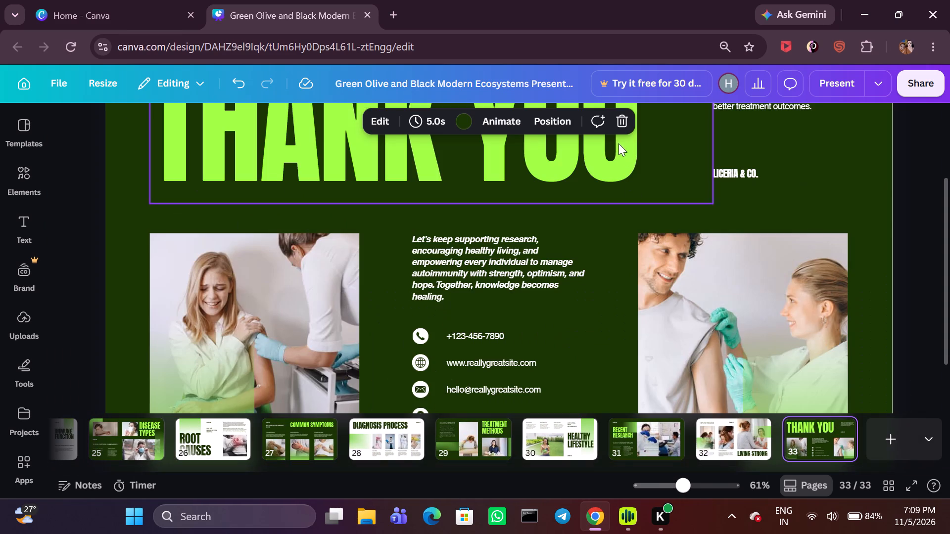
pyautogui.click(615, 119)
pyautogui.click(615, 119)
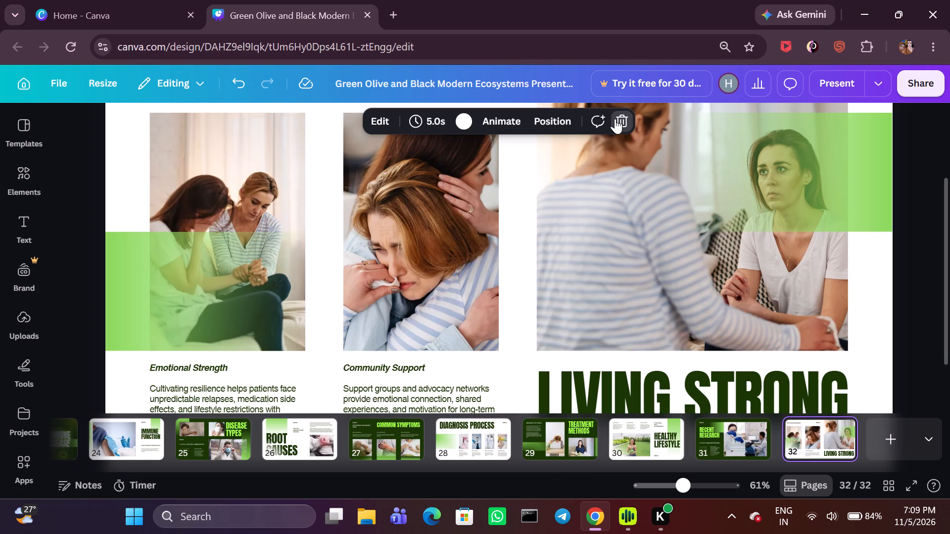
pyautogui.rightClick(839, 435)
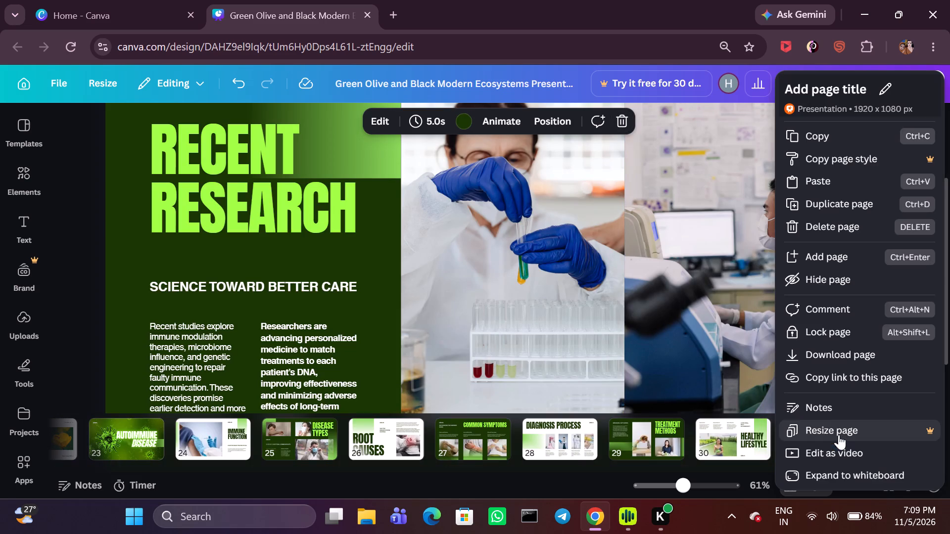
pyautogui.click(693, 448)
# Select the remaining Autoimmune Disease pages, 23 to 31, and delete them all together.
pyautogui.keyDown('ctrl'); pyautogui.click(800, 428); pyautogui.keyUp('ctrl')
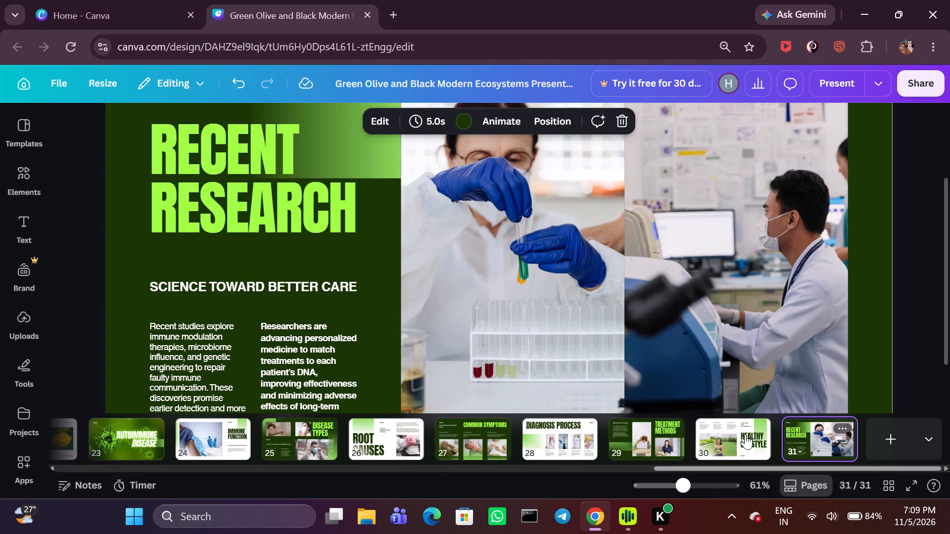
pyautogui.keyDown('ctrl'); pyautogui.click(743, 435); pyautogui.keyUp('ctrl')
pyautogui.keyDown('ctrl'); pyautogui.click(639, 439); pyautogui.keyUp('ctrl')
pyautogui.keyDown('ctrl'); pyautogui.click(565, 434); pyautogui.keyUp('ctrl')
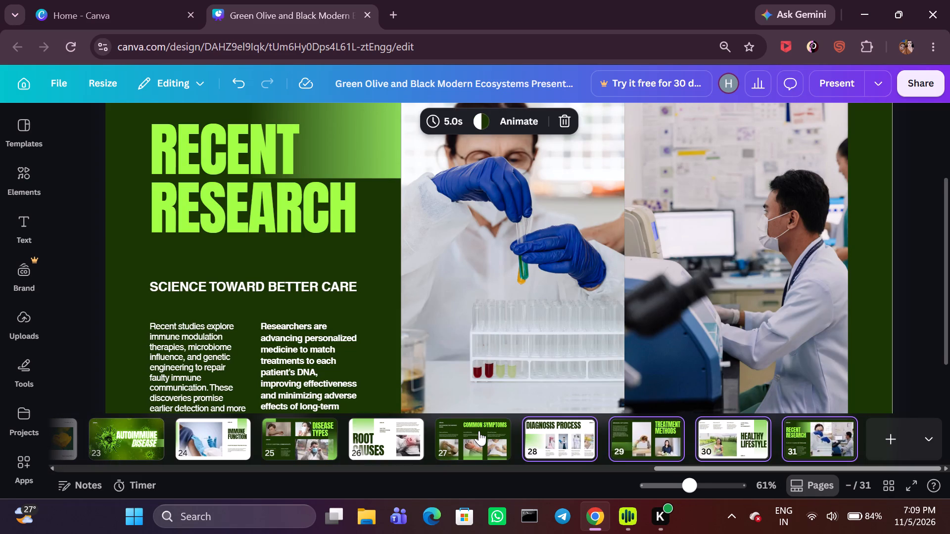
pyautogui.keyDown('ctrl'); pyautogui.click(479, 431); pyautogui.keyUp('ctrl')
pyautogui.keyDown('ctrl'); pyautogui.click(406, 440); pyautogui.keyUp('ctrl')
pyautogui.keyDown('ctrl'); pyautogui.click(308, 438); pyautogui.keyUp('ctrl')
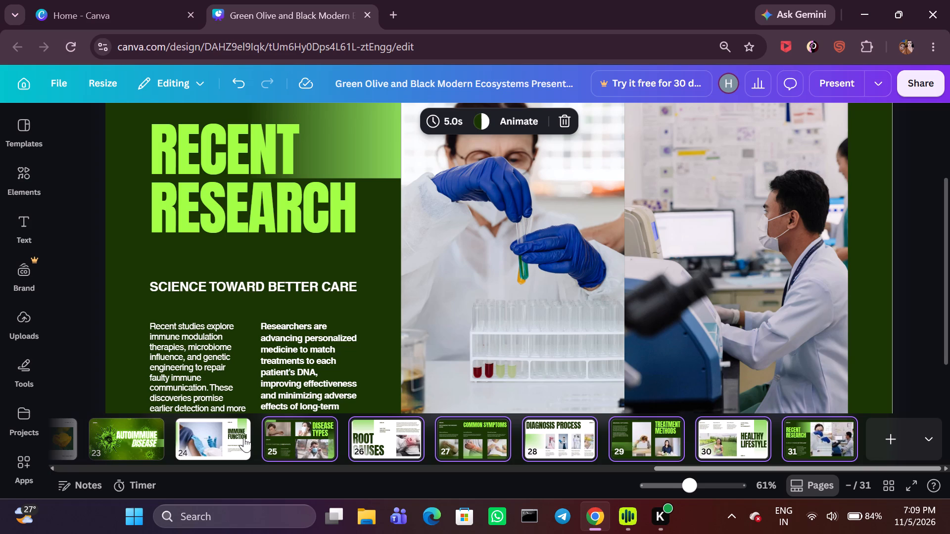
pyautogui.keyDown('ctrl'); pyautogui.click(217, 435); pyautogui.keyUp('ctrl')
pyautogui.keyDown('ctrl'); pyautogui.click(106, 431); pyautogui.keyUp('ctrl')
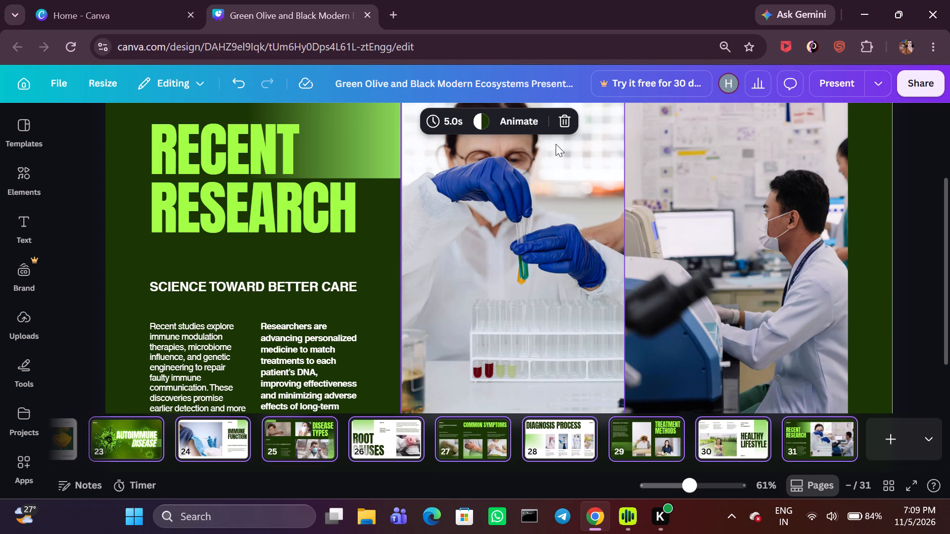
pyautogui.click(567, 122)
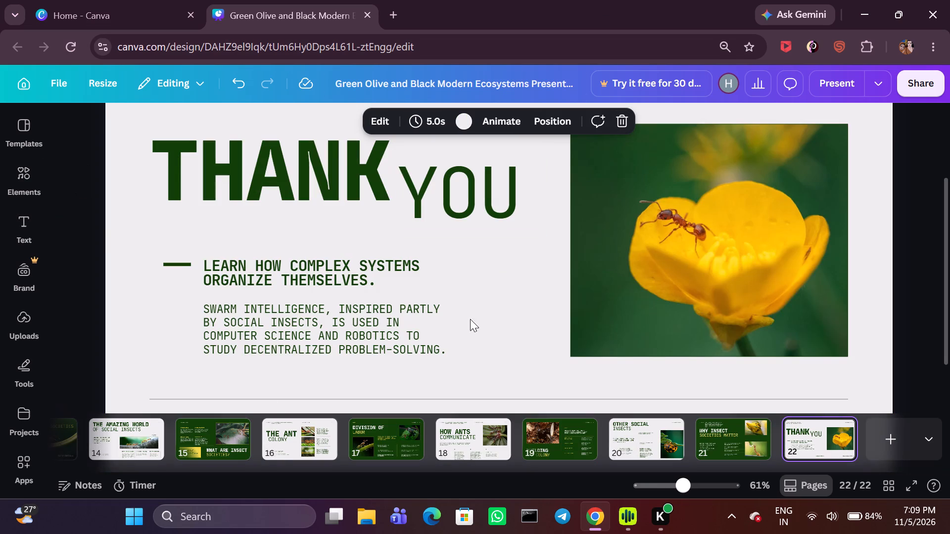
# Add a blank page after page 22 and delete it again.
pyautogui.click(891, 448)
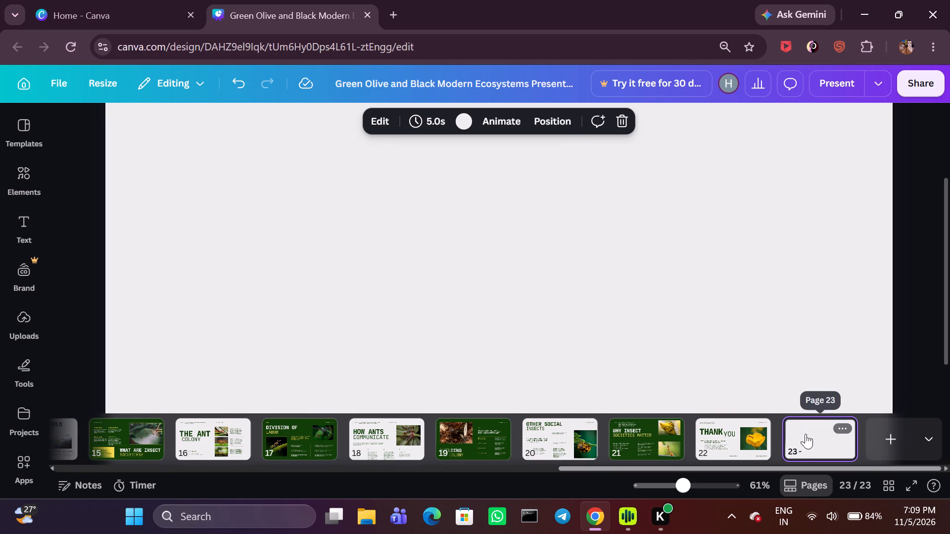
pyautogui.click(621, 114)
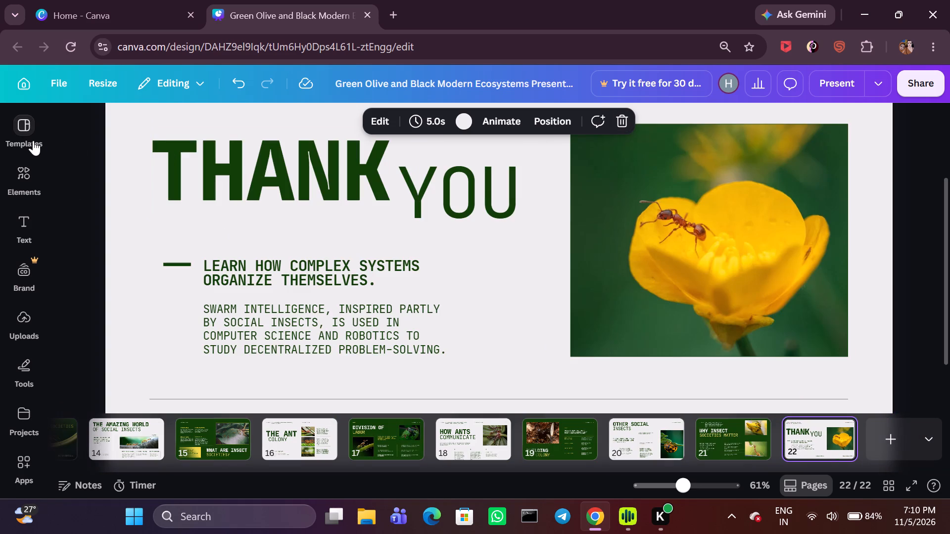
# Browse the suggested presentation templates and open the Black And Teal Electric Blue Futuristic Deep Ocean Exploration template.
pyautogui.click(33, 140)
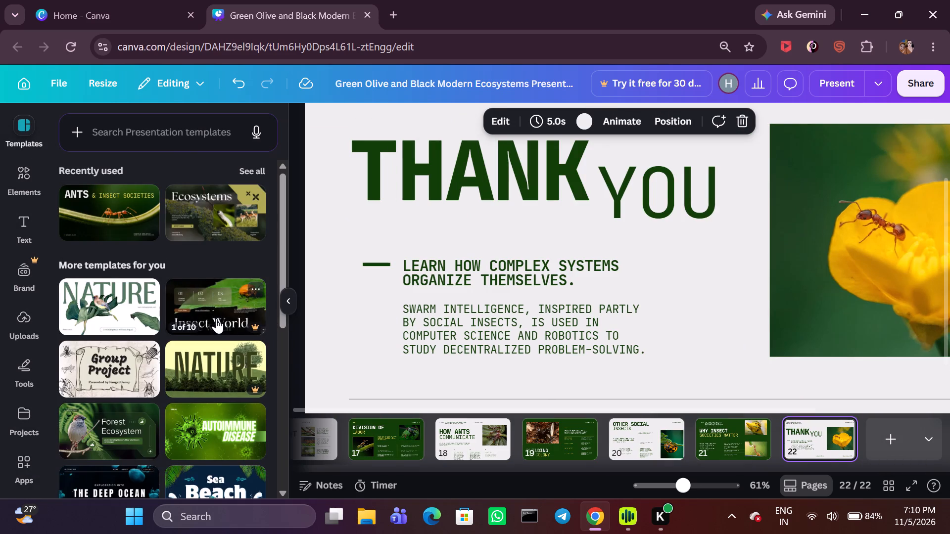
pyautogui.scroll(-2, 216, 318)
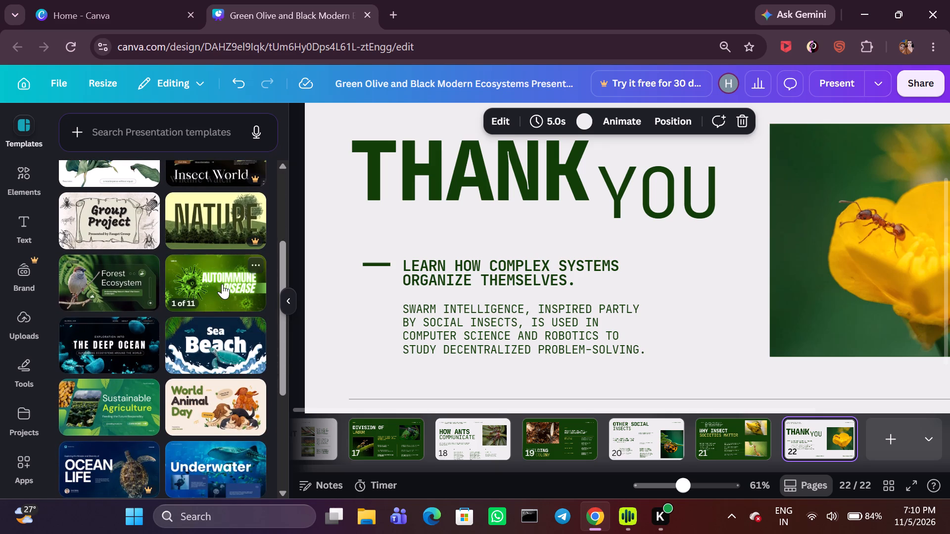
pyautogui.scroll(-1, 222, 293)
pyautogui.click(118, 283)
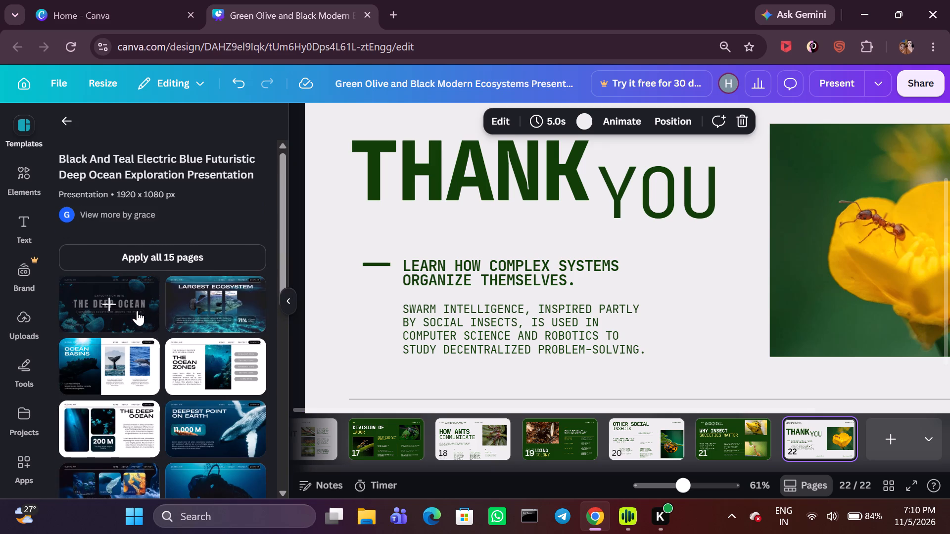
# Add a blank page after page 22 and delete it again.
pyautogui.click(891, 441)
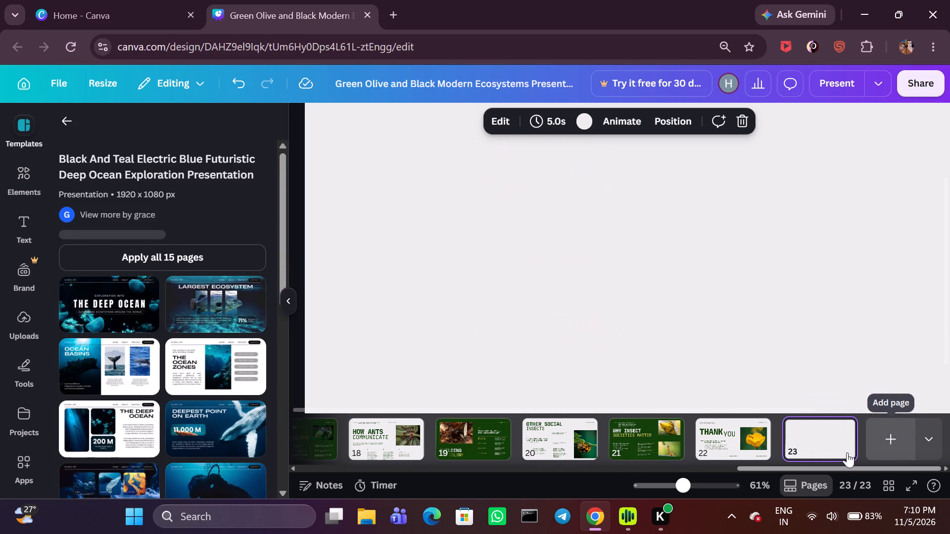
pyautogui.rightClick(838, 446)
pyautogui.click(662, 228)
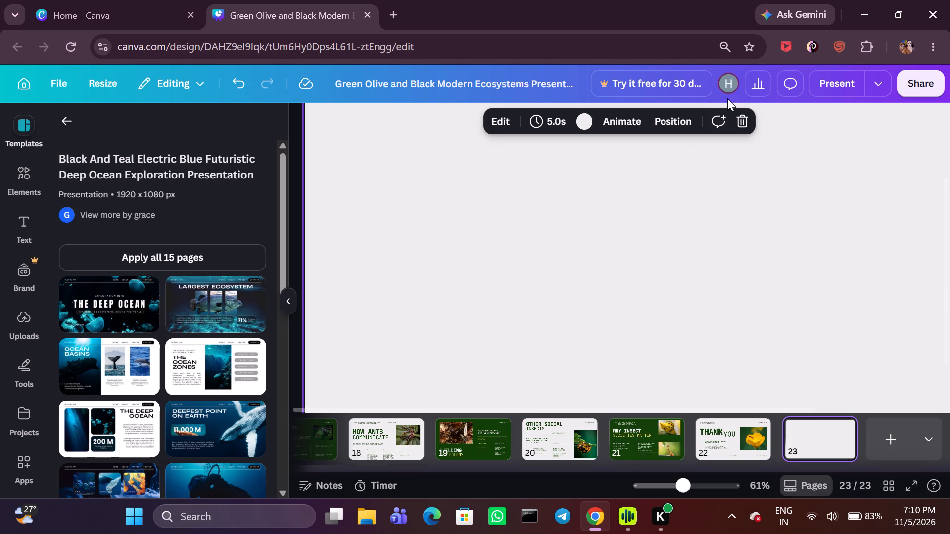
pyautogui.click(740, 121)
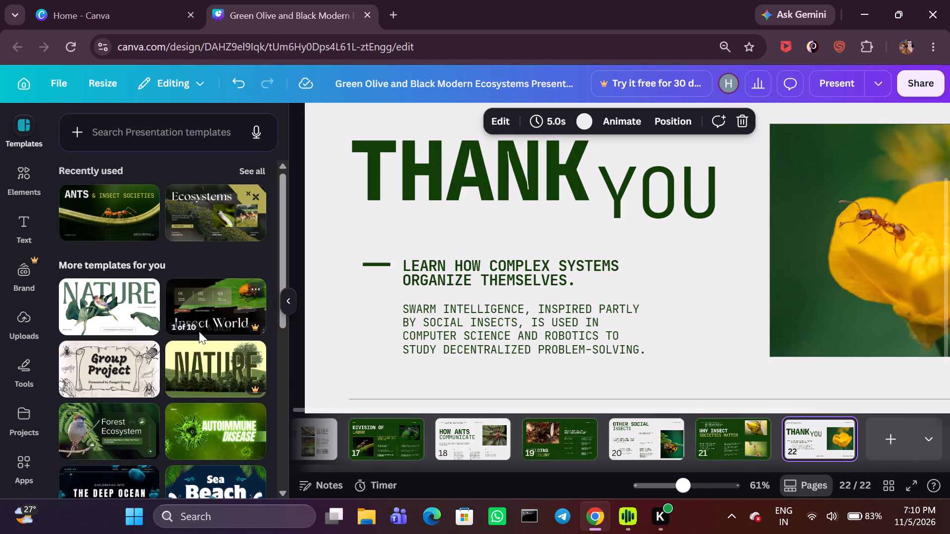
pyautogui.scroll(-2, 174, 405)
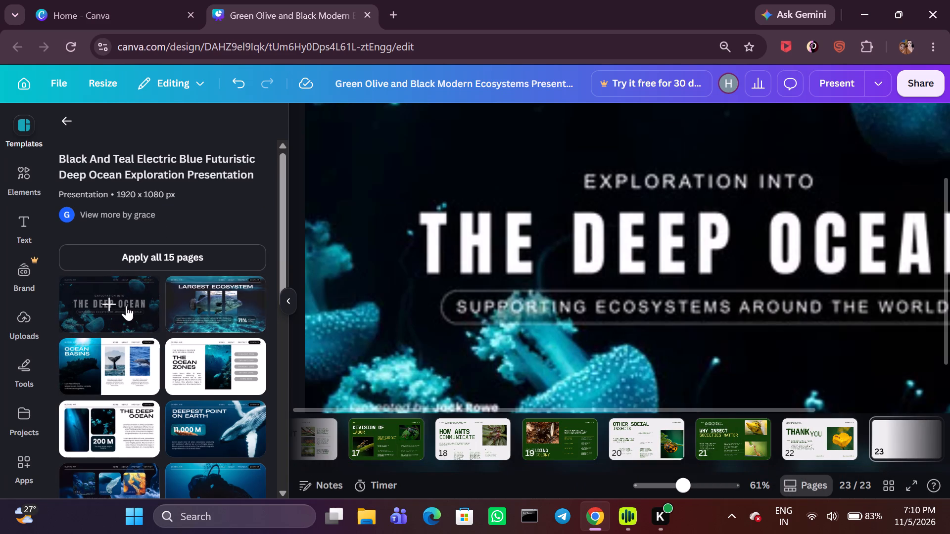
pyautogui.moveTo(217, 305); pyautogui.dragTo(715, 352)
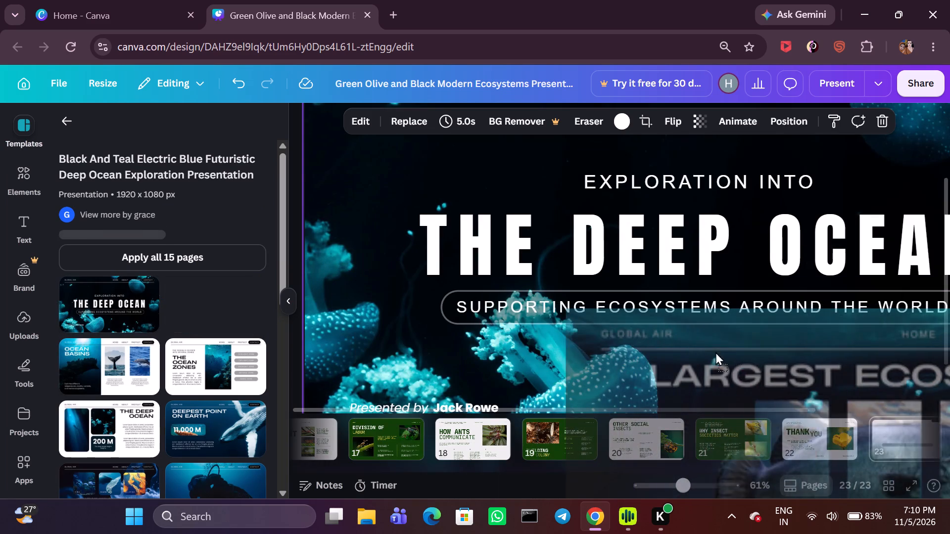
pyautogui.moveTo(715, 352); pyautogui.dragTo(949, 392)
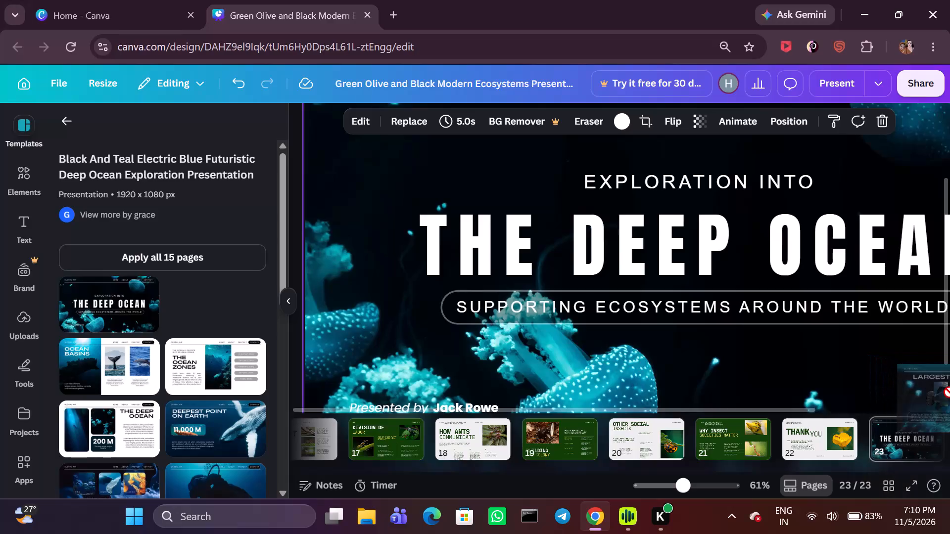
pyautogui.moveTo(949, 392); pyautogui.dragTo(887, 437)
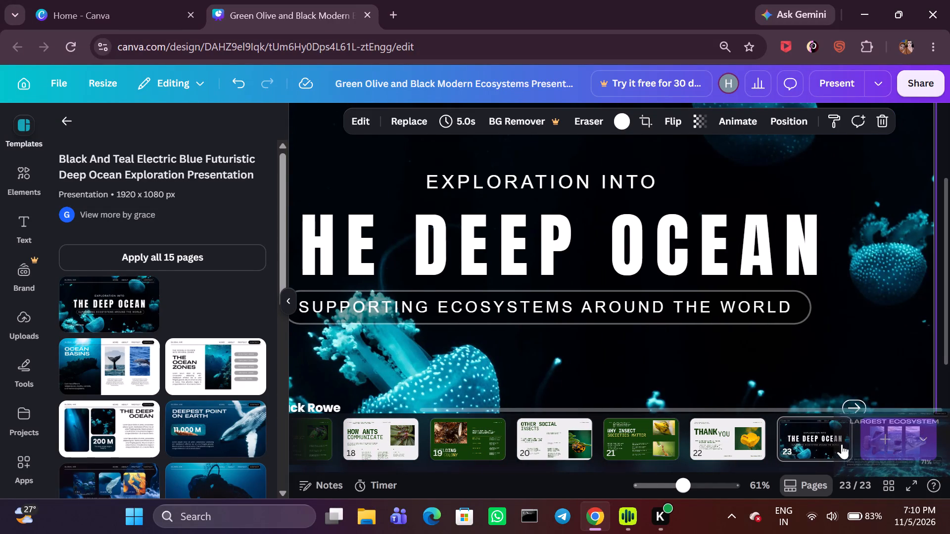
# Insert the template's Ocean Basins and The Ocean Zones pages at the end of the presentation as pages 25 and 26.
pyautogui.moveTo(82, 351); pyautogui.dragTo(702, 399)
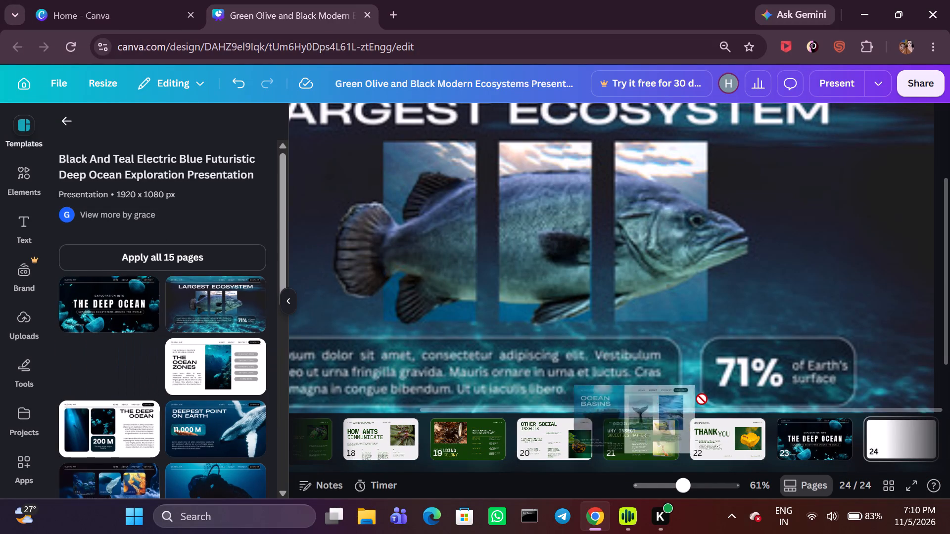
pyautogui.moveTo(702, 399); pyautogui.dragTo(949, 436)
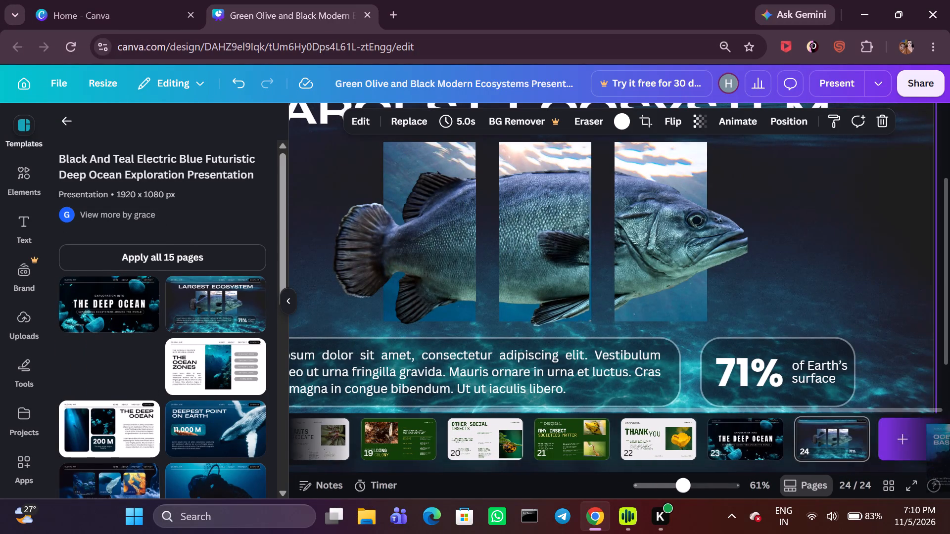
pyautogui.moveTo(949, 436); pyautogui.dragTo(896, 440)
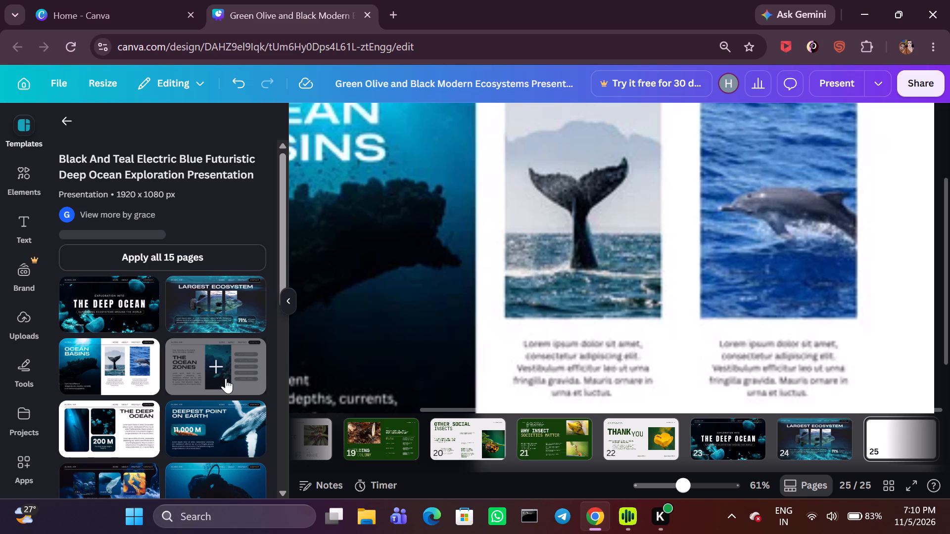
pyautogui.moveTo(226, 378); pyautogui.dragTo(865, 437)
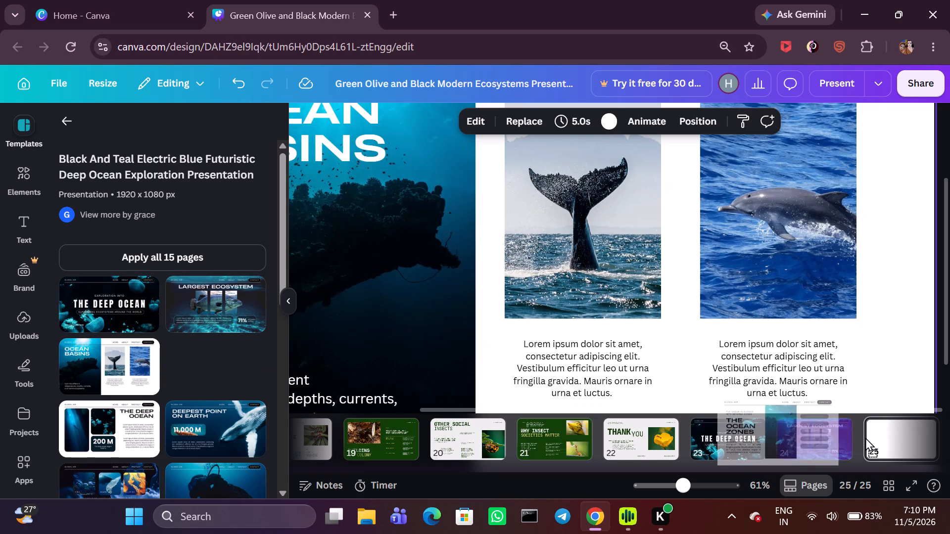
pyautogui.moveTo(865, 437); pyautogui.dragTo(909, 438)
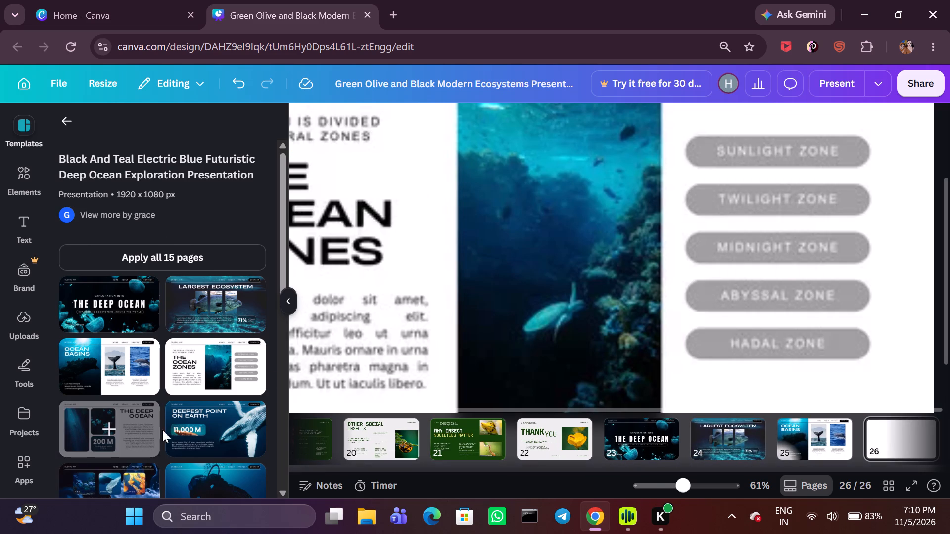
# Insert the template's The Deep Ocean text page with the 200 M figure and Deepest Point on Earth as pages 27 and 28.
pyautogui.moveTo(105, 430); pyautogui.dragTo(244, 438)
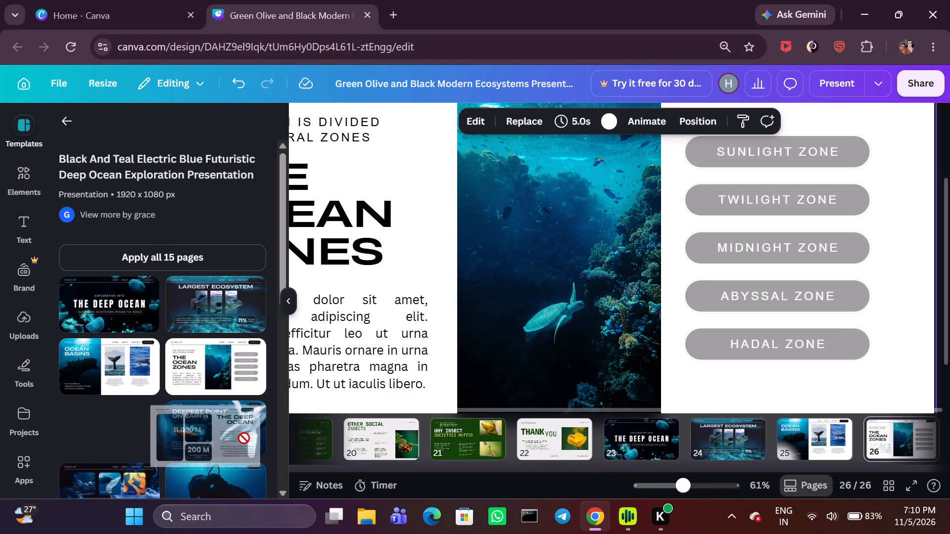
pyautogui.moveTo(244, 438); pyautogui.dragTo(913, 435)
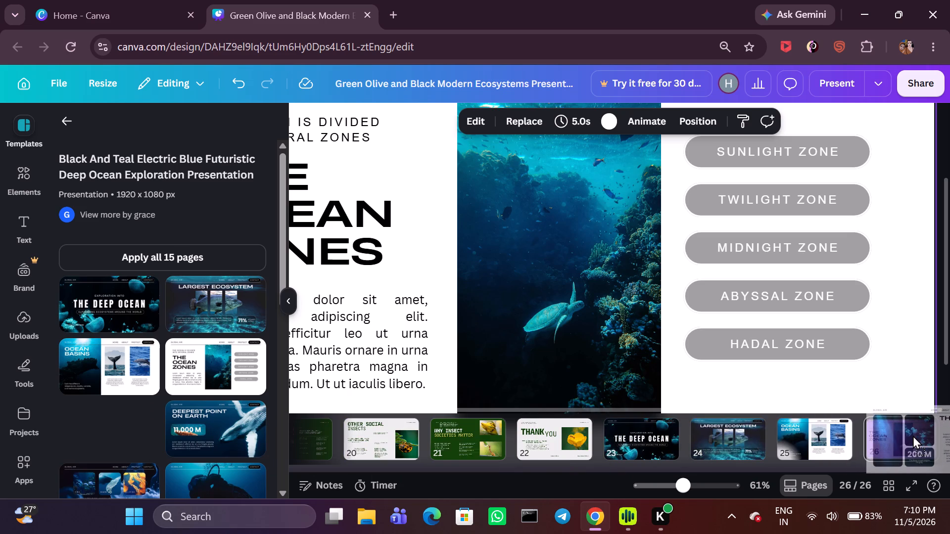
pyautogui.moveTo(913, 435); pyautogui.dragTo(915, 440)
pyautogui.moveTo(212, 430); pyautogui.dragTo(369, 432)
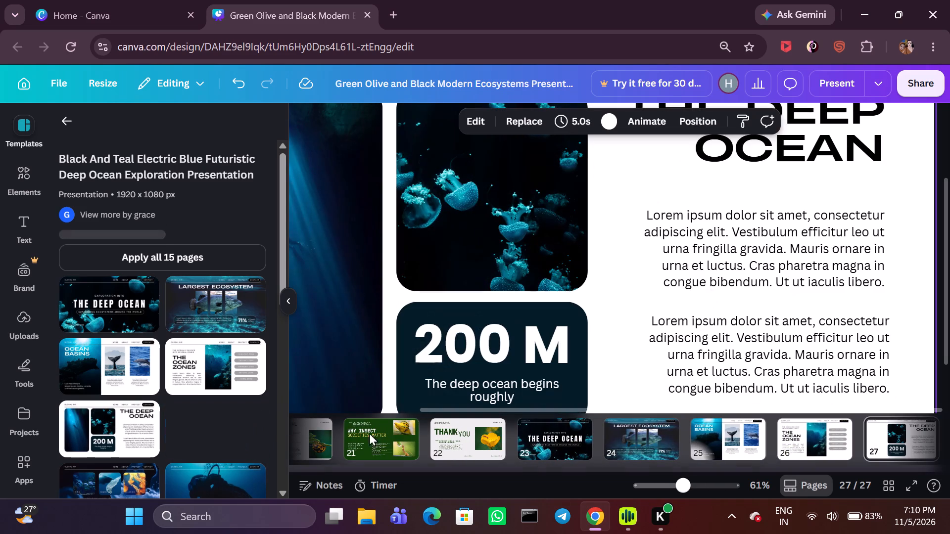
pyautogui.moveTo(369, 432); pyautogui.dragTo(949, 450)
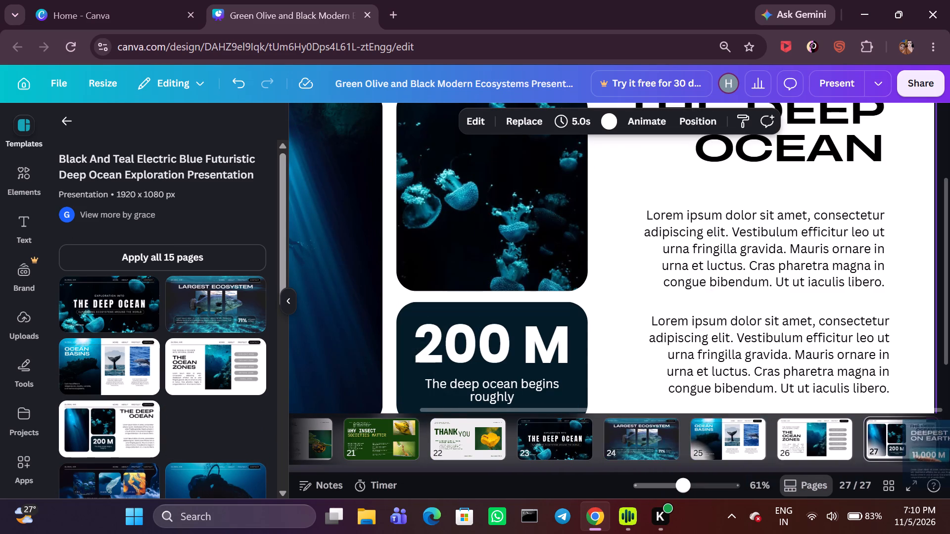
pyautogui.moveTo(949, 450); pyautogui.dragTo(908, 445)
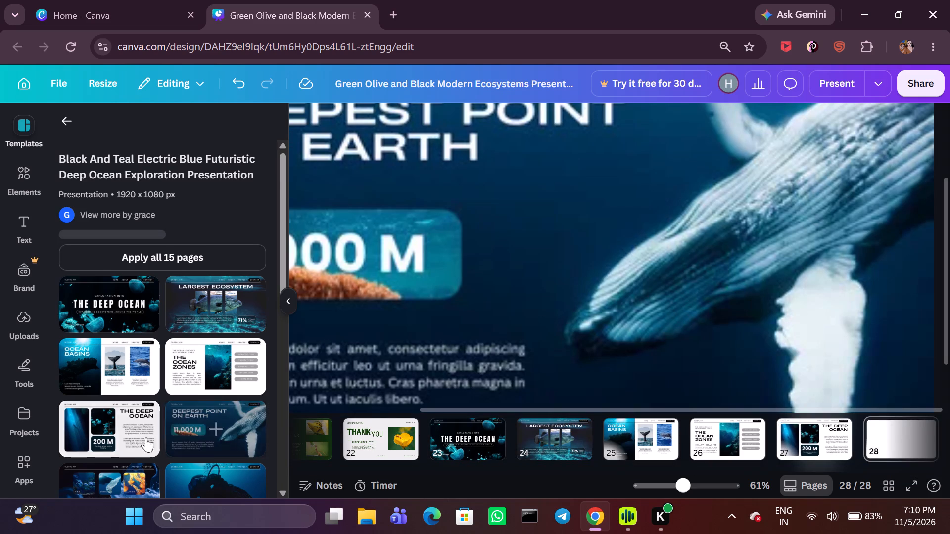
# Replace page 28 with the template's Break Session page and insert Life Without Sunlight as page 29.
pyautogui.scroll(-1, 140, 446)
pyautogui.keyDown('ctrl'); pyautogui.click(117, 427); pyautogui.keyUp('ctrl')
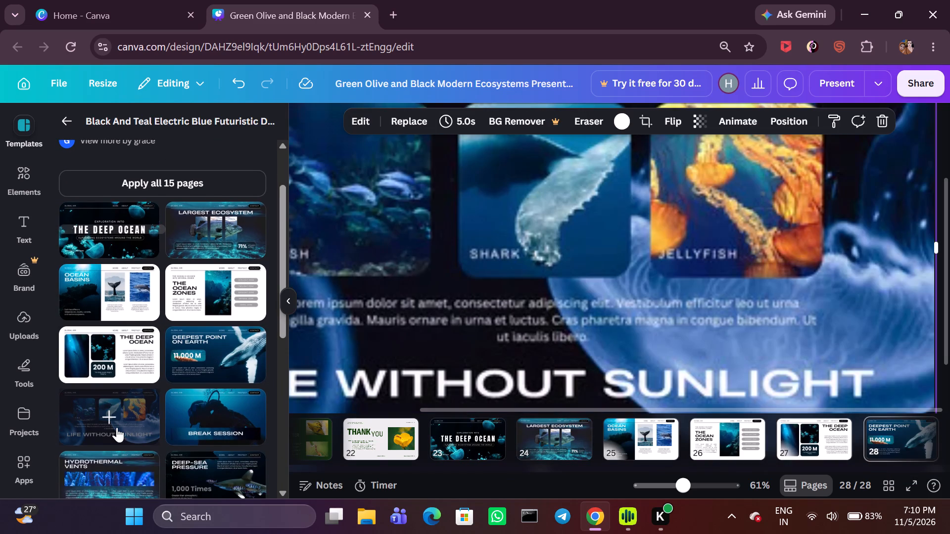
pyautogui.keyDown('ctrl'); pyautogui.click(219, 422); pyautogui.keyUp('ctrl')
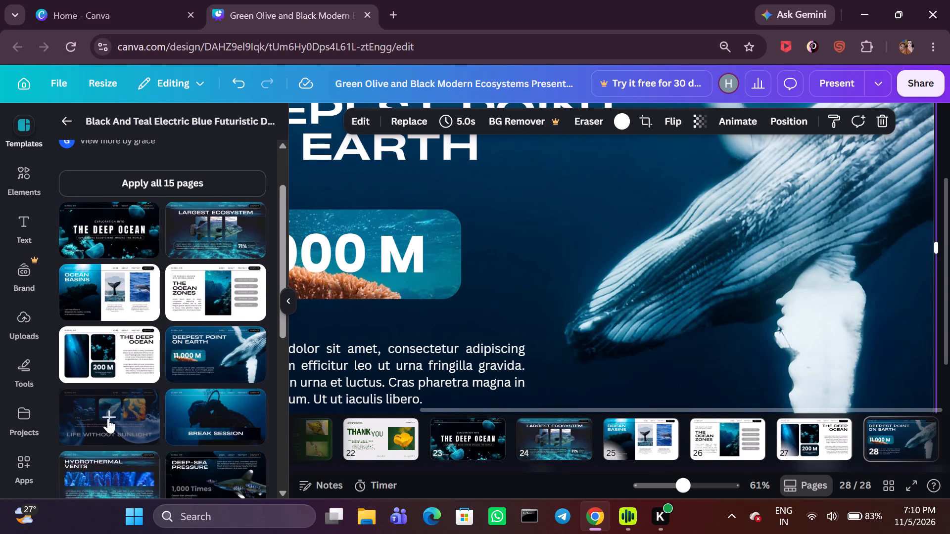
pyautogui.moveTo(108, 418); pyautogui.dragTo(949, 435)
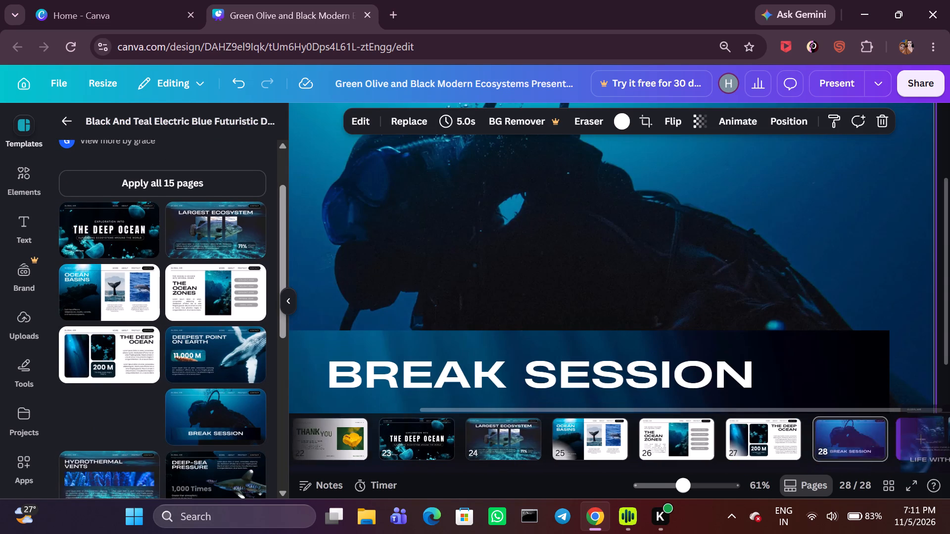
pyautogui.moveTo(949, 435); pyautogui.dragTo(906, 439)
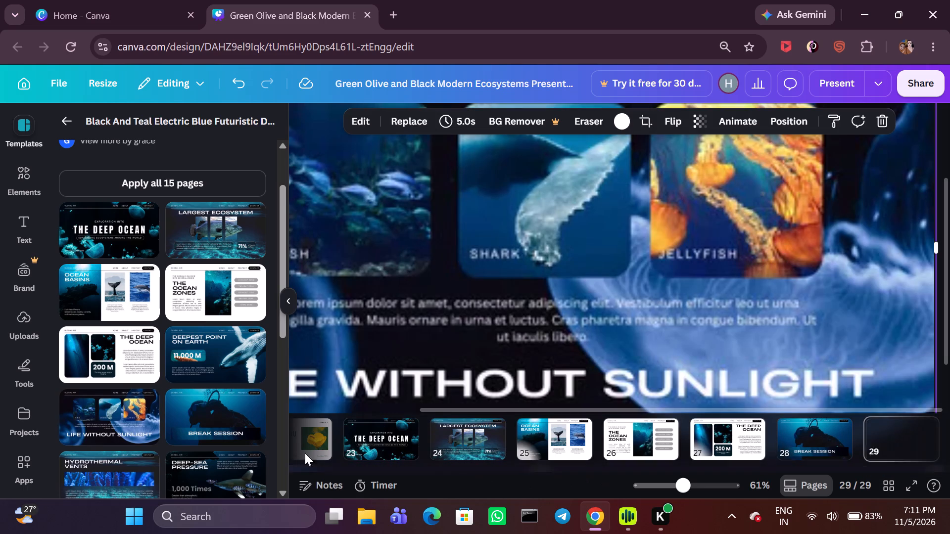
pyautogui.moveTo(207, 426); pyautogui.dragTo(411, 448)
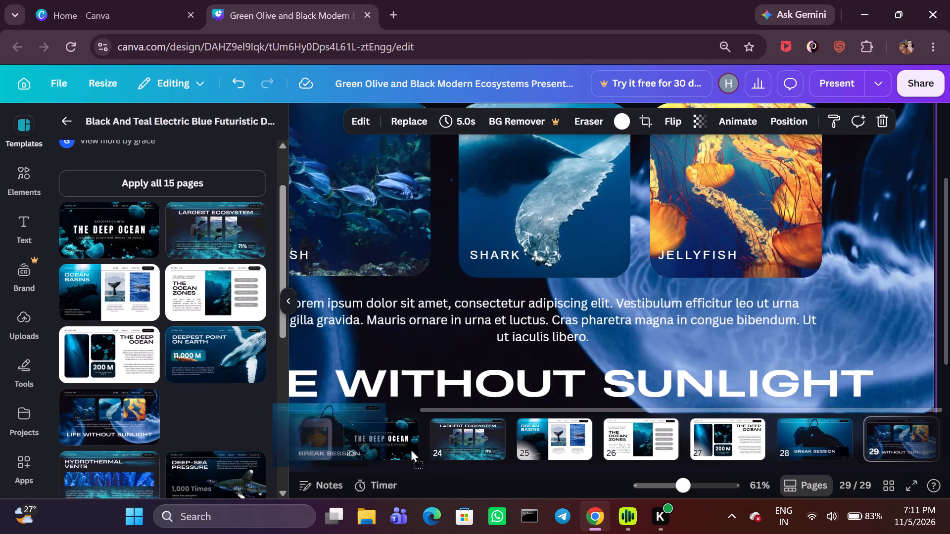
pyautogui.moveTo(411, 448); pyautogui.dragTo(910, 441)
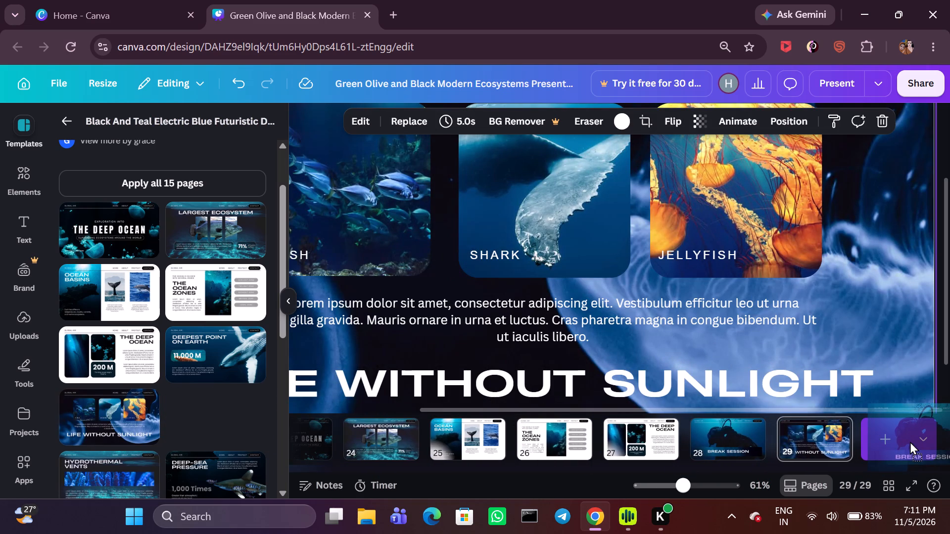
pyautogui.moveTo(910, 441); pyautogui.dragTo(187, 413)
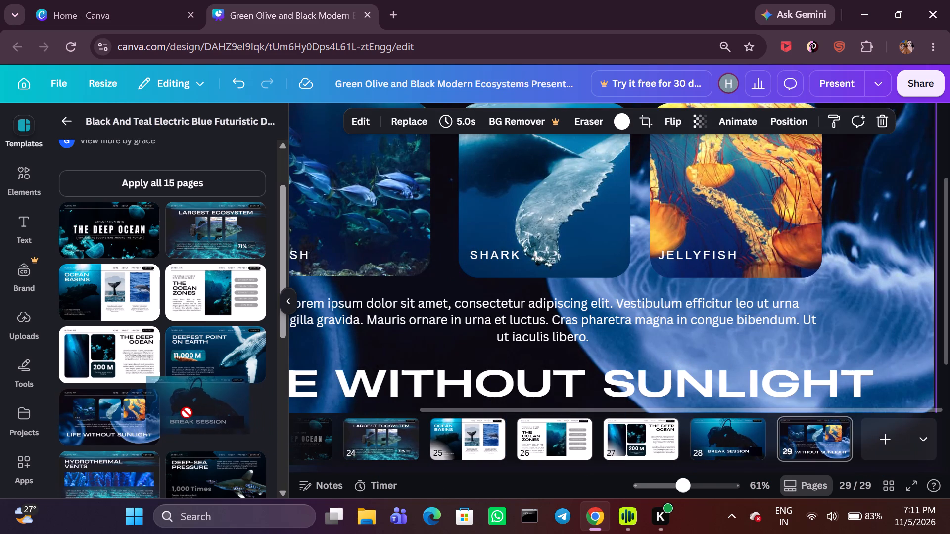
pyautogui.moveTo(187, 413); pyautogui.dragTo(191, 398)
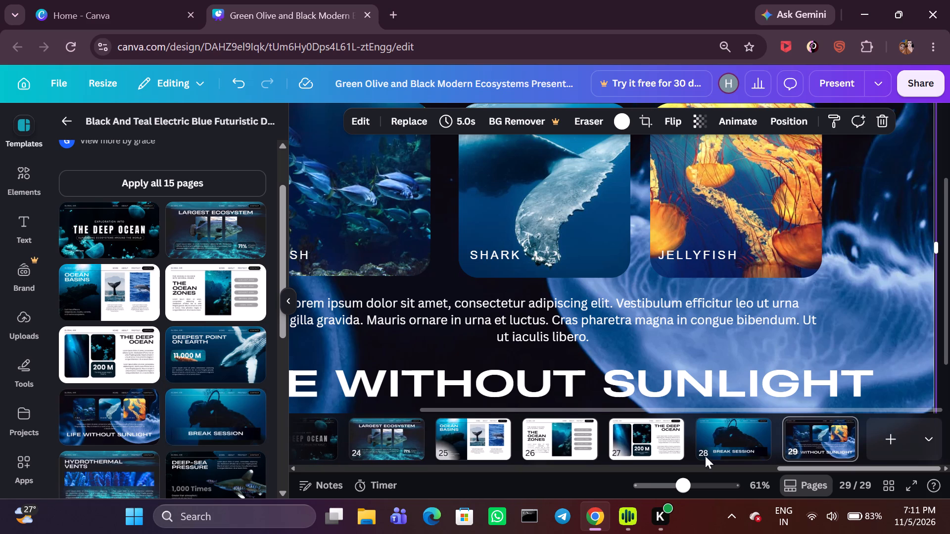
# Move the Life Without Sunlight page ahead of the Break Session page, to position 28.
pyautogui.moveTo(806, 445); pyautogui.dragTo(760, 445)
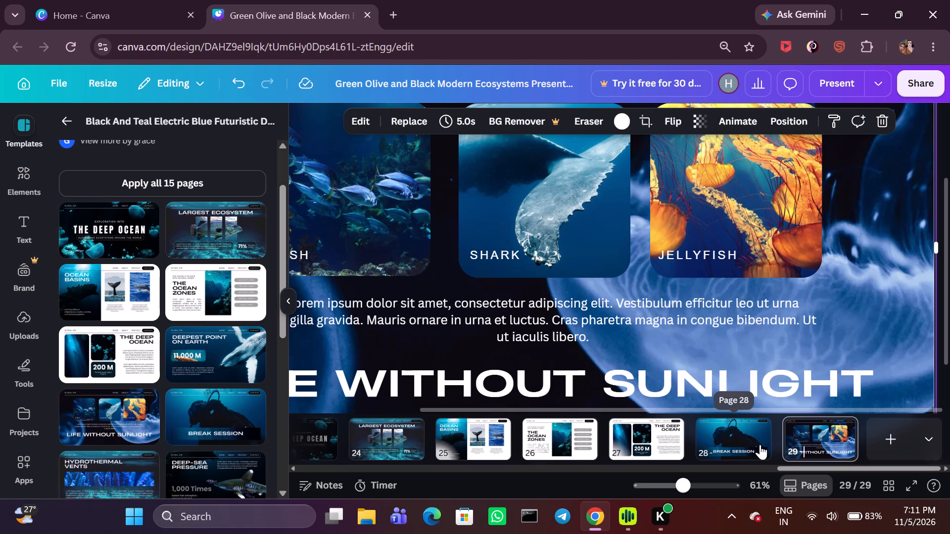
pyautogui.moveTo(760, 445); pyautogui.dragTo(797, 443)
pyautogui.moveTo(823, 433); pyautogui.dragTo(774, 438)
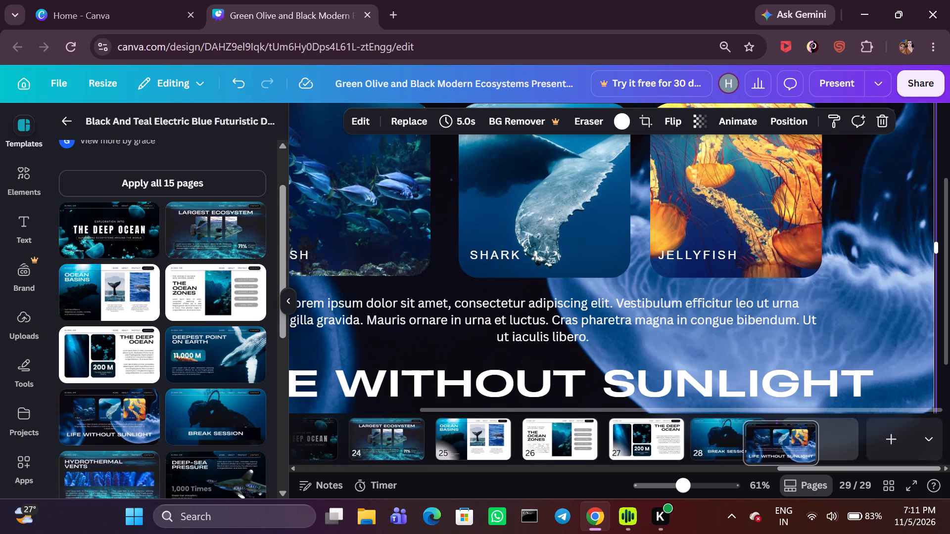
pyautogui.moveTo(774, 438); pyautogui.dragTo(708, 430)
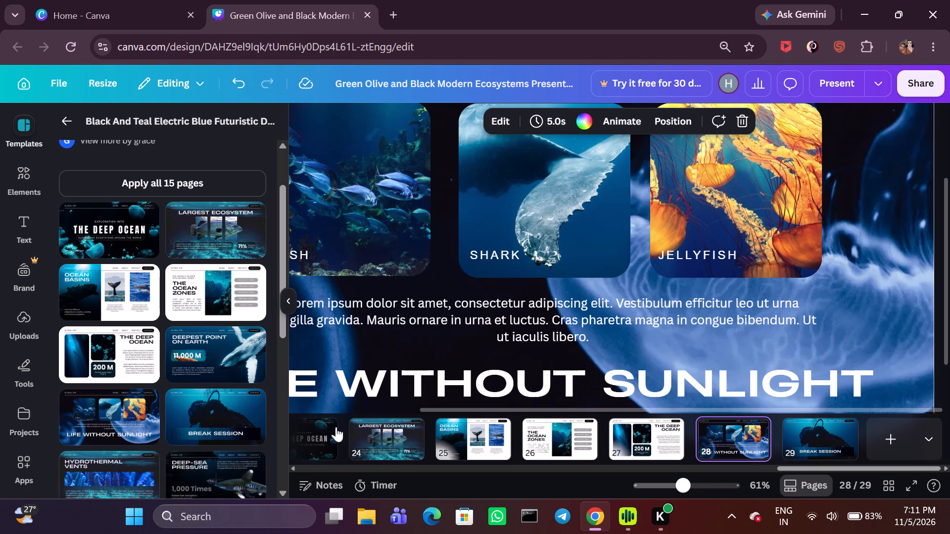
# Insert the template's Hydrothermal Vents and Deep-Sea Pressure pages at the end of the presentation as pages 30 and 31.
pyautogui.scroll(-2, 203, 417)
pyautogui.moveTo(101, 325); pyautogui.dragTo(635, 402)
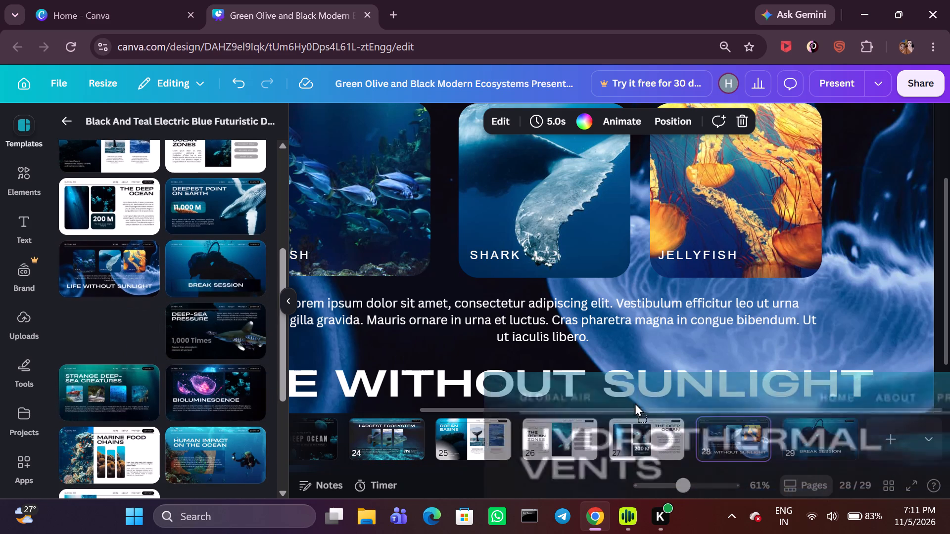
pyautogui.moveTo(635, 402); pyautogui.dragTo(880, 434)
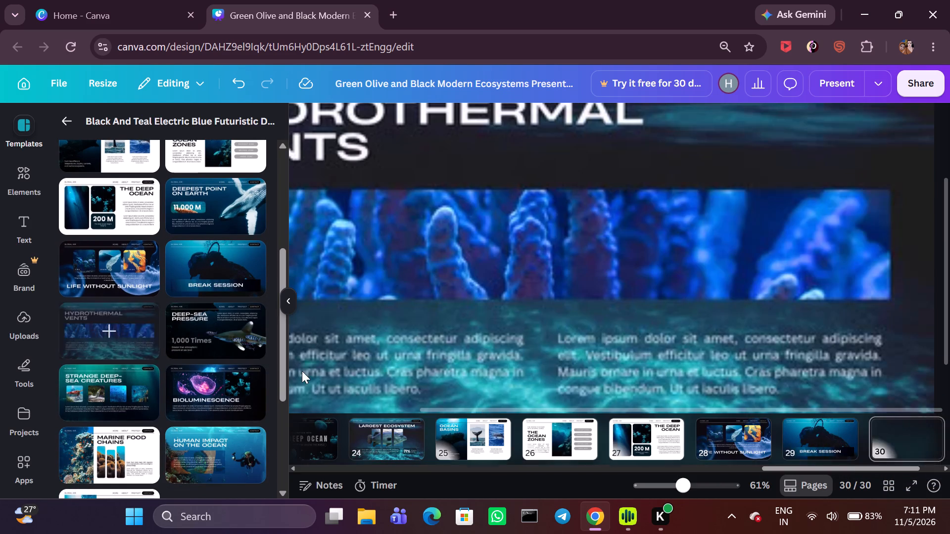
pyautogui.moveTo(177, 332); pyautogui.dragTo(579, 472)
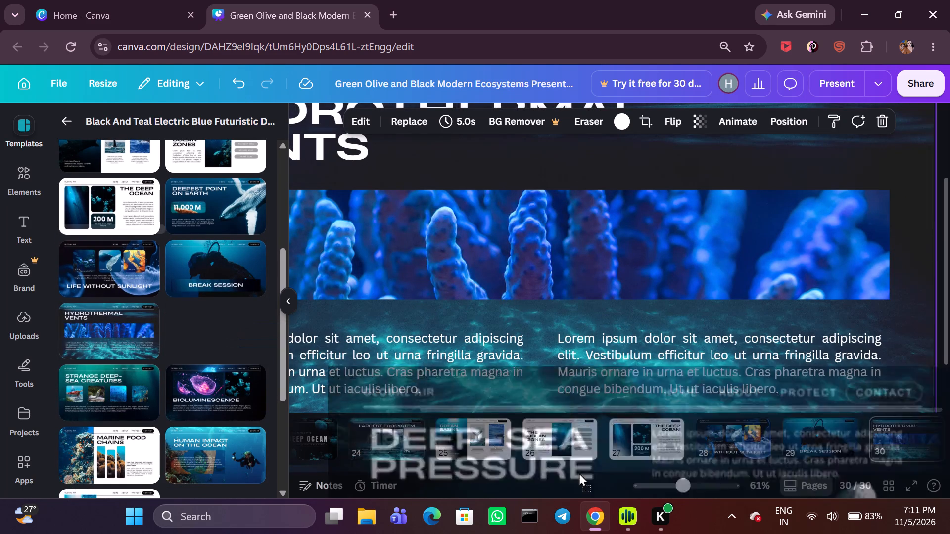
pyautogui.moveTo(579, 472); pyautogui.dragTo(933, 447)
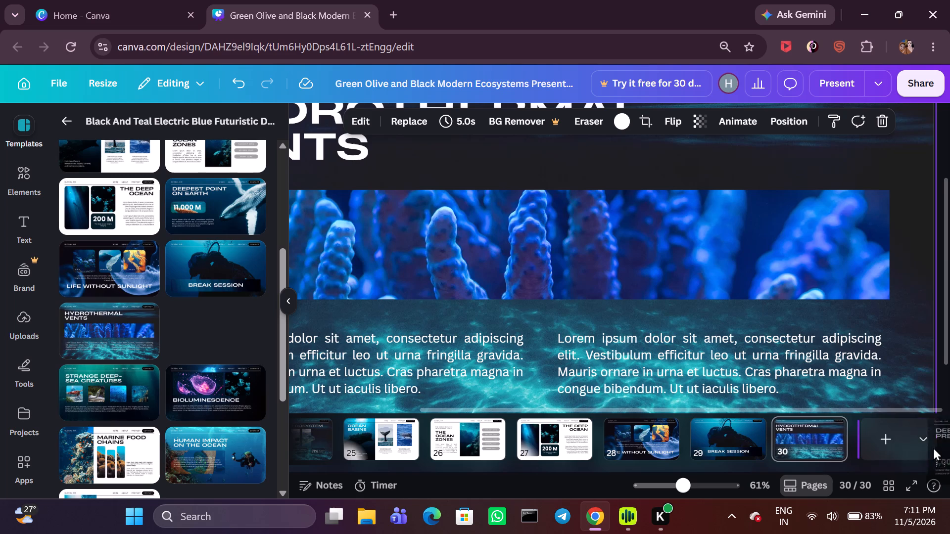
pyautogui.moveTo(933, 447); pyautogui.dragTo(890, 446)
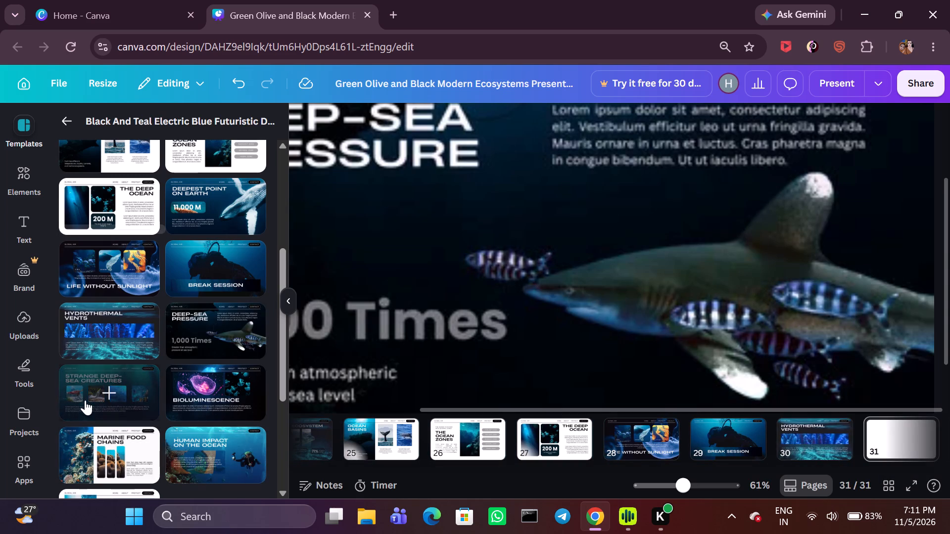
# Insert the template's Strange Deep-Sea Creatures and Bioluminescence pages at the end of the presentation as pages 32 and 33.
pyautogui.moveTo(85, 400); pyautogui.dragTo(736, 454)
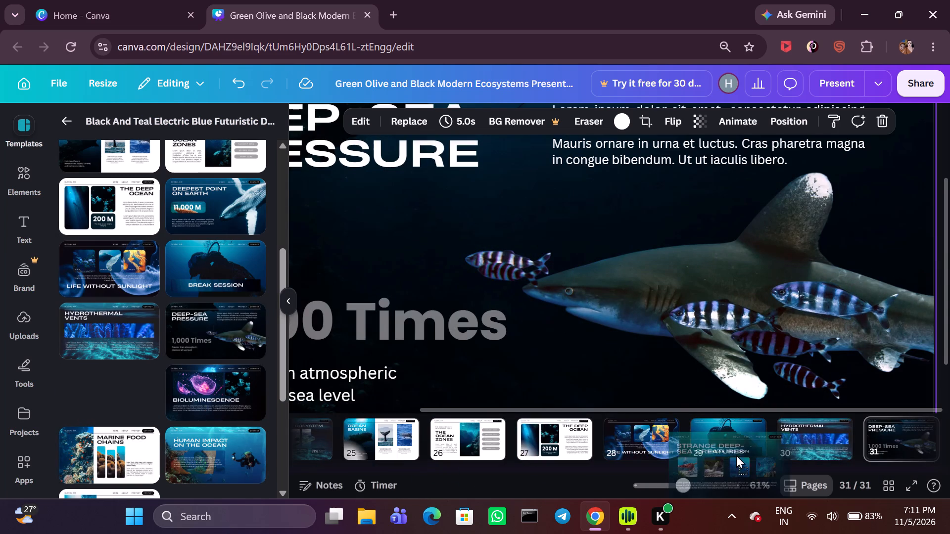
pyautogui.moveTo(736, 454); pyautogui.dragTo(905, 441)
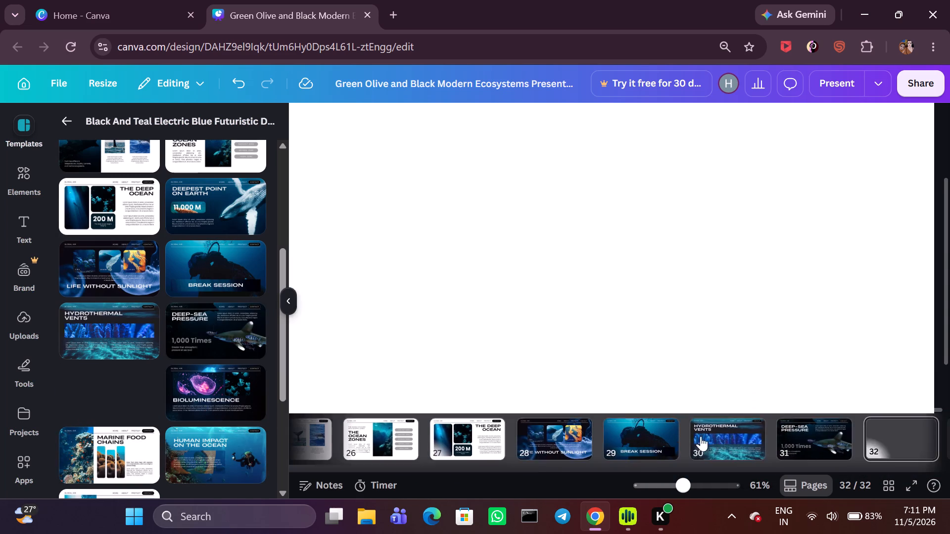
pyautogui.moveTo(229, 389); pyautogui.dragTo(698, 459)
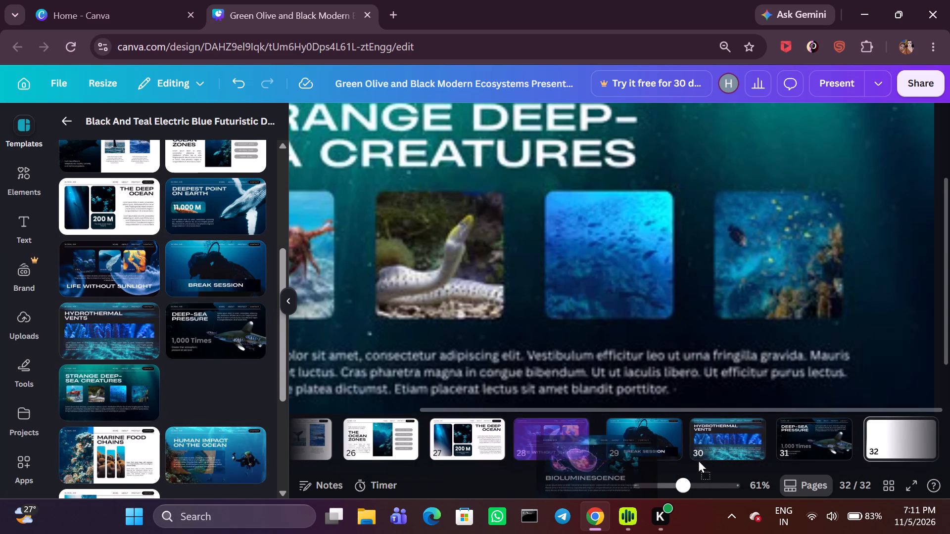
pyautogui.moveTo(698, 459); pyautogui.dragTo(913, 439)
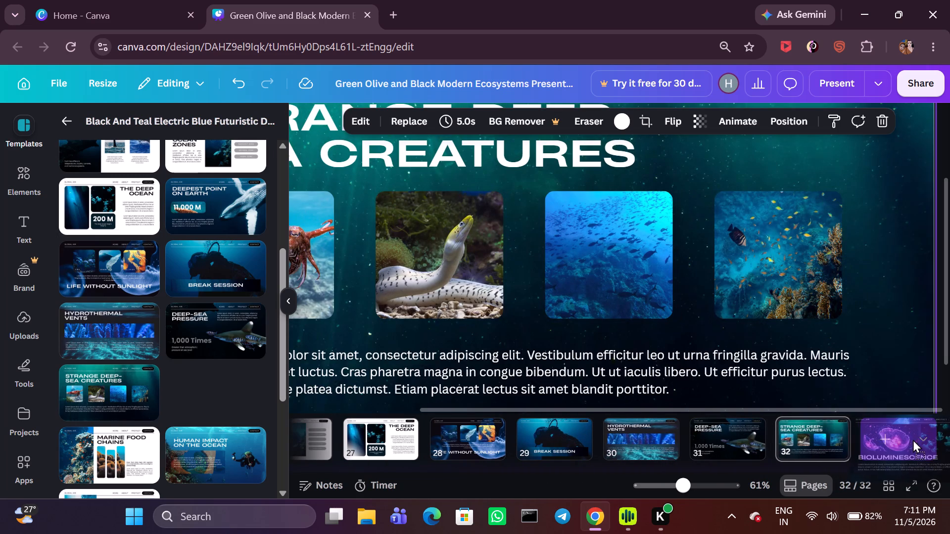
pyautogui.moveTo(913, 439); pyautogui.dragTo(909, 439)
# Insert the template's Marine Food Chains and Human Impact on the Ocean pages at the end as pages 34 and 35.
pyautogui.moveTo(108, 458); pyautogui.dragTo(166, 454)
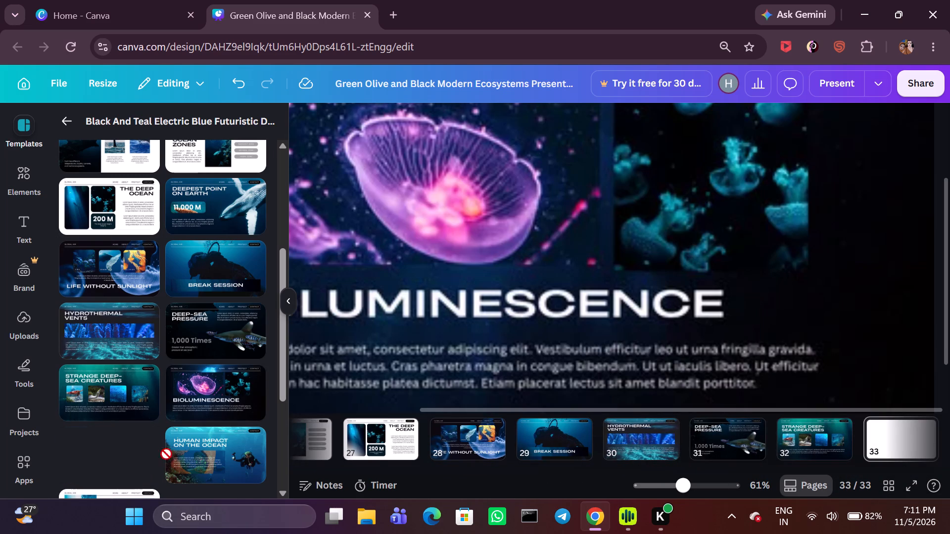
pyautogui.moveTo(166, 454); pyautogui.dragTo(785, 446)
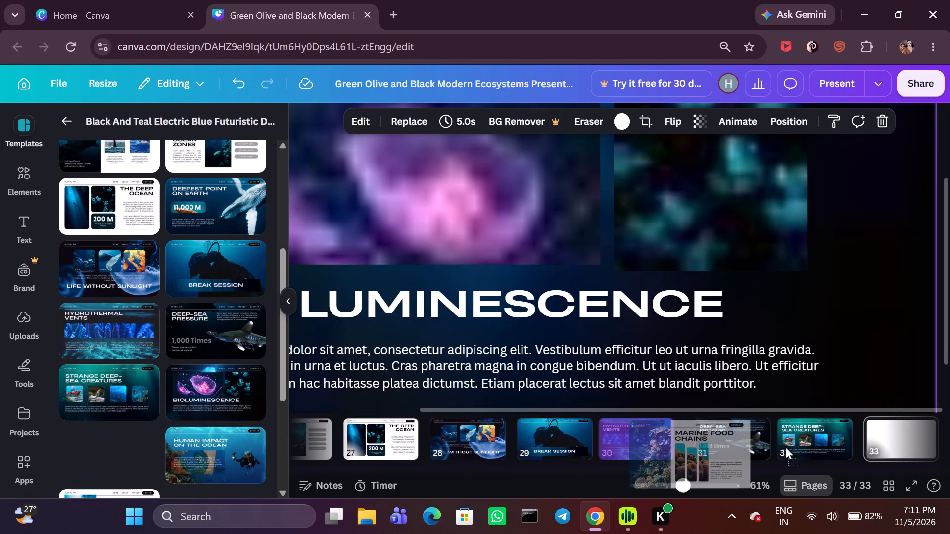
pyautogui.moveTo(785, 446); pyautogui.dragTo(894, 446)
pyautogui.moveTo(209, 450); pyautogui.dragTo(275, 452)
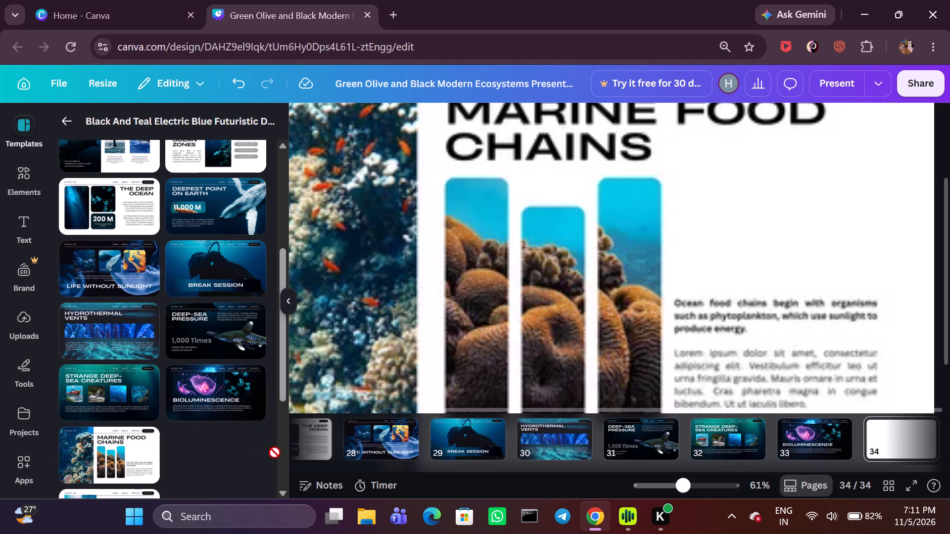
pyautogui.moveTo(275, 452); pyautogui.dragTo(949, 428)
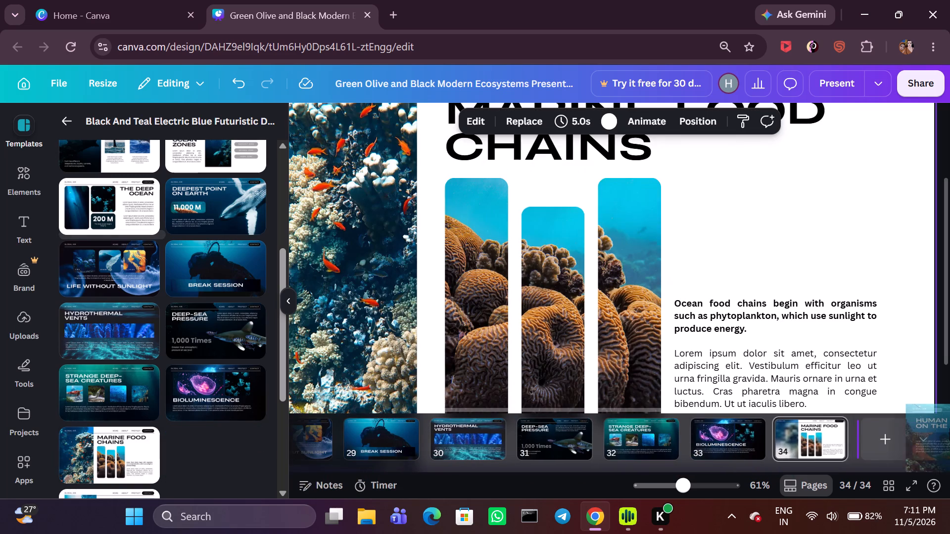
pyautogui.moveTo(949, 428); pyautogui.dragTo(922, 429)
# Insert the template's last page, Contact Us with The Hidden World of the Deep Ocean, as page 36.
pyautogui.scroll(-1, 165, 439)
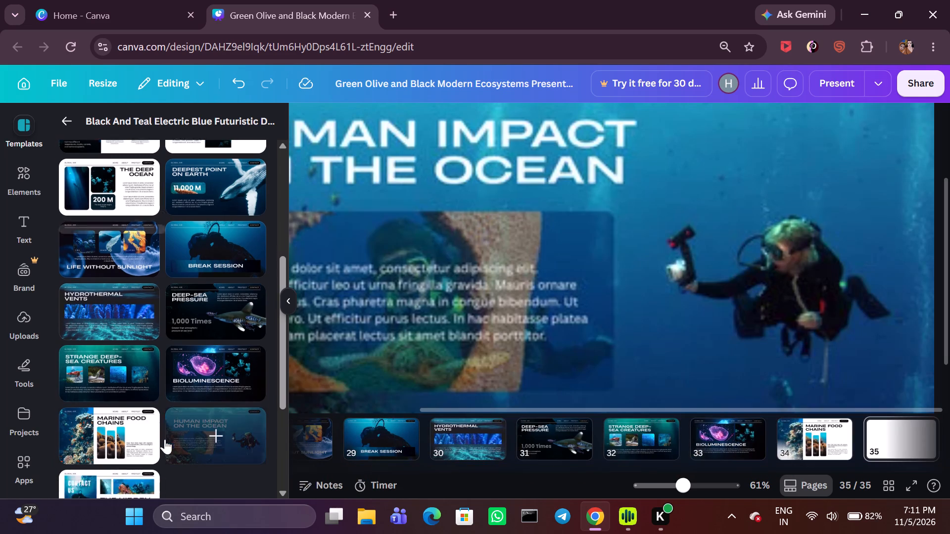
pyautogui.scroll(-1, 167, 438)
pyautogui.moveTo(95, 372); pyautogui.dragTo(244, 429)
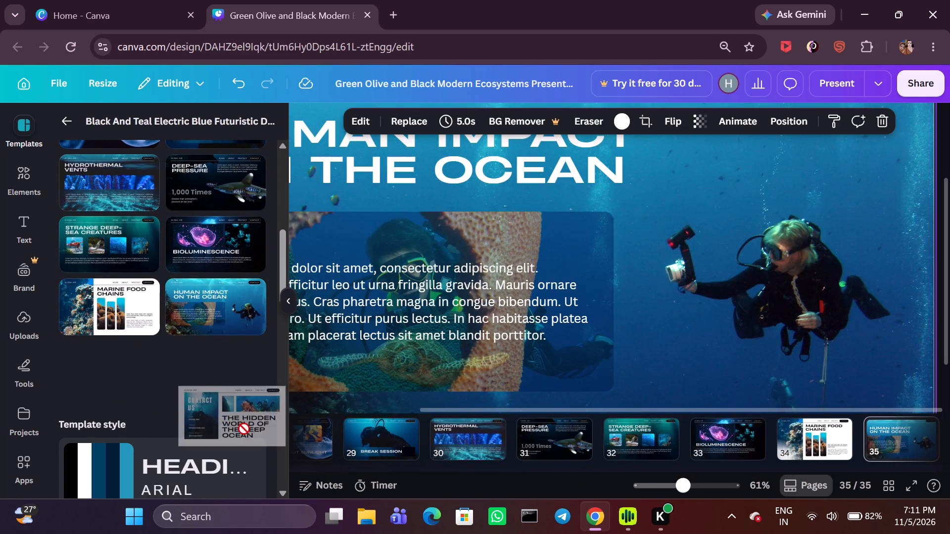
pyautogui.moveTo(244, 429); pyautogui.dragTo(905, 451)
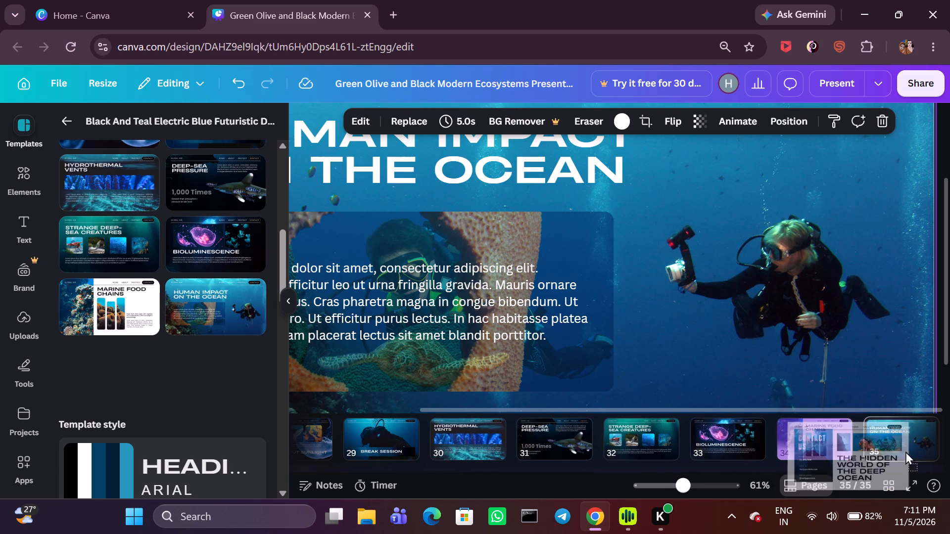
pyautogui.moveTo(905, 451); pyautogui.dragTo(910, 445)
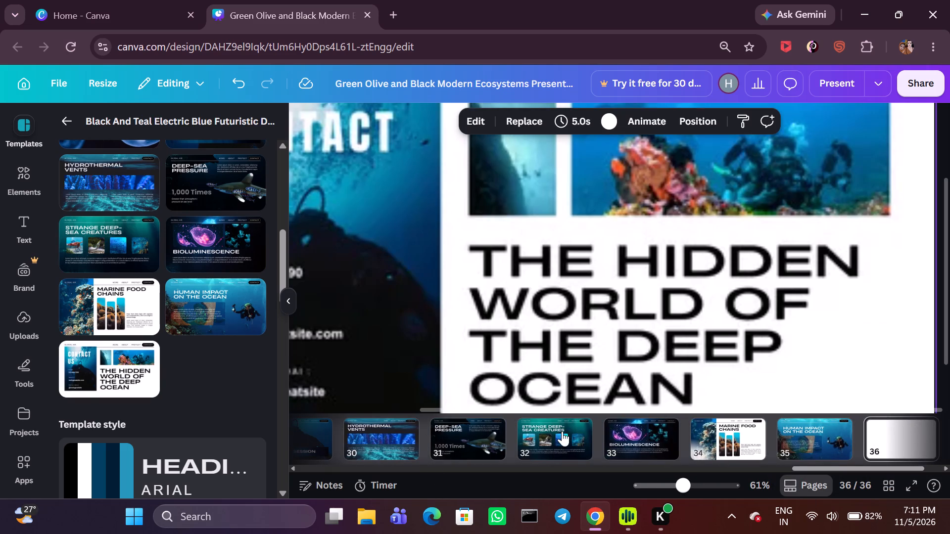
# Look over the added pages, examining The Deep Ocean cover on page 23 and its header labels at full-page view.
pyautogui.scroll(3, 547, 428)
pyautogui.scroll(-6, 549, 431)
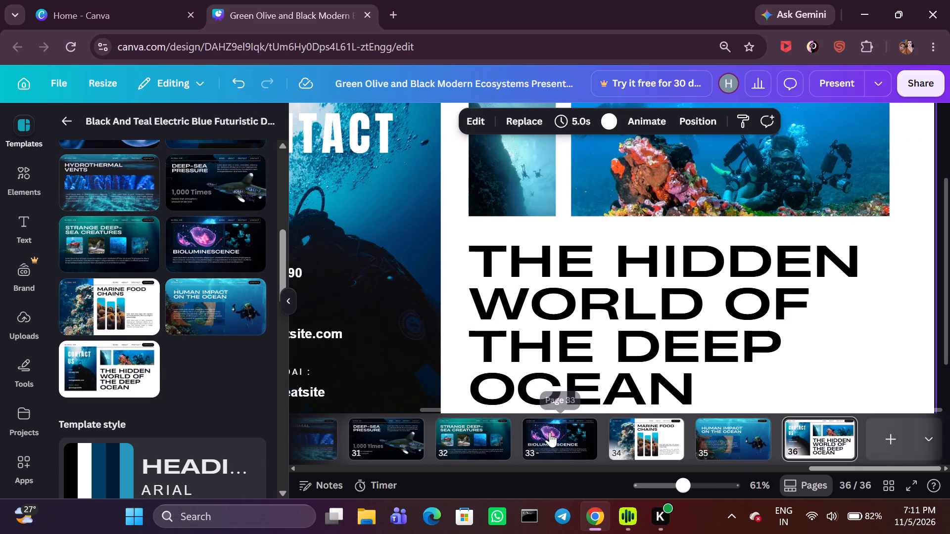
pyautogui.scroll(-1, 550, 432)
pyautogui.scroll(17, 550, 433)
pyautogui.scroll(-2, 550, 435)
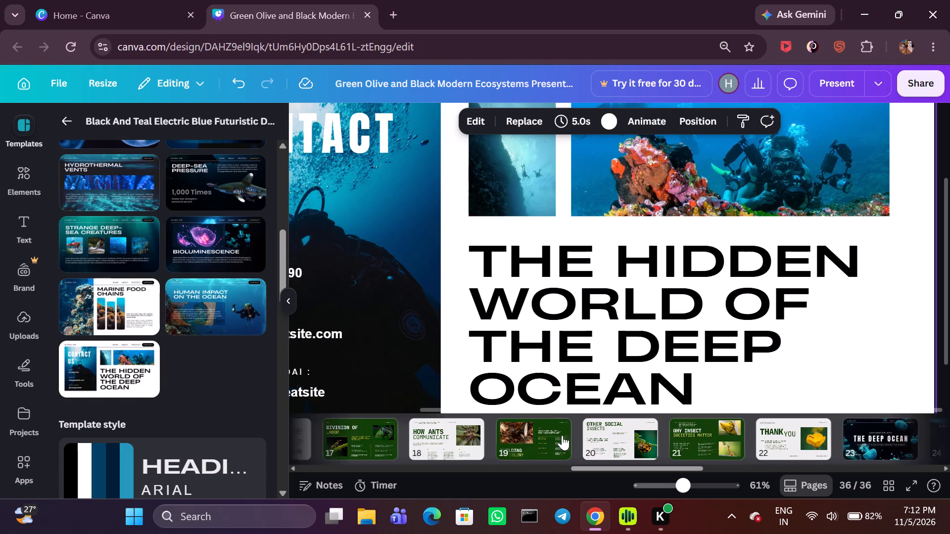
pyautogui.scroll(-4, 562, 435)
pyautogui.click(502, 441)
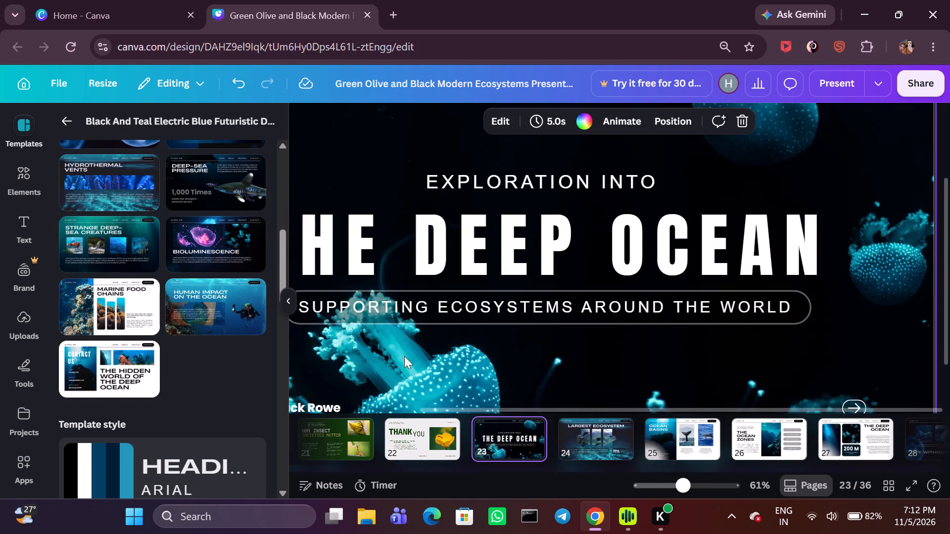
pyautogui.click(421, 360)
pyautogui.click(285, 300)
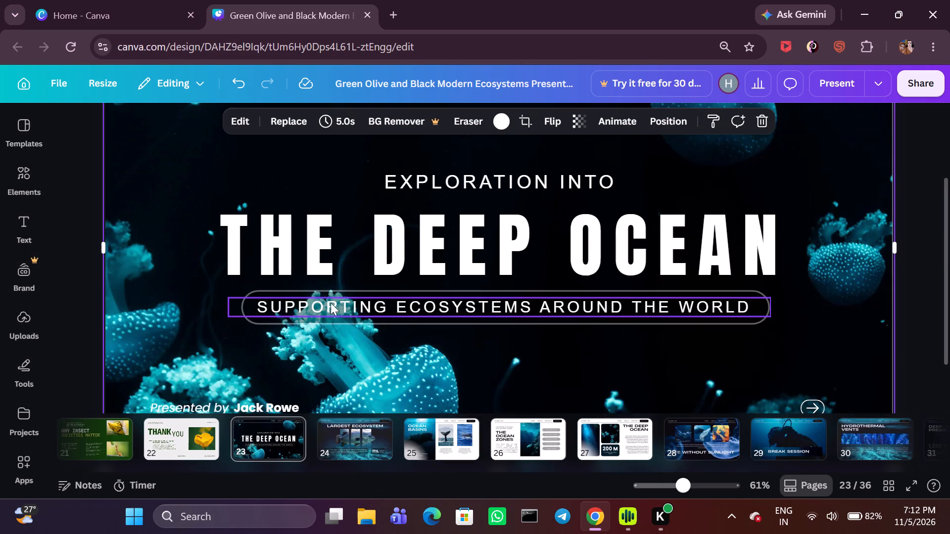
pyautogui.keyDown('ctrl'); pyautogui.scroll(-4, 262, 269); pyautogui.keyUp('ctrl')
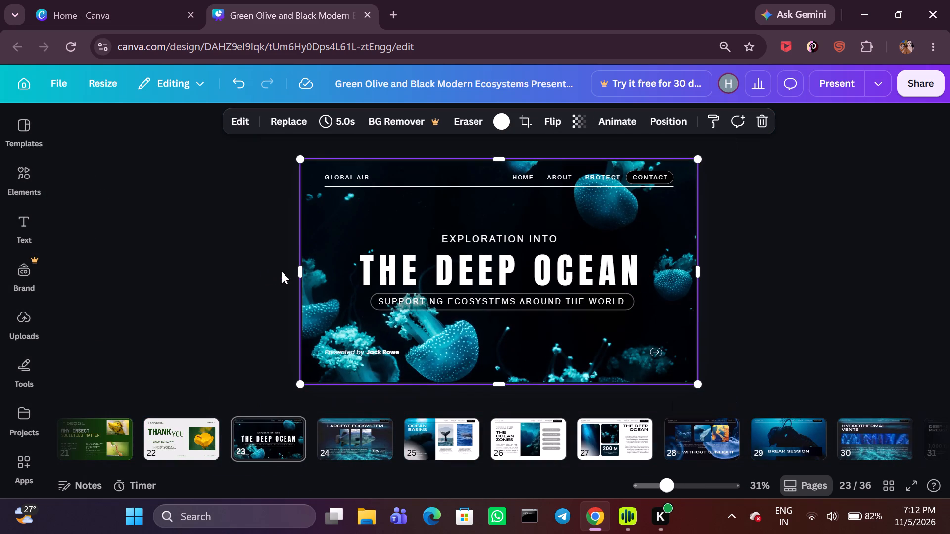
pyautogui.keyDown('ctrl'); pyautogui.scroll(3, 350, 269); pyautogui.keyUp('ctrl')
pyautogui.keyDown('ctrl'); pyautogui.scroll(-2, 350, 269); pyautogui.keyUp('ctrl')
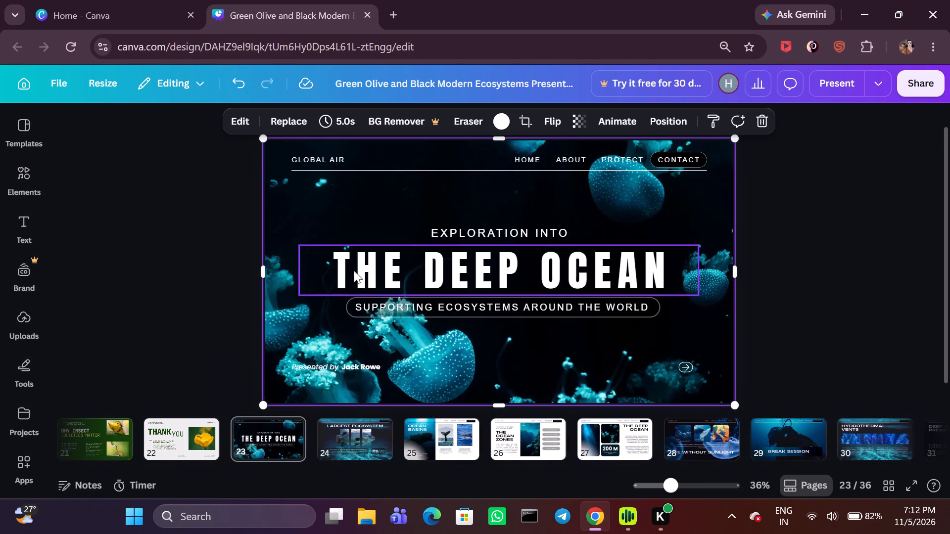
pyautogui.click(638, 160)
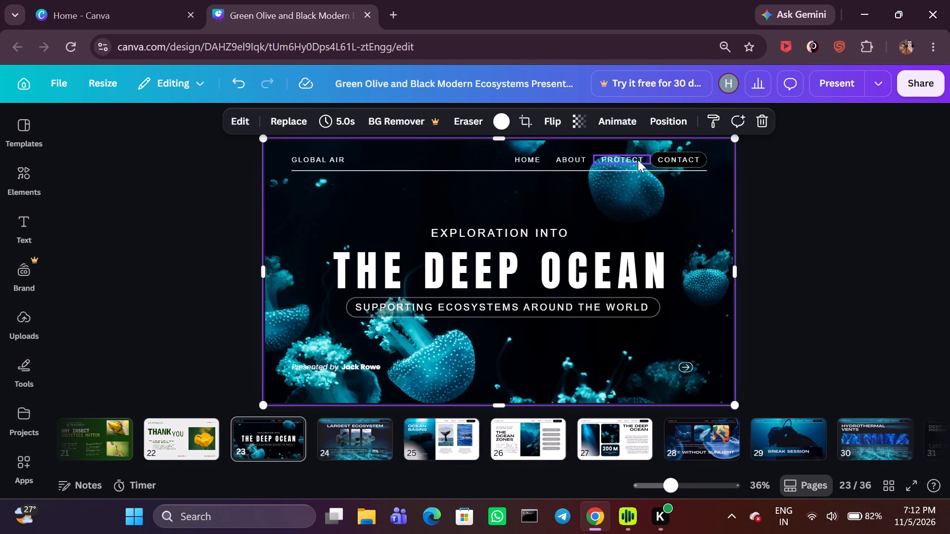
pyautogui.click(662, 154)
pyautogui.click(610, 163)
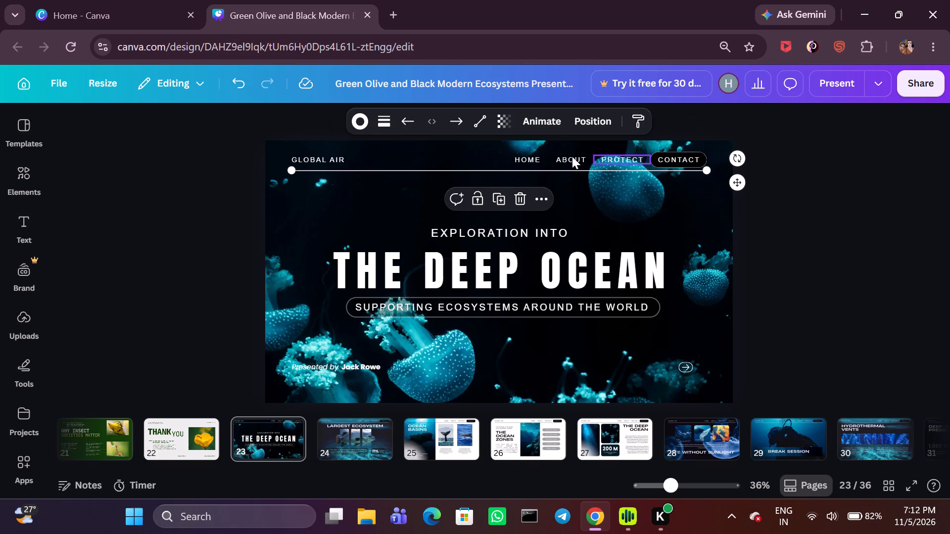
pyautogui.click(572, 156)
pyautogui.click(530, 154)
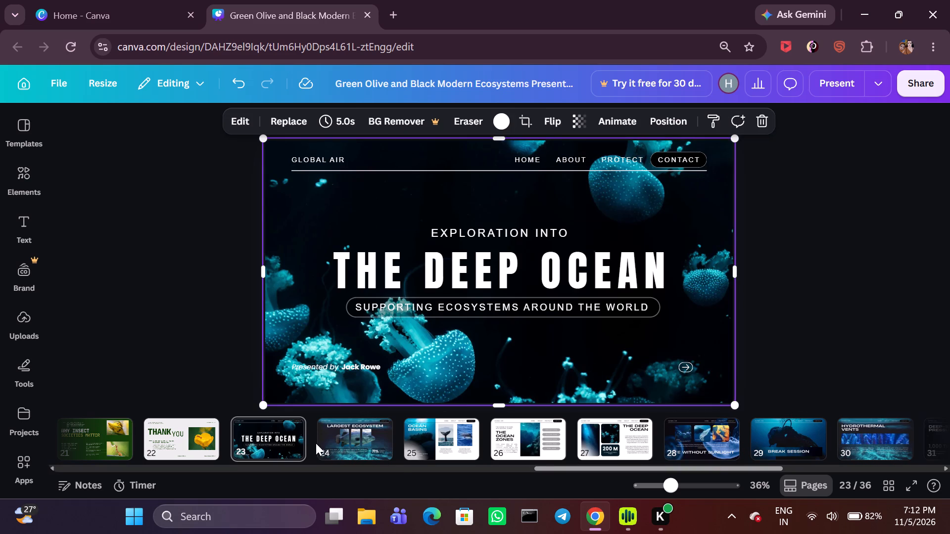
pyautogui.click(331, 439)
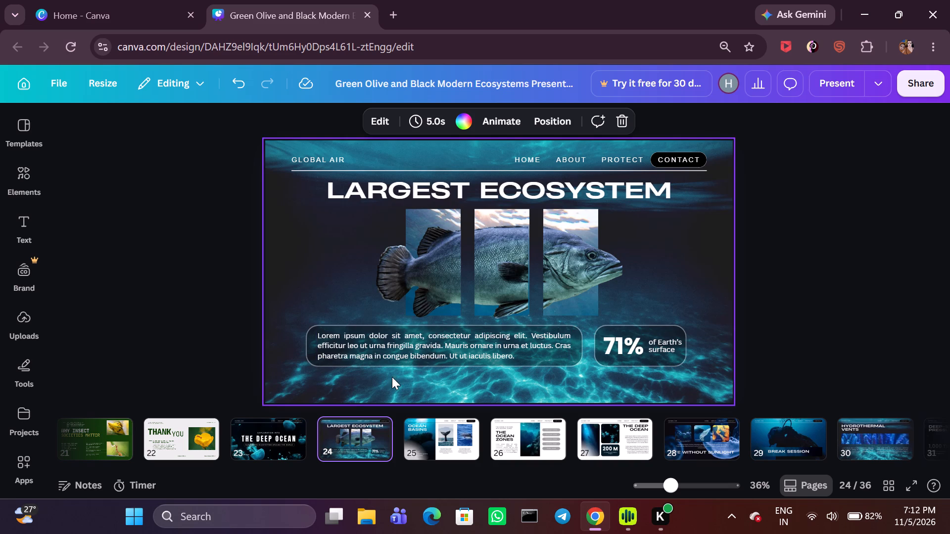
pyautogui.click(266, 439)
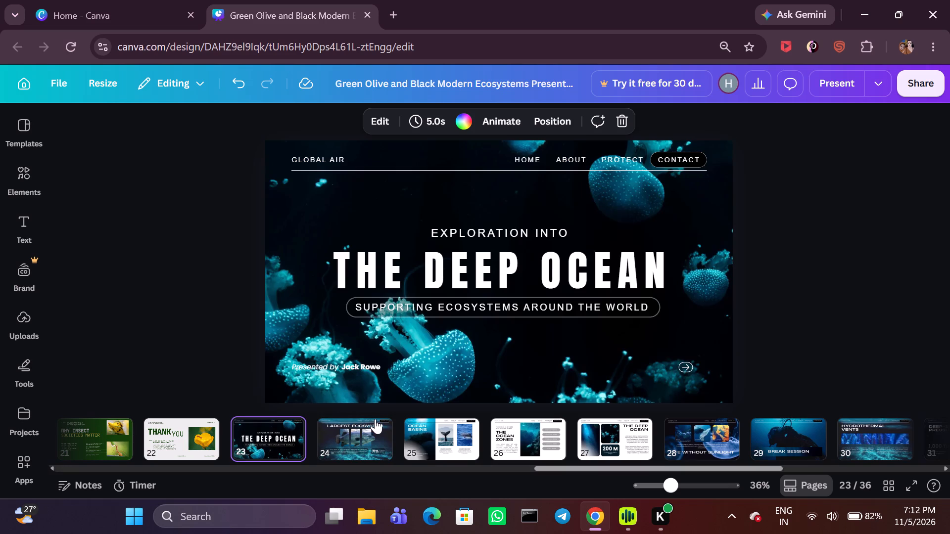
pyautogui.click(385, 432)
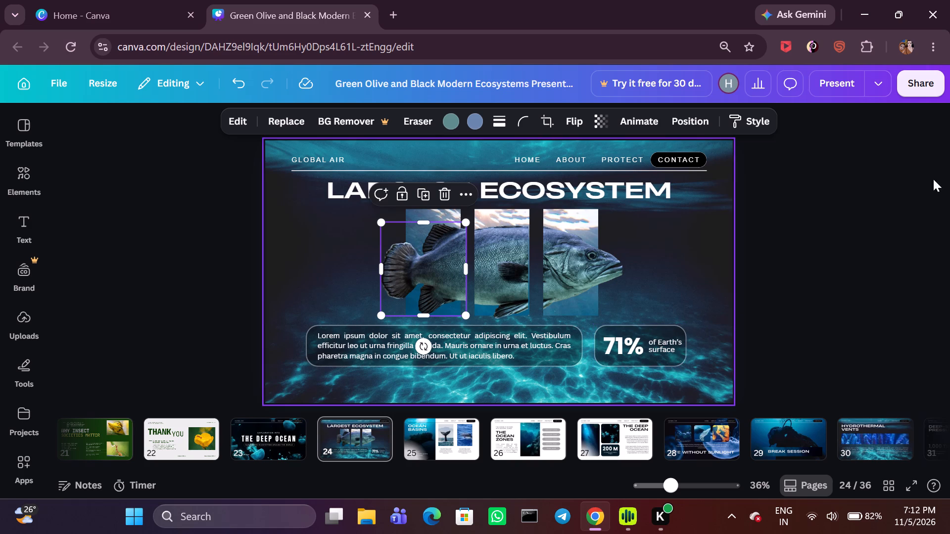
pyautogui.click(808, 246)
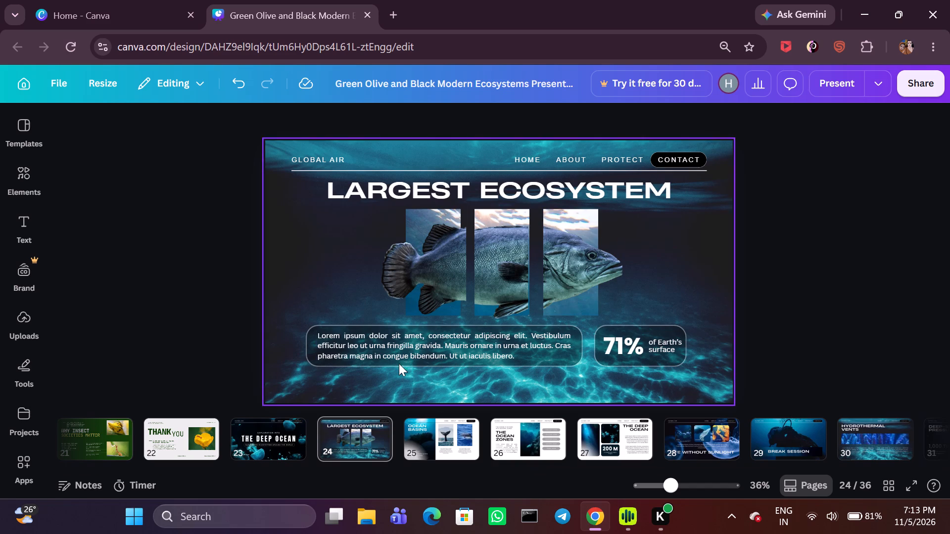
# Replace the placeholder paragraph under the fish on page 24 with "The ocean is the largest ecosystem on earth.".
pyautogui.doubleClick(413, 336)
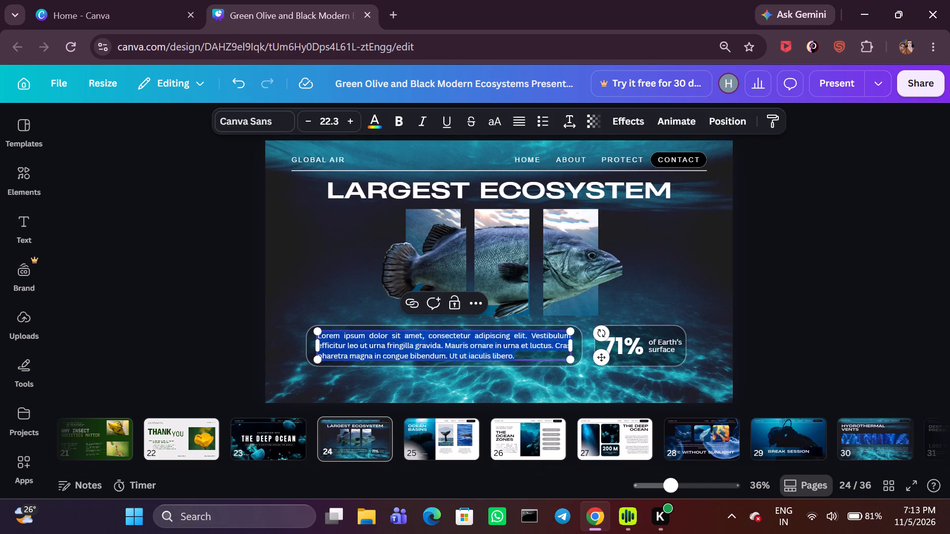
pyautogui.keyDown('ctrl'); pyautogui.scroll(6, 348, 302); pyautogui.keyUp('ctrl')
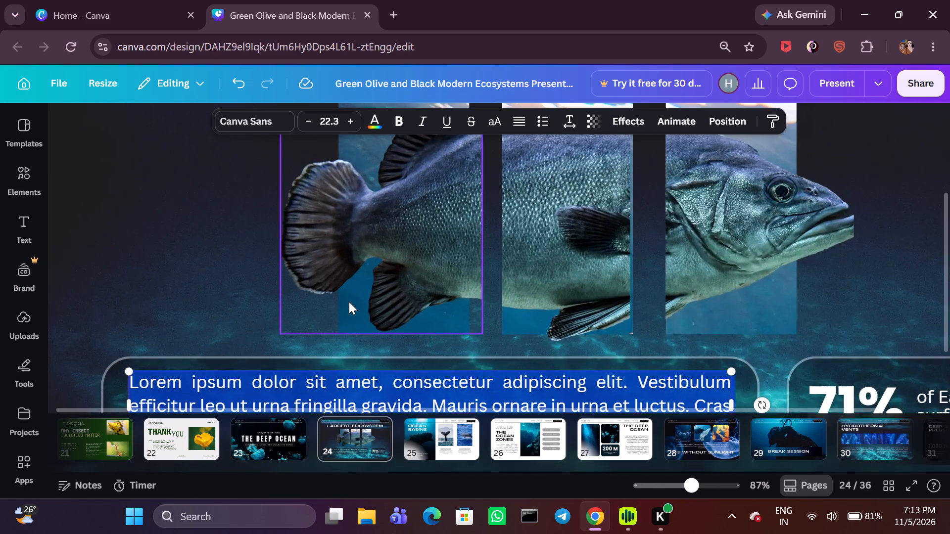
pyautogui.keyDown('ctrl'); pyautogui.moveTo(220, 320); pyautogui.dragTo(209, 194, button='middle'); pyautogui.keyUp('ctrl')
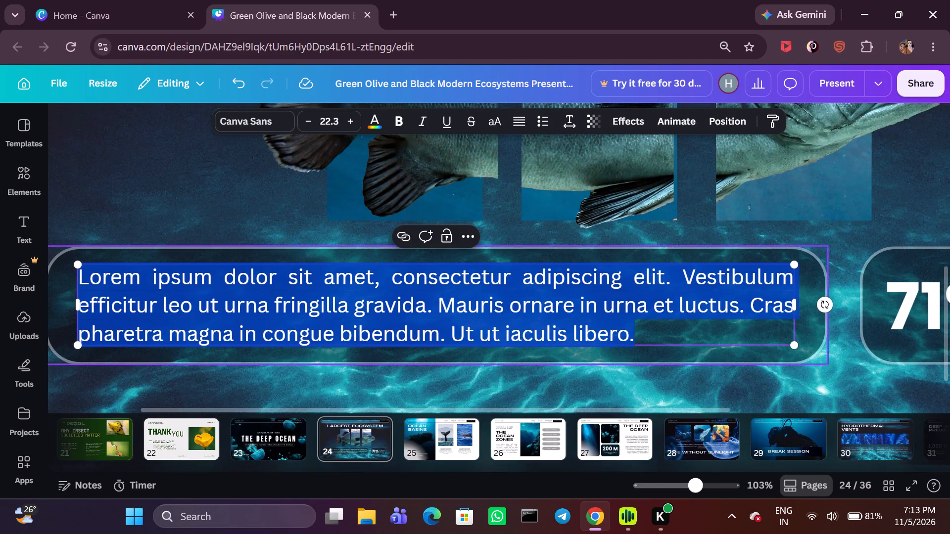
pyautogui.click(282, 324)
pyautogui.click(104, 195)
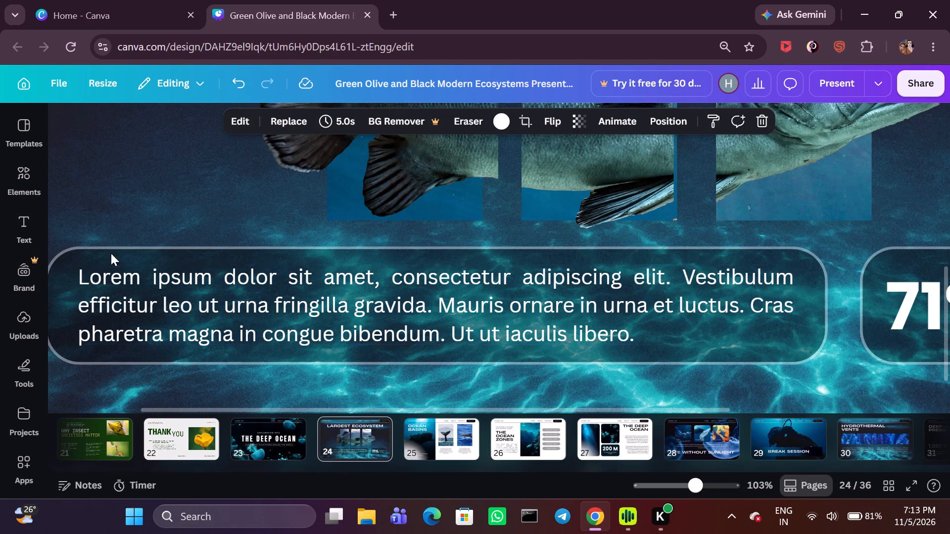
pyautogui.doubleClick(128, 298)
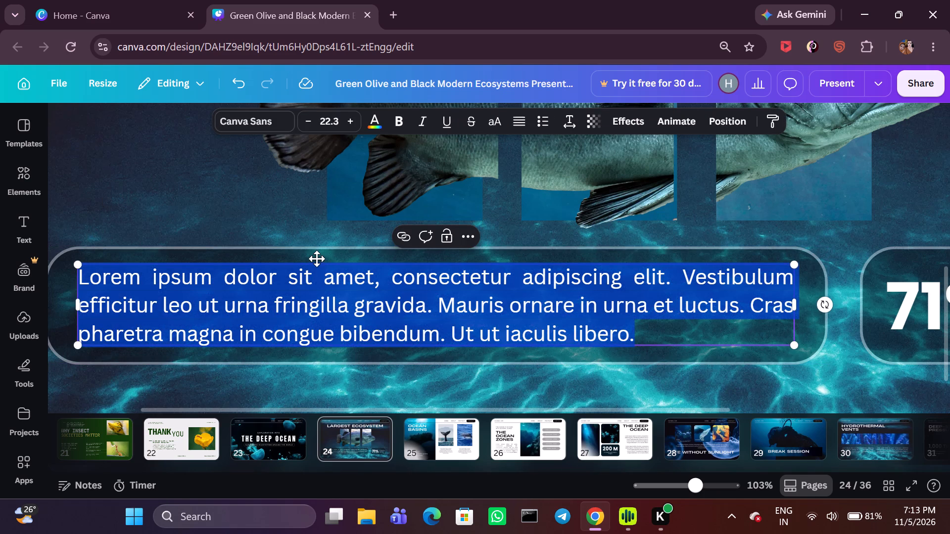
pyautogui.write('The')
pyautogui.press('space')
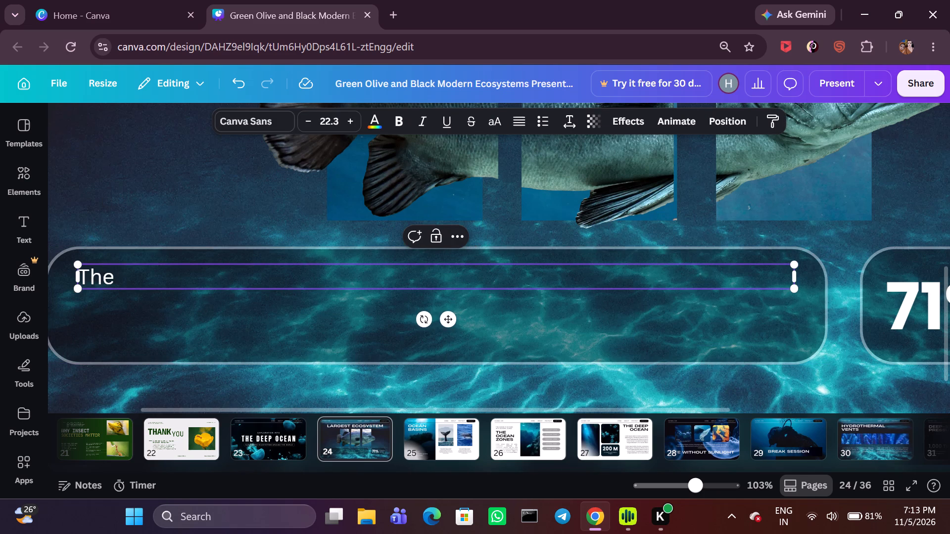
pyautogui.write('ocean')
pyautogui.press('space')
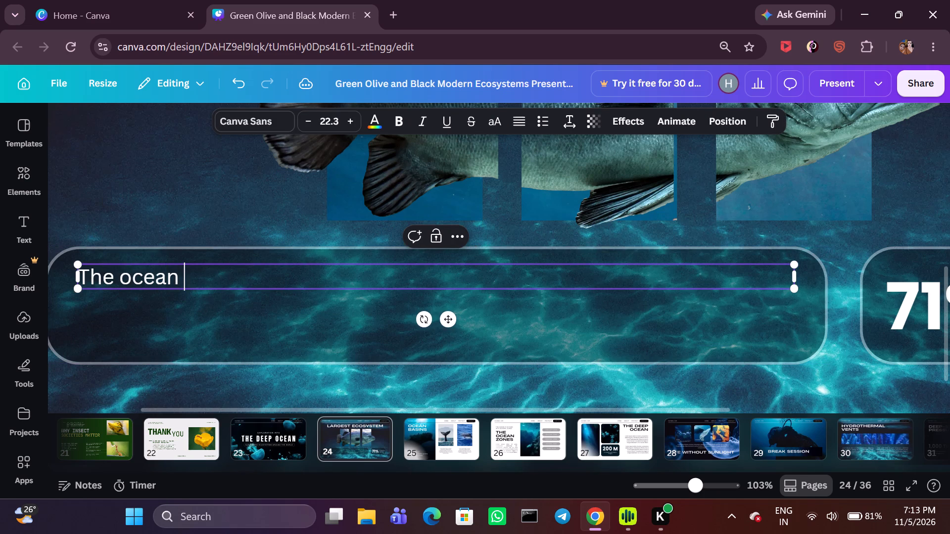
pyautogui.write('is the')
pyautogui.press('space')
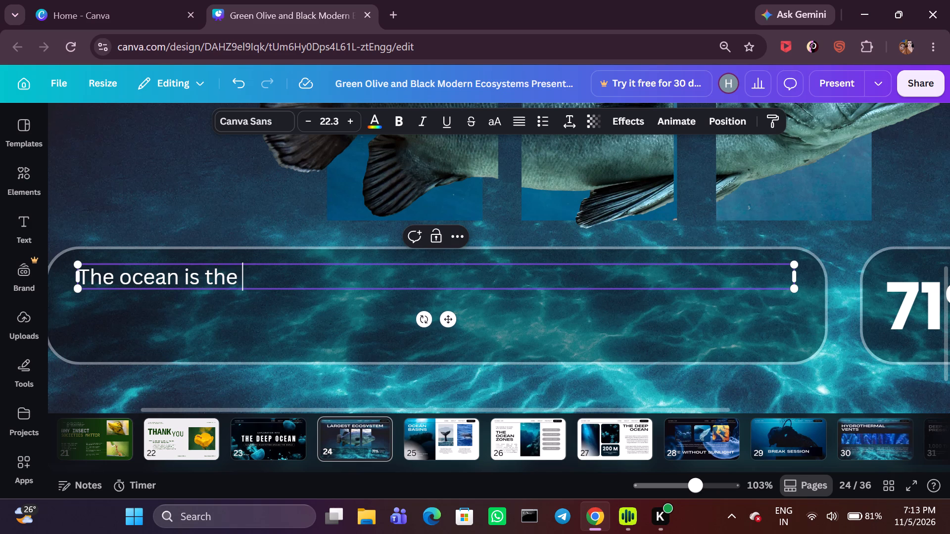
pyautogui.write('la')
pyautogui.write('rgesa')
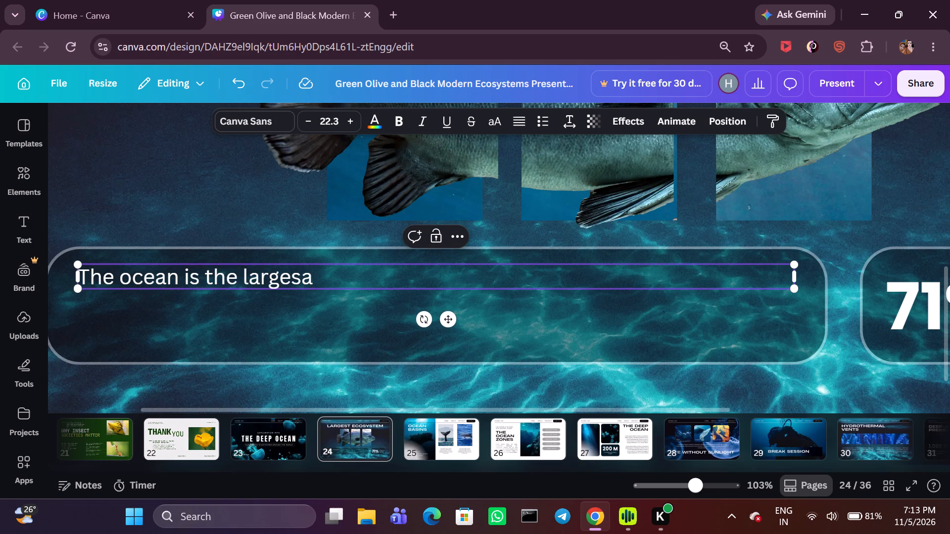
pyautogui.press('BackSpace')
pyautogui.press('s')
pyautogui.press('BackSpace')
pyautogui.write('t')
pyautogui.press('space')
pyautogui.write('ecosys')
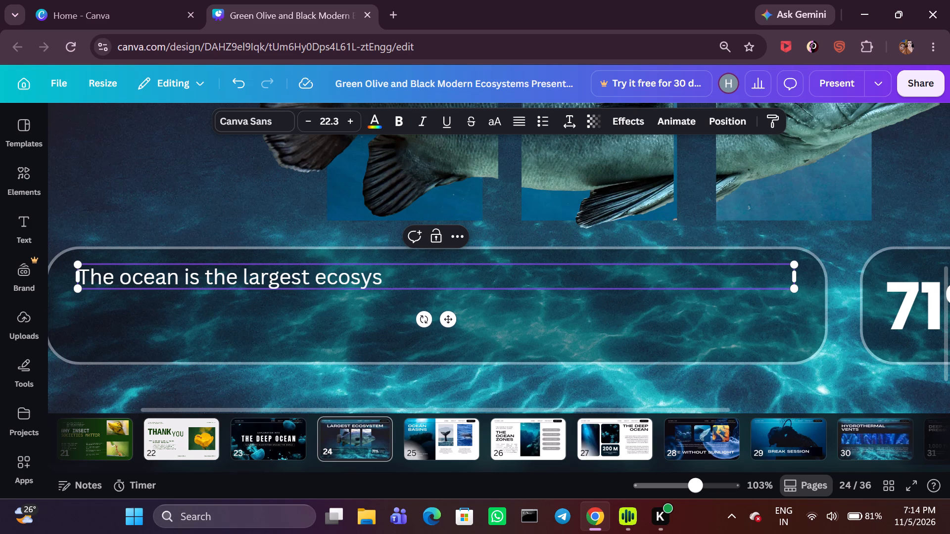
pyautogui.write('te')
pyautogui.write('m on earth')
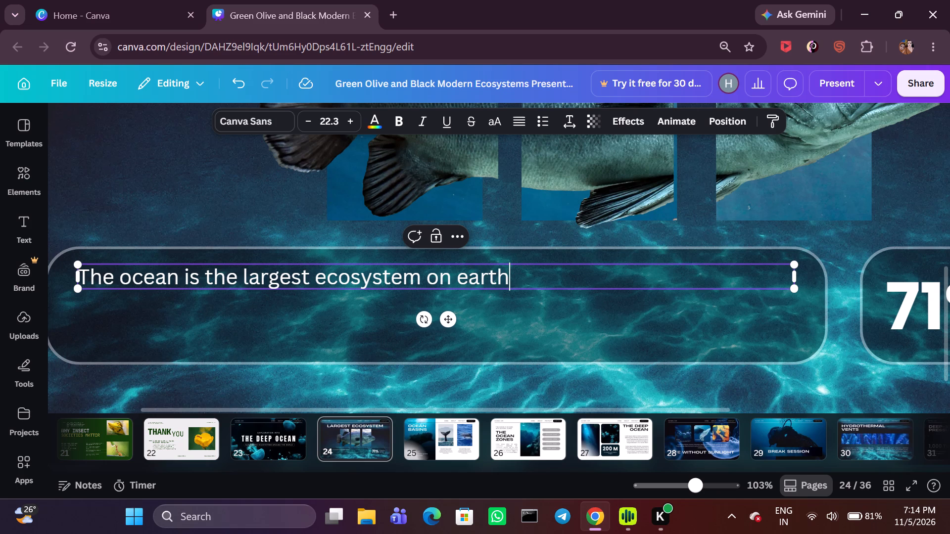
pyautogui.press('space')
pyautogui.press('BackSpace')
pyautogui.press('.')
# Continue the page 24 paragraph directly after the period with "It covers approximately 71% of Earth".
pyautogui.write('It')
pyautogui.press('space')
pyautogui.write('covers')
pyautogui.press('space')
pyautogui.write('approxima')
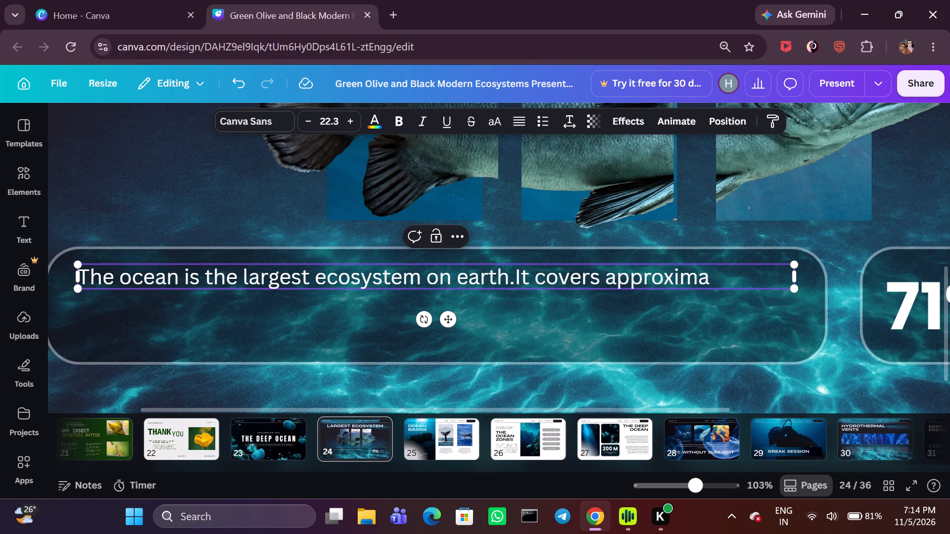
pyautogui.write('tely')
pyautogui.press('space')
pyautogui.write('71')
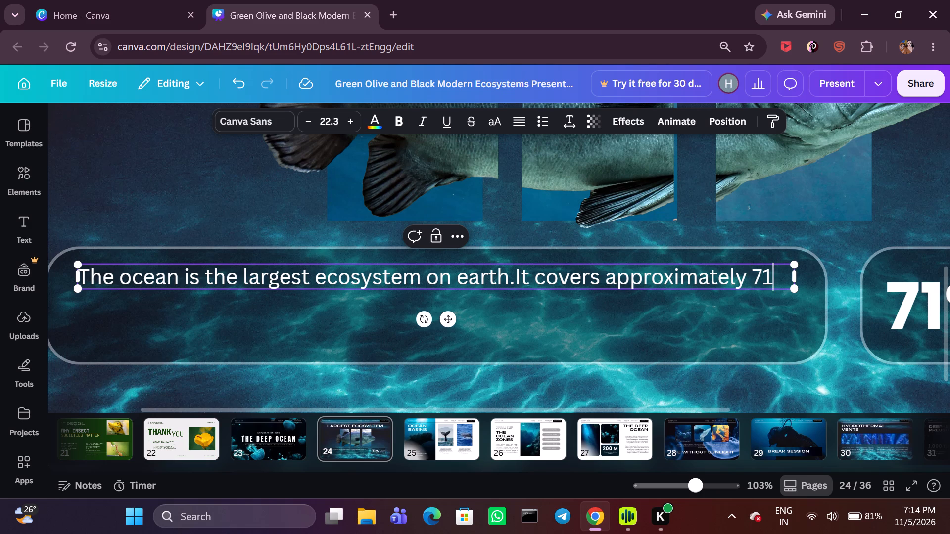
pyautogui.hotkey('shift', '%')
pyautogui.press('space')
pyautogui.write('of')
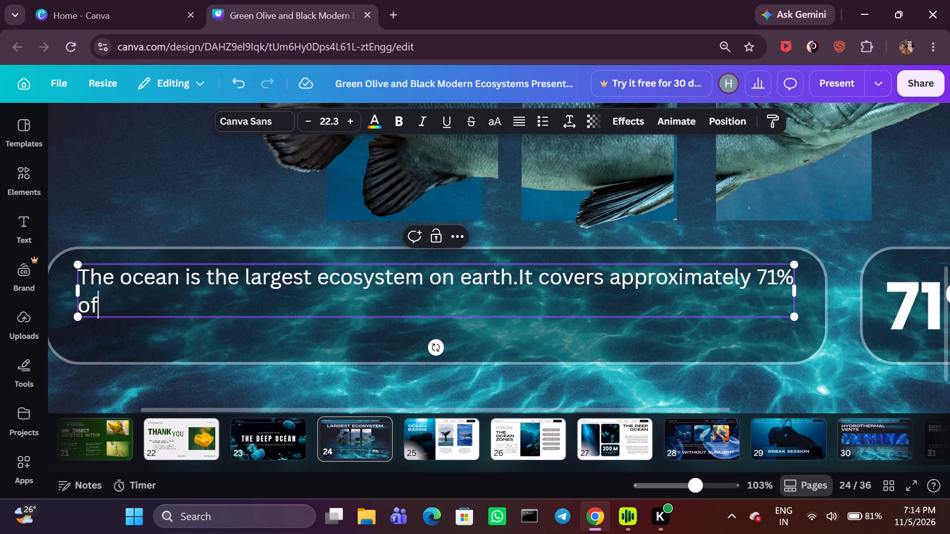
pyautogui.press('space')
pyautogui.write('Eart')
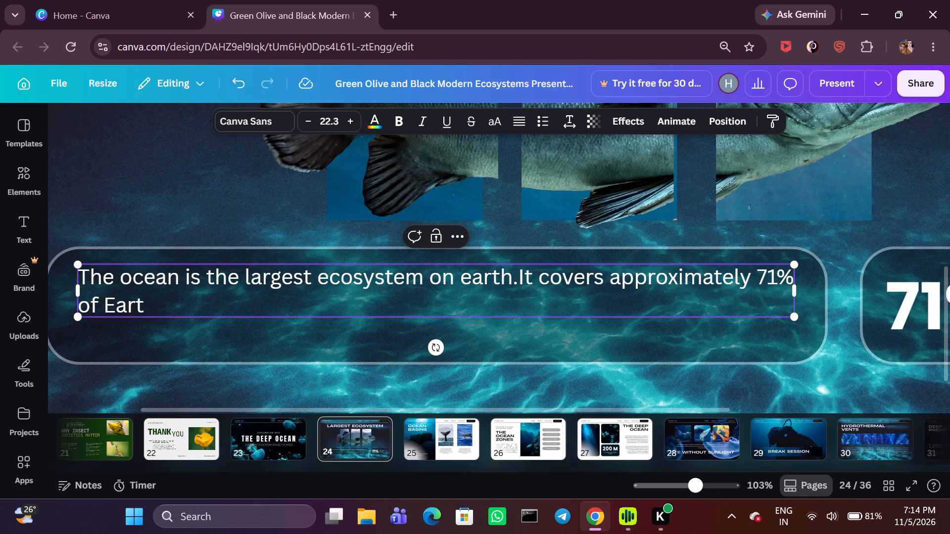
pyautogui.write('h')
pyautogui.press('space')
# Capitalize the word "earth" as "Earth" at the end of the paragraph's first sentence.
pyautogui.press('Up')
pyautogui.press('Right')
pyautogui.press('Right')
pyautogui.press('Right')
pyautogui.press('Right')
pyautogui.press('Right')
pyautogui.press('Right')
pyautogui.press('Right')
pyautogui.press('Right')
pyautogui.press('Right')
pyautogui.press('Right')
pyautogui.press('Right')
pyautogui.press('Right')
pyautogui.press('Right')
pyautogui.press('Right')
pyautogui.press('Right')
pyautogui.press('Right')
pyautogui.press('Right')
pyautogui.press('Right')
pyautogui.press('Right')
pyautogui.press('Right')
pyautogui.press('Right')
pyautogui.press('Right')
pyautogui.press('Right')
pyautogui.press('Right')
pyautogui.press('Right')
pyautogui.press('Right')
pyautogui.press('Right')
pyautogui.press('Right')
pyautogui.press('Right')
pyautogui.press('Right')
pyautogui.press('Right')
pyautogui.press('Right')
pyautogui.press('Right')
pyautogui.press('Right')
pyautogui.press('Right')
pyautogui.press('Right')
pyautogui.press('Right')
pyautogui.press('Right')
pyautogui.press('Right')
pyautogui.press('Right')
pyautogui.press('Right')
pyautogui.press('Right')
pyautogui.press('Left')
pyautogui.press('Left')
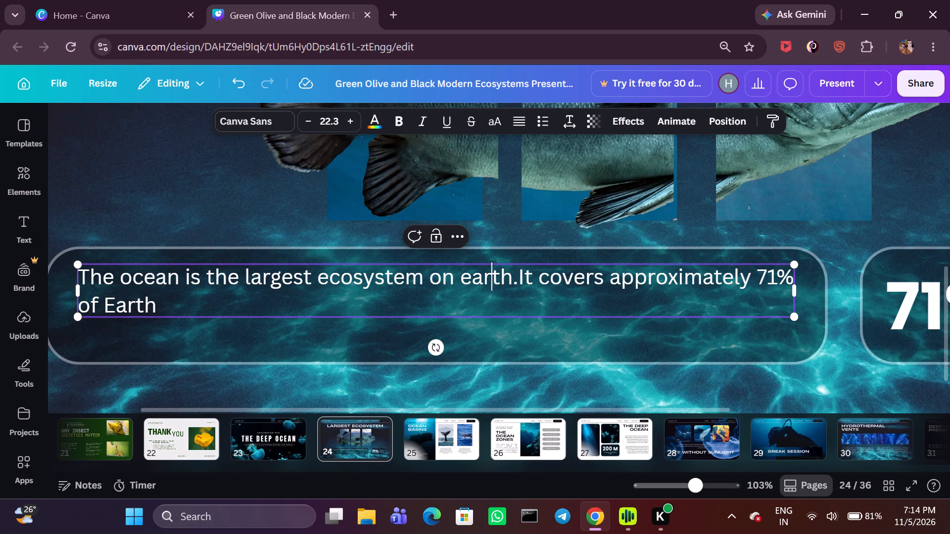
pyautogui.press('Left')
pyautogui.press('Left')
pyautogui.press('BackSpace')
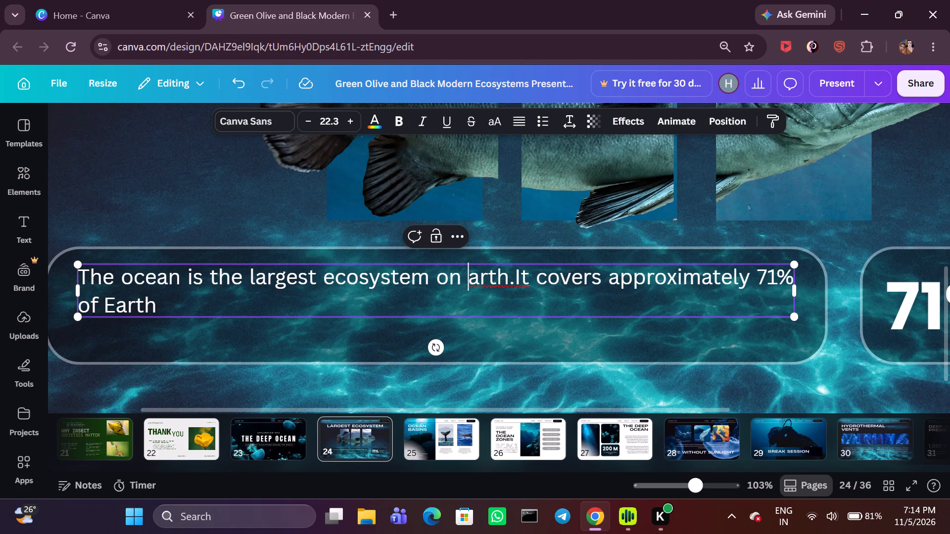
pyautogui.hotkey('shift', 'e')
# Continue the page 24 paragraph after the closing word "Earth" with "”s surface and contains".
pyautogui.press('Down')
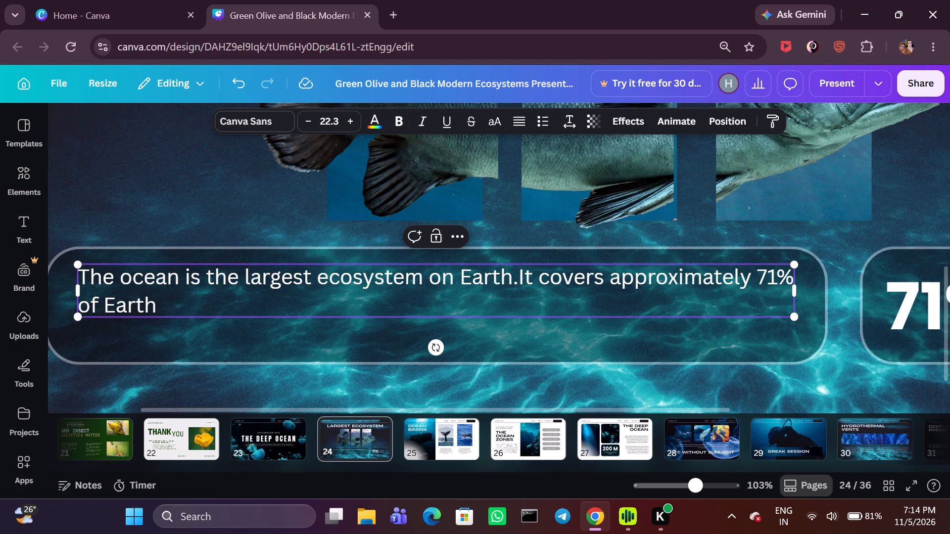
pyautogui.press('Left')
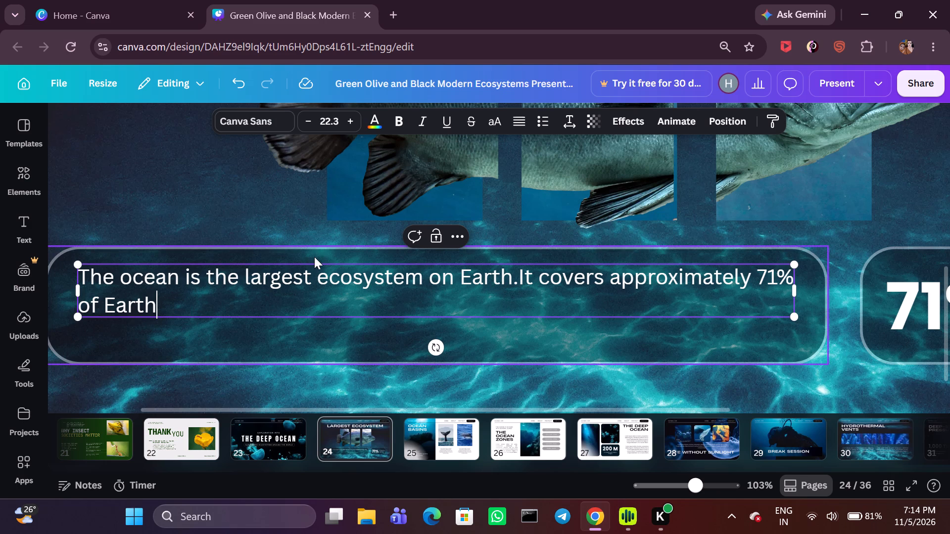
pyautogui.write('"s')
pyautogui.press('space')
pyautogui.write('surface')
pyautogui.press('space')
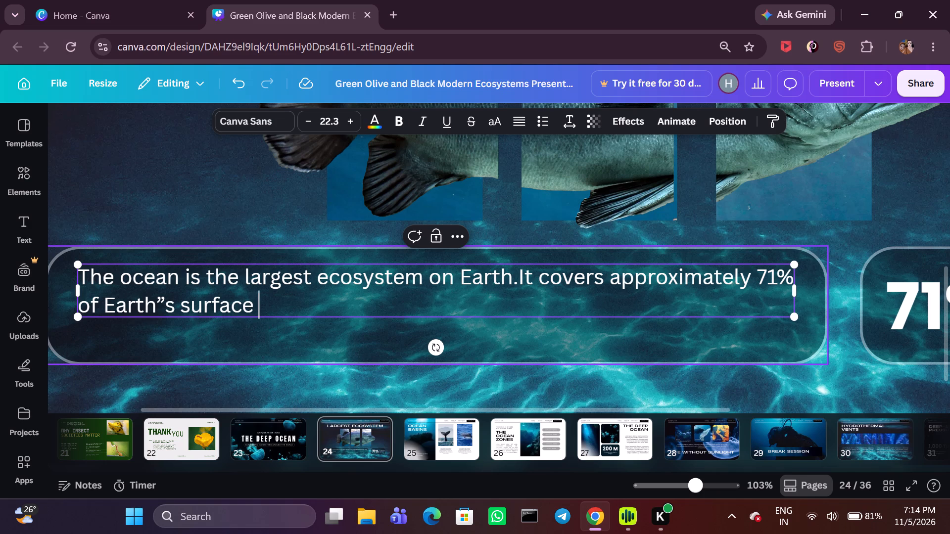
pyautogui.write('and')
pyautogui.press('space')
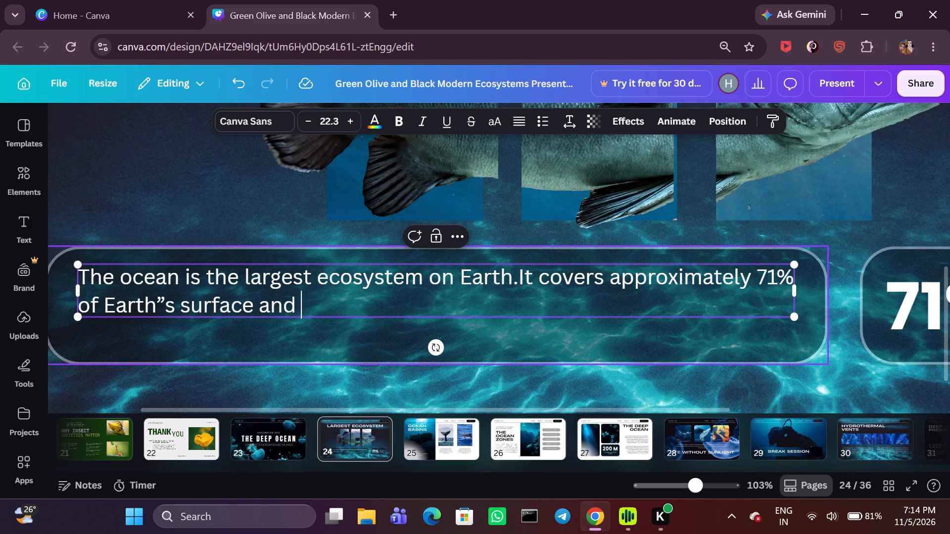
pyautogui.write('contain')
pyautogui.press('space')
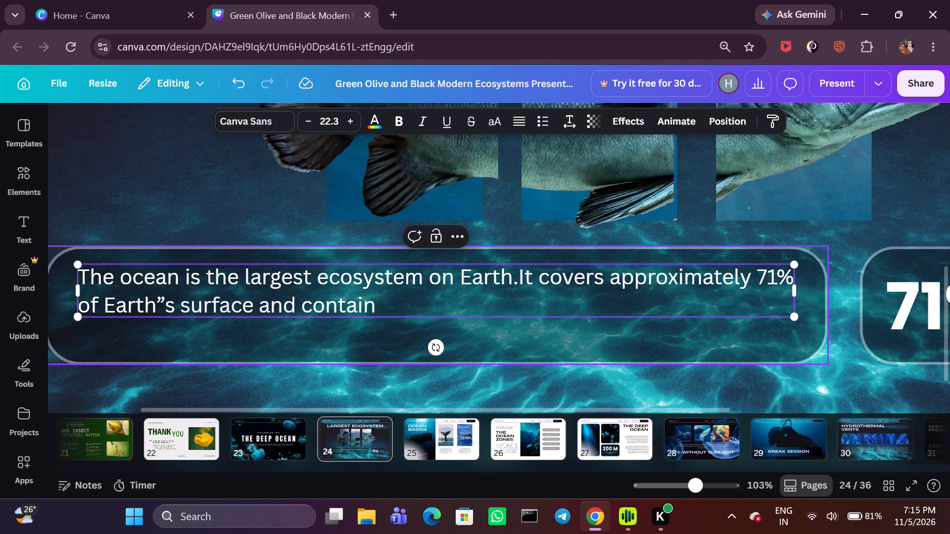
pyautogui.press('BackSpace')
pyautogui.write('sn')
pyautogui.press('BackSpace')
pyautogui.press('space')
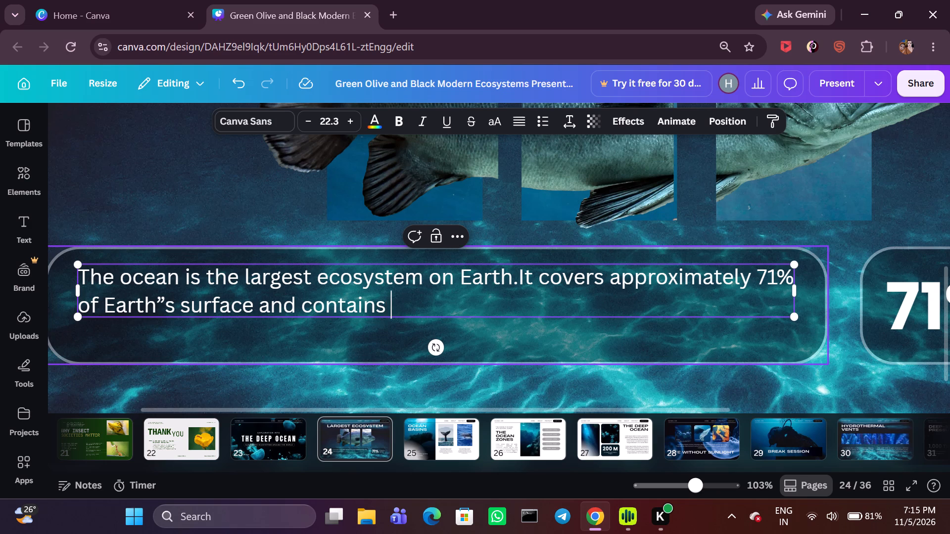
# Extend the page 24 paragraph's second sentence with "an enormous variety of plants".
pyautogui.write('an e')
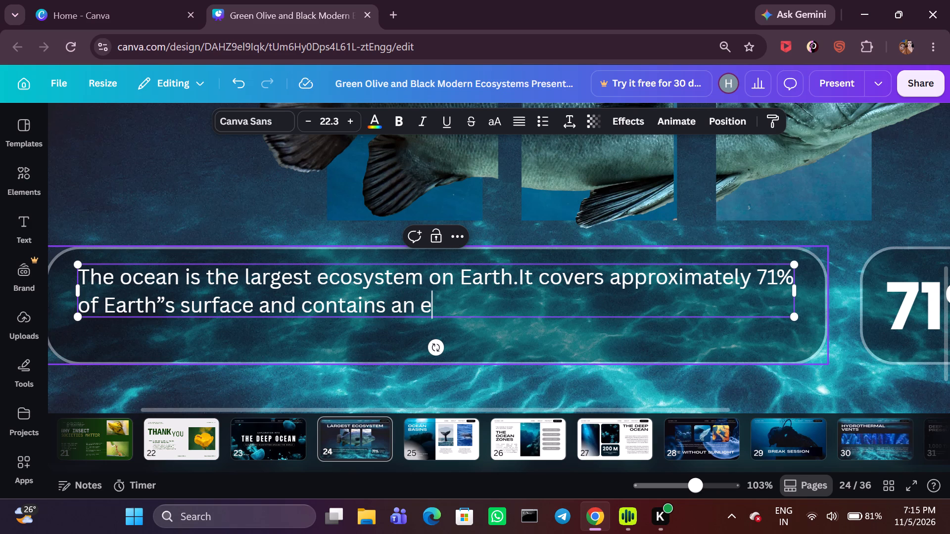
pyautogui.write('normous')
pyautogui.press('space')
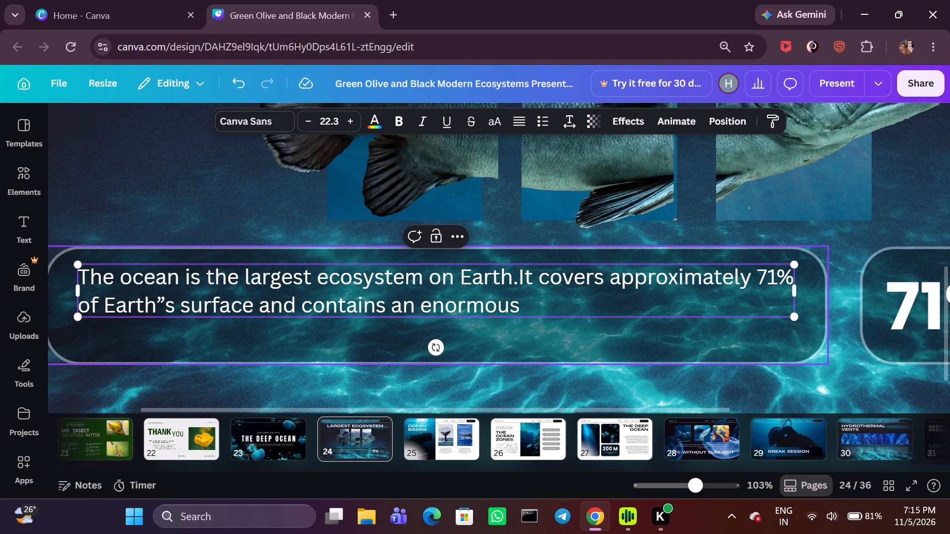
pyautogui.write('varie')
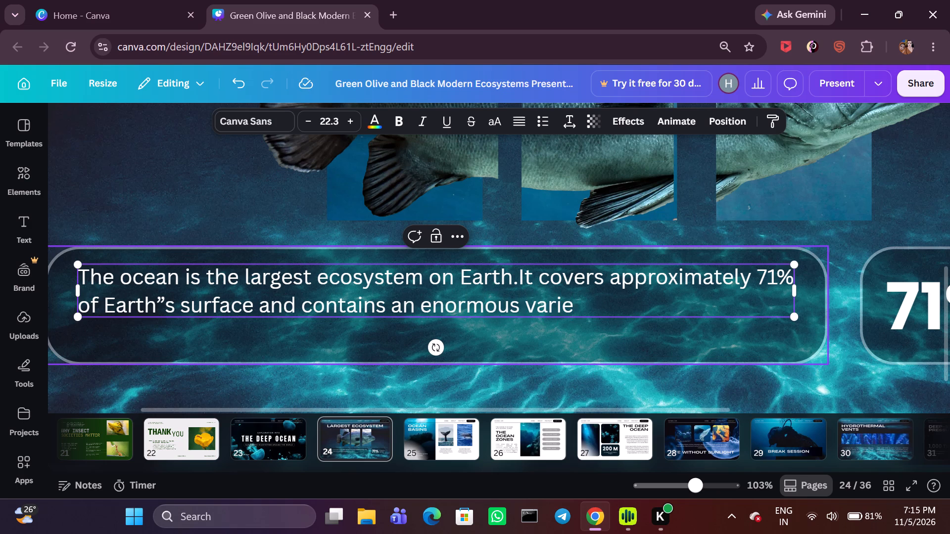
pyautogui.press('r')
pyautogui.press('BackSpace')
pyautogui.write('ty')
pyautogui.press('space')
pyautogui.write('of')
pyautogui.press('space')
pyautogui.write('plants')
pyautogui.press('space')
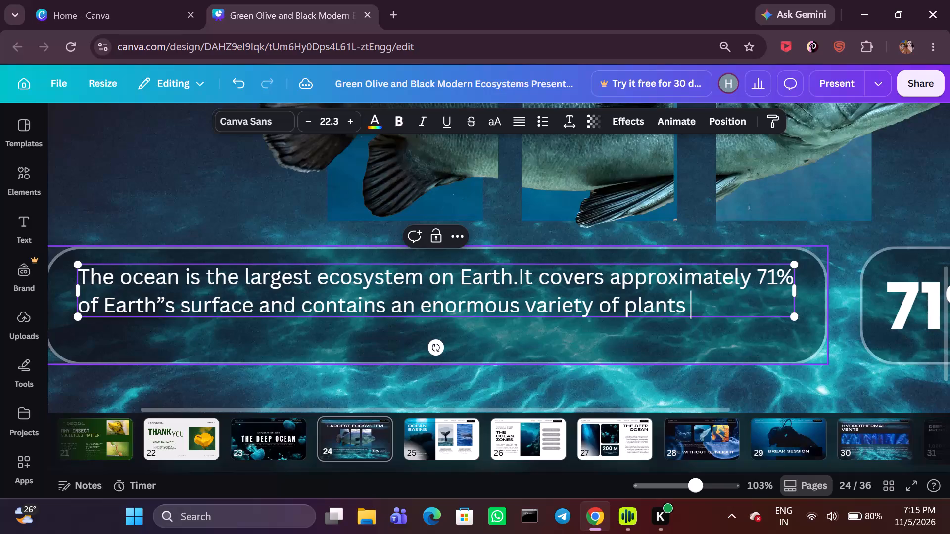
# Finish the page 24 paragraph directly after "plants" with ",animals and microorganisms.".
pyautogui.press('BackSpace')
pyautogui.press(',')
pyautogui.write('animal')
pyautogui.press('space')
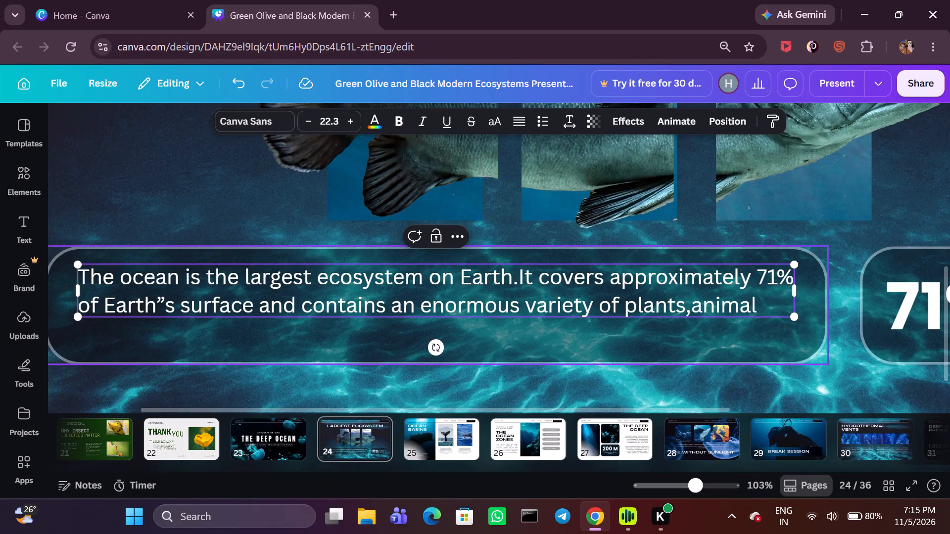
pyautogui.press('BackSpace')
pyautogui.press('s')
pyautogui.press('space')
pyautogui.write('and micro')
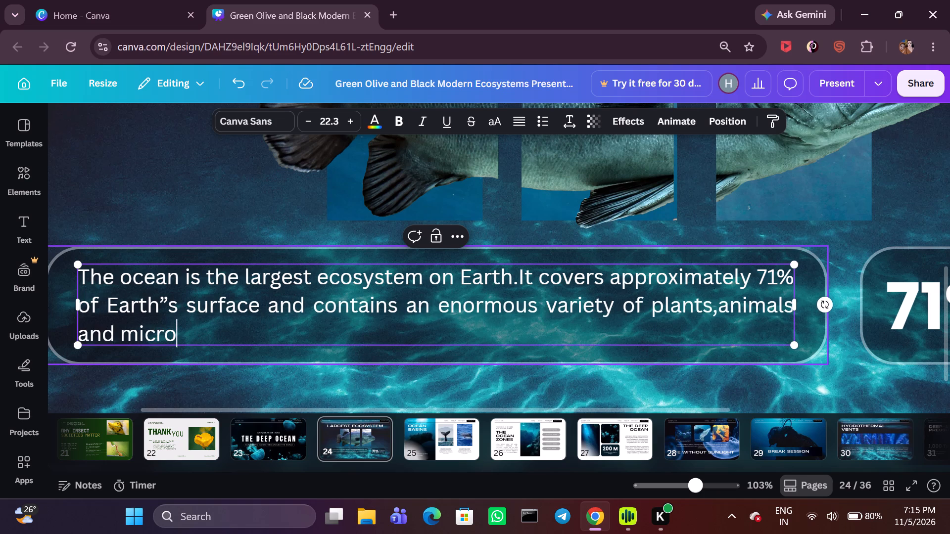
pyautogui.press('o')
pyautogui.write('rganisms')
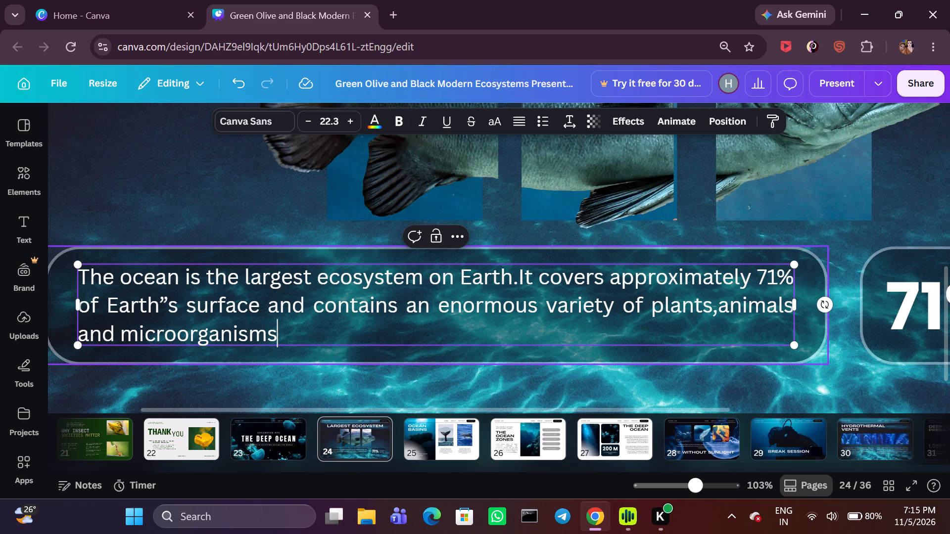
pyautogui.press('.')
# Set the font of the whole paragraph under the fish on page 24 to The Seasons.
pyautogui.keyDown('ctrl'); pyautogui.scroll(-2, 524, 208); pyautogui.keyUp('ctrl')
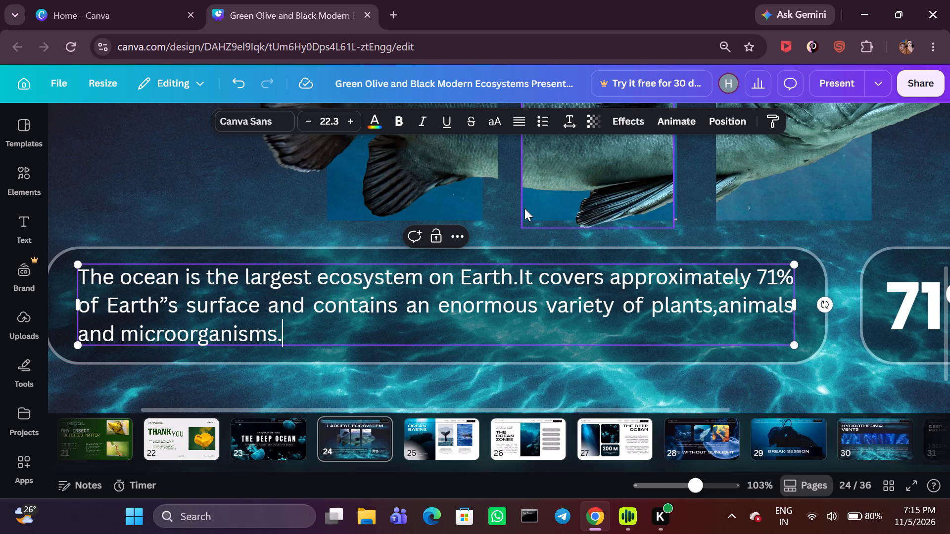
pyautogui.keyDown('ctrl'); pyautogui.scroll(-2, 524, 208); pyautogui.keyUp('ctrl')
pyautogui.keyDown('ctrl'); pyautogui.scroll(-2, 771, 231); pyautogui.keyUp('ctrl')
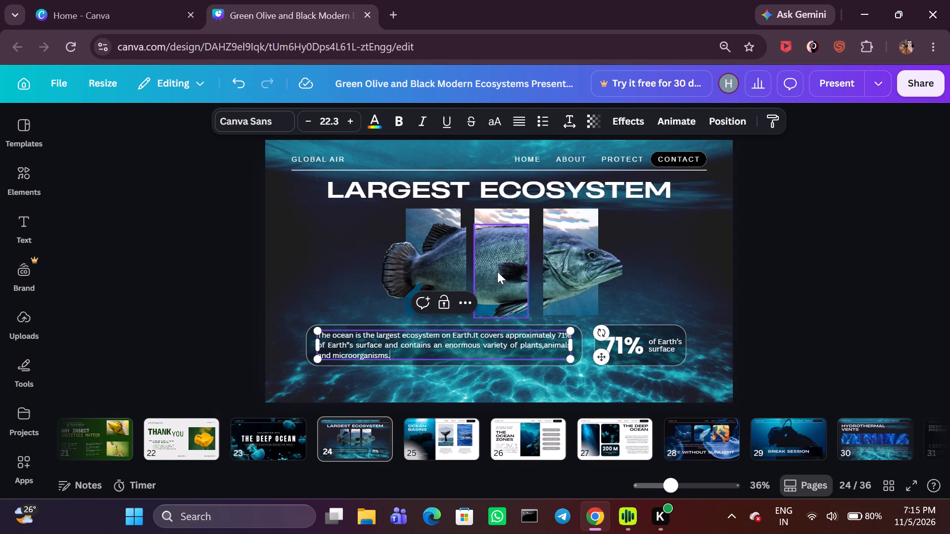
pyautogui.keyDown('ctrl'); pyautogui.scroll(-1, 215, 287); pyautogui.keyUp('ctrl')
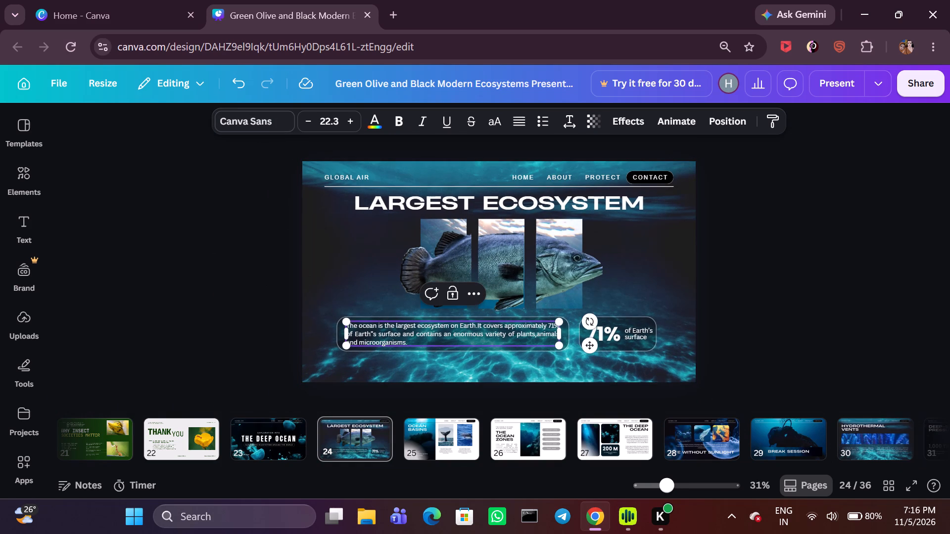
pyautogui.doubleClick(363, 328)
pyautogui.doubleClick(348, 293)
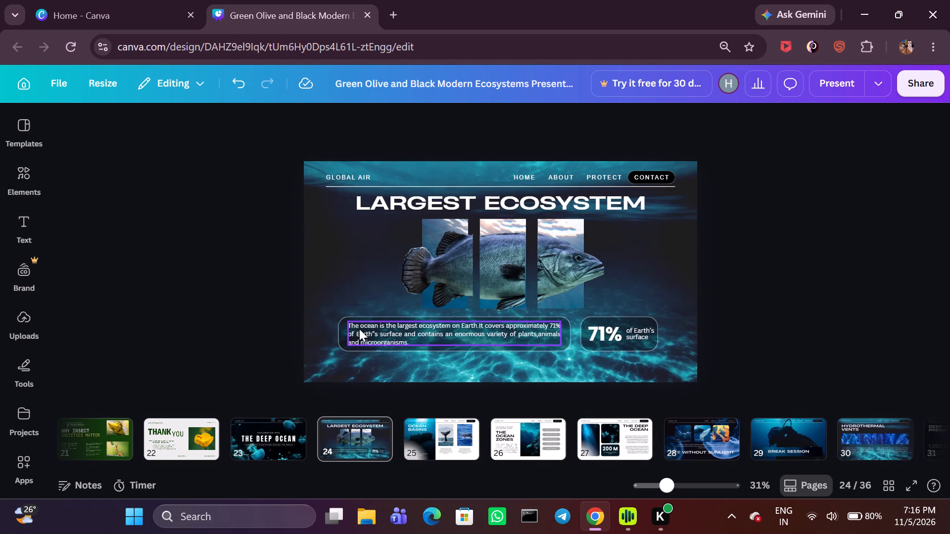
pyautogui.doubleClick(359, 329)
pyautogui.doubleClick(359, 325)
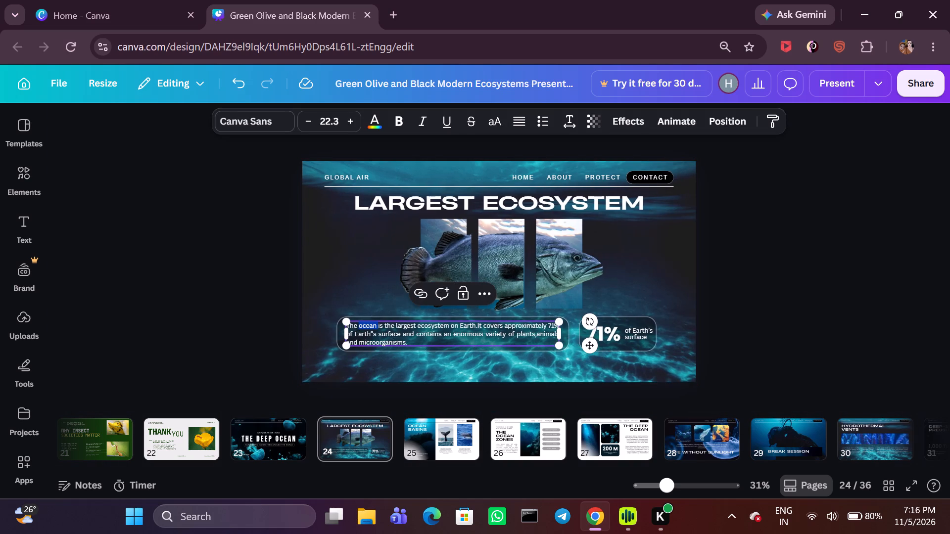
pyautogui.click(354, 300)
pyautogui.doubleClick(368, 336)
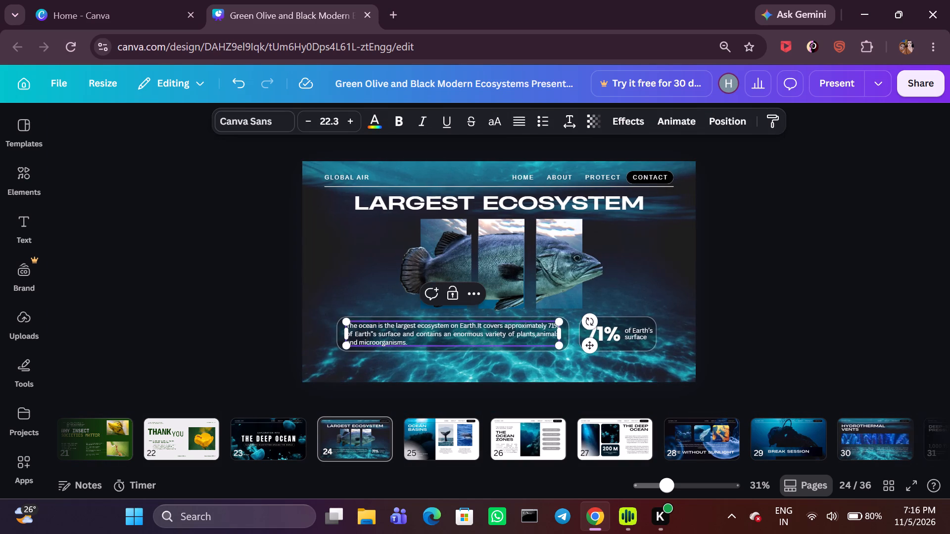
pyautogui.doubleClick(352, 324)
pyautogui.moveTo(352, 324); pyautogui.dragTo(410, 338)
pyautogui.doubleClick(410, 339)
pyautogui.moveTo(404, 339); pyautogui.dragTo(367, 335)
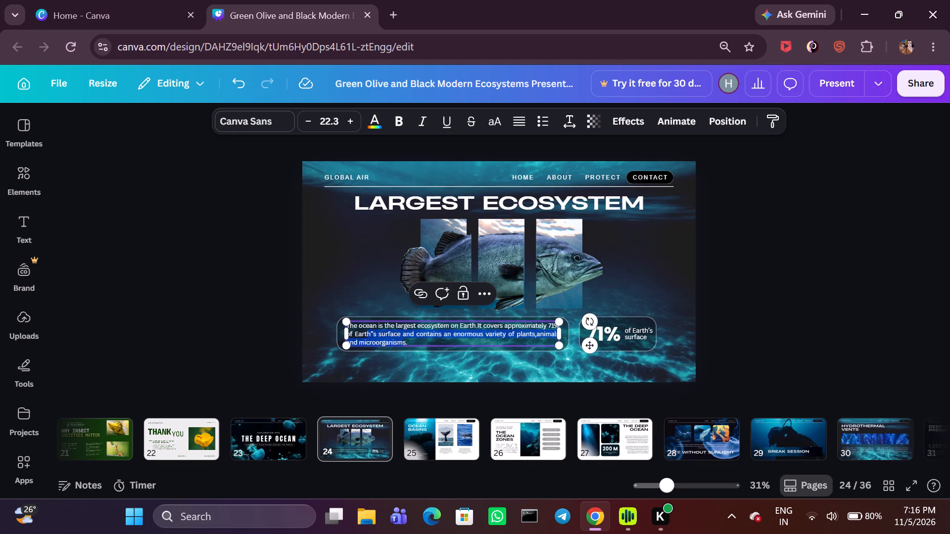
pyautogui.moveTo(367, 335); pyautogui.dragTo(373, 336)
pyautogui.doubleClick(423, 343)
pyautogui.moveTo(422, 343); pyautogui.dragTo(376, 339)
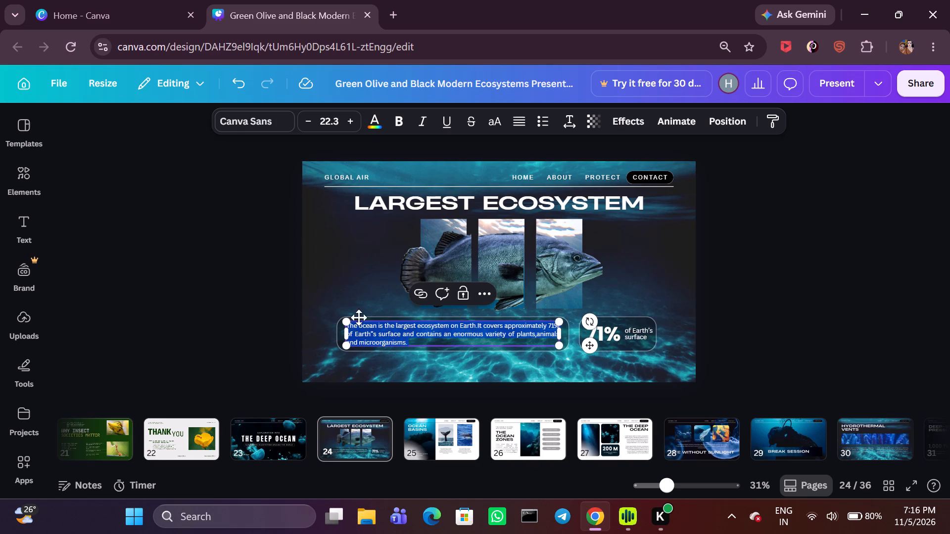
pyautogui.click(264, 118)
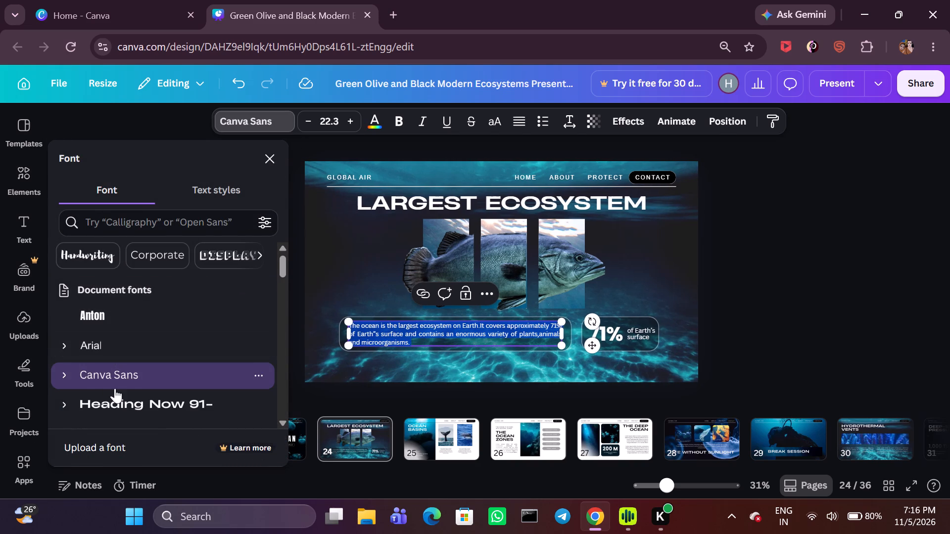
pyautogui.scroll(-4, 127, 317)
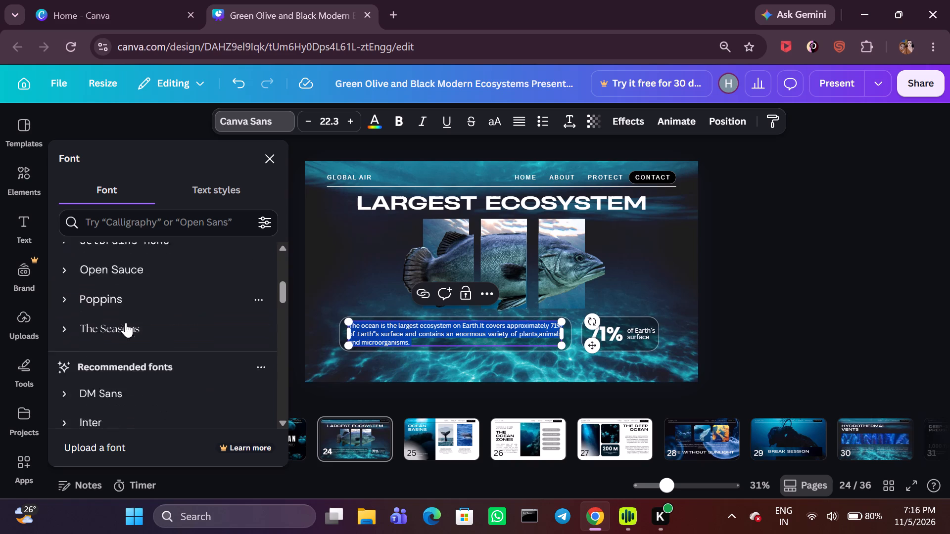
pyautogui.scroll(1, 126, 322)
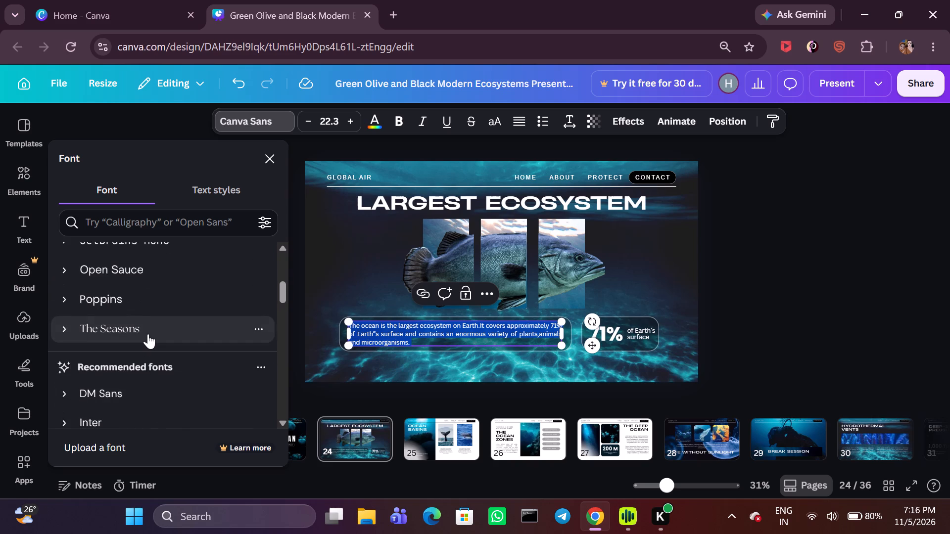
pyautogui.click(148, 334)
# Set the font of the whole paragraph under the fish on page 24 to Helvetica World.
pyautogui.scroll(-1, 138, 335)
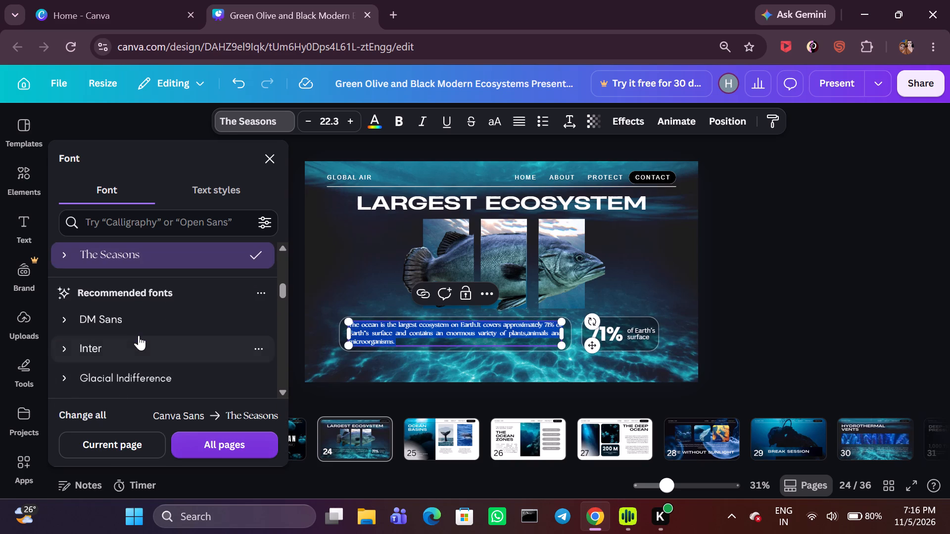
pyautogui.scroll(-1, 143, 323)
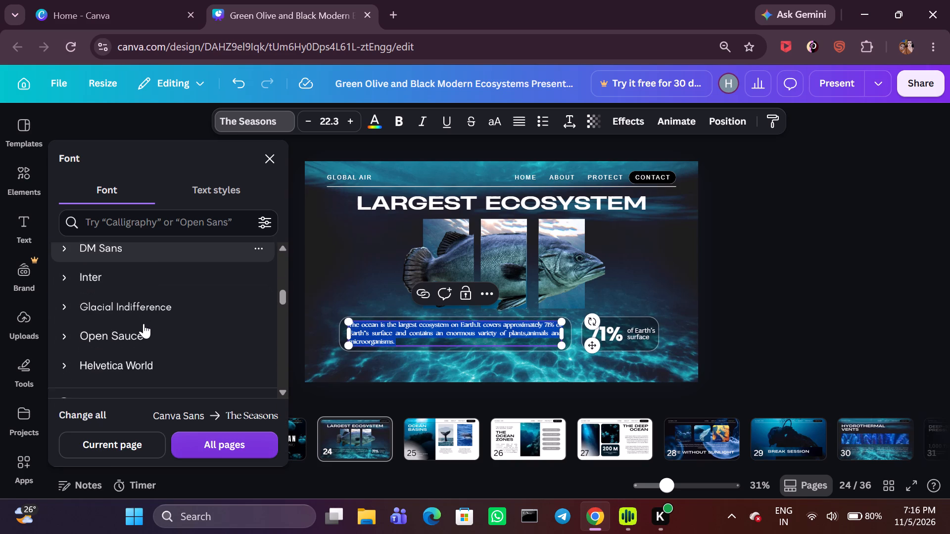
pyautogui.scroll(-1, 143, 323)
pyautogui.click(155, 289)
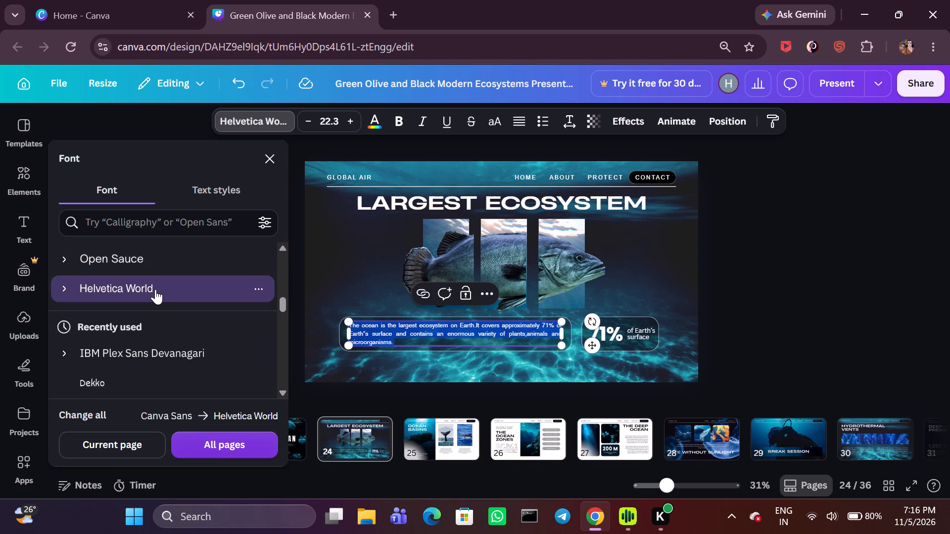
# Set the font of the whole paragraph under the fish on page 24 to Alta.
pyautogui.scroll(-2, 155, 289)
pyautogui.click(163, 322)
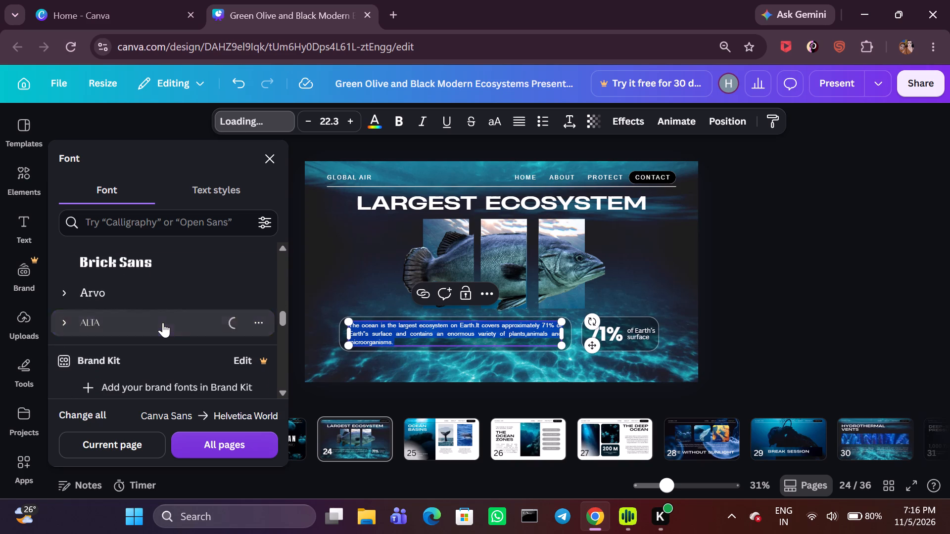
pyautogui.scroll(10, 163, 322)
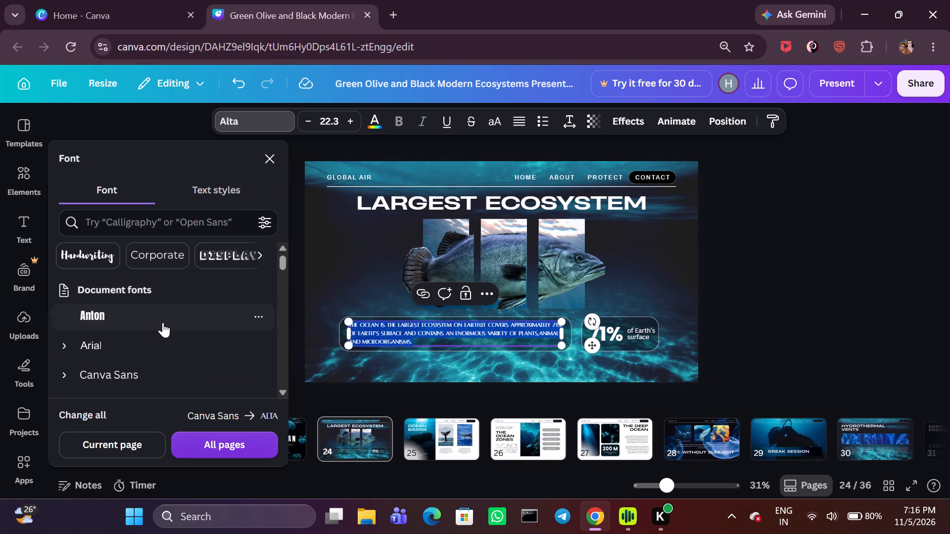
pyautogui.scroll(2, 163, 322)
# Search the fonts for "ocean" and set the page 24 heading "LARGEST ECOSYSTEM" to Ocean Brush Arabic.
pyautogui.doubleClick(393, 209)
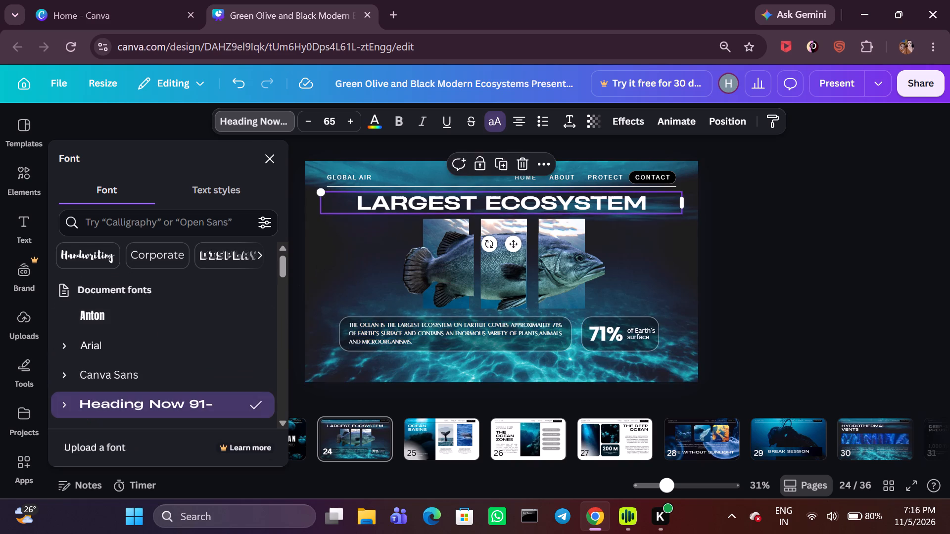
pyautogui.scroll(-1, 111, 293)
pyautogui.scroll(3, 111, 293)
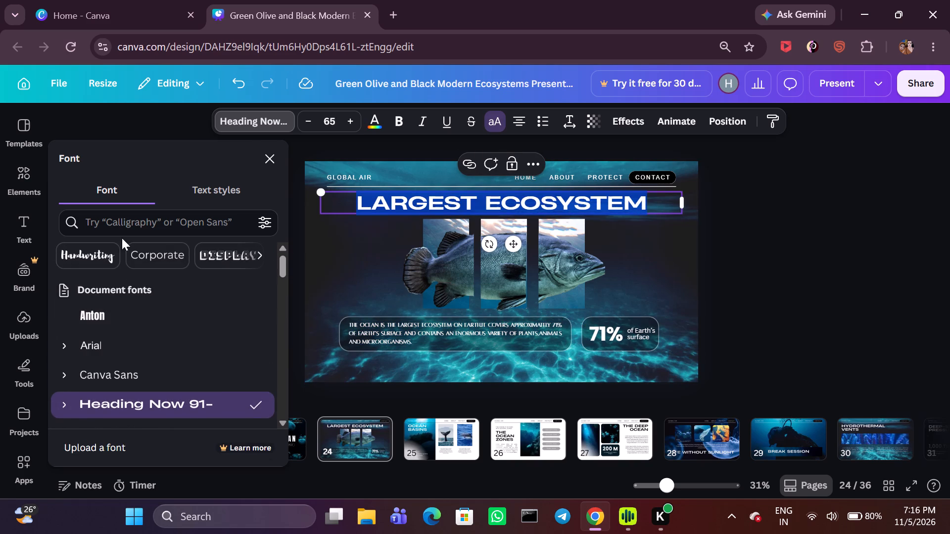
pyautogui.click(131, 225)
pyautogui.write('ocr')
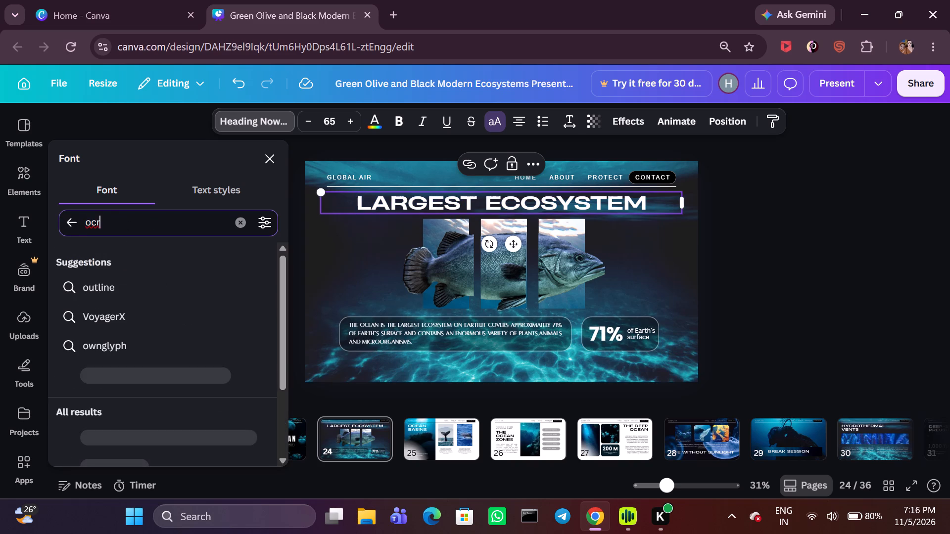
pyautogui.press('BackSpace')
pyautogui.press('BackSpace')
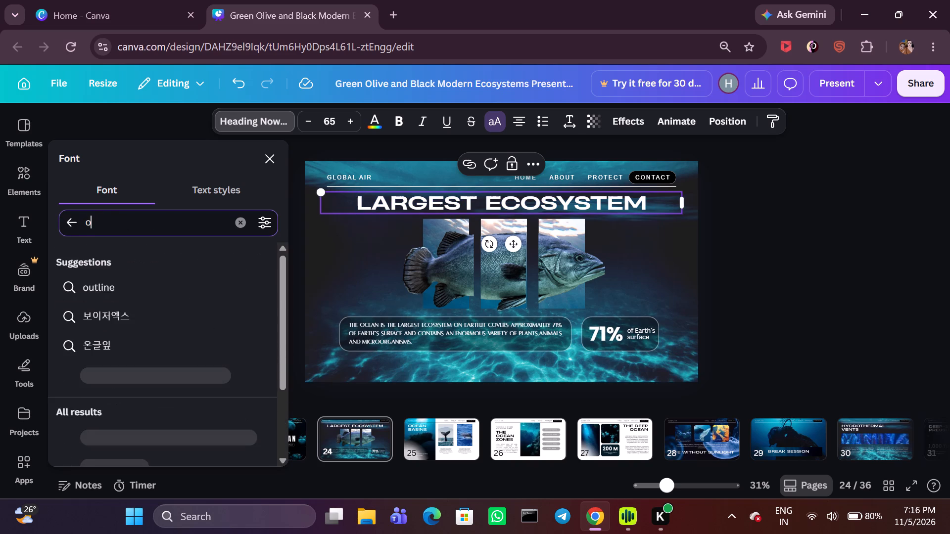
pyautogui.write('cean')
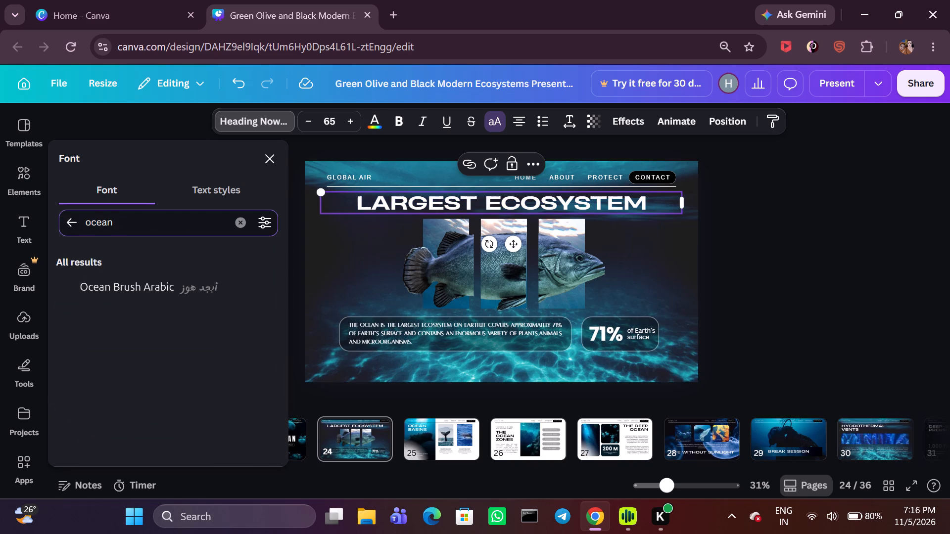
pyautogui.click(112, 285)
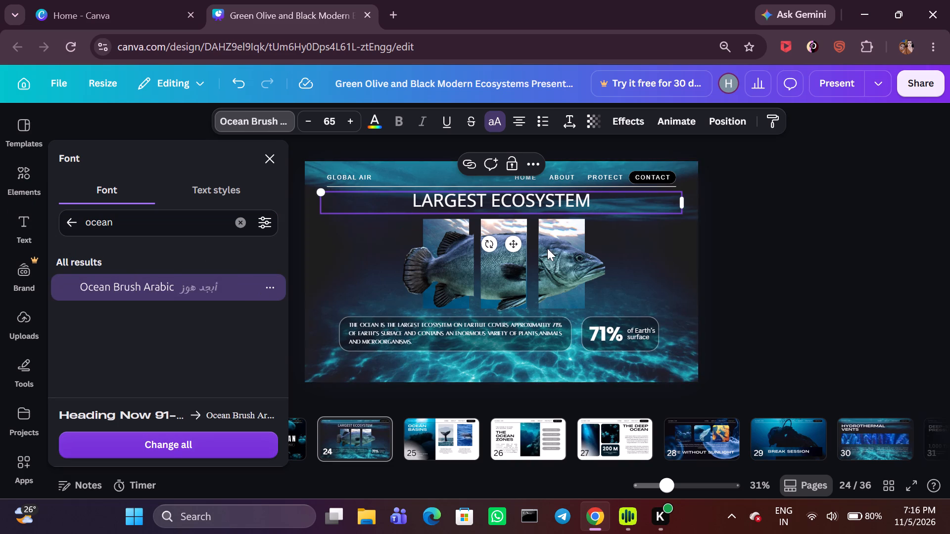
# Replace the font search term with "marine" to look for an ocean-themed font for the page 24 heading.
pyautogui.click(212, 224)
pyautogui.press('BackSpace')
pyautogui.press('BackSpace')
pyautogui.press('BackSpace')
pyautogui.press('BackSpace')
pyautogui.press('BackSpace')
pyautogui.press('BackSpace')
pyautogui.press('BackSpace')
pyautogui.press('BackSpace')
pyautogui.press('BackSpace')
pyautogui.press('BackSpace')
pyautogui.press('BackSpace')
pyautogui.press('BackSpace')
pyautogui.press('BackSpace')
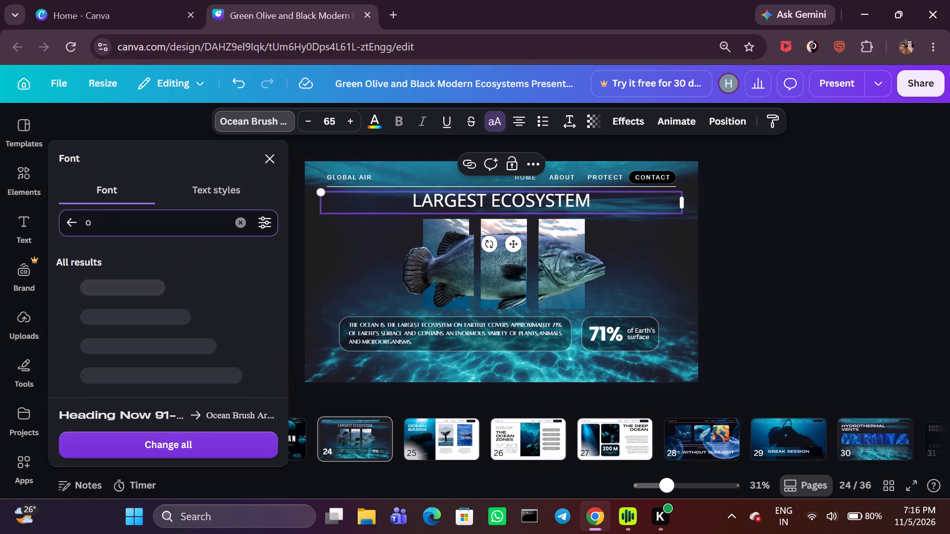
pyautogui.press('BackSpace')
pyautogui.press('BackSpace')
pyautogui.write('marine')
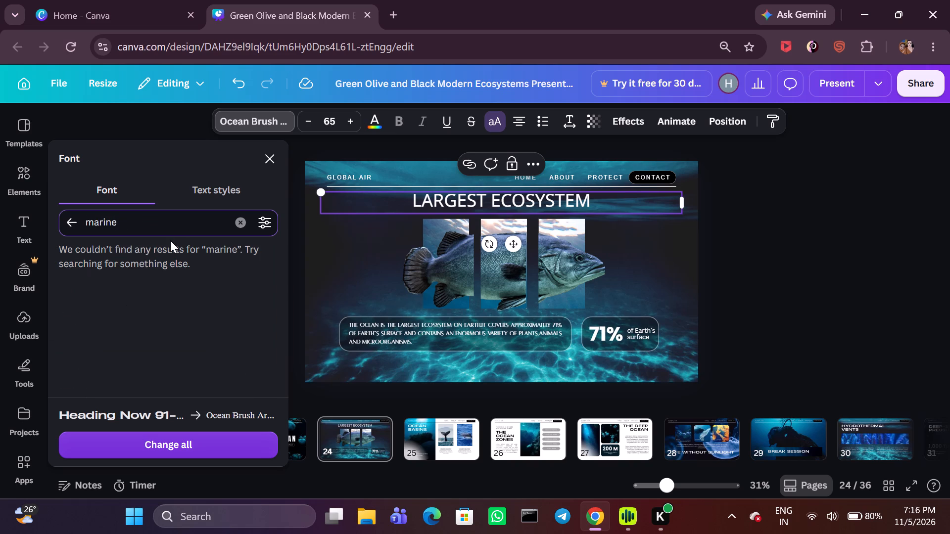
# Search the fonts for "water" and set the page 24 heading "LARGEST ECOSYSTEM" to Waterlily.
pyautogui.press('BackSpace')
pyautogui.press('BackSpace')
pyautogui.press('BackSpace')
pyautogui.press('BackSpace')
pyautogui.press('BackSpace')
pyautogui.press('BackSpace')
pyautogui.press('BackSpace')
pyautogui.press('BackSpace')
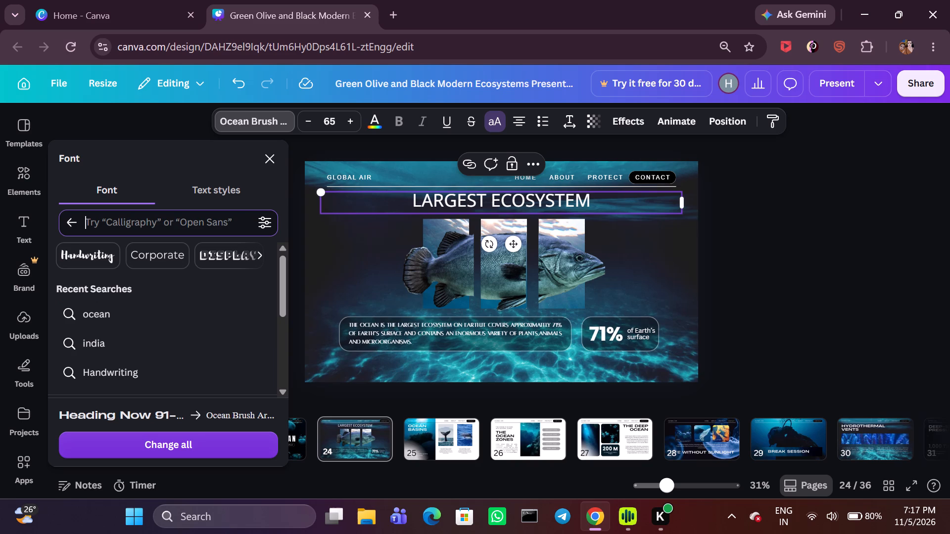
pyautogui.write('water')
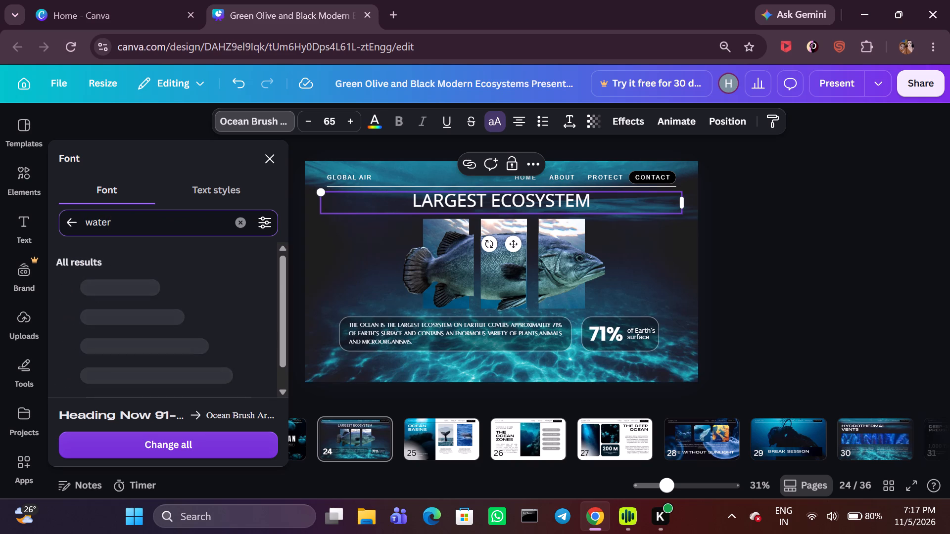
pyautogui.click(178, 280)
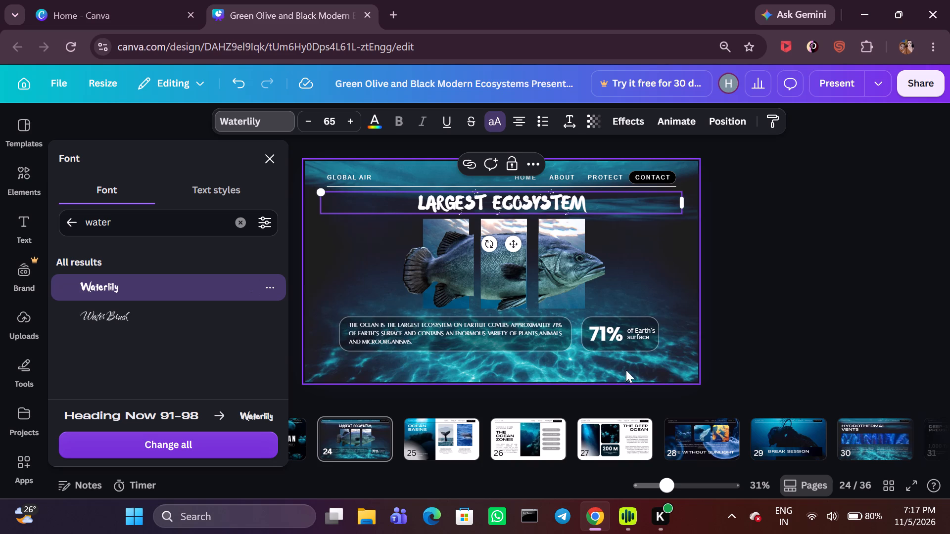
# Set the font of the whole paragraph under the fish on page 24 to Waterlily.
pyautogui.click(445, 328)
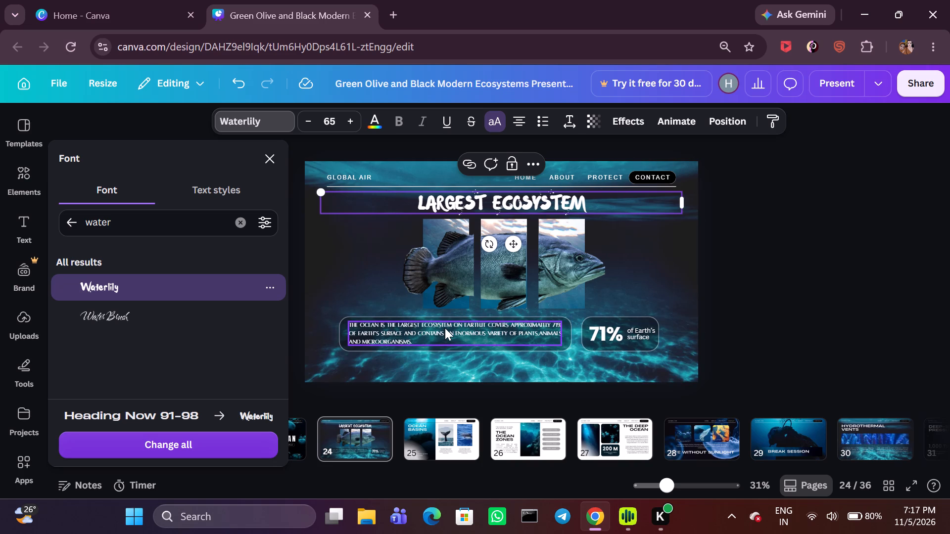
pyautogui.click(167, 308)
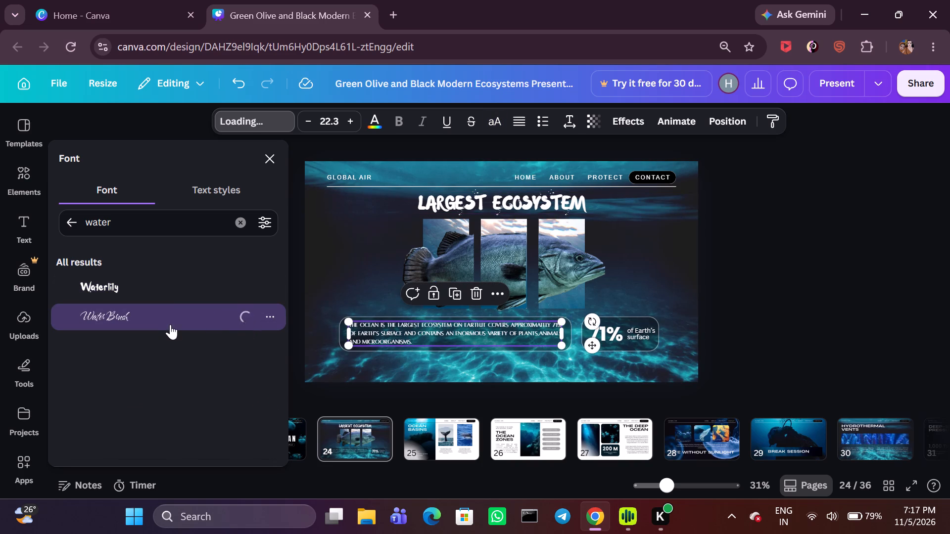
pyautogui.click(142, 285)
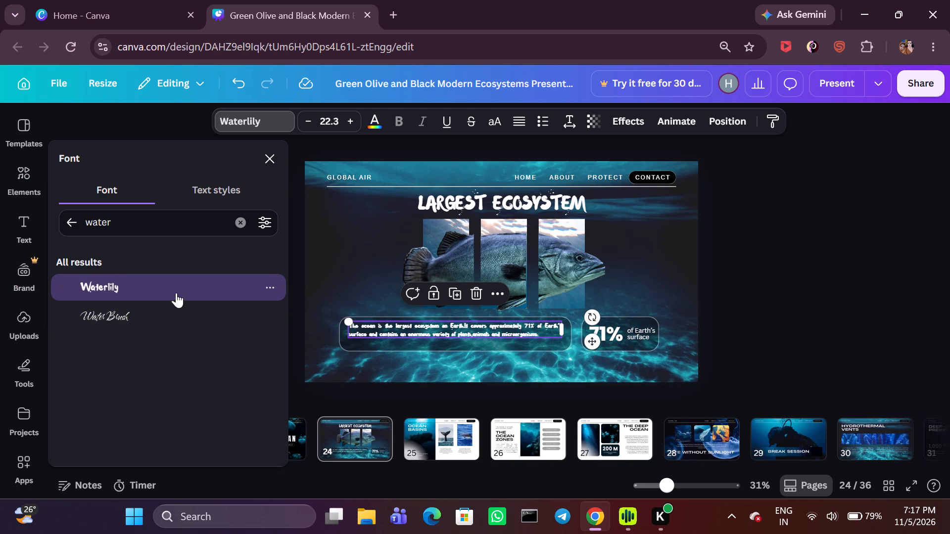
# With the page 24 heading selected, examine the font language and price filters and the document text styles.
pyautogui.click(455, 202)
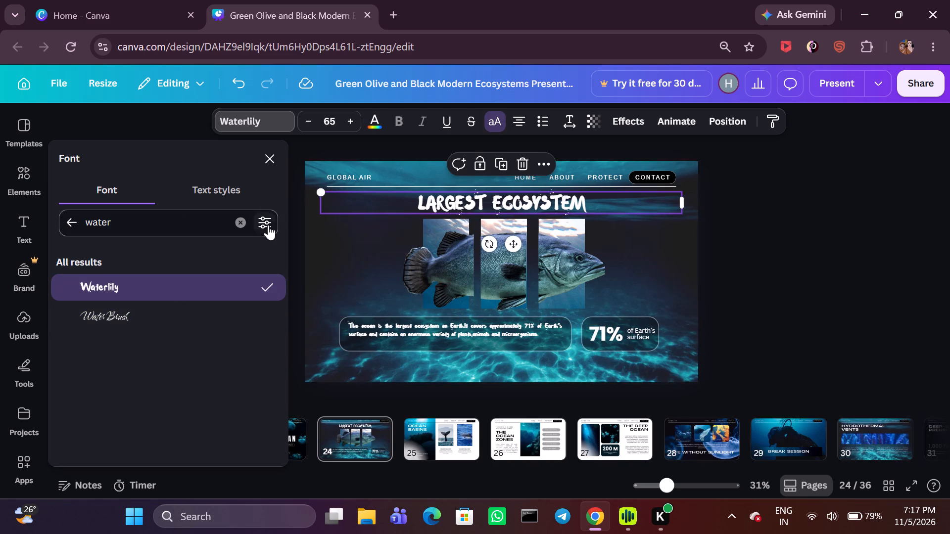
pyautogui.click(267, 225)
pyautogui.click(188, 280)
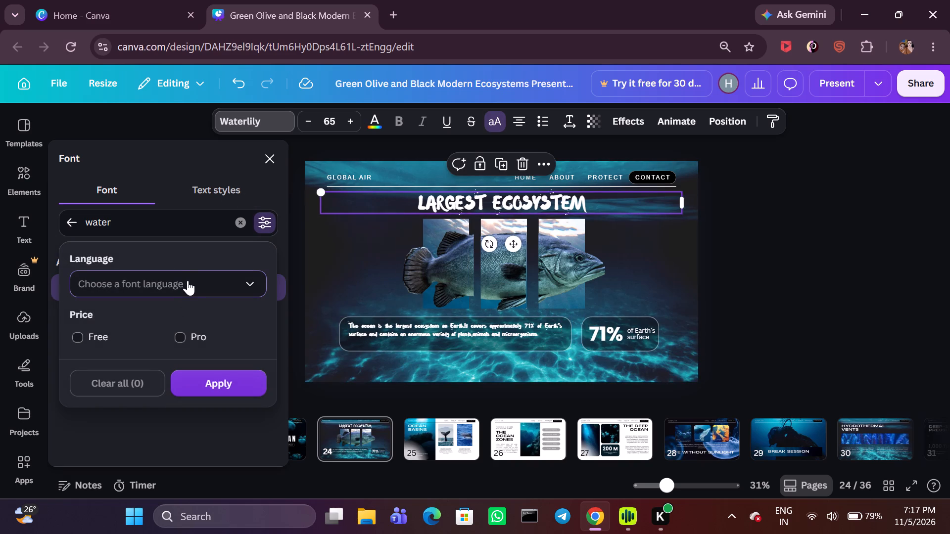
pyautogui.click(183, 288)
pyautogui.click(183, 288)
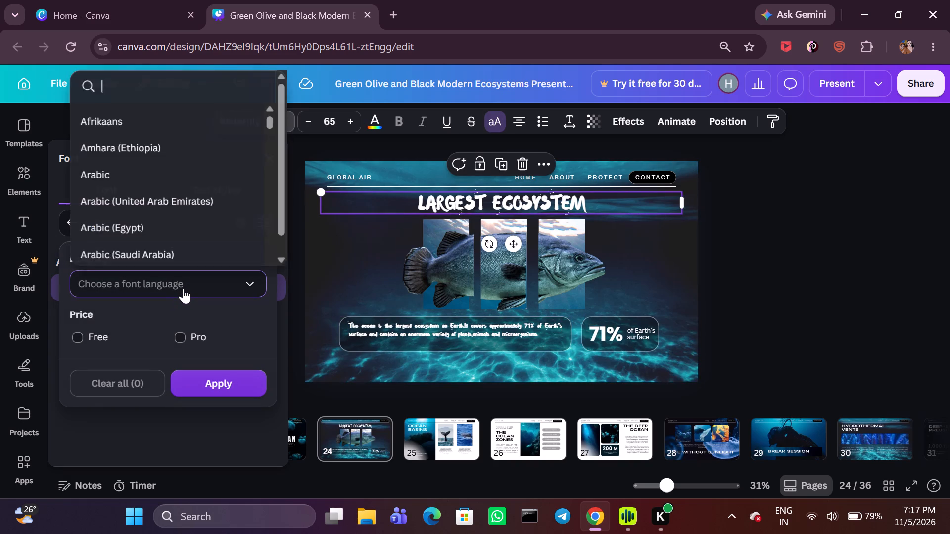
pyautogui.click(183, 288)
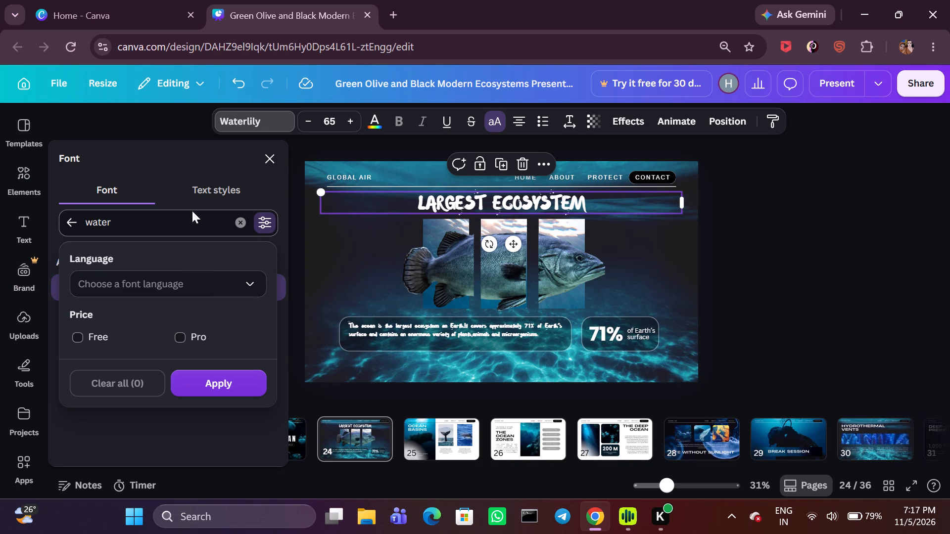
pyautogui.click(186, 182)
pyautogui.click(201, 190)
pyautogui.click(116, 184)
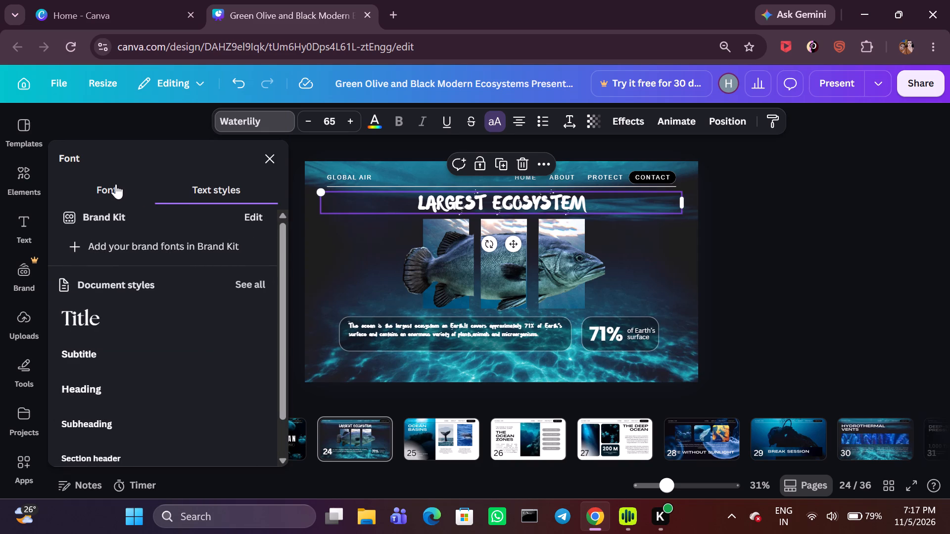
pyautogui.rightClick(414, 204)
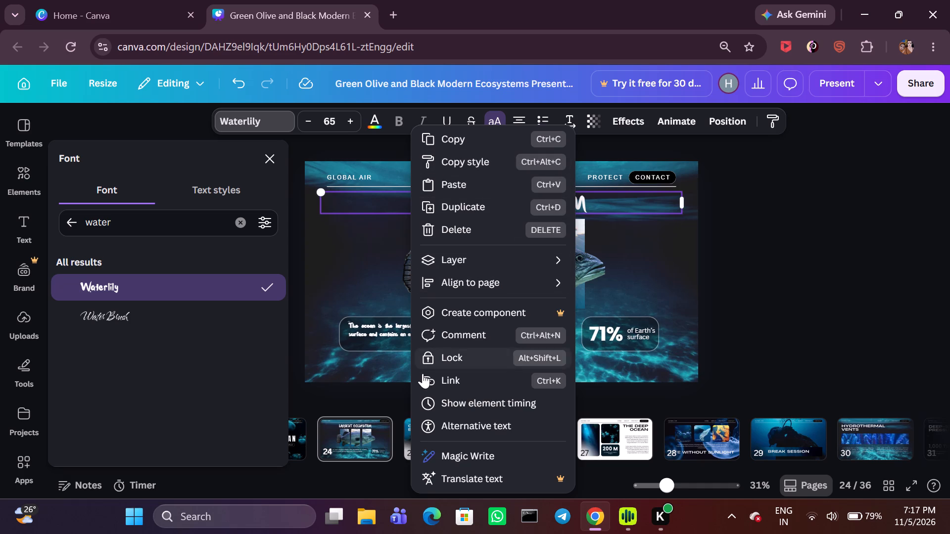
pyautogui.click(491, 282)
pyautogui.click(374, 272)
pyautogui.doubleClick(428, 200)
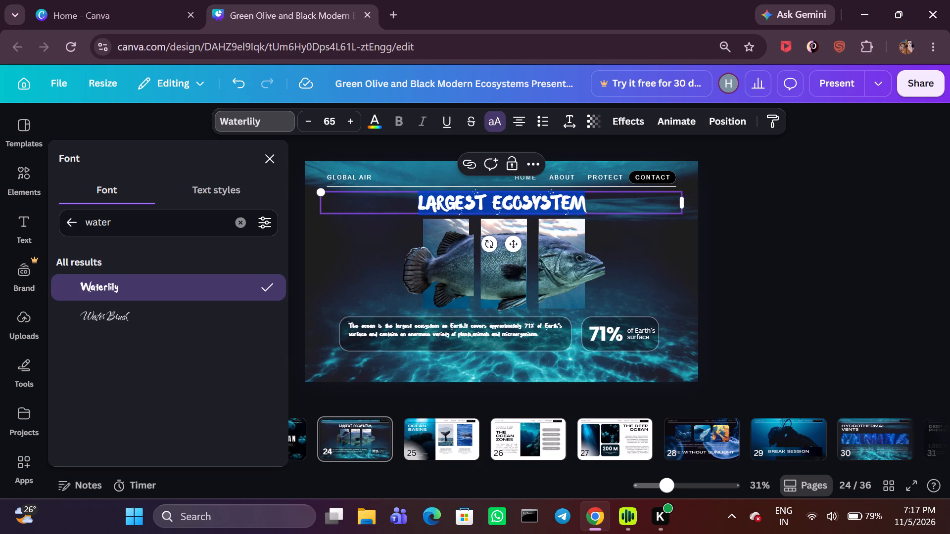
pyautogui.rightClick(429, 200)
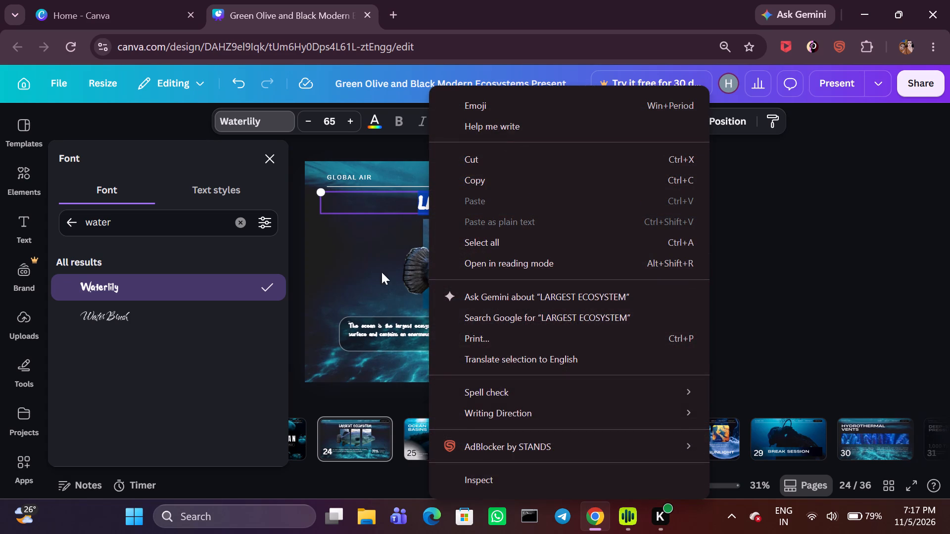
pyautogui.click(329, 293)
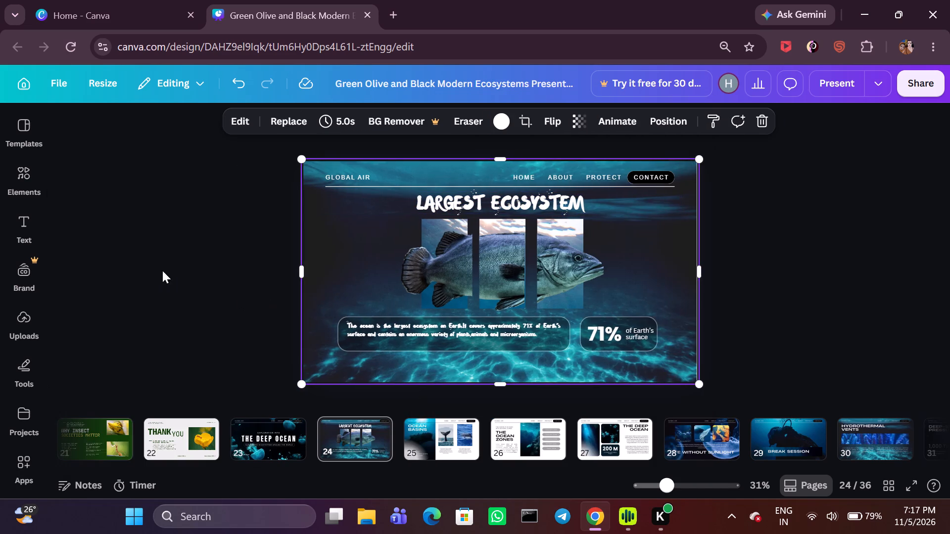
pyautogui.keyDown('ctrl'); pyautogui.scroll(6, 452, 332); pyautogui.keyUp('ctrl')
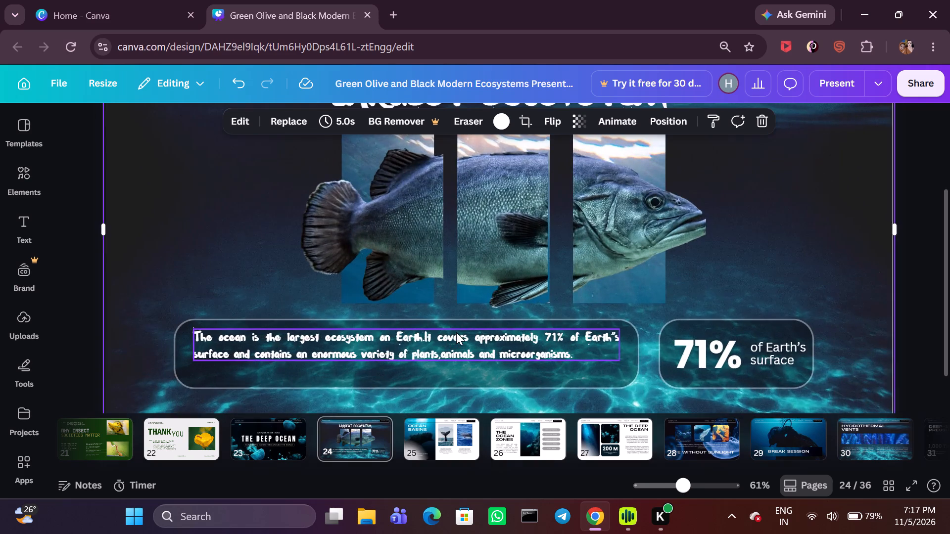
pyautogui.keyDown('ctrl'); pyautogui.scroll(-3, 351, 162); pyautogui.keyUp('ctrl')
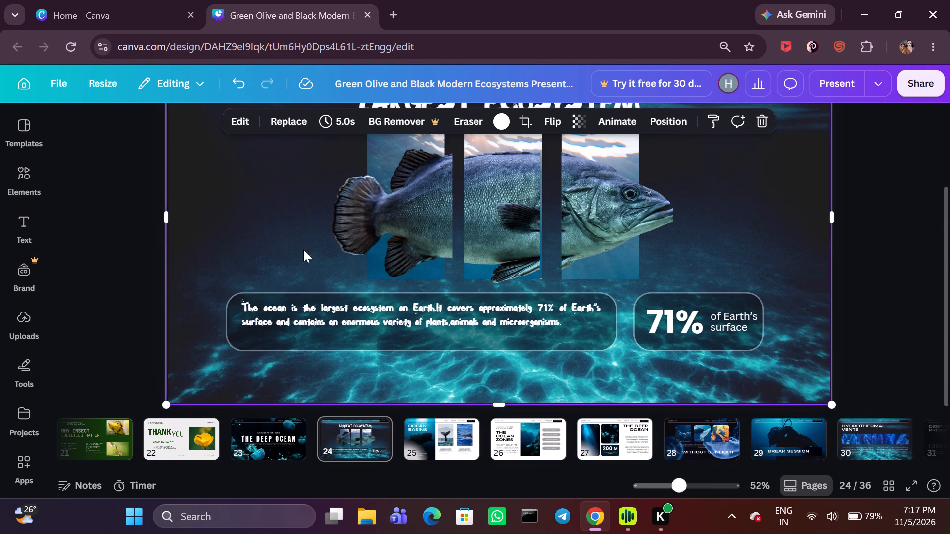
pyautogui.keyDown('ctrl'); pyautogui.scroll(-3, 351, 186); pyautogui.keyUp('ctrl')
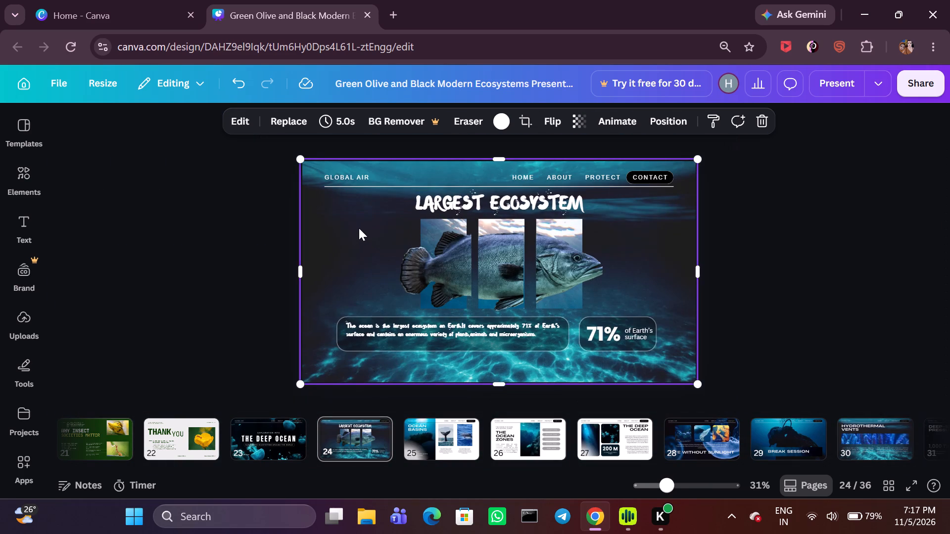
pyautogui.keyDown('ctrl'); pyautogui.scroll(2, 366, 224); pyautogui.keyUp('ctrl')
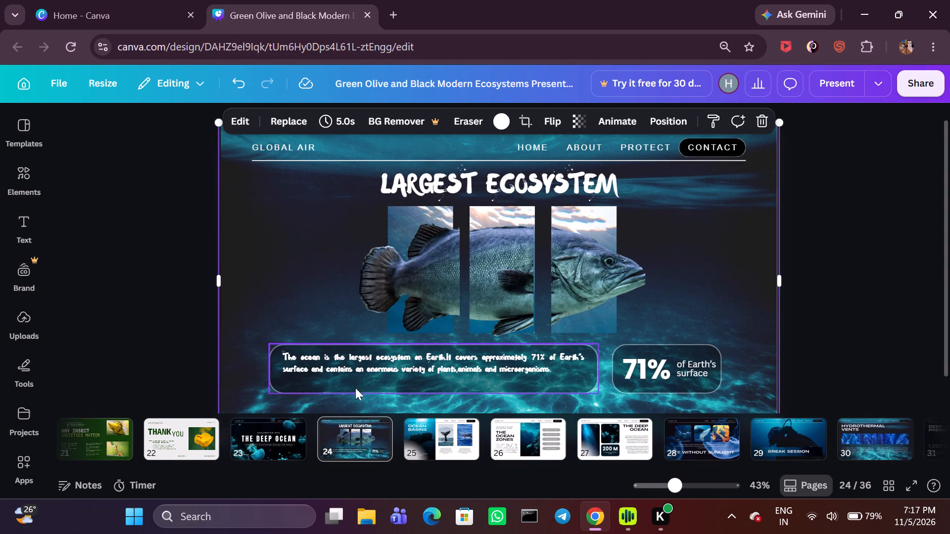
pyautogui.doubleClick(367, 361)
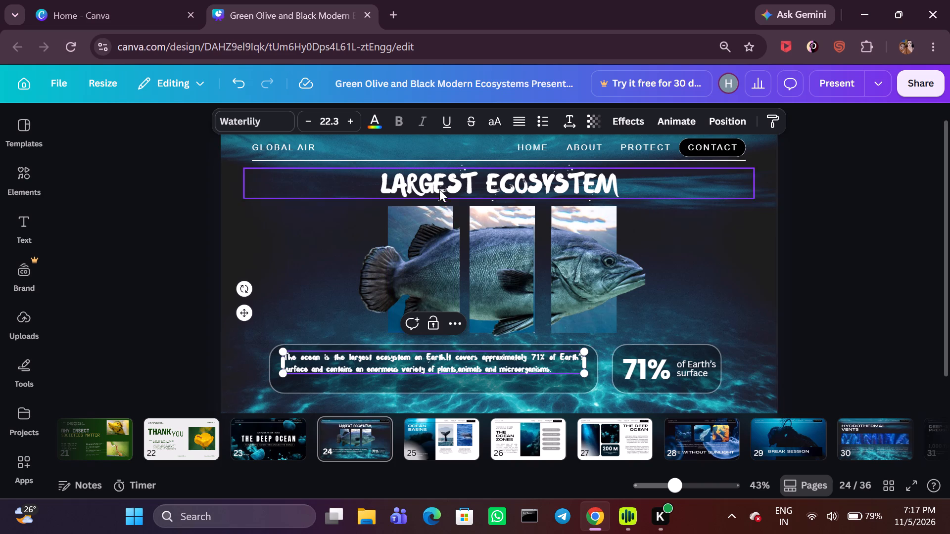
# With the page 24 heading "LARGEST ECOSYSTEM" selected, look through the document fonts and examine the extra options for Waterlily.
pyautogui.doubleClick(440, 186)
pyautogui.rightClick(503, 185)
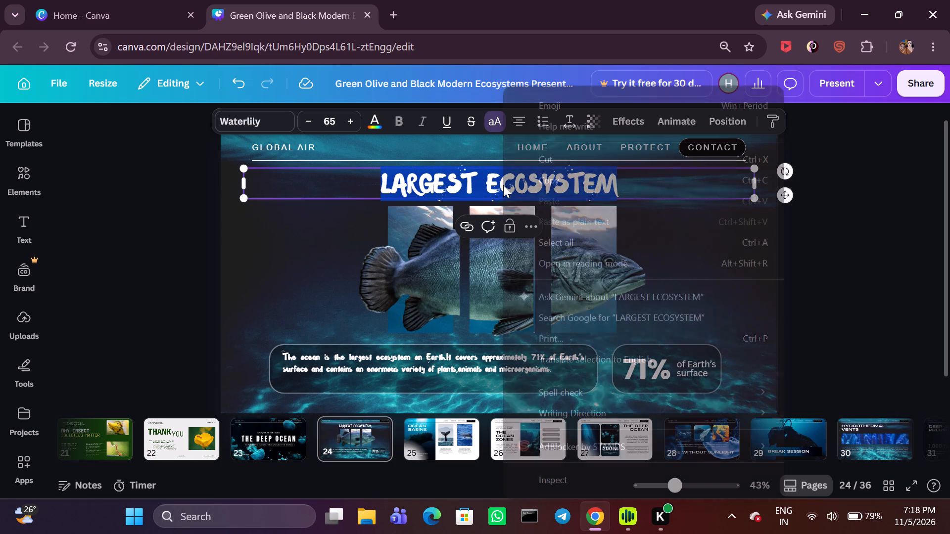
pyautogui.rightClick(449, 177)
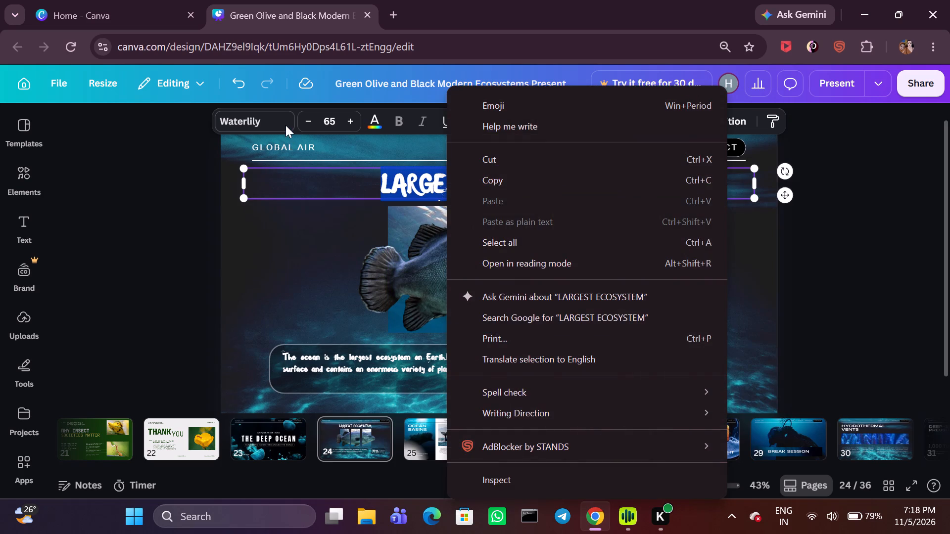
pyautogui.rightClick(285, 125)
pyautogui.click(277, 125)
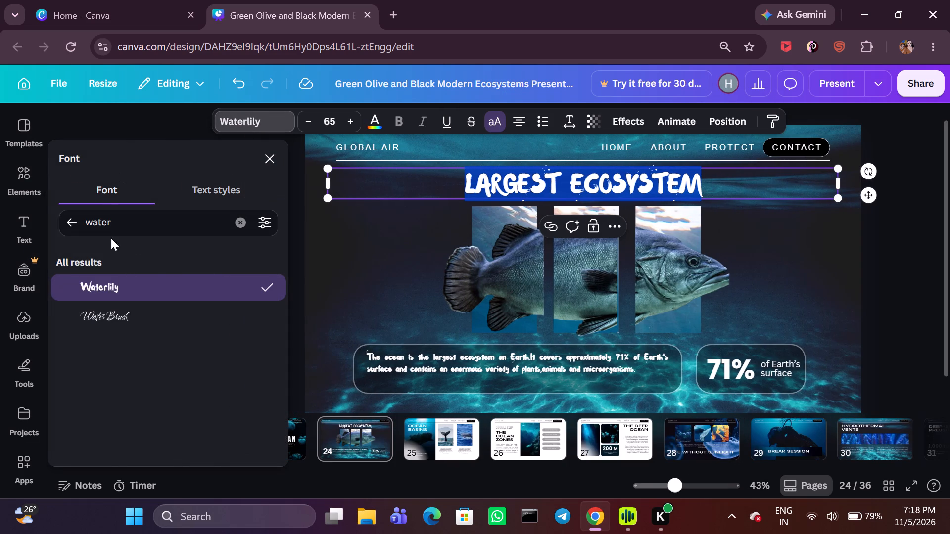
pyautogui.click(77, 225)
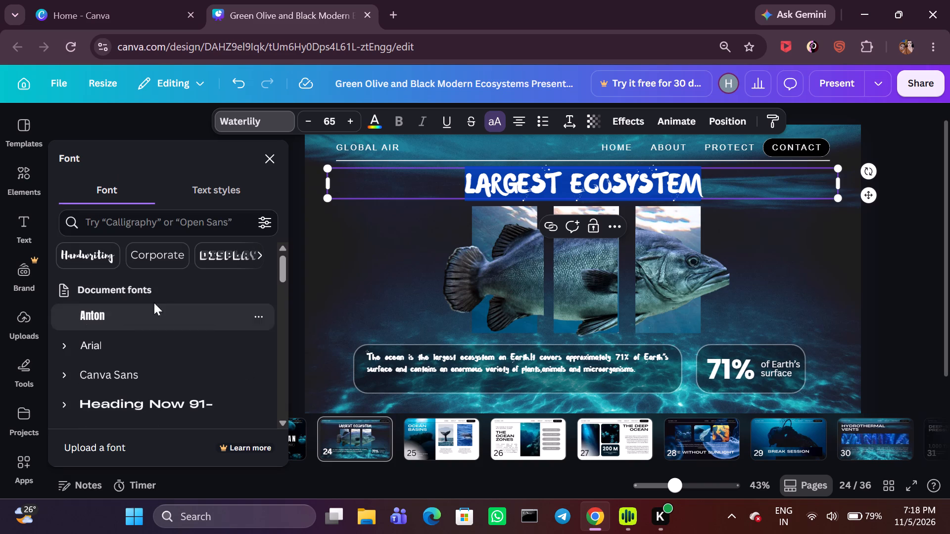
pyautogui.scroll(-3, 114, 386)
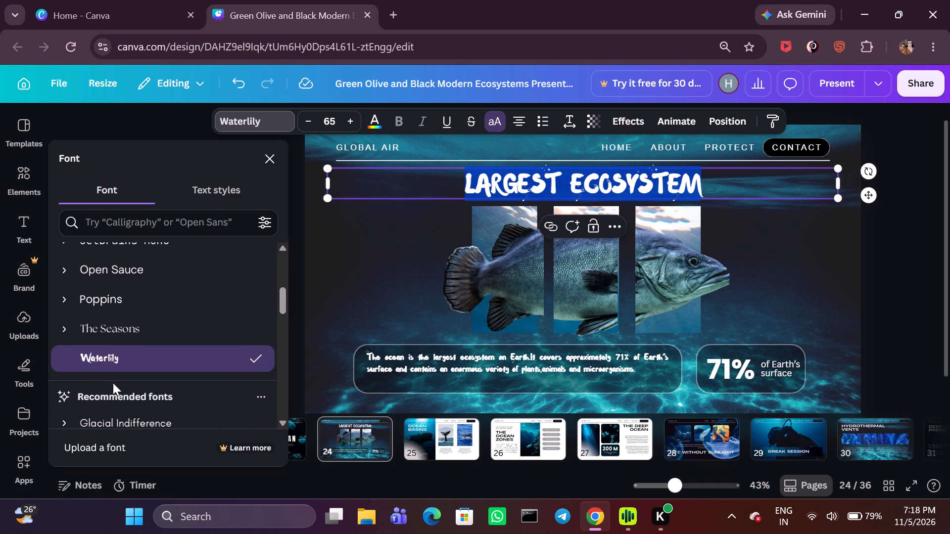
pyautogui.rightClick(139, 356)
pyautogui.click(100, 362)
pyautogui.click(250, 358)
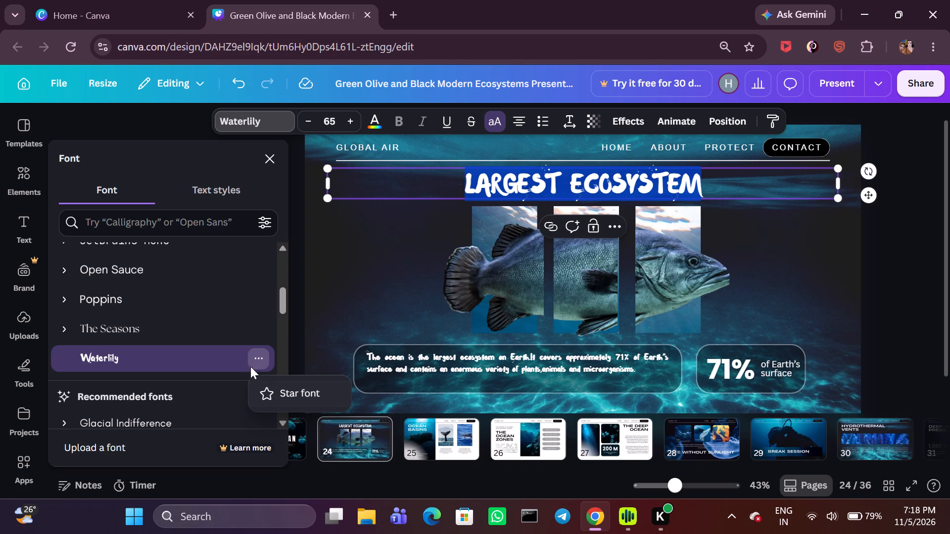
pyautogui.click(256, 356)
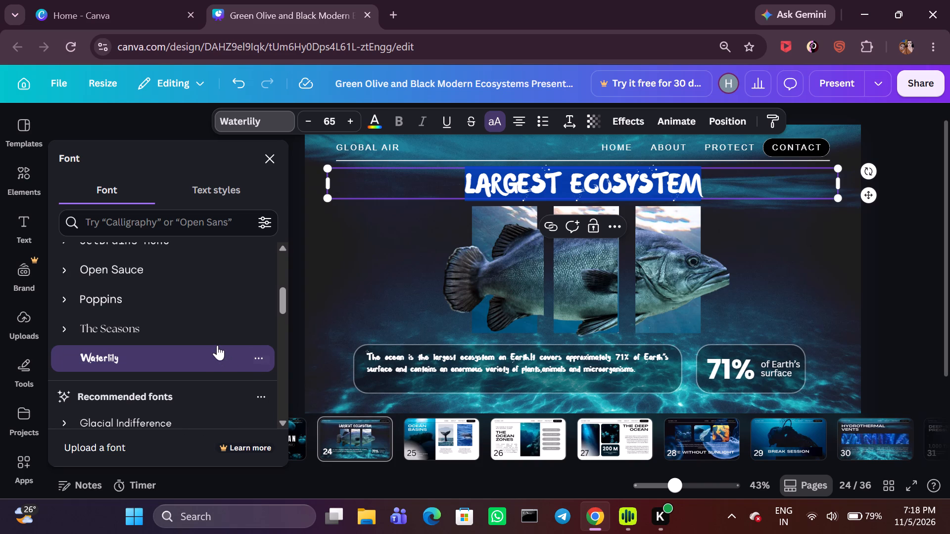
pyautogui.click(217, 345)
pyautogui.doubleClick(200, 356)
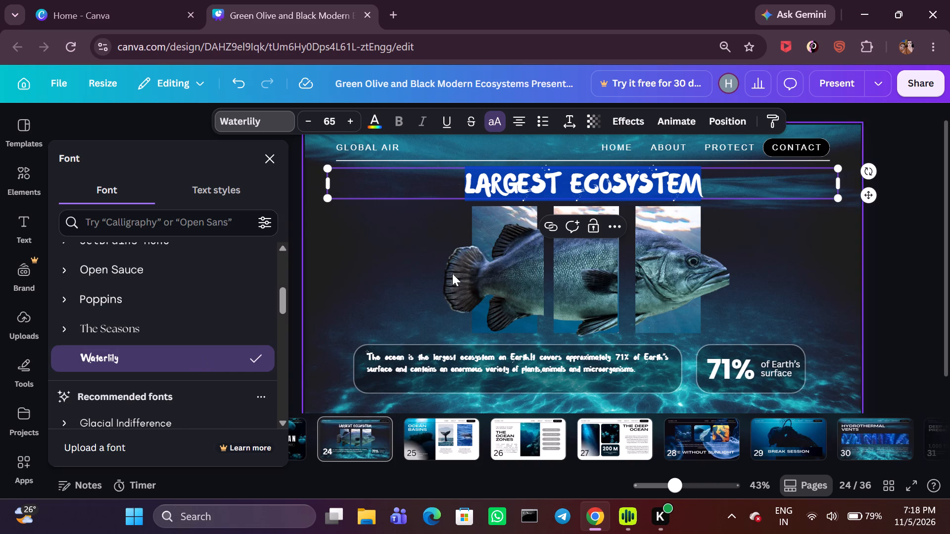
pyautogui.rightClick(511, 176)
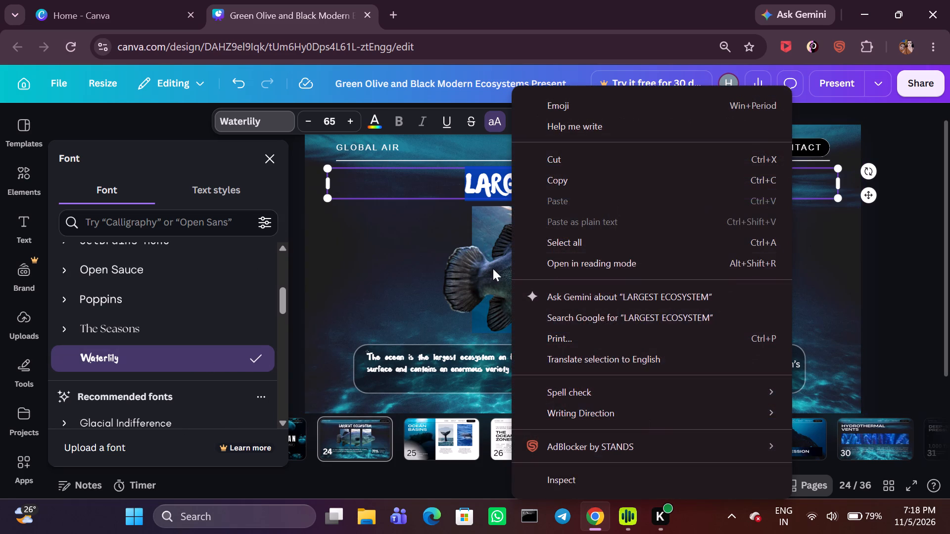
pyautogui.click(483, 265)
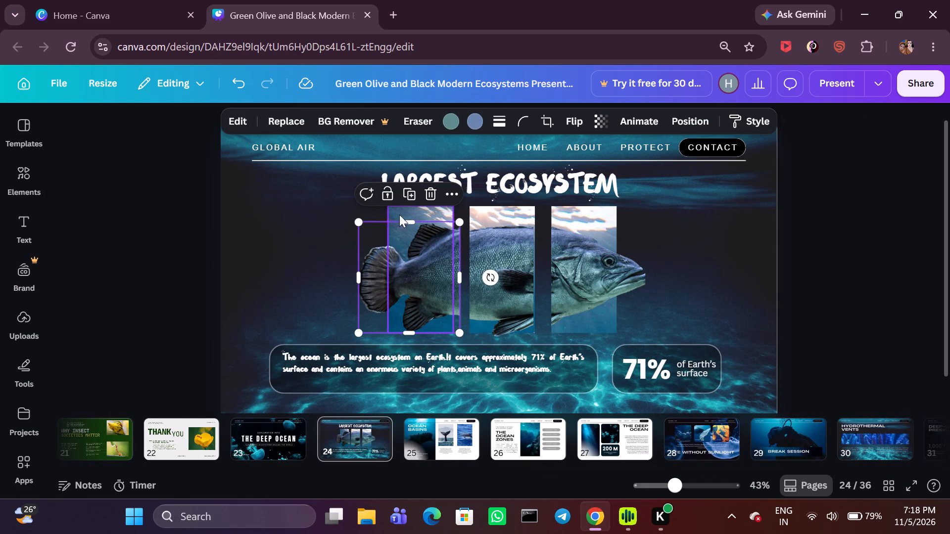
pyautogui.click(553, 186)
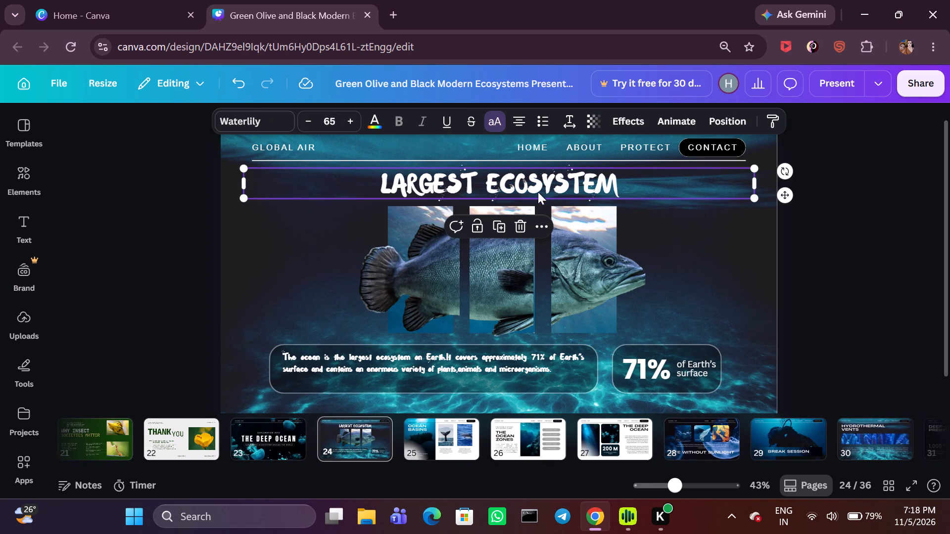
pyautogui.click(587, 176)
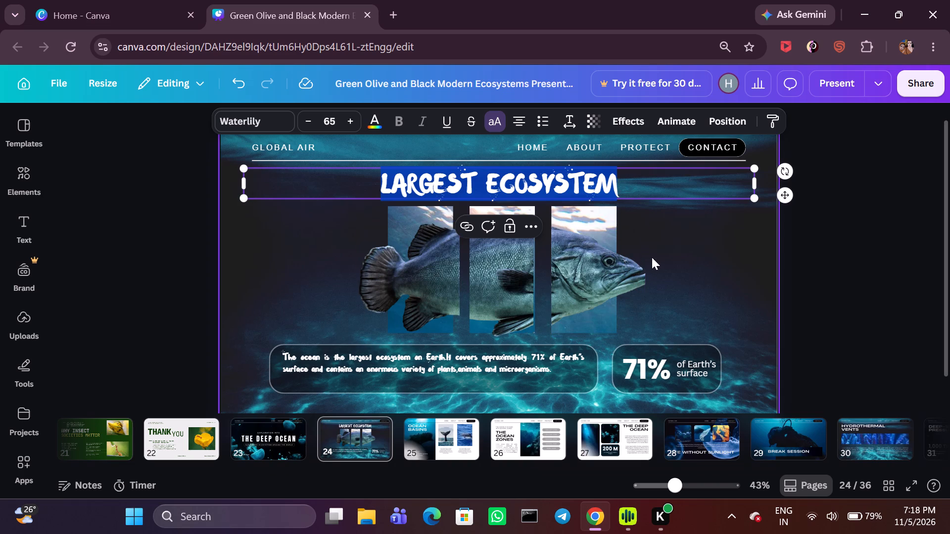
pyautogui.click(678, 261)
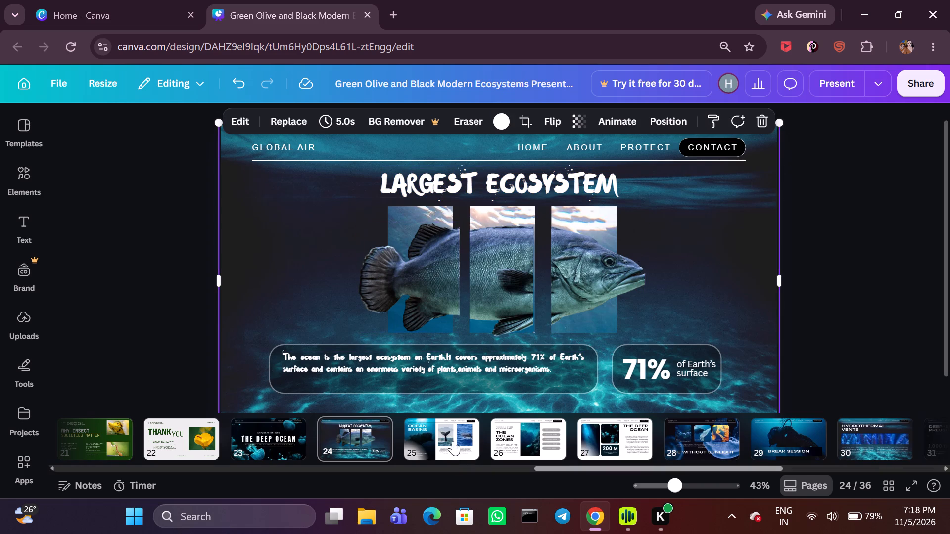
# Set the font of the page 23 title "THE DEEP OCEAN" to Waterlily.
pyautogui.click(453, 439)
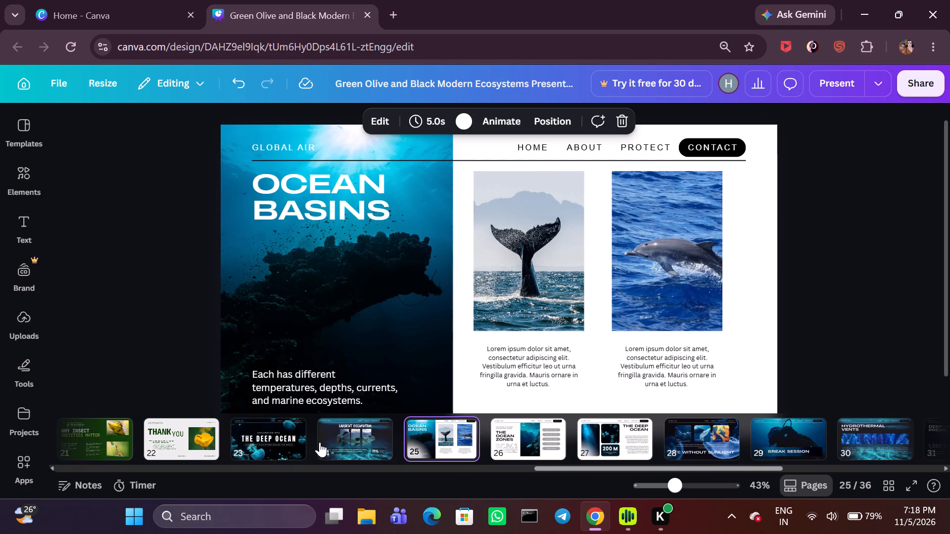
pyautogui.click(341, 443)
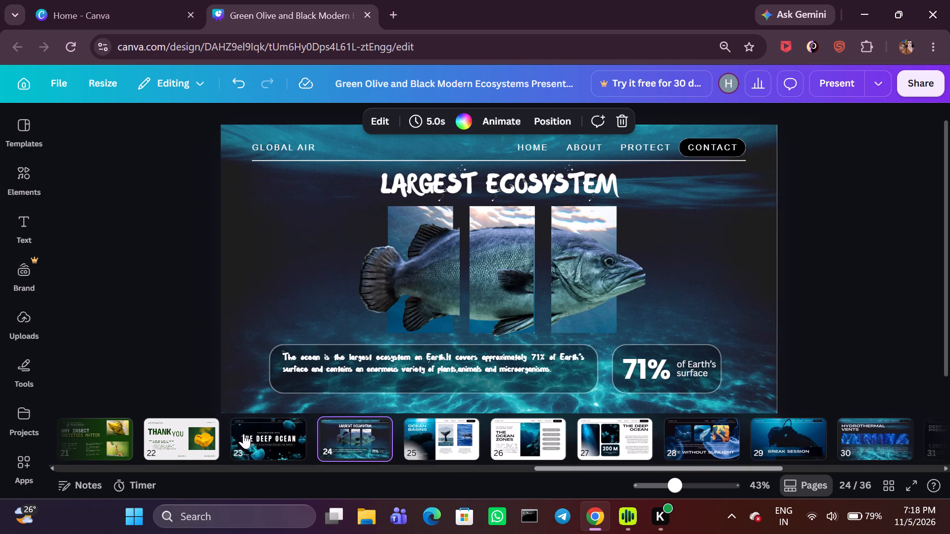
pyautogui.click(243, 434)
pyautogui.doubleClick(441, 287)
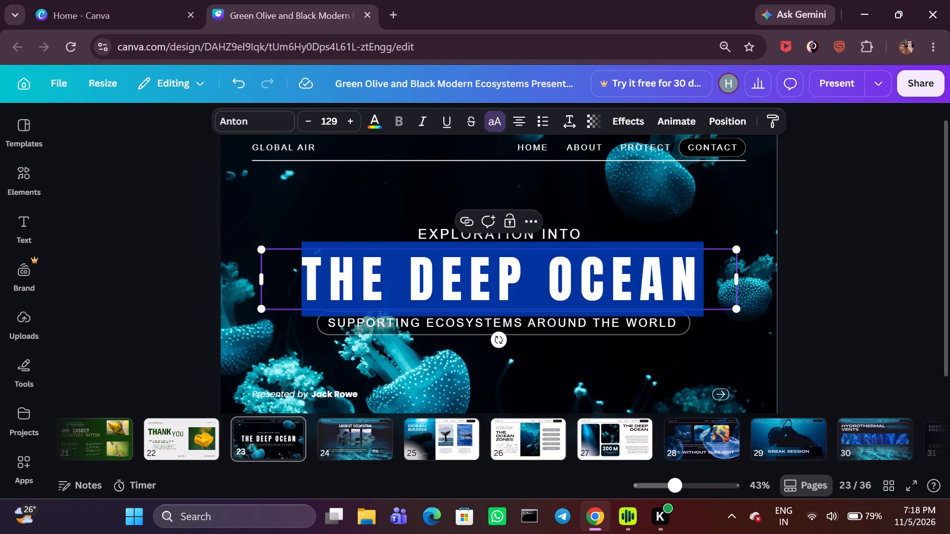
pyautogui.click(283, 119)
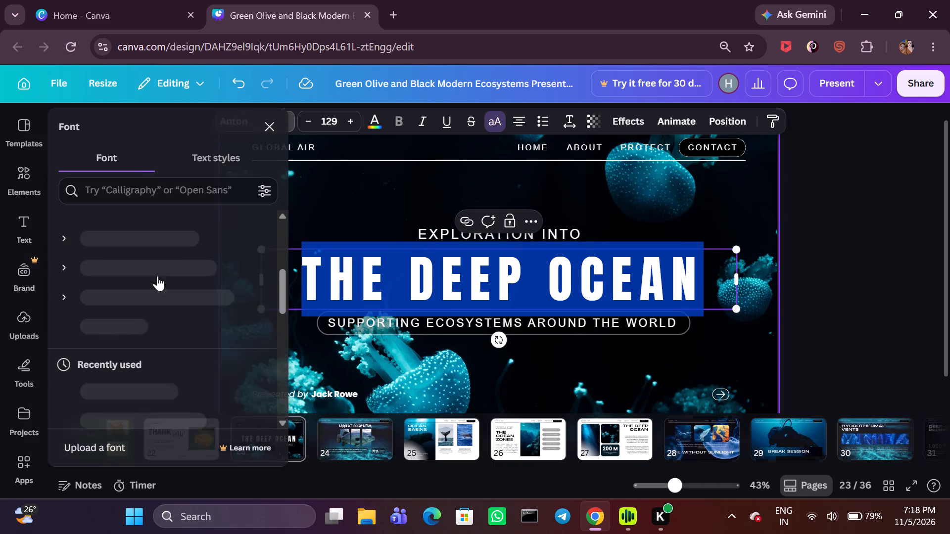
pyautogui.click(125, 351)
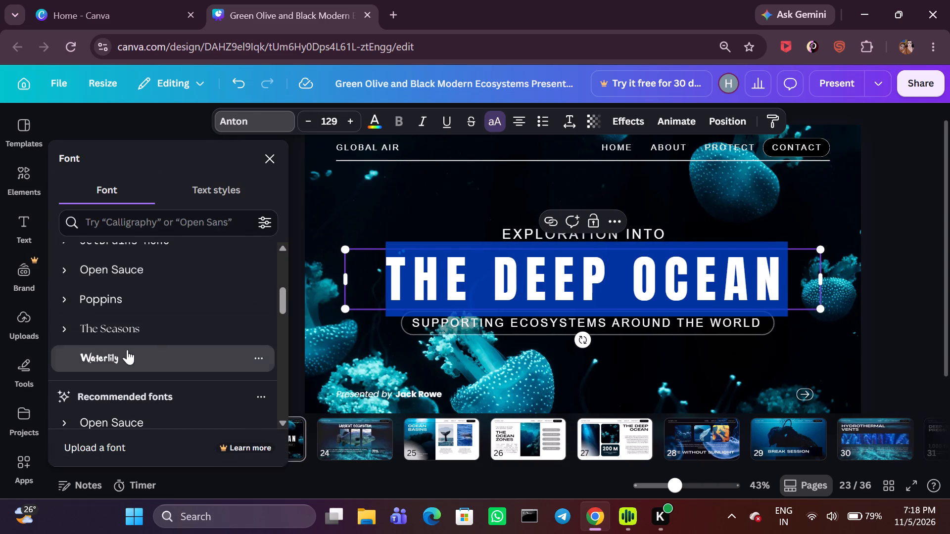
pyautogui.click(488, 375)
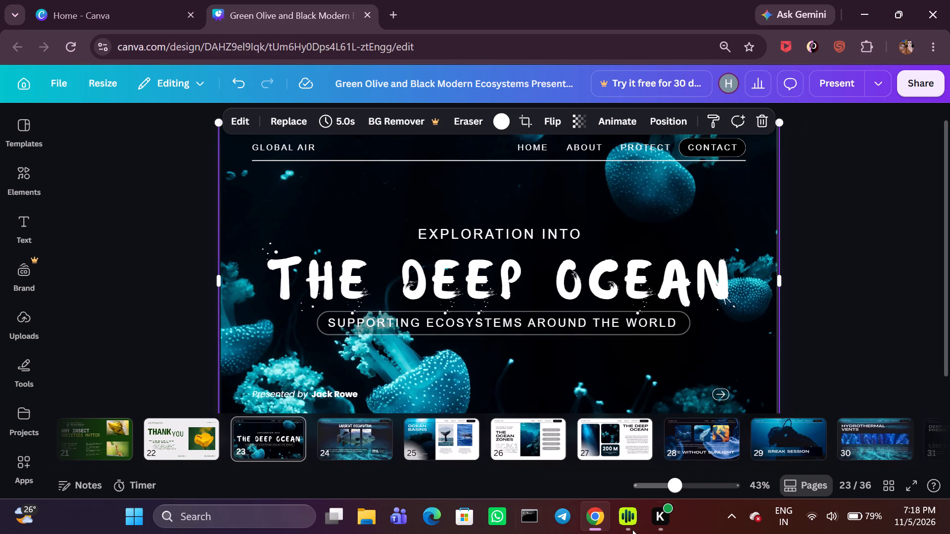
# Set the font of the whole paragraph under the fish on page 24 to The Seasons.
pyautogui.click(354, 441)
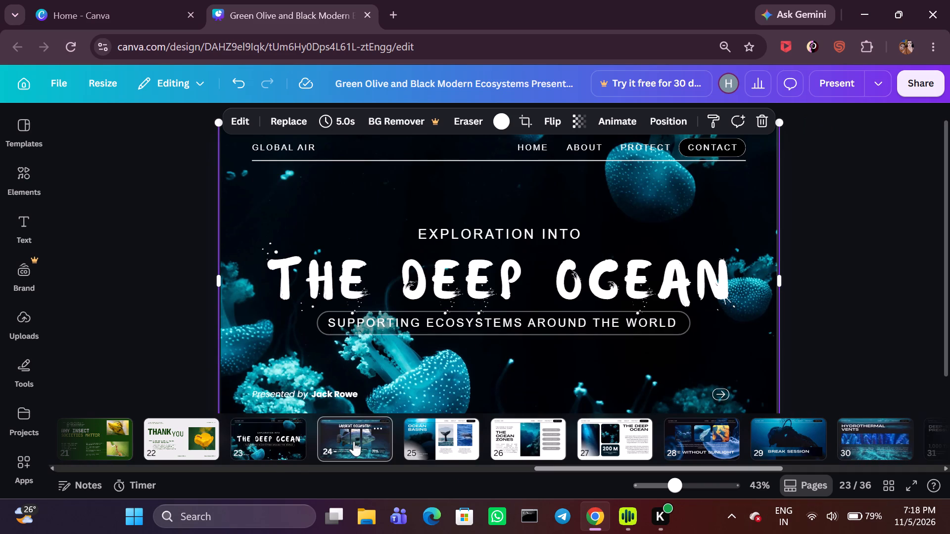
pyautogui.doubleClick(373, 351)
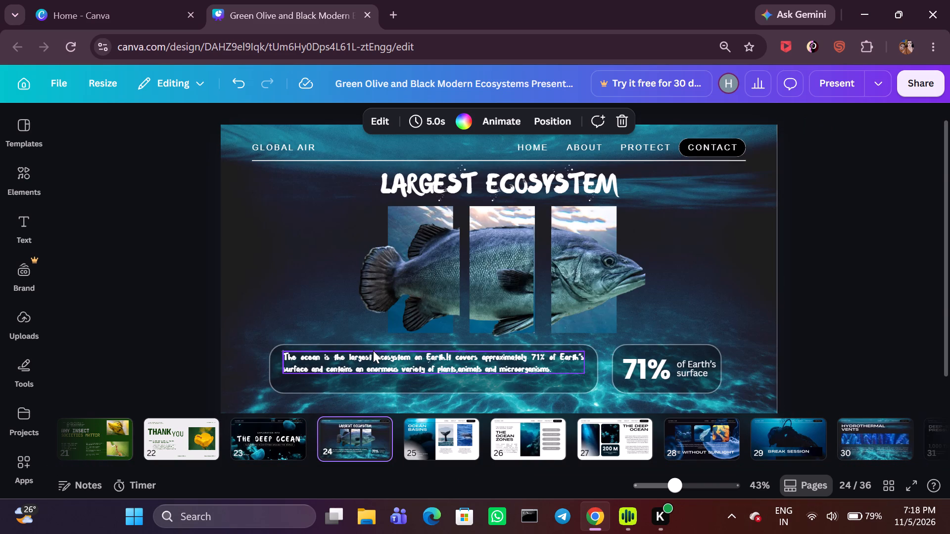
pyautogui.doubleClick(375, 365)
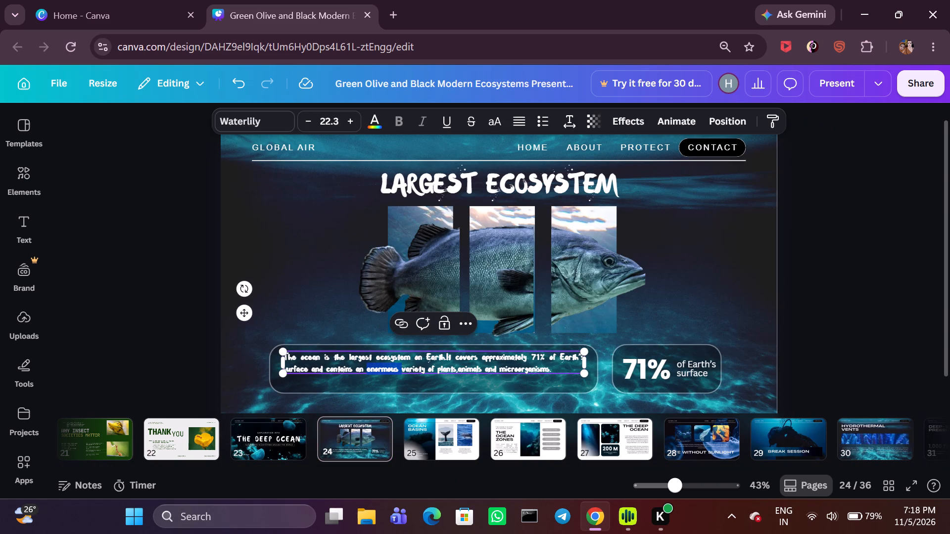
pyautogui.click(302, 316)
pyautogui.doubleClick(308, 360)
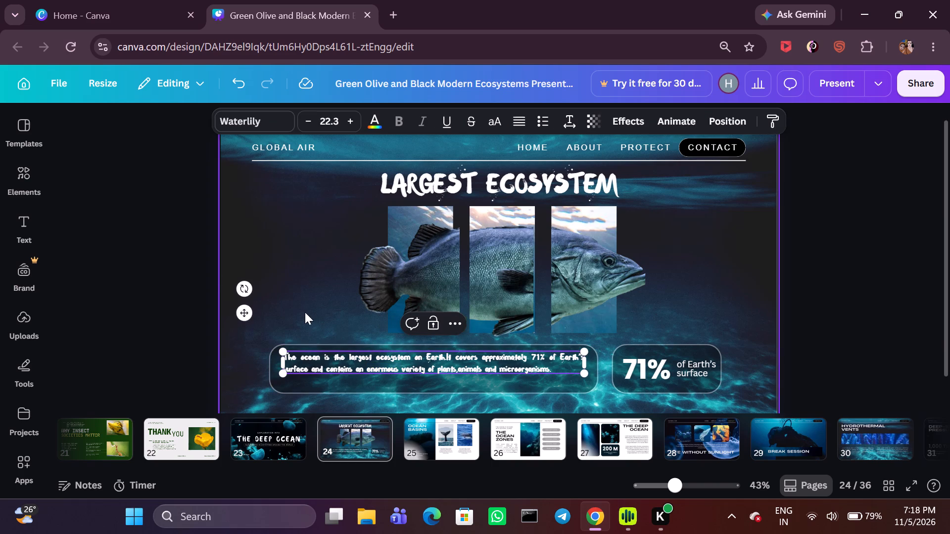
pyautogui.click(306, 311)
pyautogui.doubleClick(330, 360)
pyautogui.moveTo(285, 361); pyautogui.dragTo(548, 372)
pyautogui.click(246, 119)
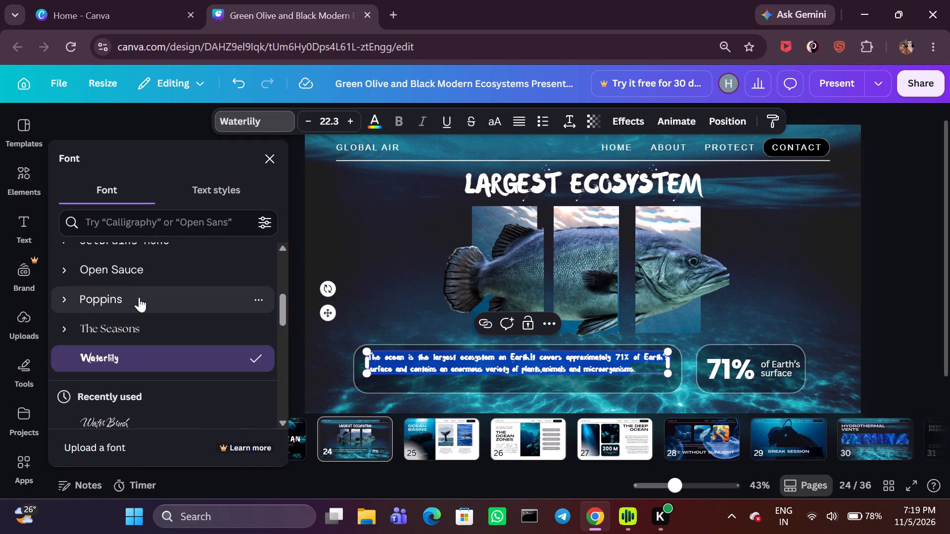
pyautogui.click(137, 324)
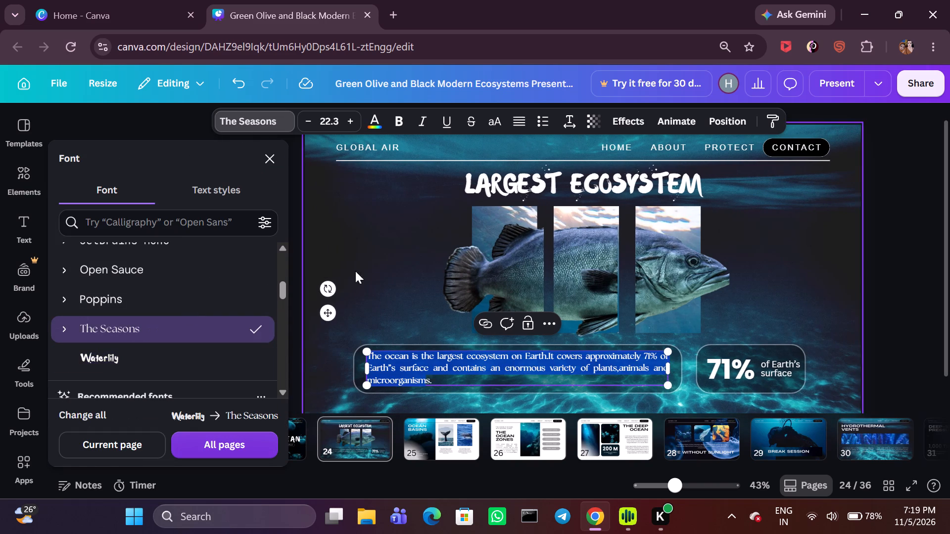
pyautogui.click(390, 233)
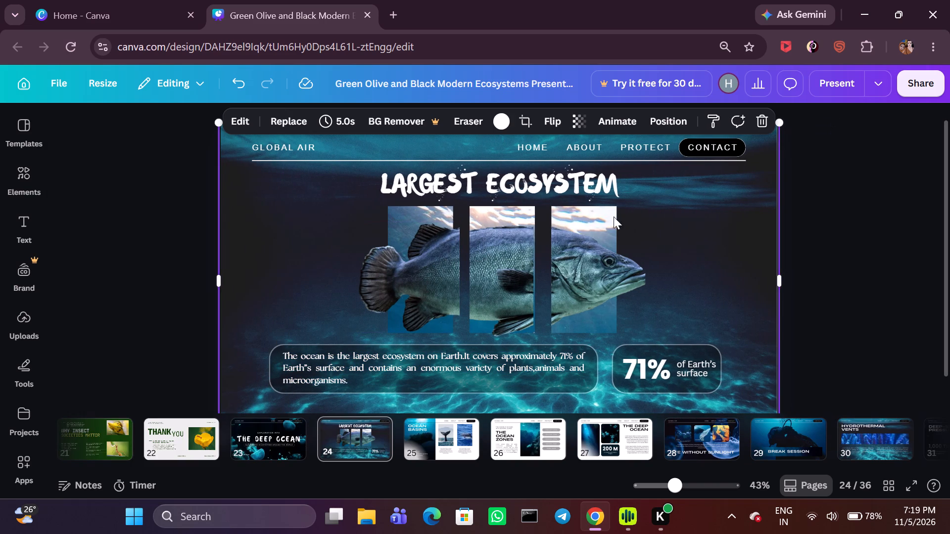
pyautogui.click(698, 258)
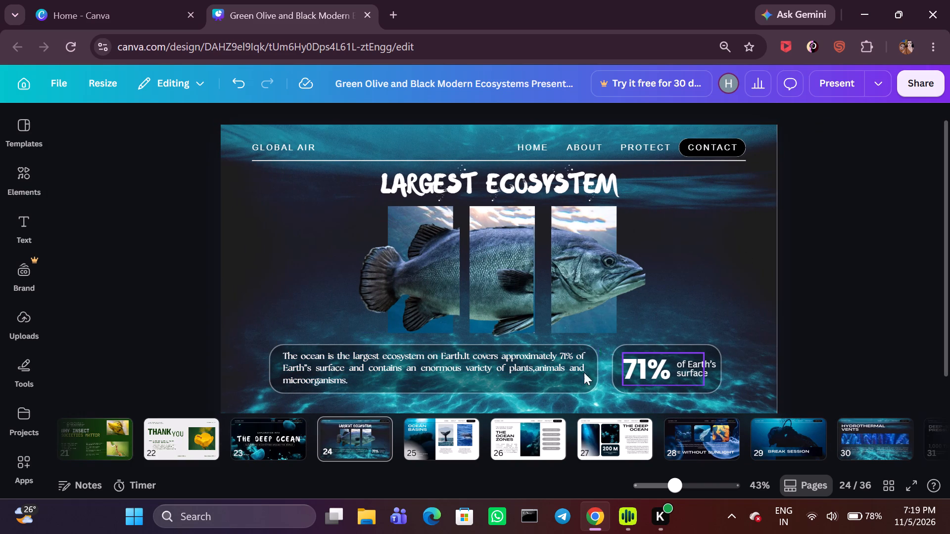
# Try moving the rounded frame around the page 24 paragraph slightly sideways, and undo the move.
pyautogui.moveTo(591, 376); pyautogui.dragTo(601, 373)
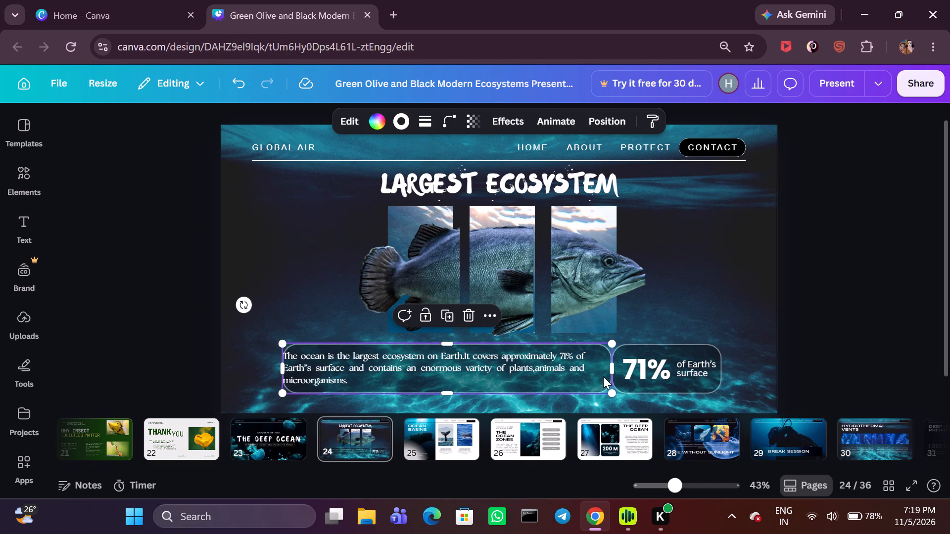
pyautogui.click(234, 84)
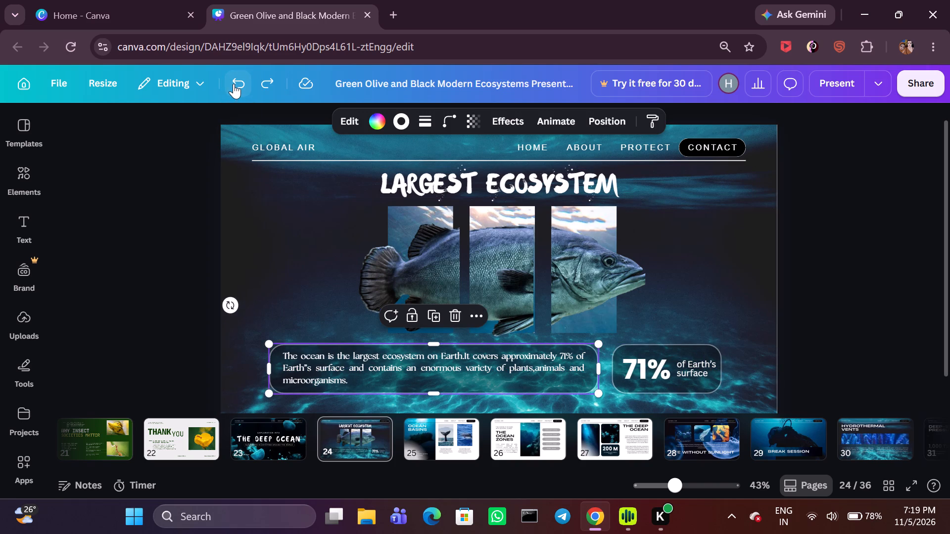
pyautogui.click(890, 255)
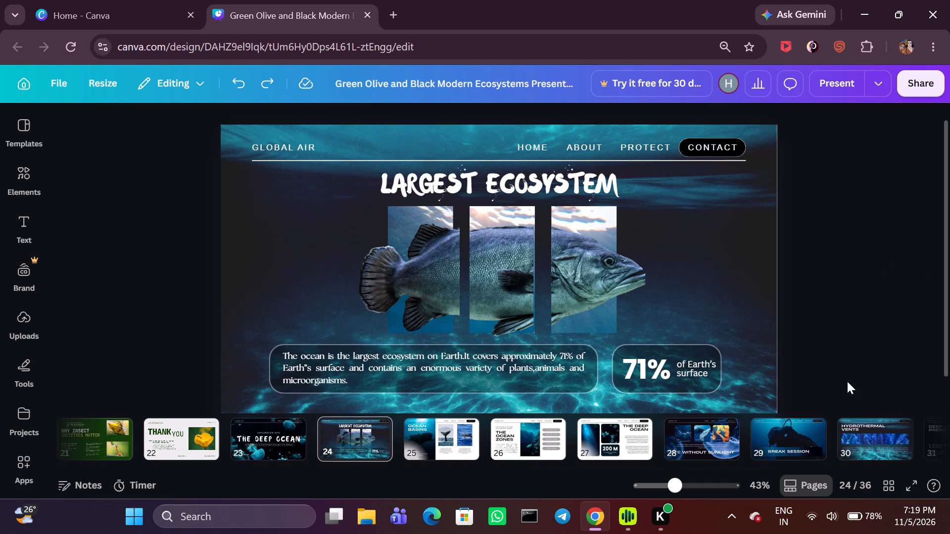
# Set the font of the page 25 title "OCEAN BASINS" to Waterlily.
pyautogui.click(439, 448)
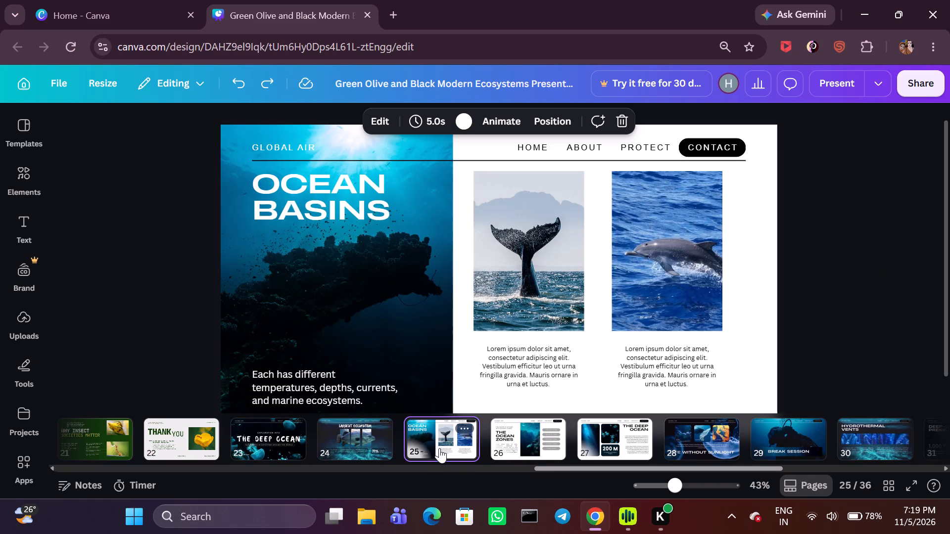
pyautogui.click(332, 212)
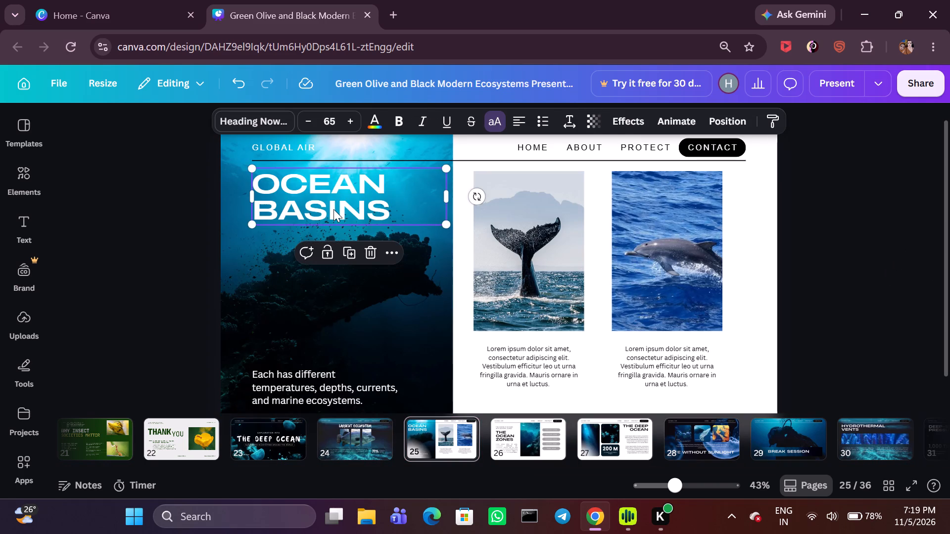
pyautogui.doubleClick(333, 209)
pyautogui.click(277, 126)
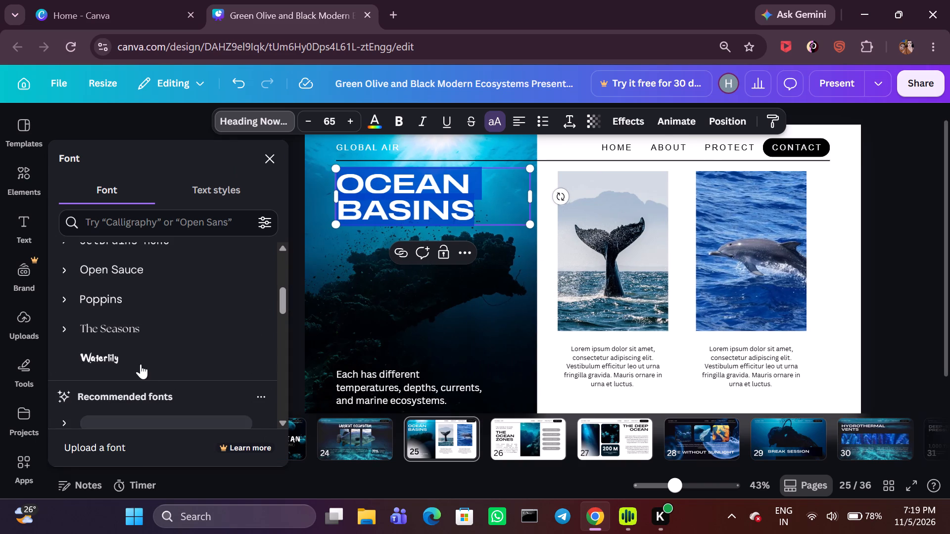
pyautogui.click(143, 354)
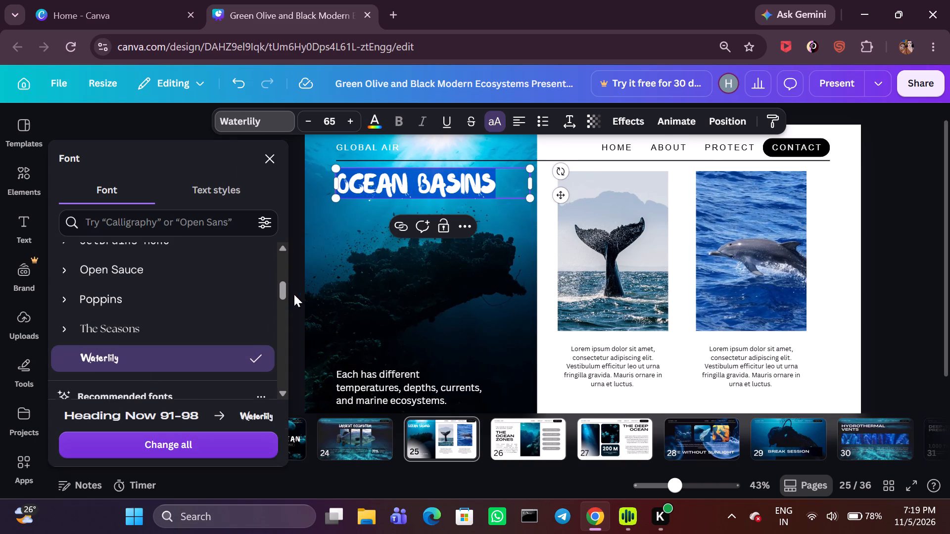
# Break the page 25 title so "BASINS" sits on its own second line, and centre that line.
pyautogui.click(418, 189)
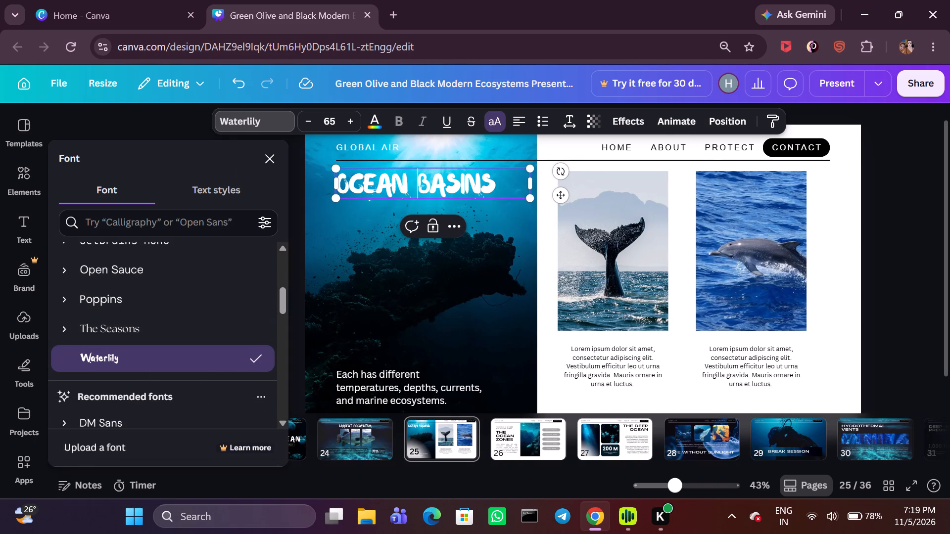
pyautogui.press('Return')
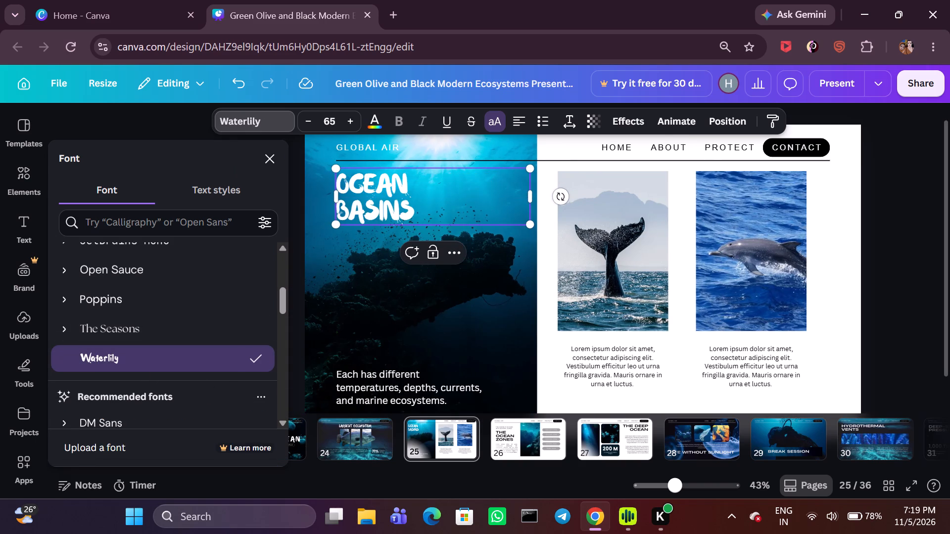
pyautogui.click(517, 120)
pyautogui.click(462, 328)
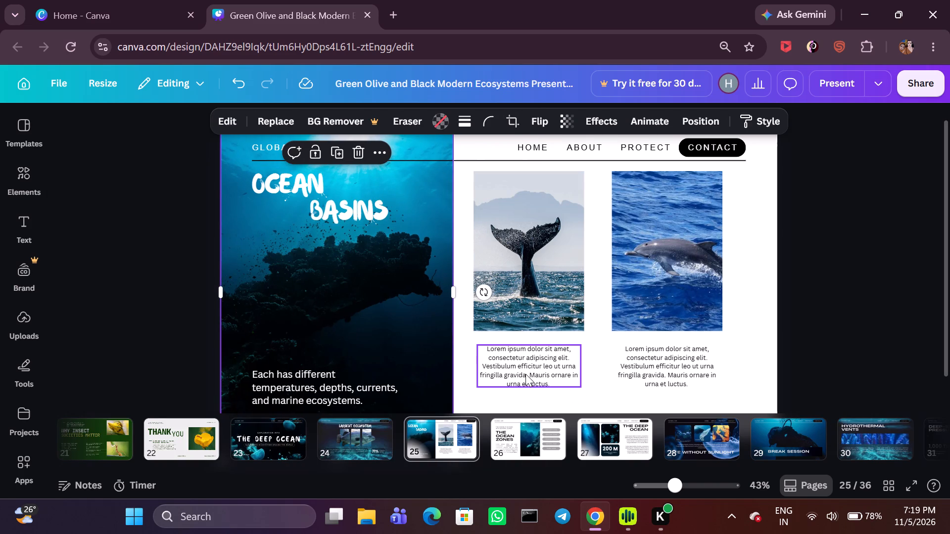
# Set the font of the page 25 paragraph beginning "Each has different temperatures" to The Seasons.
pyautogui.click(349, 385)
pyautogui.doubleClick(337, 392)
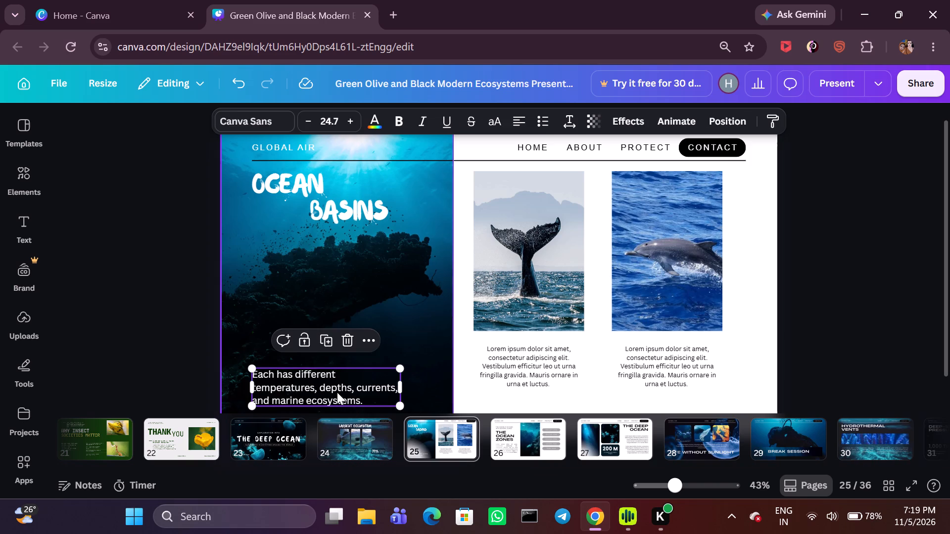
pyautogui.click(287, 113)
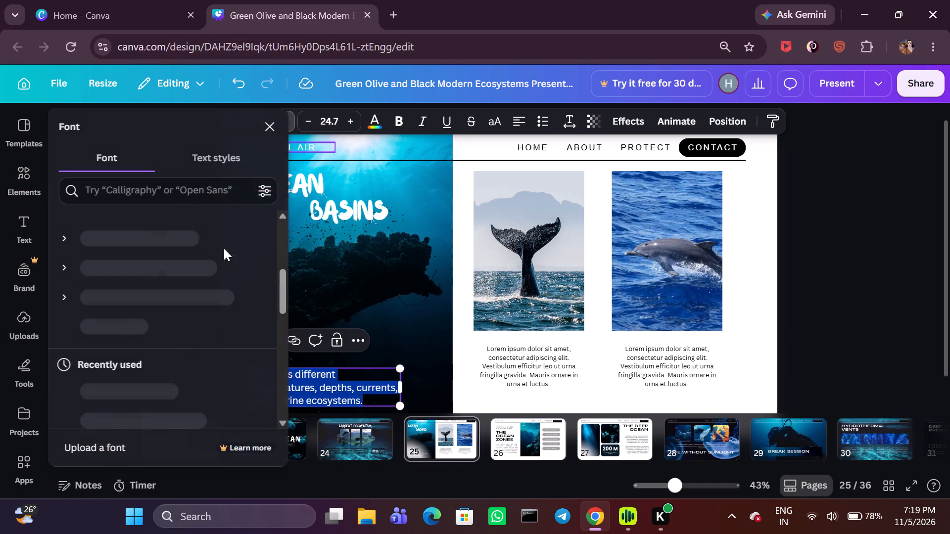
pyautogui.click(136, 335)
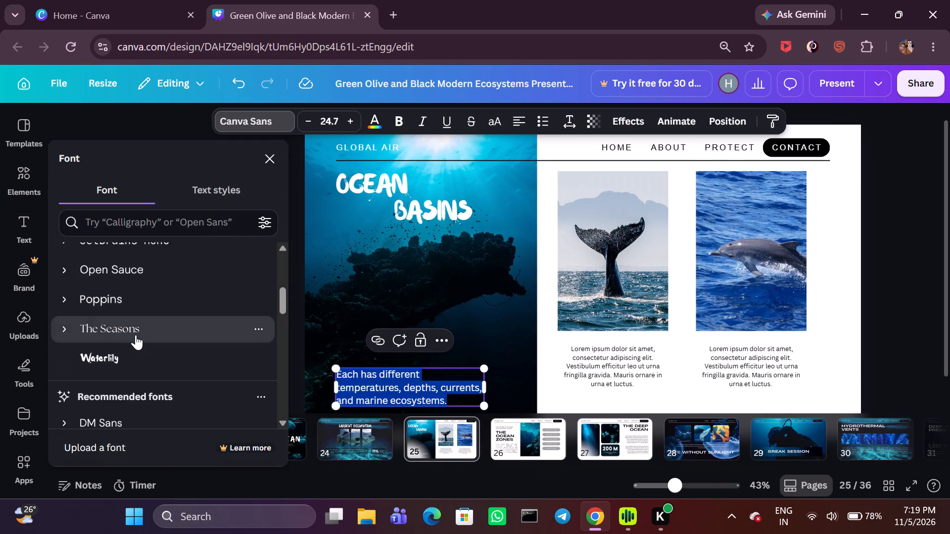
# Star the font The Seasons among the document fonts.
pyautogui.rightClick(268, 326)
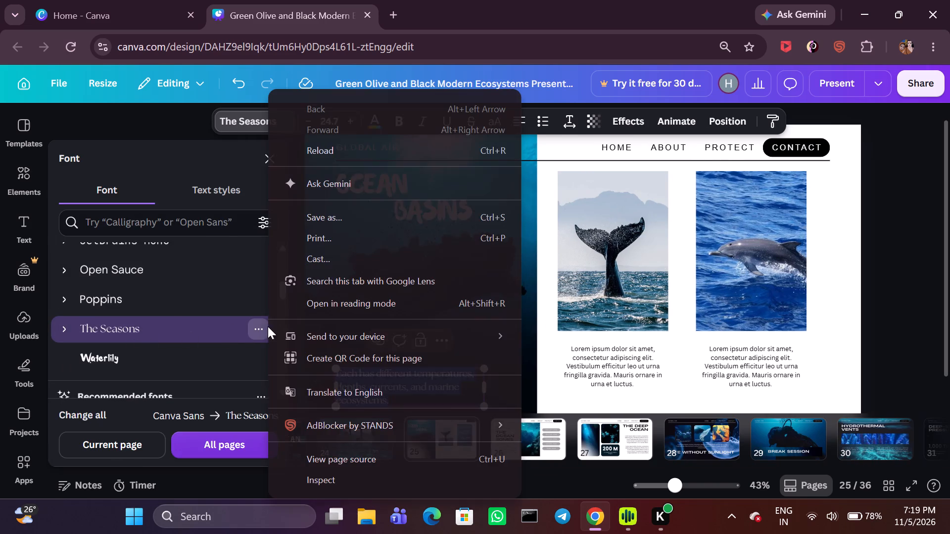
pyautogui.click(229, 339)
pyautogui.click(259, 327)
pyautogui.click(281, 362)
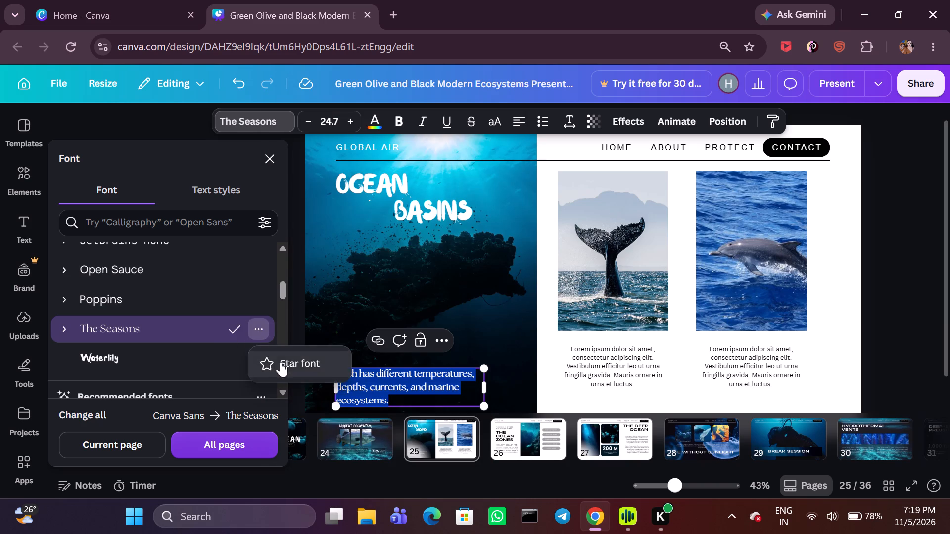
pyautogui.click(265, 356)
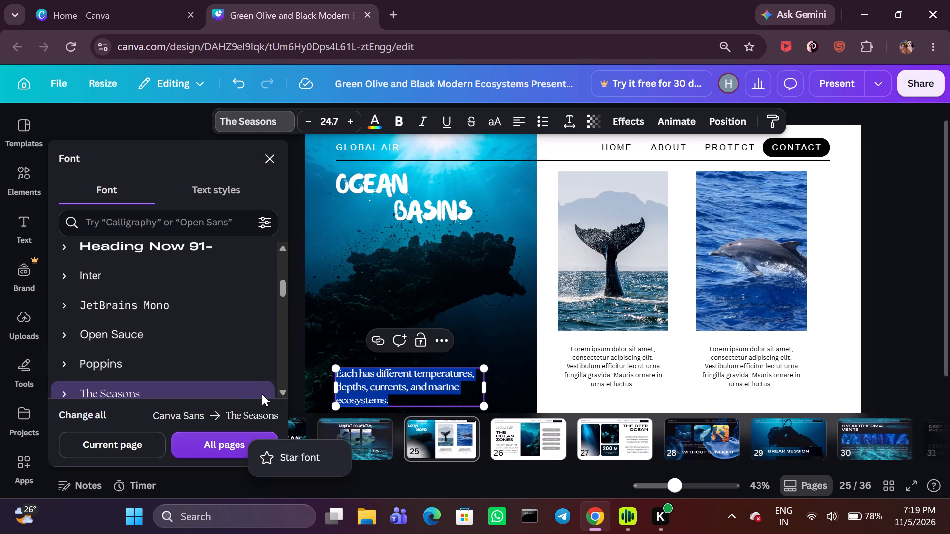
pyautogui.scroll(-2, 201, 351)
pyautogui.scroll(3, 169, 359)
pyautogui.scroll(-2, 194, 246)
pyautogui.scroll(-1, 165, 333)
pyautogui.click(284, 464)
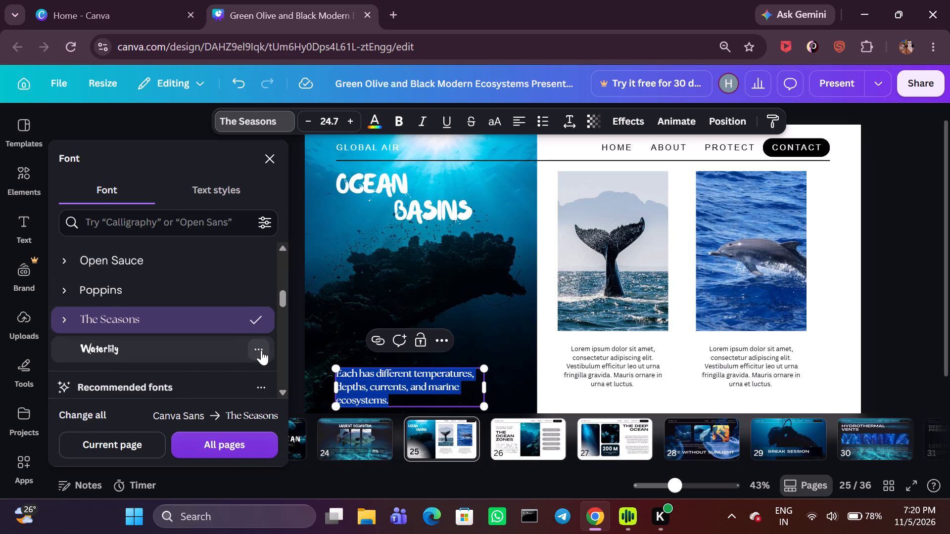
# Star the font Waterlily among the document fonts and leave the paragraph's text editing.
pyautogui.click(261, 350)
pyautogui.click(270, 385)
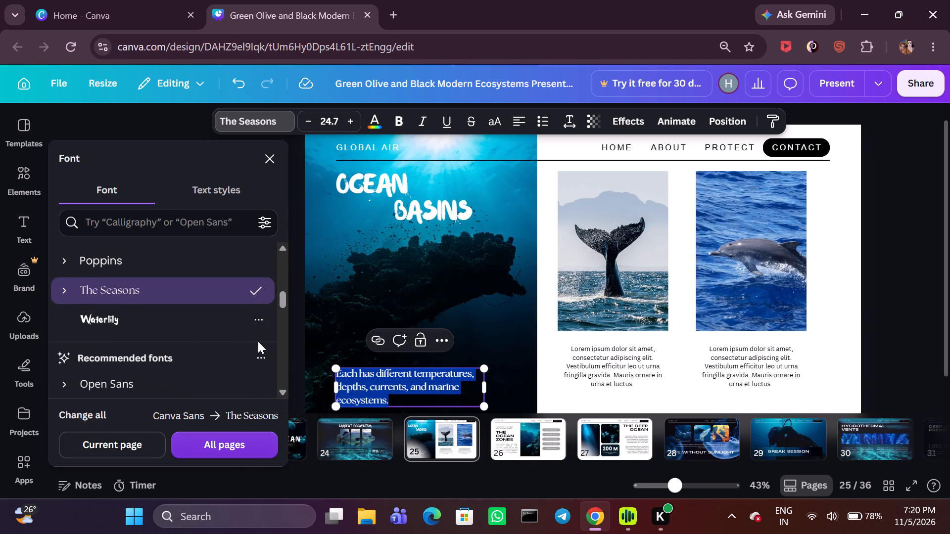
pyautogui.click(258, 325)
pyautogui.click(270, 358)
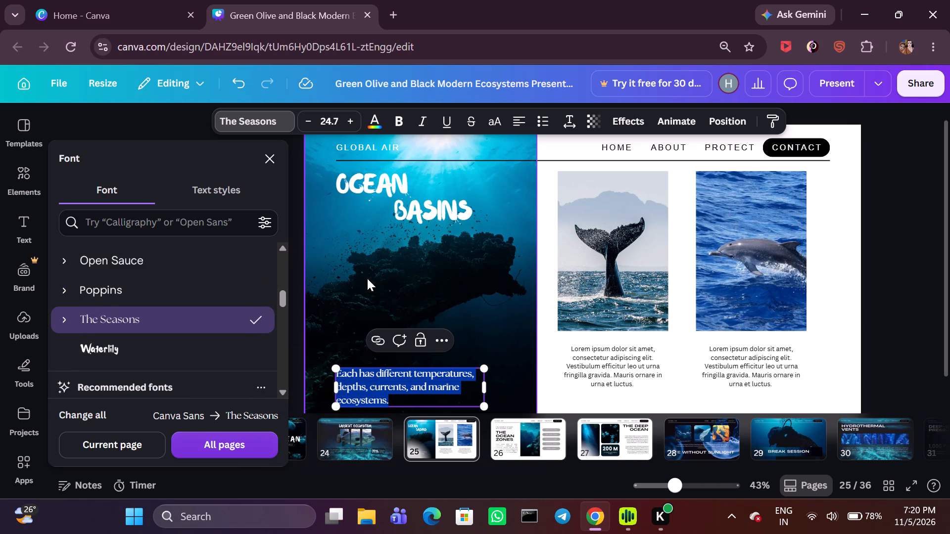
pyautogui.click(353, 326)
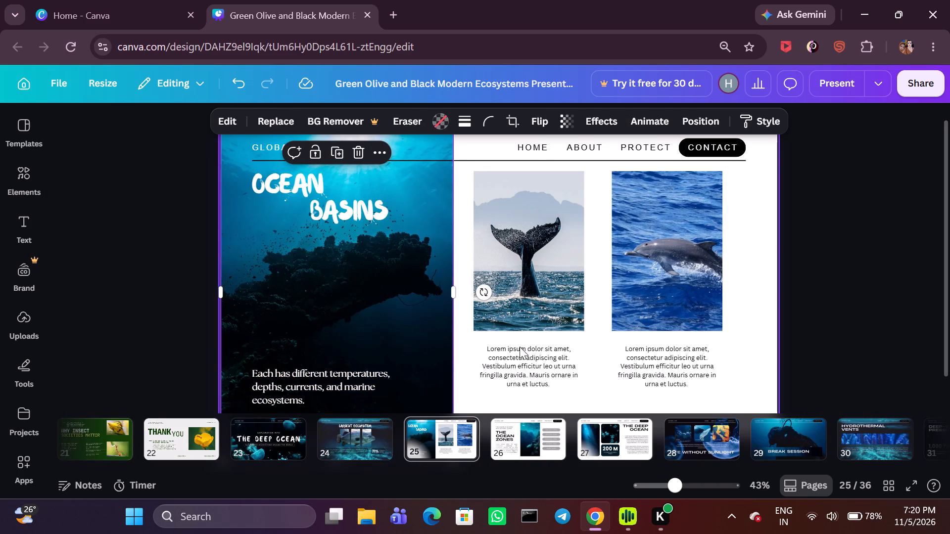
# Replace the placeholder caption under the whale-tail photo on page 25 with "Ocean" and left-align it.
pyautogui.doubleClick(522, 347)
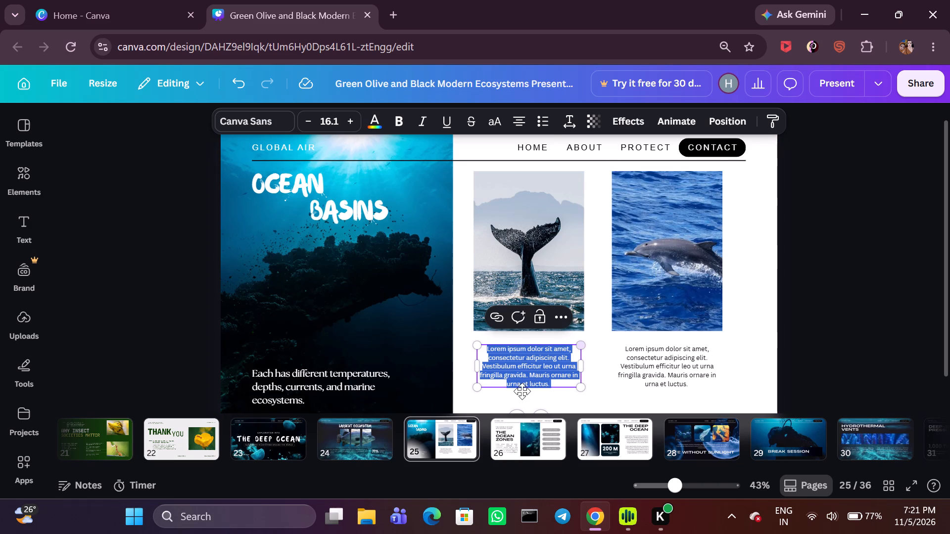
pyautogui.keyDown('ctrl'); pyautogui.scroll(9, 520, 392); pyautogui.keyUp('ctrl')
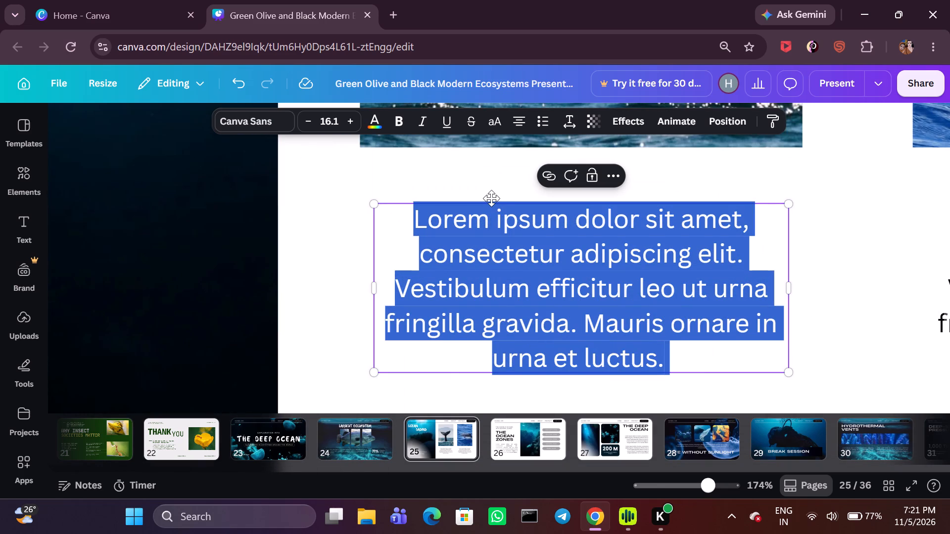
pyautogui.write('Oce')
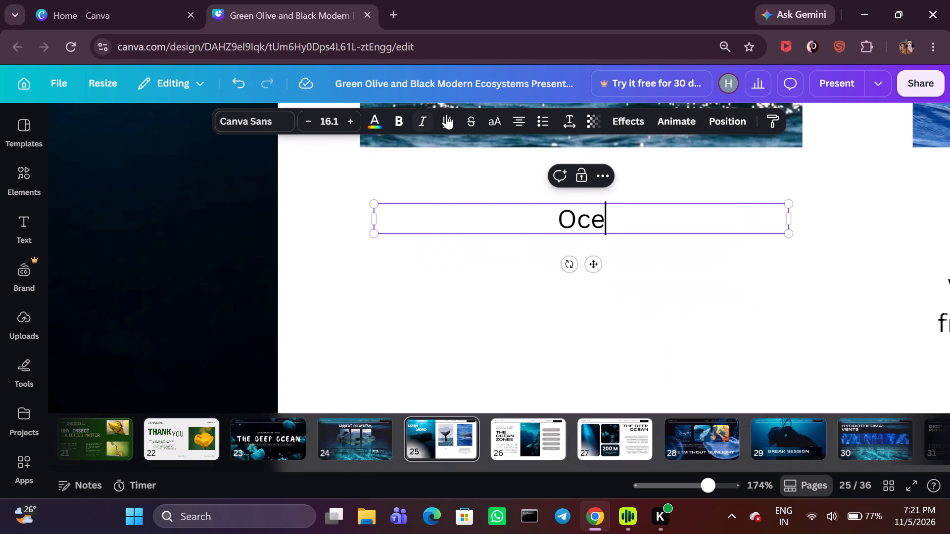
pyautogui.click(525, 119)
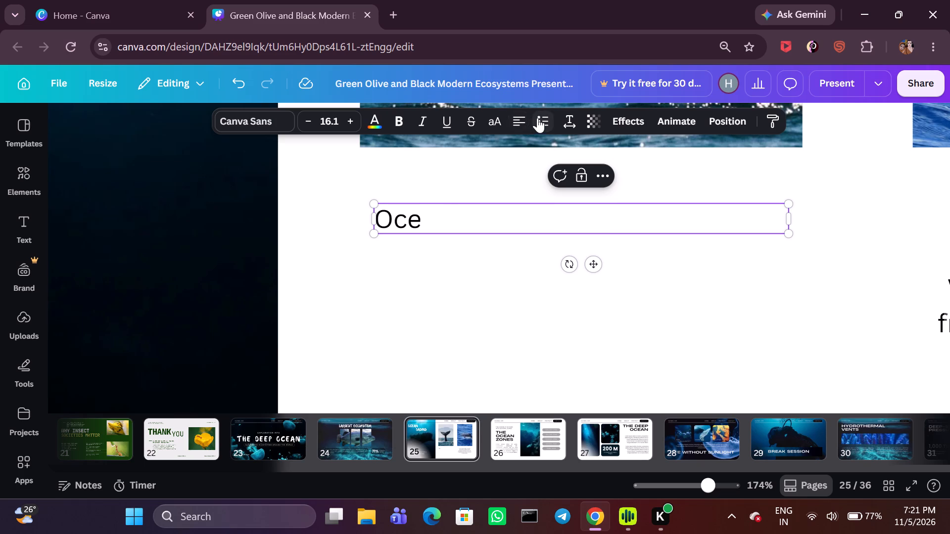
pyautogui.write('an')
pyautogui.press('space')
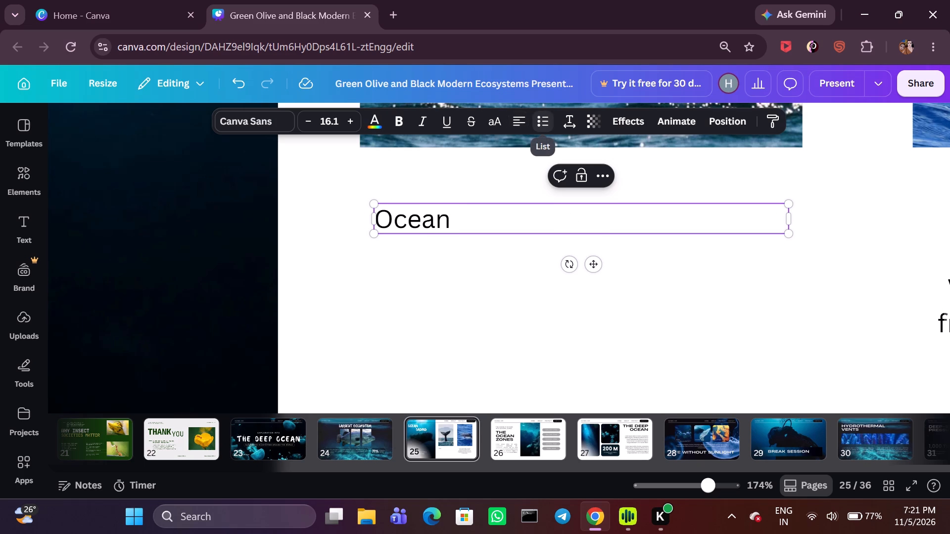
# Continue the whale-tail caption after "Ocean" with "basins are large, deep depressions".
pyautogui.write('basis')
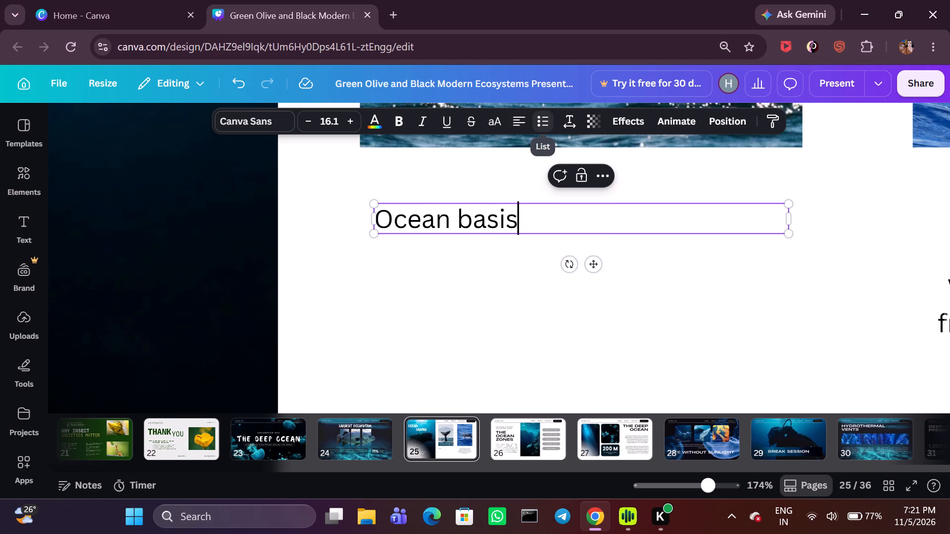
pyautogui.press('space')
pyautogui.press('BackSpace')
pyautogui.press('BackSpace')
pyautogui.write('ns')
pyautogui.press('space')
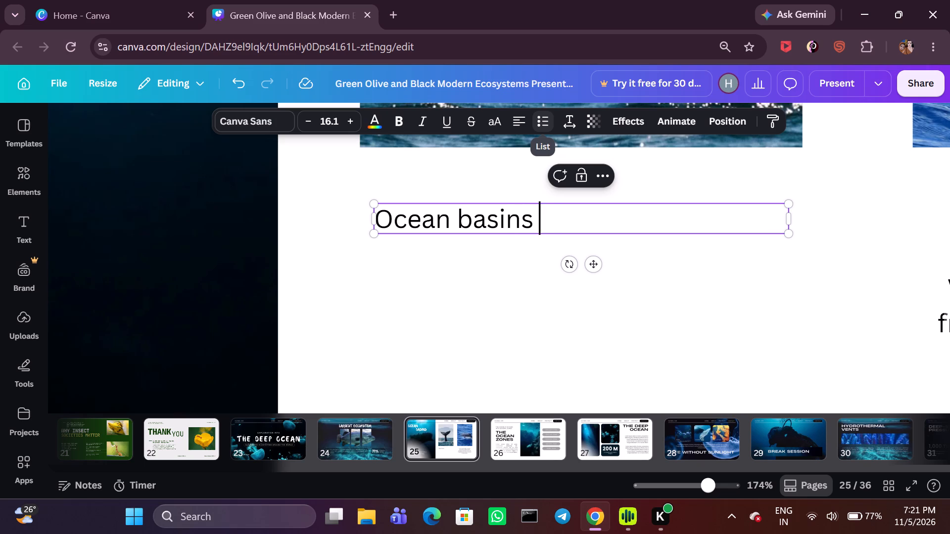
pyautogui.write('are la')
pyautogui.write('rge')
pyautogui.press('space')
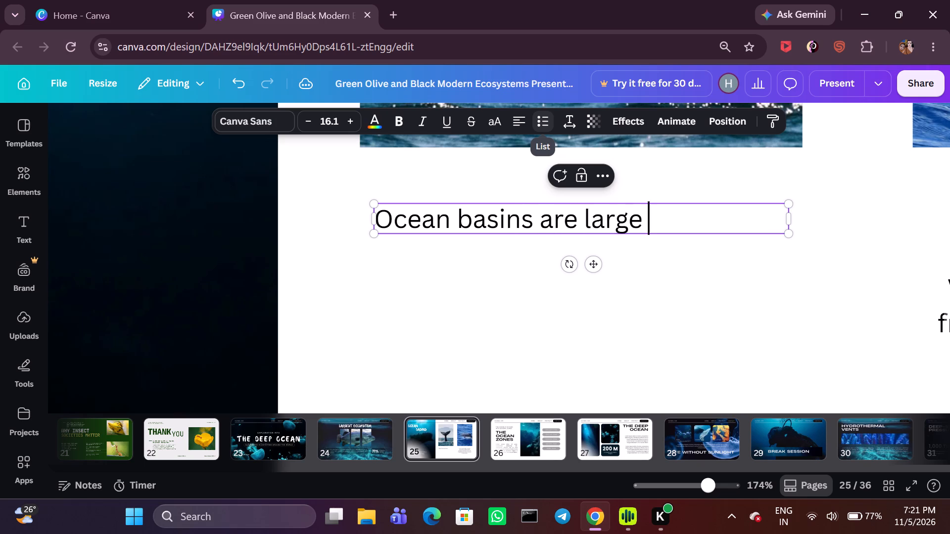
pyautogui.press('BackSpace')
pyautogui.write(', dee')
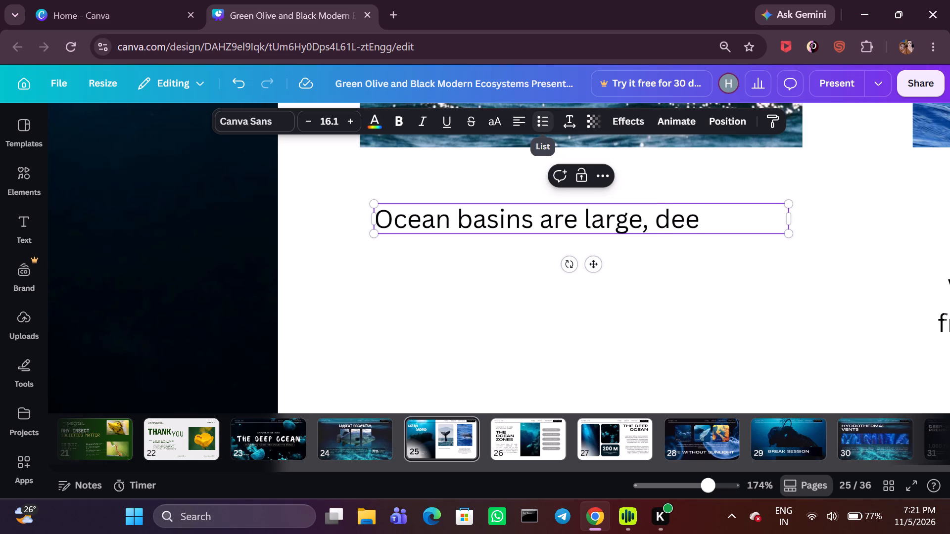
pyautogui.write('p')
pyautogui.press('space')
pyautogui.write('depression')
pyautogui.press('space')
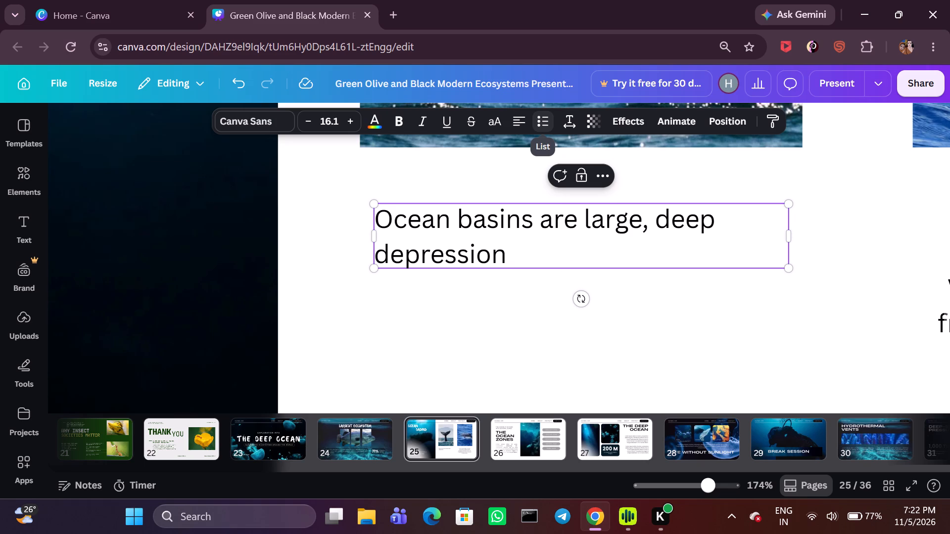
pyautogui.press('BackSpace')
pyautogui.write('s')
pyautogui.press('space')
# Complete the caption's first sentence with "in the Earth’s surface that contain ocean water.".
pyautogui.write('in the')
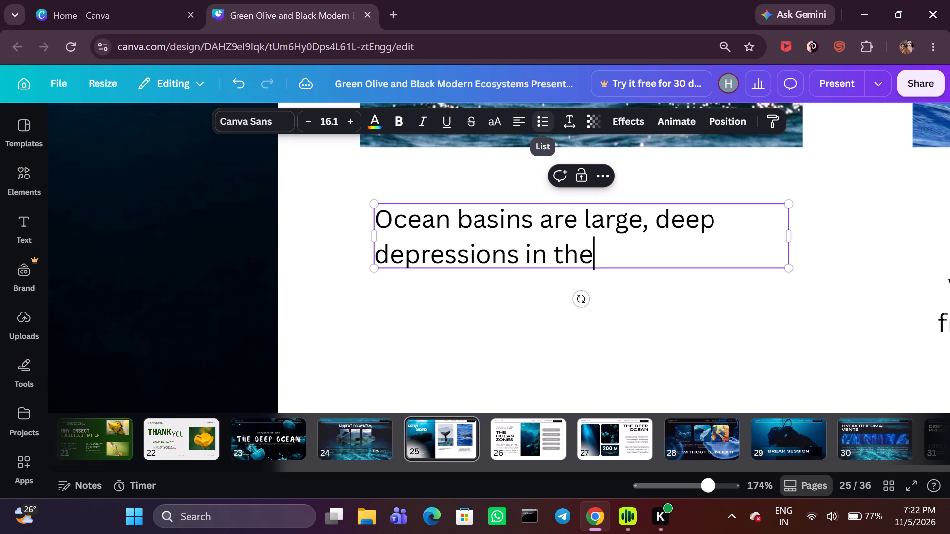
pyautogui.press('space')
pyautogui.write('Ea')
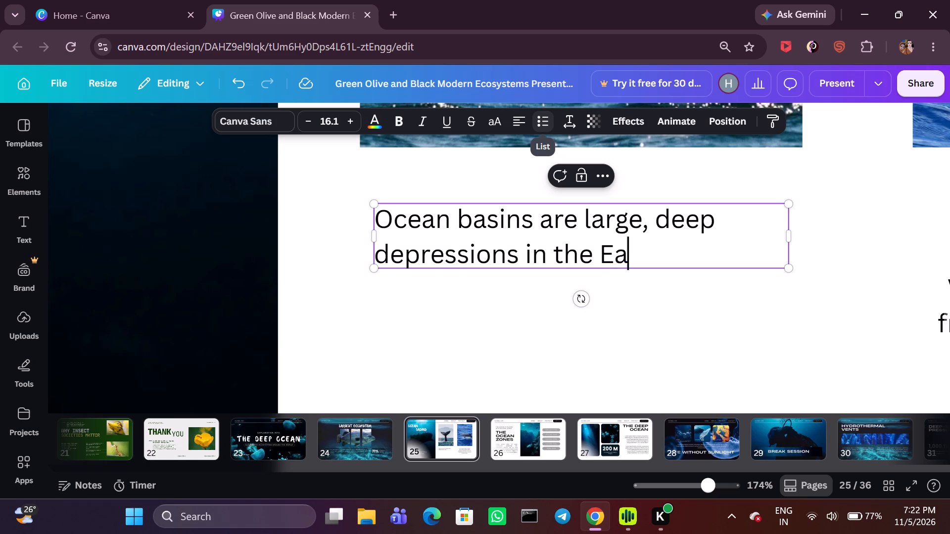
pyautogui.write('rtjh')
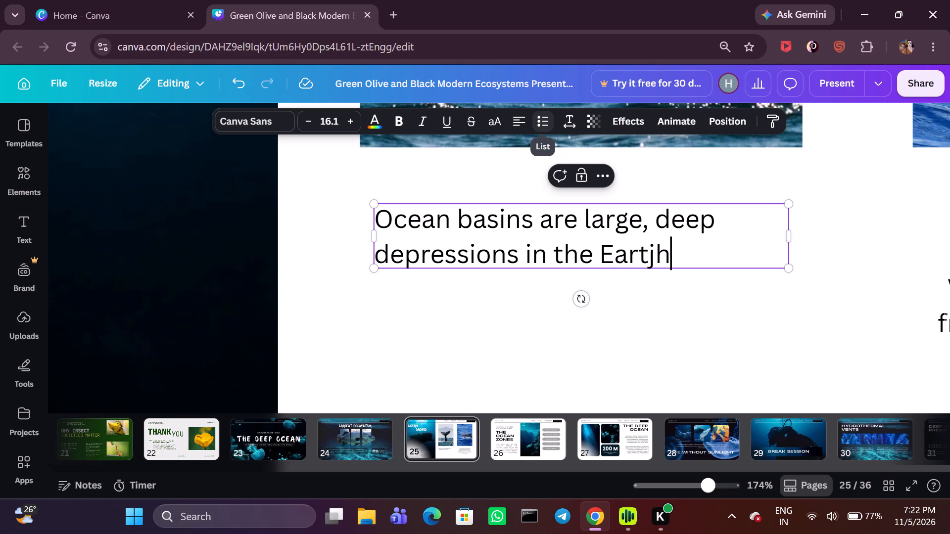
pyautogui.press('BackSpace')
pyautogui.press('BackSpace')
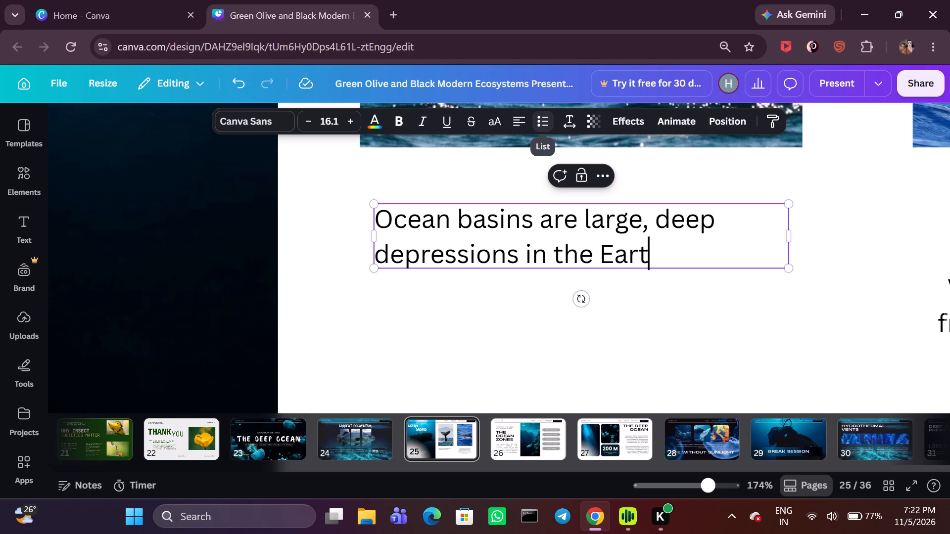
pyautogui.press("'")
pyautogui.press('BackSpace')
pyautogui.press('h')
pyautogui.write("'s")
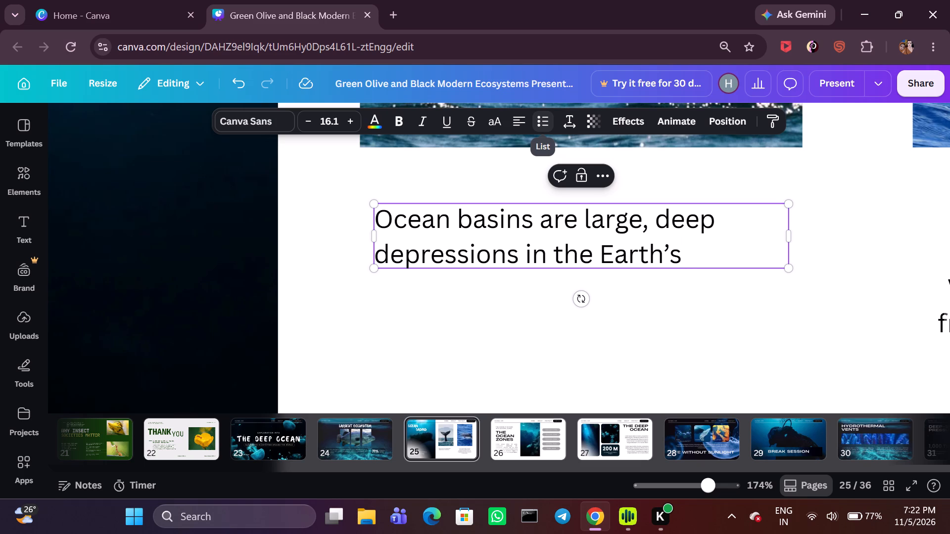
pyautogui.press('space')
pyautogui.write('surface')
pyautogui.press('space')
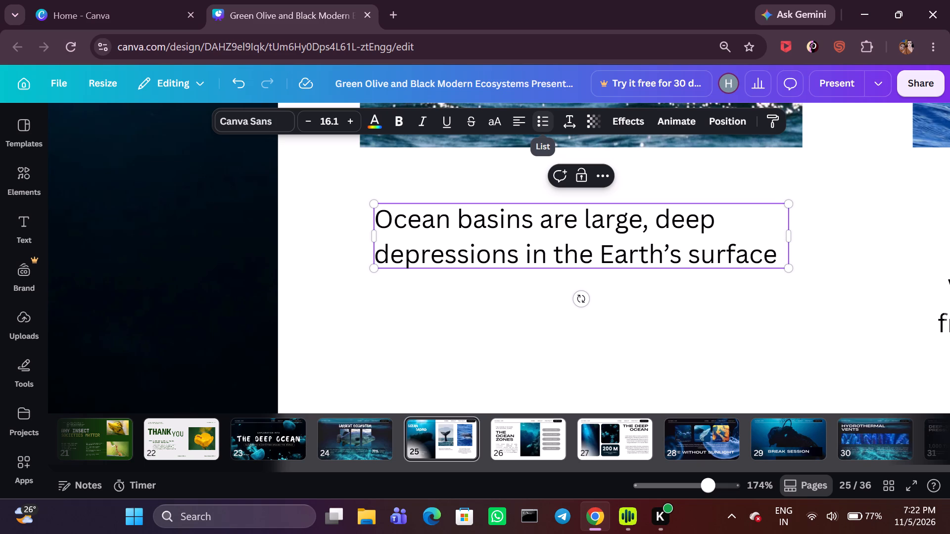
pyautogui.write('the')
pyautogui.press('space')
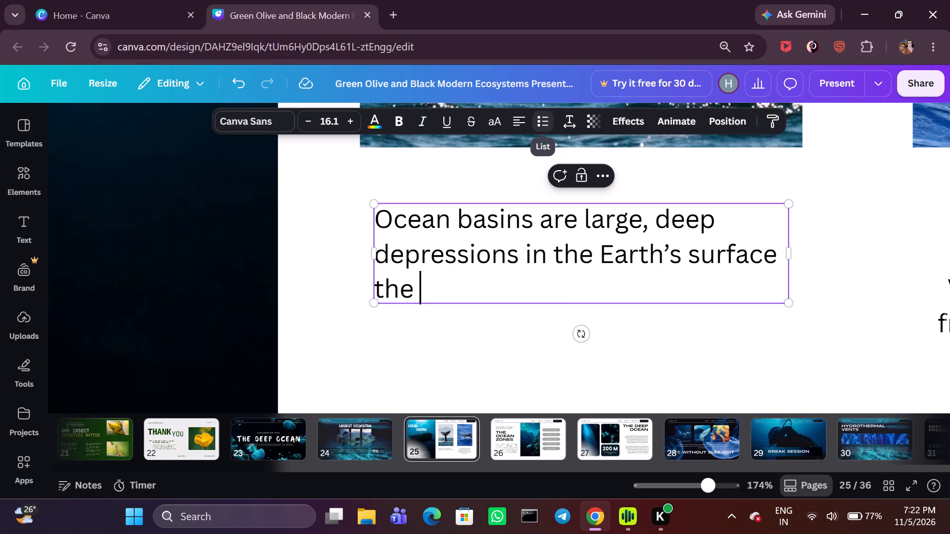
pyautogui.press('BackSpace')
pyautogui.press('BackSpace')
pyautogui.write('ate')
pyautogui.press('BackSpace')
pyautogui.press('space')
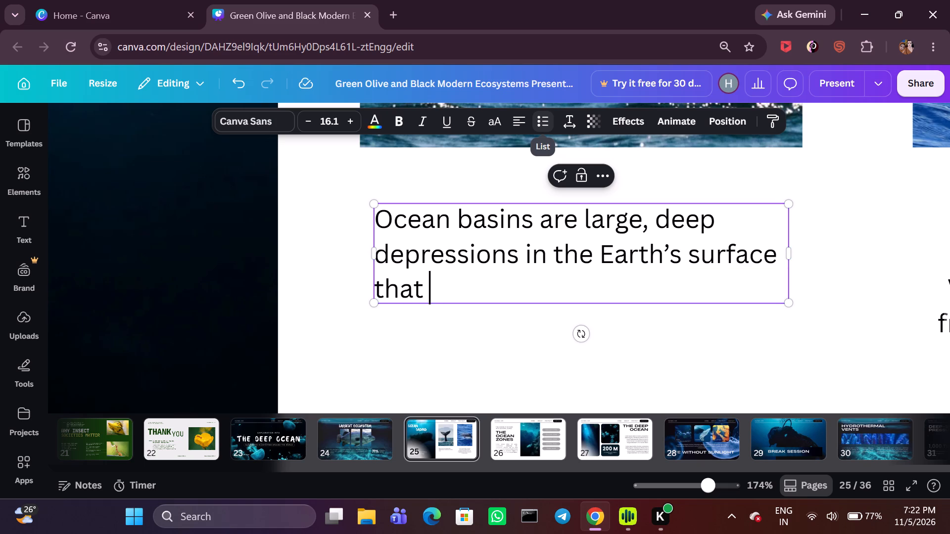
pyautogui.write('contain')
pyautogui.press('space')
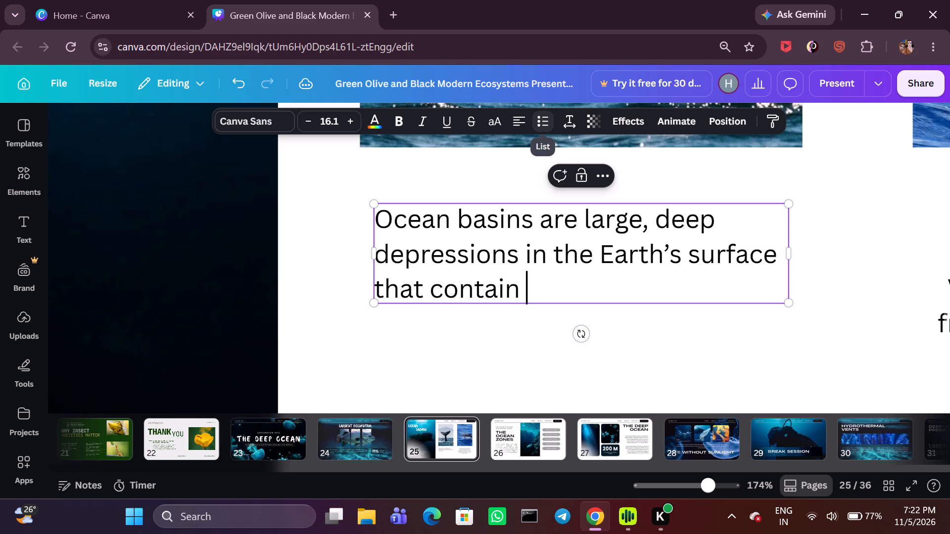
pyautogui.write('ocean')
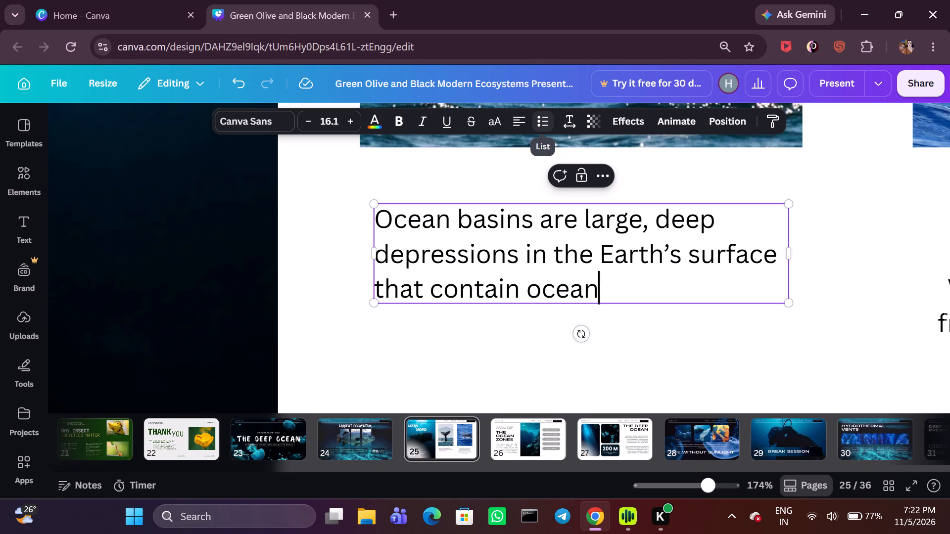
pyautogui.press('space')
pyautogui.write('wat')
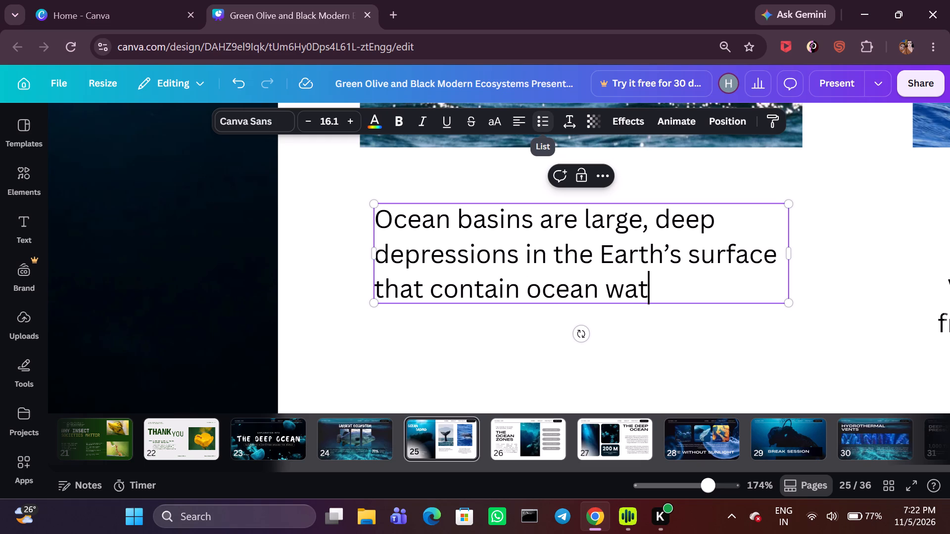
pyautogui.write('er')
pyautogui.press('space')
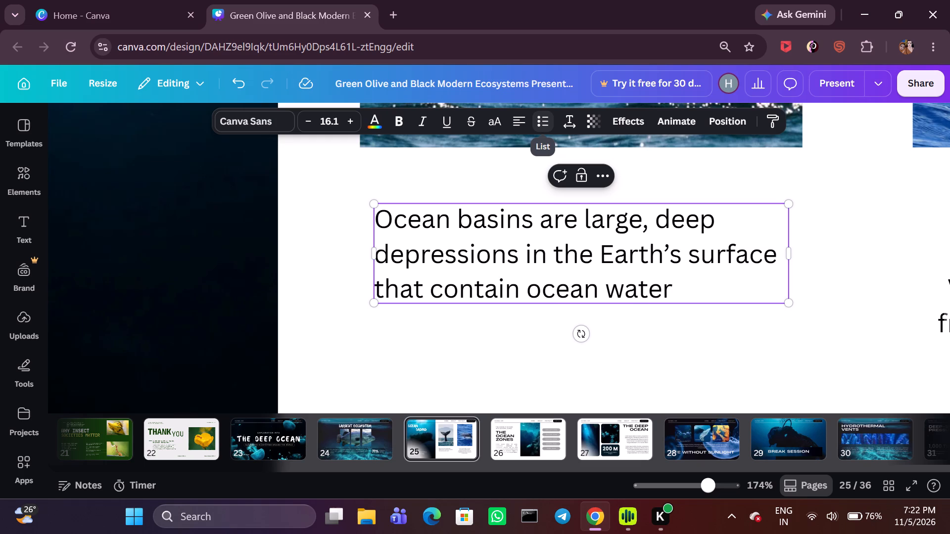
pyautogui.press('BackSpace')
pyautogui.press('.')
# Start a new line in the whale-tail caption with "In simple word" followed by a comma.
pyautogui.press('Return')
pyautogui.write('Ins')
pyautogui.press('BackSpace')
pyautogui.press('space')
pyautogui.write('siml')
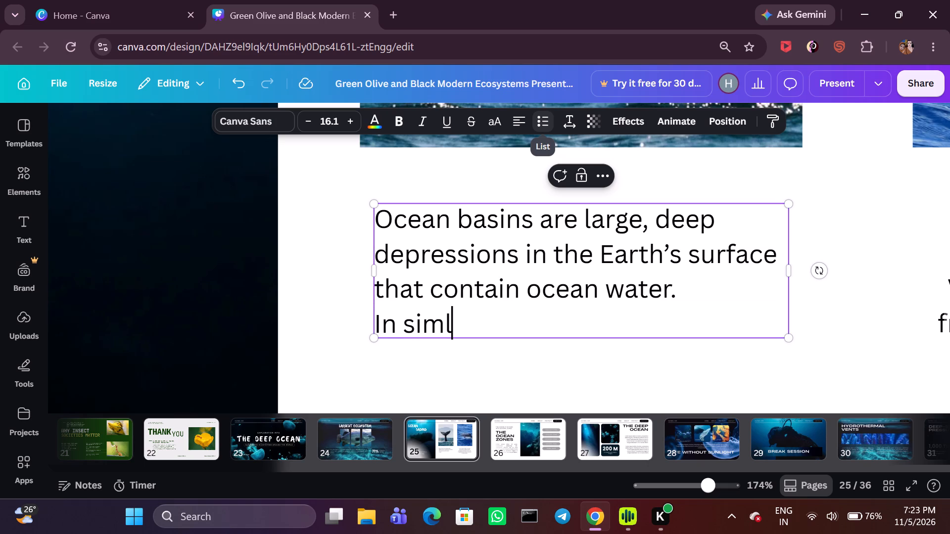
pyautogui.press('BackSpace')
pyautogui.write('l,')
pyautogui.press('BackSpace')
pyautogui.press('BackSpace')
pyautogui.press('l')
pyautogui.press('BackSpace')
pyautogui.write('ple')
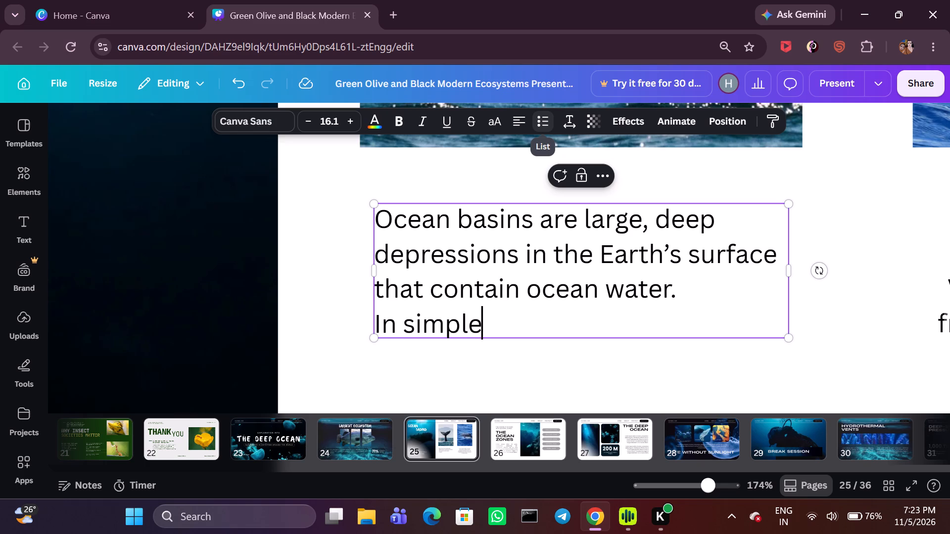
pyautogui.press('space')
pyautogui.write('word')
pyautogui.press('space')
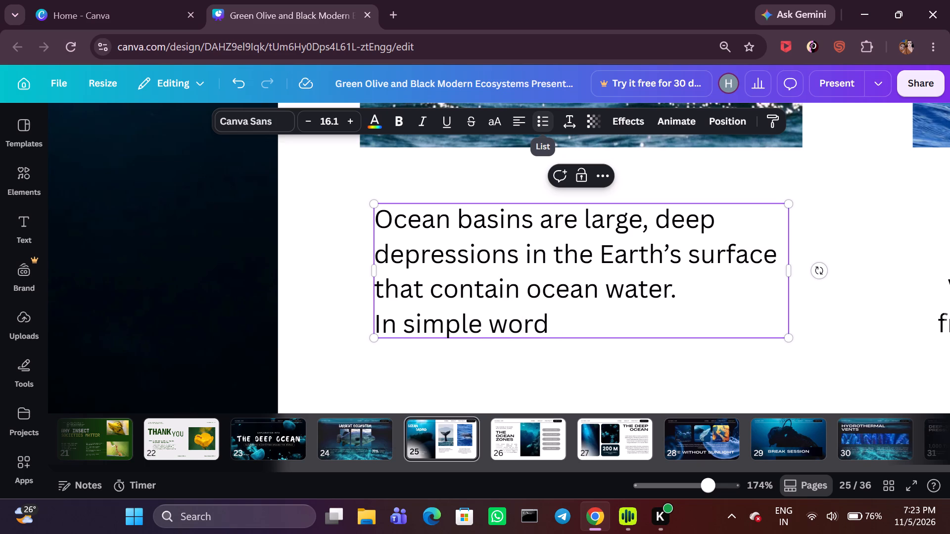
pyautogui.press(',')
# Skip to the next song in the LastWave music playback and return to the end of the caption text.
pyautogui.click(808, 516)
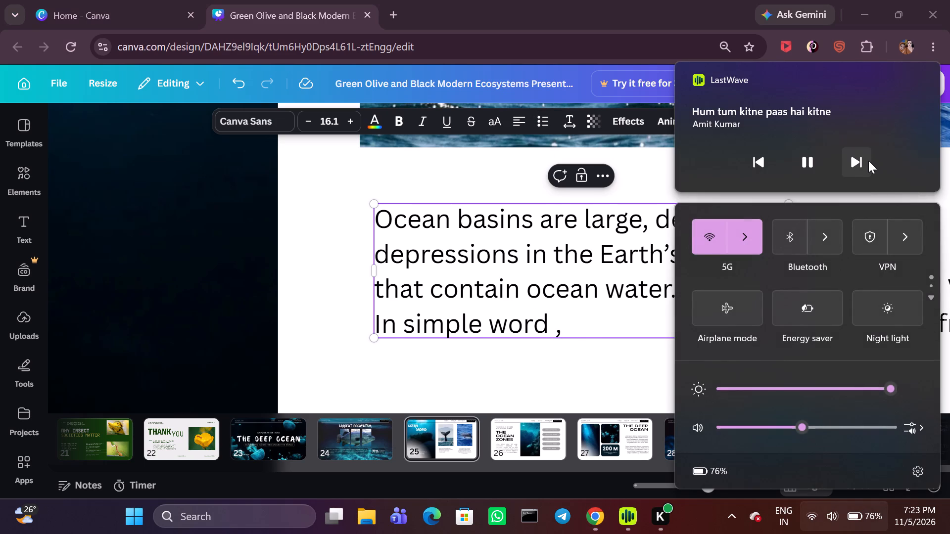
pyautogui.click(860, 158)
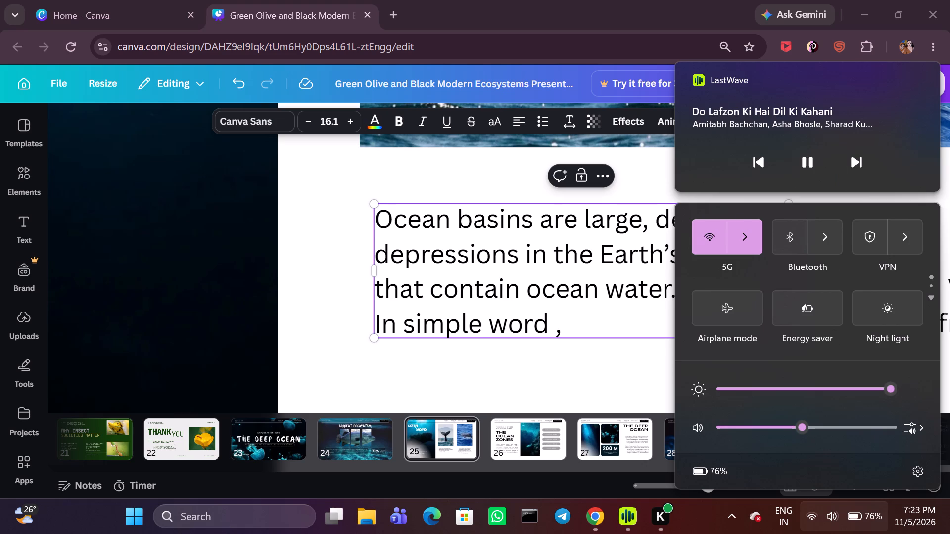
pyautogui.click(572, 326)
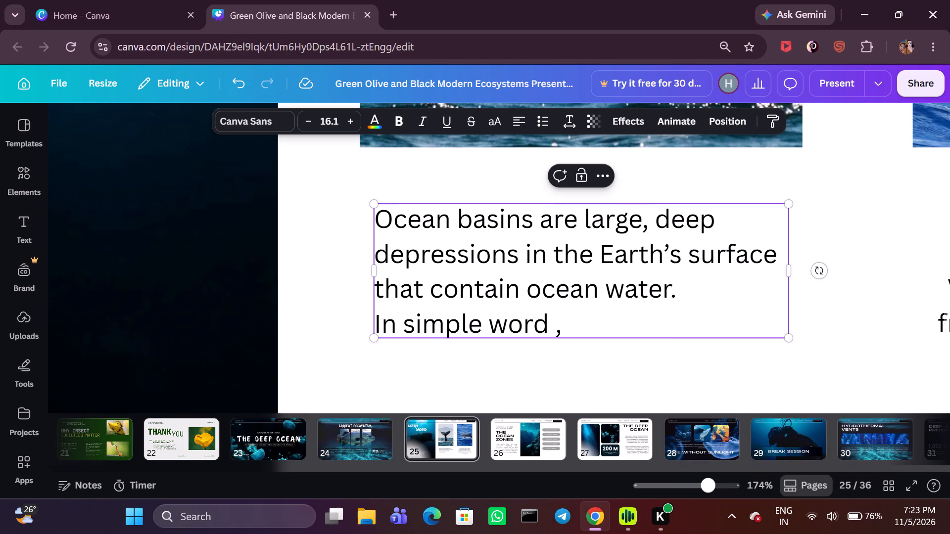
# Remove the space before the comma and continue the line so it reads "In simple word, the".
pyautogui.write('thr')
pyautogui.press('space')
pyautogui.press('BackSpace')
pyautogui.press('Insert')
pyautogui.press('Insert')
pyautogui.press('BackSpace')
pyautogui.press('BackSpace')
pyautogui.press('BackSpace')
pyautogui.press('BackSpace')
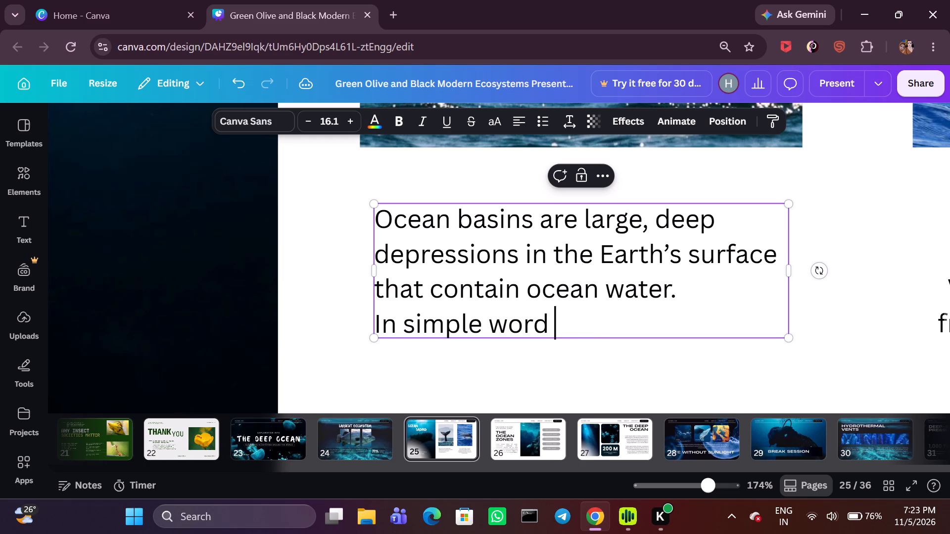
pyautogui.press('BackSpace')
pyautogui.write(',rh')
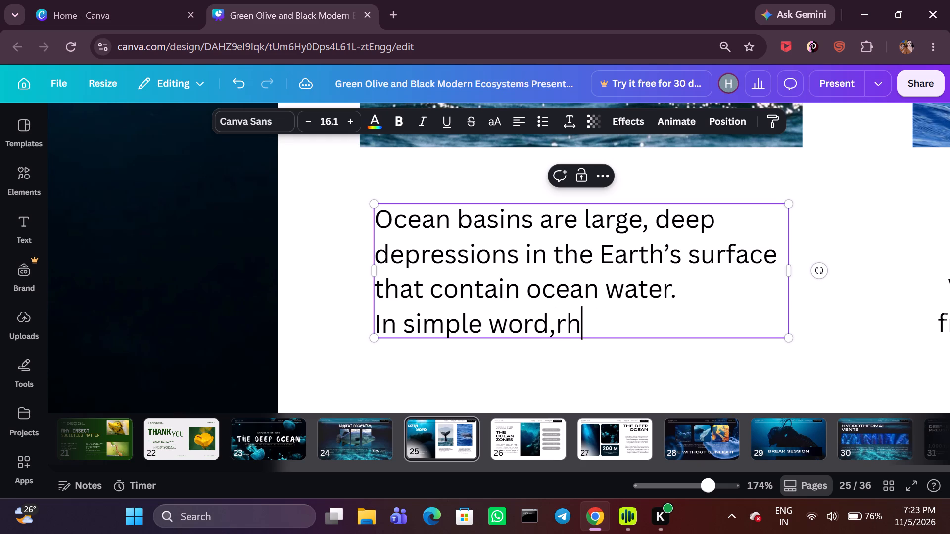
pyautogui.press('BackSpace')
pyautogui.press('BackSpace')
pyautogui.press('space')
pyautogui.write('the')
pyautogui.press('space')
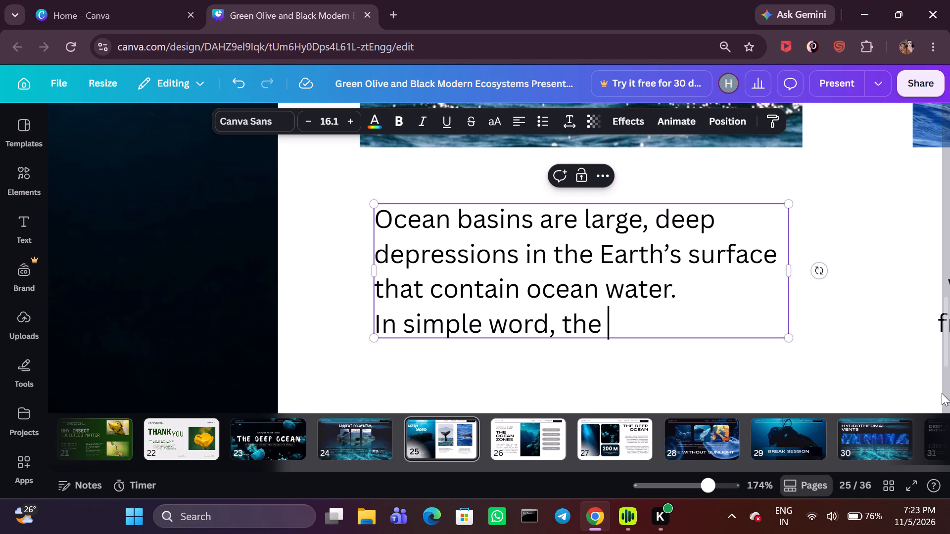
# Continue the caption's second sentence with "huge underwater areas".
pyautogui.write('hufr')
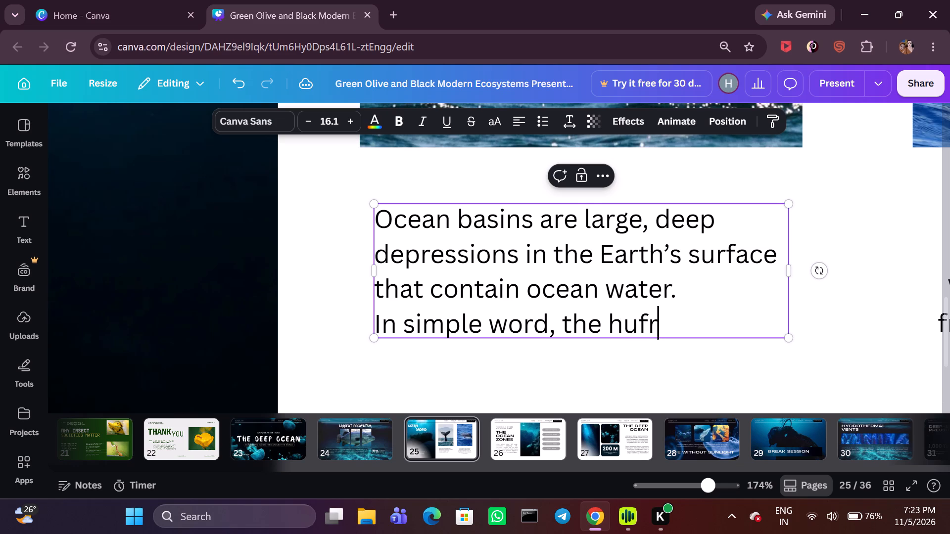
pyautogui.press('BackSpace')
pyautogui.press('BackSpace')
pyautogui.write('de')
pyautogui.press('BackSpace')
pyautogui.press('BackSpace')
pyautogui.write('ge')
pyautogui.press('space')
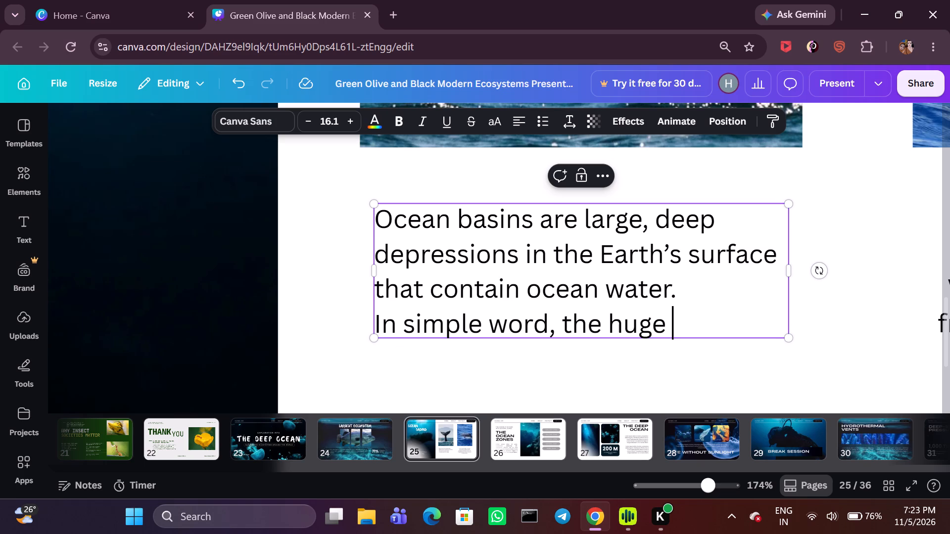
pyautogui.write('un')
pyautogui.write('der')
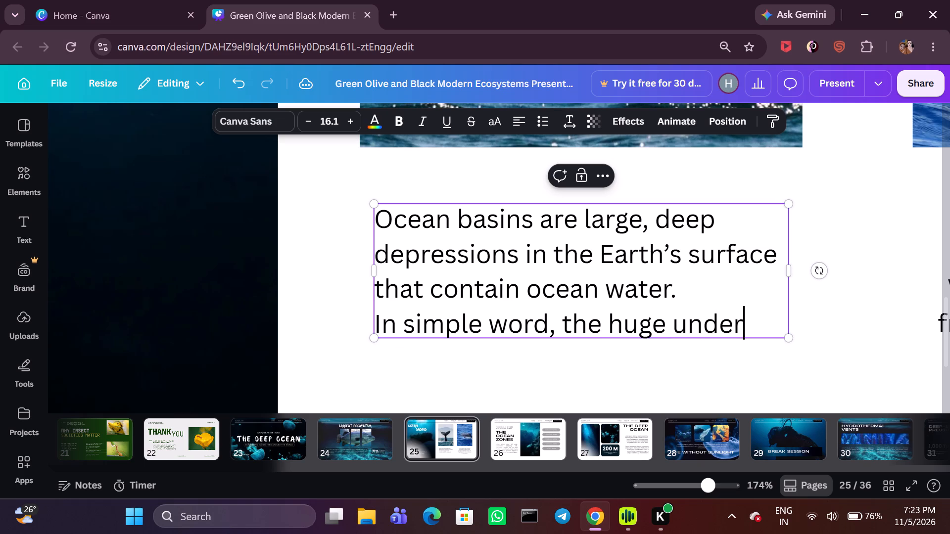
pyautogui.write('wa')
pyautogui.write('ter')
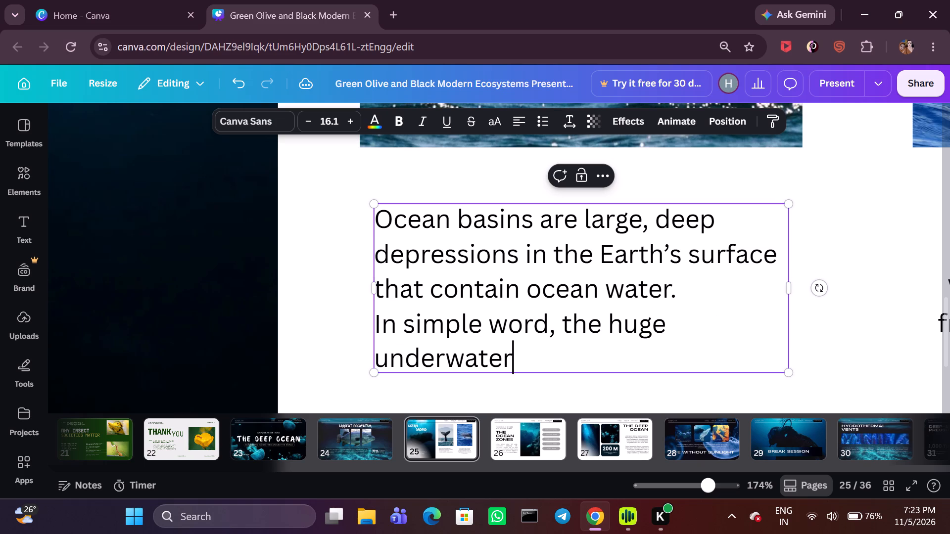
pyautogui.press('space')
pyautogui.write('areas')
pyautogui.press('space')
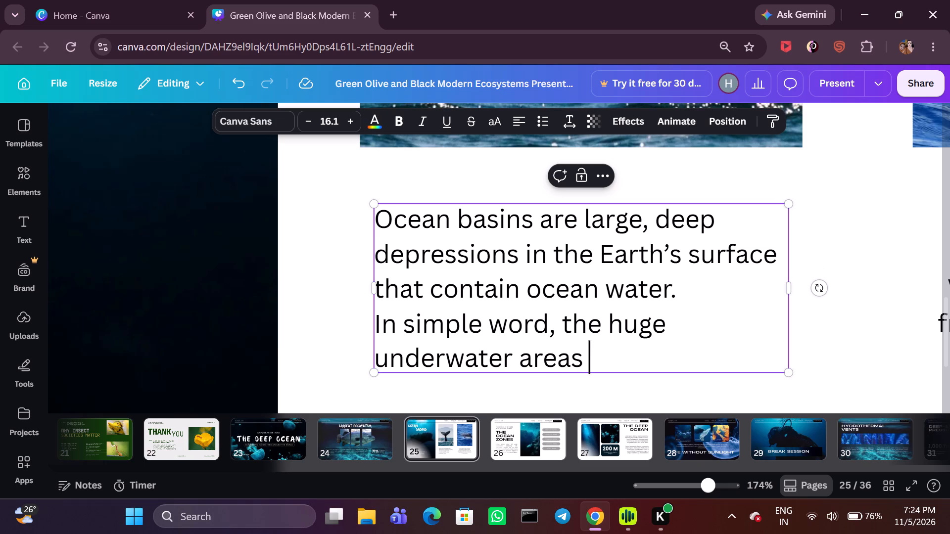
# Continue the caption's second sentence with "that forms".
pyautogui.write('thar')
pyautogui.press('space')
pyautogui.press('BackSpace')
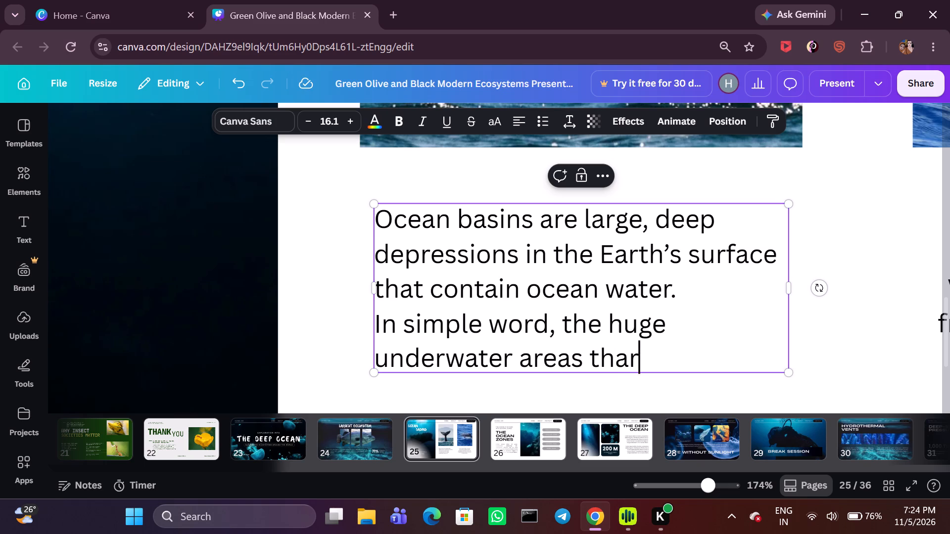
pyautogui.press('BackSpace')
pyautogui.write('t')
pyautogui.press('space')
pyautogui.write('duj')
pyautogui.press('BackSpace')
pyautogui.press('BackSpace')
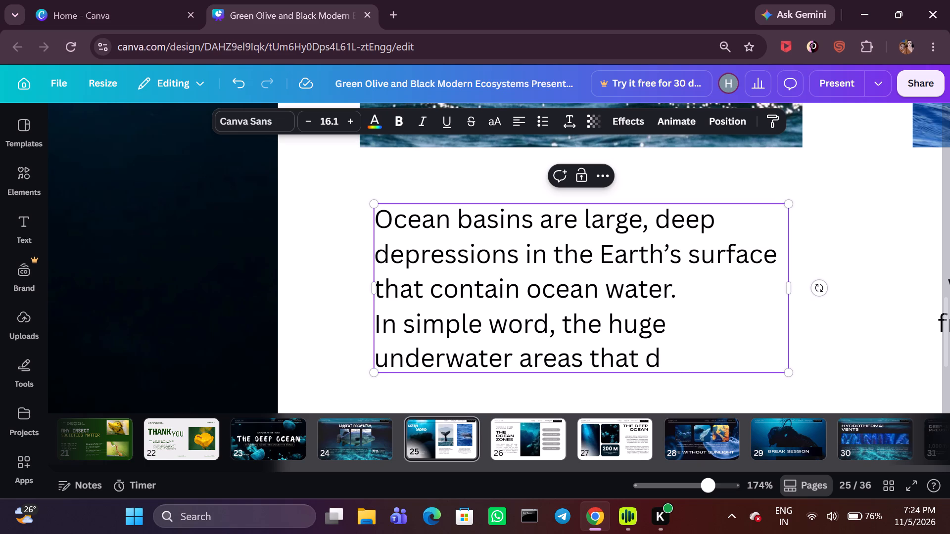
pyautogui.press('BackSpace')
pyautogui.press('space')
pyautogui.write('f i')
pyautogui.press('BackSpace')
pyautogui.press('BackSpace')
pyautogui.write('oe')
pyautogui.press('BackSpace')
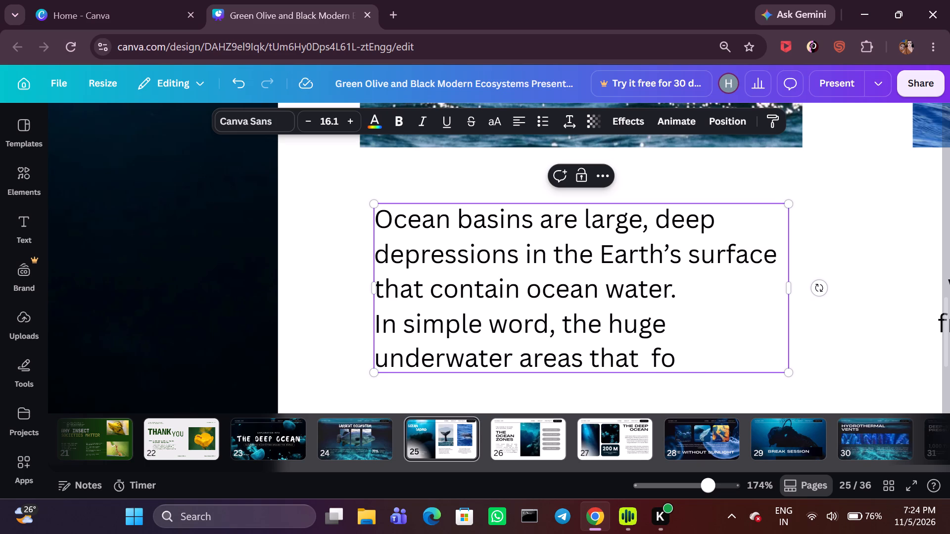
pyautogui.press('w')
pyautogui.press('BackSpace')
pyautogui.press('r')
pyautogui.write('ma=')
pyautogui.press('BackSpace')
pyautogui.press('BackSpace')
pyautogui.press('BackSpace')
pyautogui.write('ms')
pyautogui.press('space')
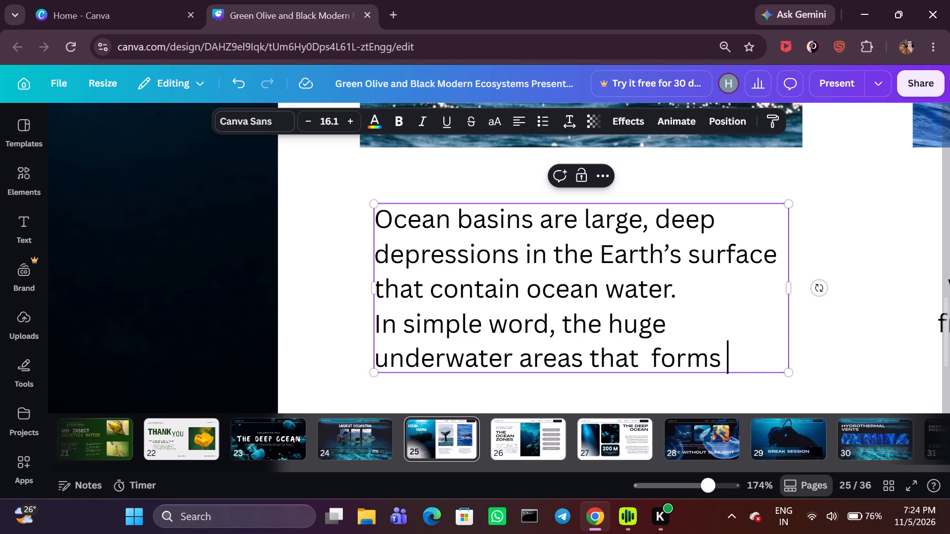
pyautogui.press('BackSpace')
pyautogui.press('BackSpace')
pyautogui.press('BackSpace')
pyautogui.press('BackSpace')
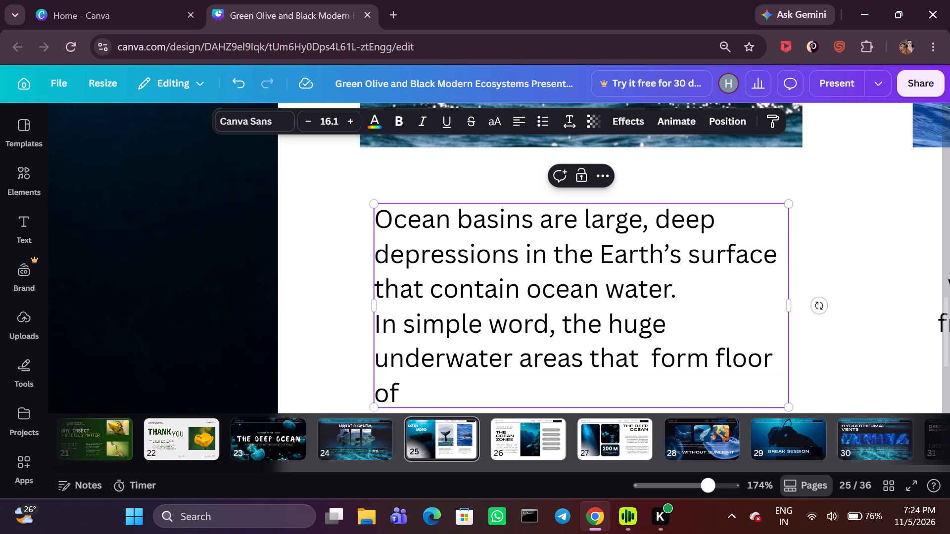
# Continue the ocean basins caption's second sentence with "oceans are called".
pyautogui.write('oce')
pyautogui.press('a')
pyautogui.press('n')
pyautogui.press('space')
pyautogui.write('s')
pyautogui.press('BackSpace')
pyautogui.press('BackSpace')
pyautogui.write('s')
pyautogui.press('space')
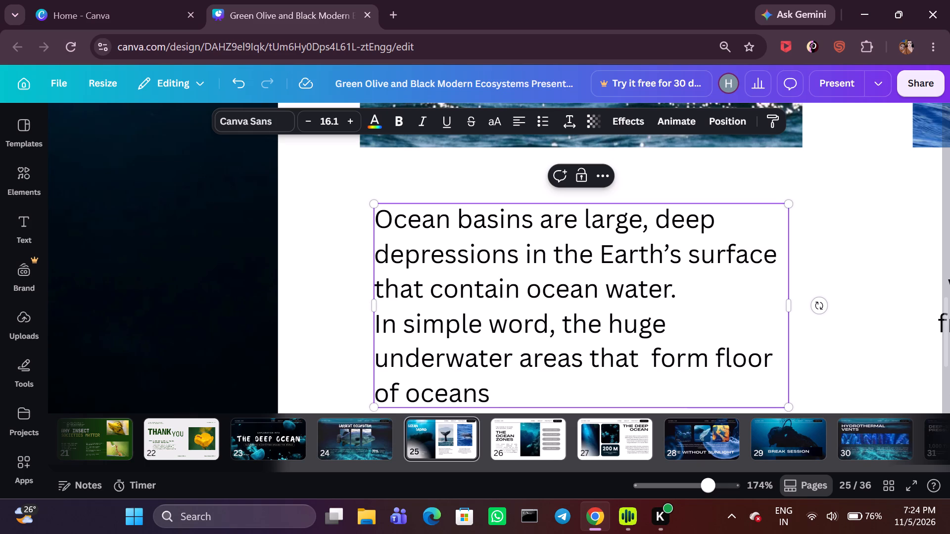
pyautogui.write('ar')
pyautogui.press('e')
pyautogui.press('space')
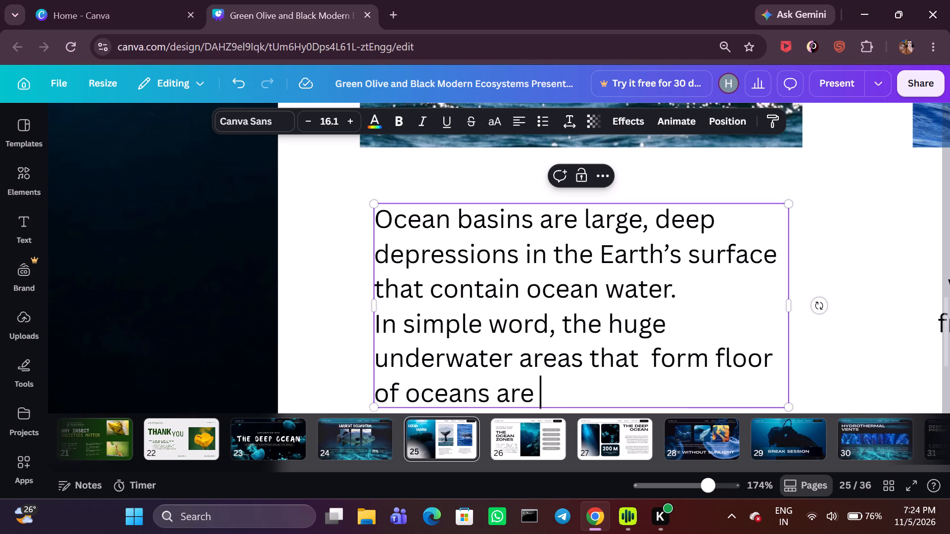
pyautogui.write('called')
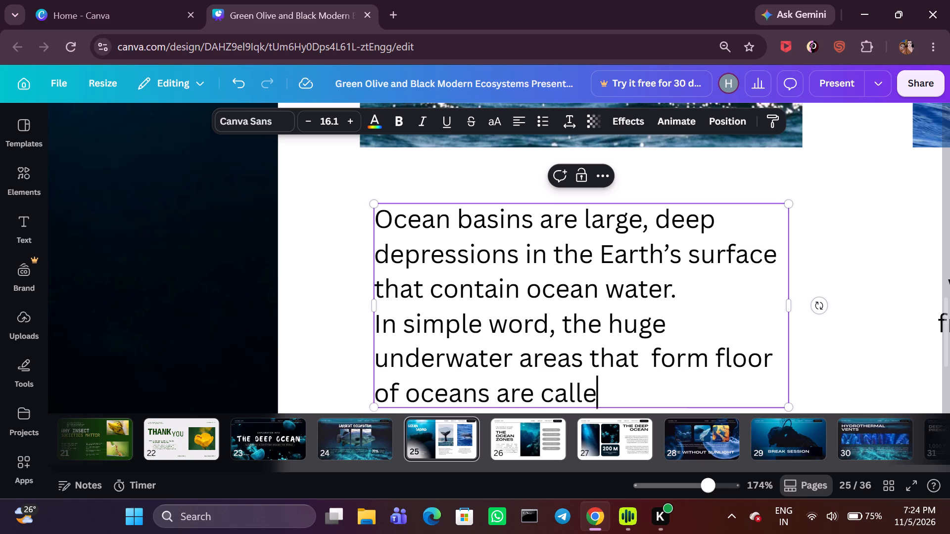
pyautogui.press('space')
# Add the word "Ocean", with a capital O, after "called" in the caption.
pyautogui.write('ocean')
pyautogui.press('s')
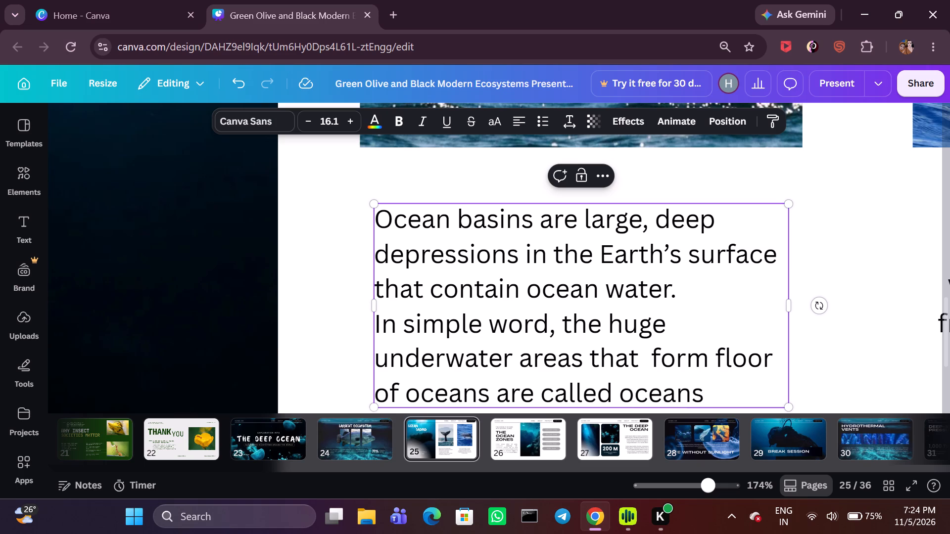
pyautogui.press('BackSpace')
pyautogui.press('space')
pyautogui.press('Left')
pyautogui.press('Left')
pyautogui.press('Left')
pyautogui.press('Left')
pyautogui.press('Left')
pyautogui.press('Left')
pyautogui.press('Right')
pyautogui.press('Left')
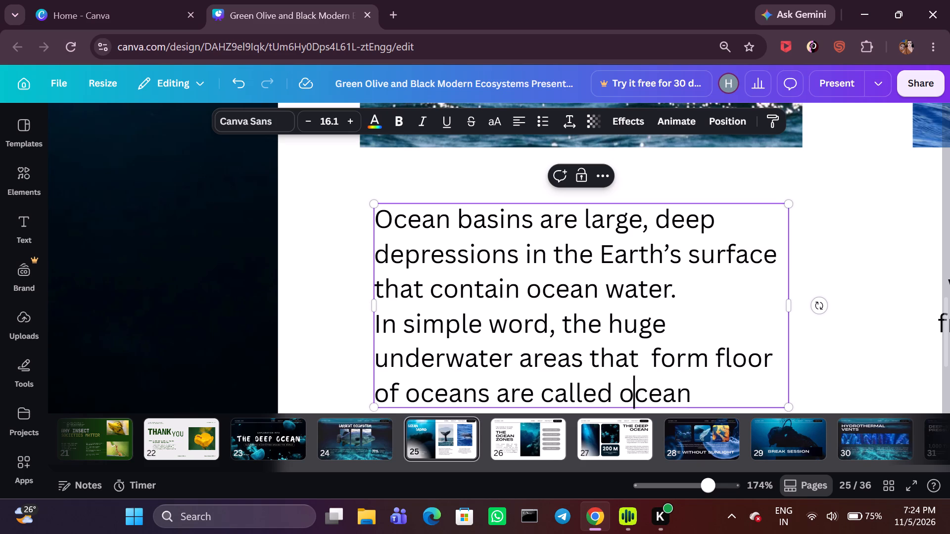
pyautogui.press('BackSpace')
pyautogui.hotkey('shift', 'o')
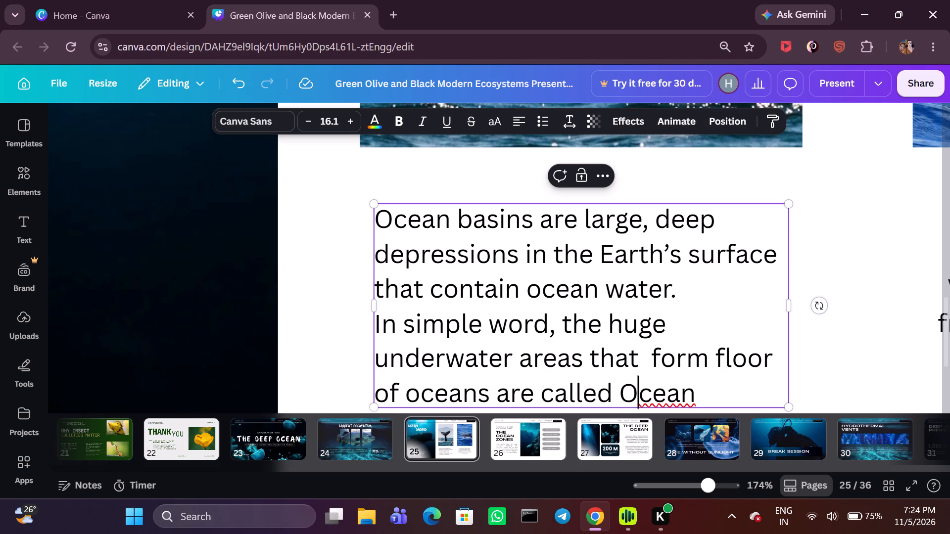
pyautogui.press('Right')
pyautogui.press('Right')
pyautogui.press('Right')
pyautogui.press('Right')
# Finish the caption's second sentence with "Basins.".
pyautogui.hotkey('ctrl', 'Left')
pyautogui.hotkey('ctrl', 'Right')
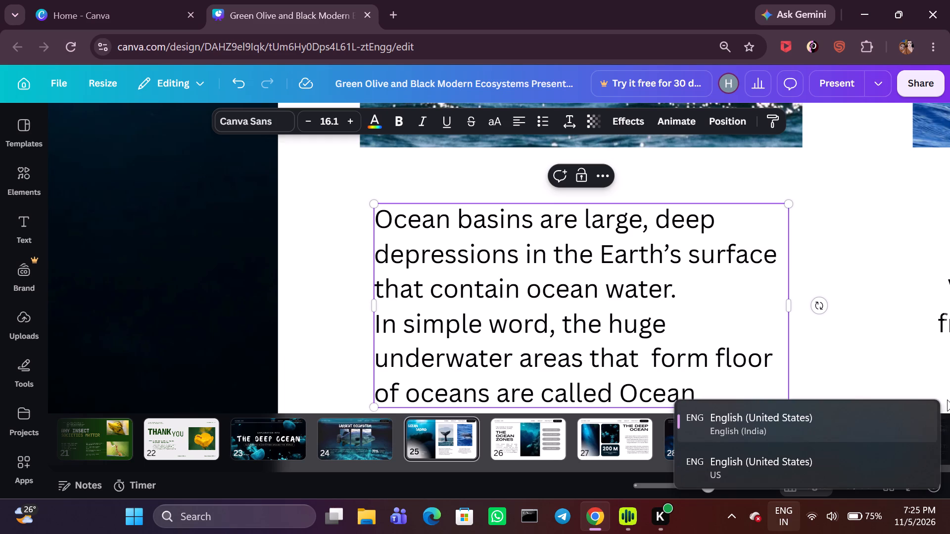
pyautogui.press('space')
pyautogui.press('space')
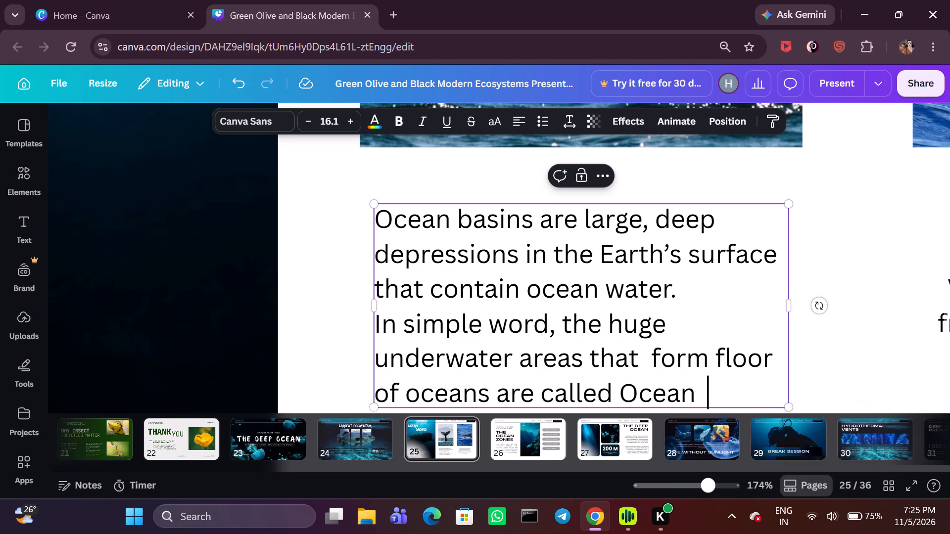
pyautogui.write('Basis')
pyautogui.press('BackSpace')
pyautogui.write('ns')
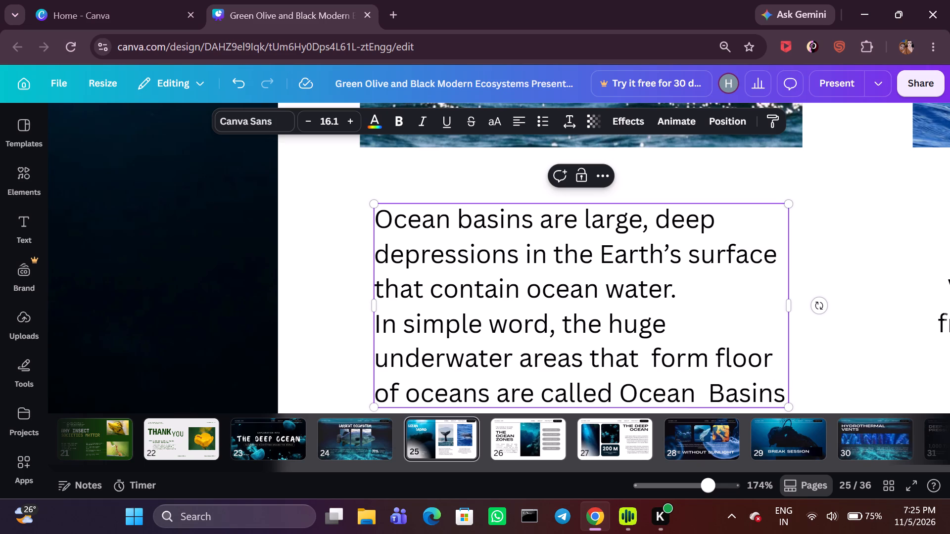
pyautogui.press('.')
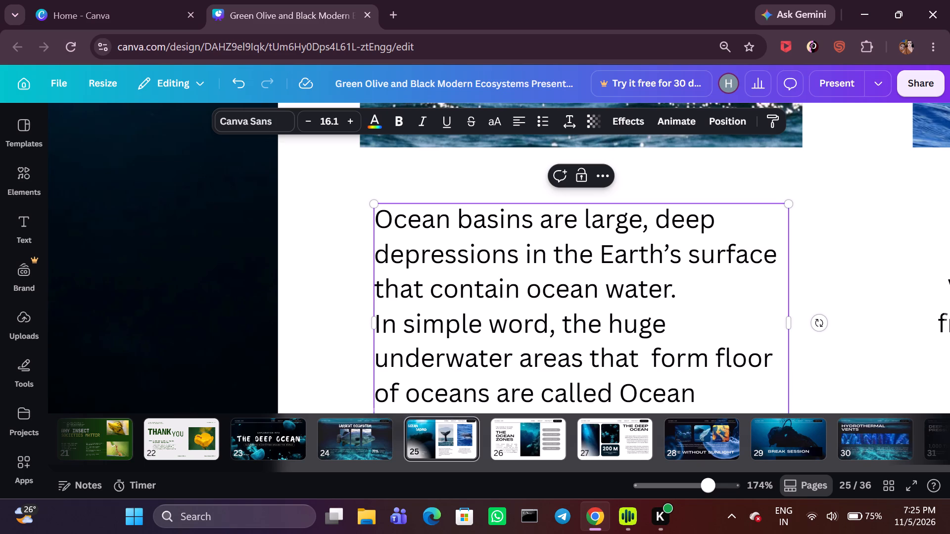
# Make the closing words "Ocean Basins." bold in the caption.
pyautogui.scroll(-3, 695, 184)
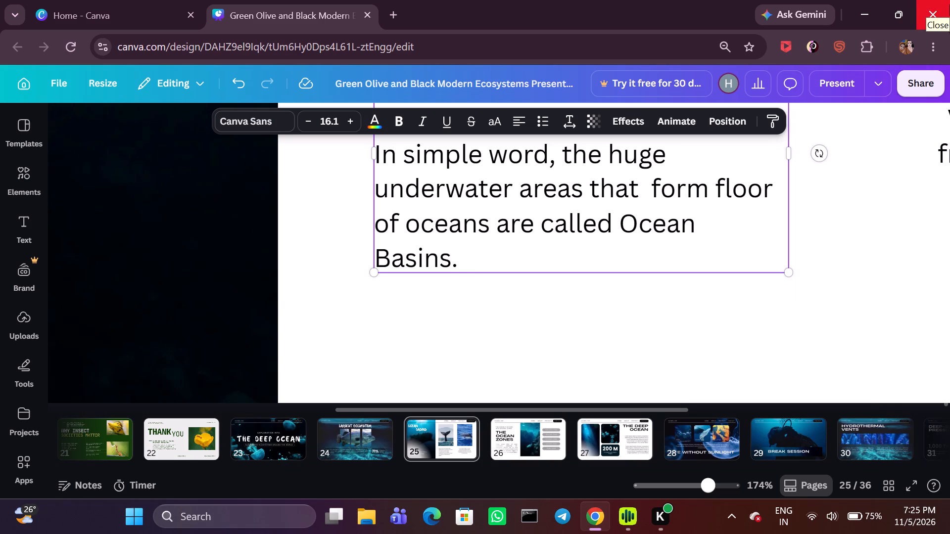
pyautogui.moveTo(445, 256); pyautogui.dragTo(409, 259)
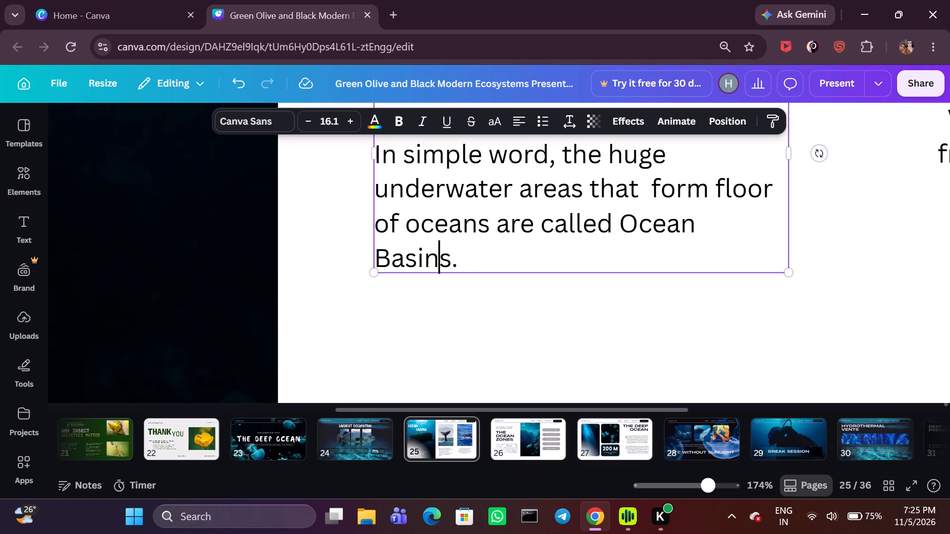
pyautogui.moveTo(409, 259); pyautogui.dragTo(369, 260)
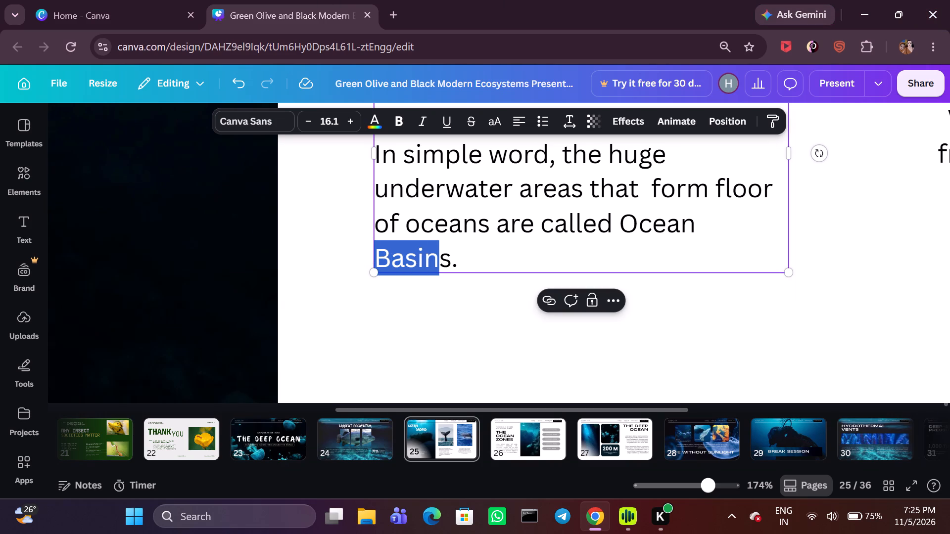
pyautogui.moveTo(621, 220); pyautogui.dragTo(693, 259)
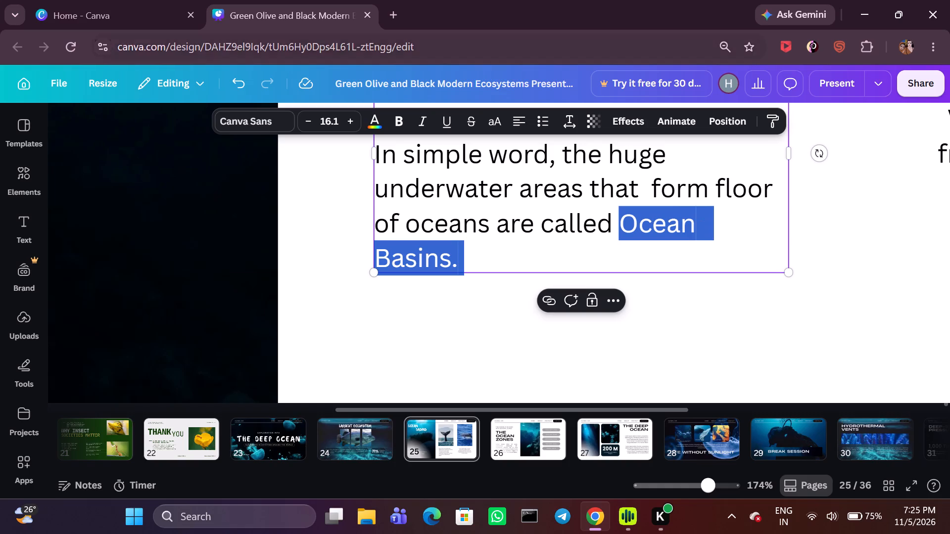
pyautogui.click(401, 115)
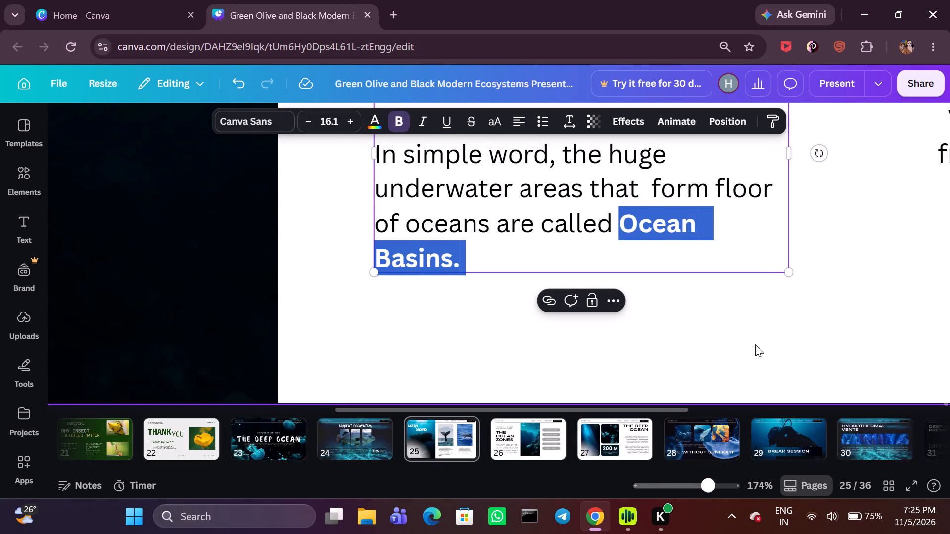
pyautogui.click(646, 318)
# Change the font of the whole ocean basins caption to The Seasons.
pyautogui.keyDown('ctrl'); pyautogui.scroll(2, 669, 315); pyautogui.keyUp('ctrl')
pyautogui.keyDown('ctrl'); pyautogui.scroll(-4, 669, 315); pyautogui.keyUp('ctrl')
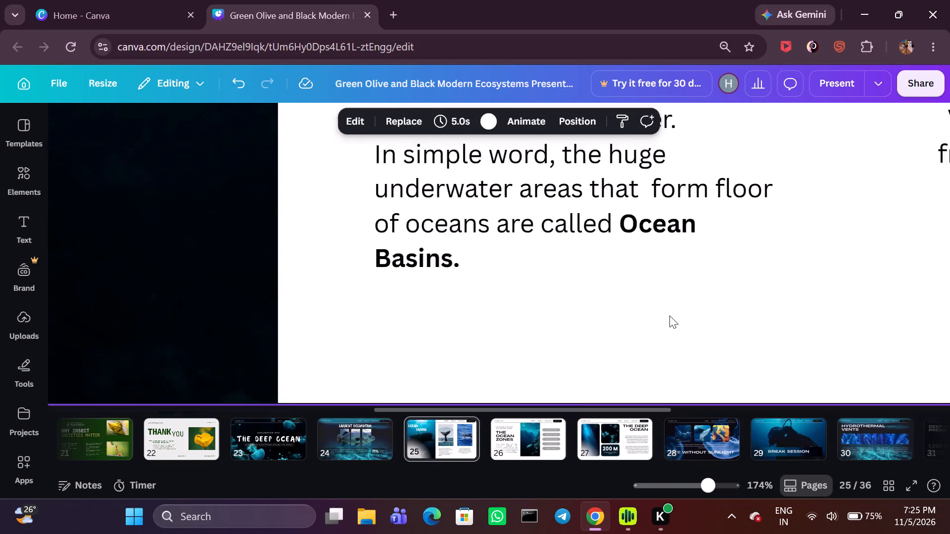
pyautogui.keyDown('ctrl'); pyautogui.scroll(-2, 669, 315); pyautogui.keyUp('ctrl')
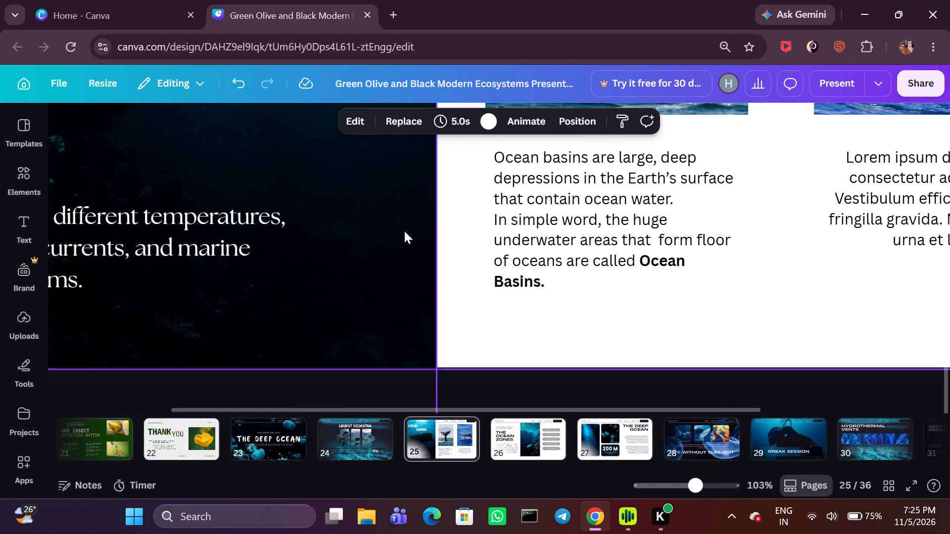
pyautogui.click(449, 208)
pyautogui.click(543, 202)
pyautogui.click(543, 202)
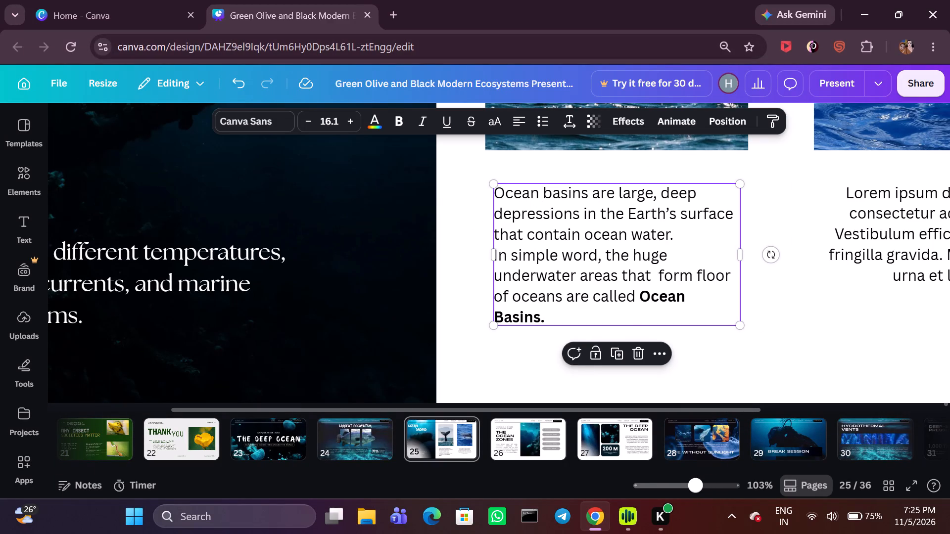
pyautogui.doubleClick(561, 223)
pyautogui.doubleClick(502, 202)
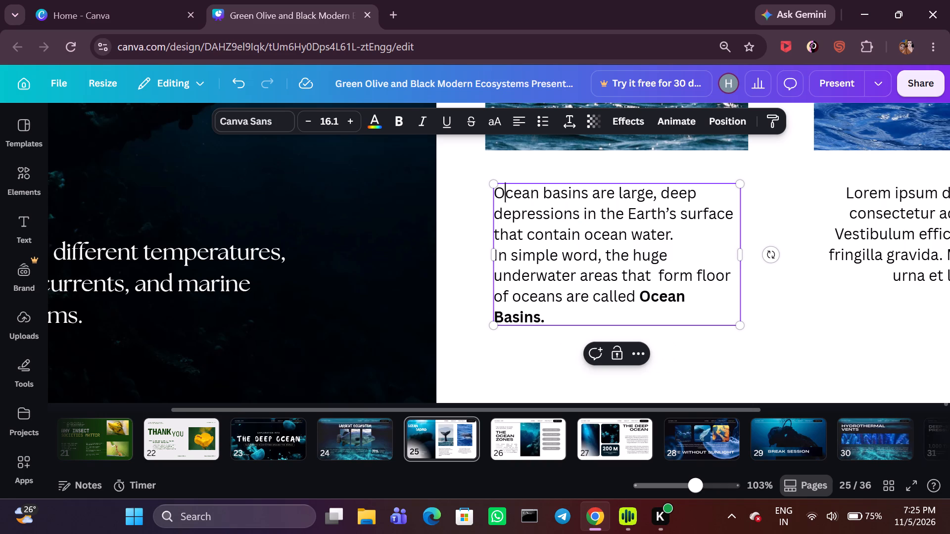
pyautogui.moveTo(520, 199); pyautogui.dragTo(566, 199)
pyautogui.moveTo(497, 193); pyautogui.dragTo(624, 313)
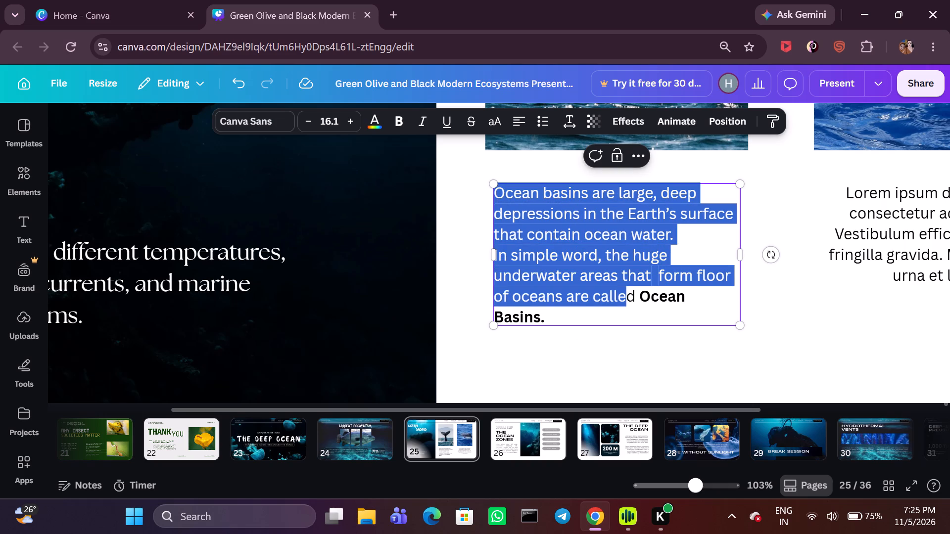
pyautogui.moveTo(624, 313); pyautogui.dragTo(624, 315)
pyautogui.click(274, 121)
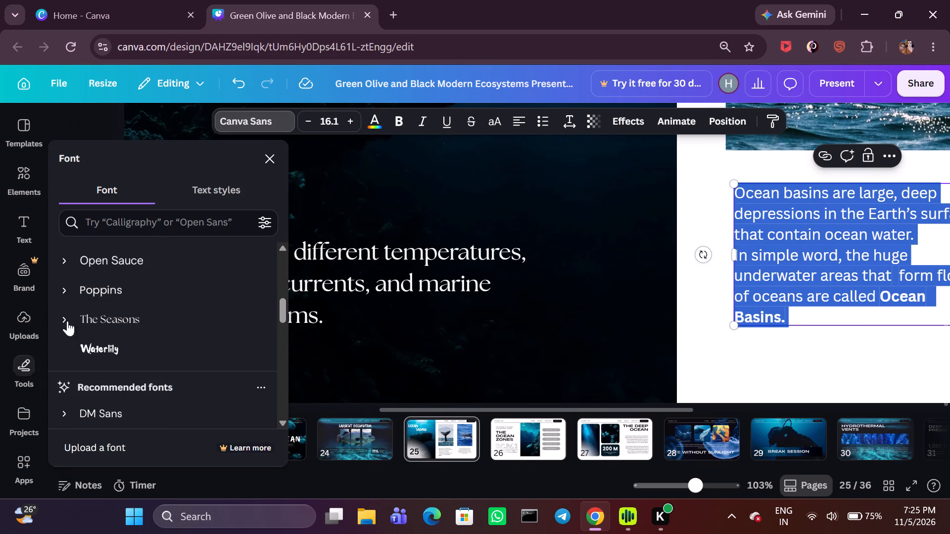
pyautogui.click(89, 318)
pyautogui.click(696, 364)
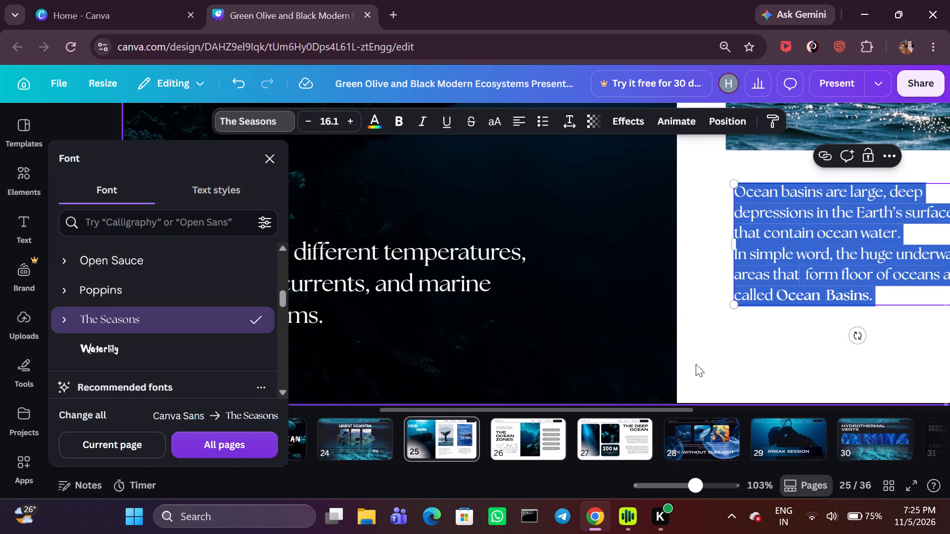
# Clear the Lorem ipsum placeholder text from the caption under the second photo on page 25.
pyautogui.keyDown('ctrl'); pyautogui.scroll(-4, 827, 269); pyautogui.keyUp('ctrl')
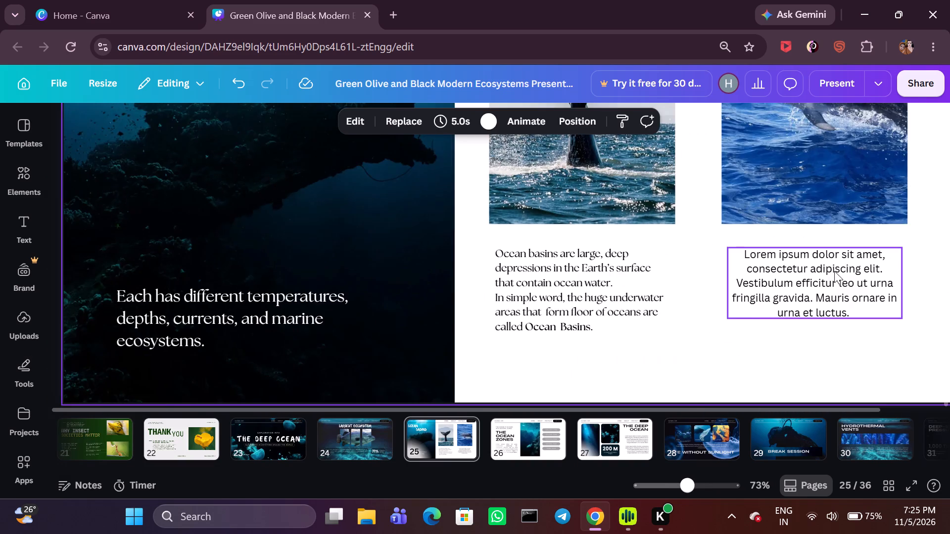
pyautogui.keyDown('ctrl'); pyautogui.scroll(5, 846, 272); pyautogui.keyUp('ctrl')
pyautogui.keyDown('ctrl'); pyautogui.scroll(-5, 854, 275); pyautogui.keyUp('ctrl')
pyautogui.keyDown('ctrl'); pyautogui.scroll(5, 855, 275); pyautogui.keyUp('ctrl')
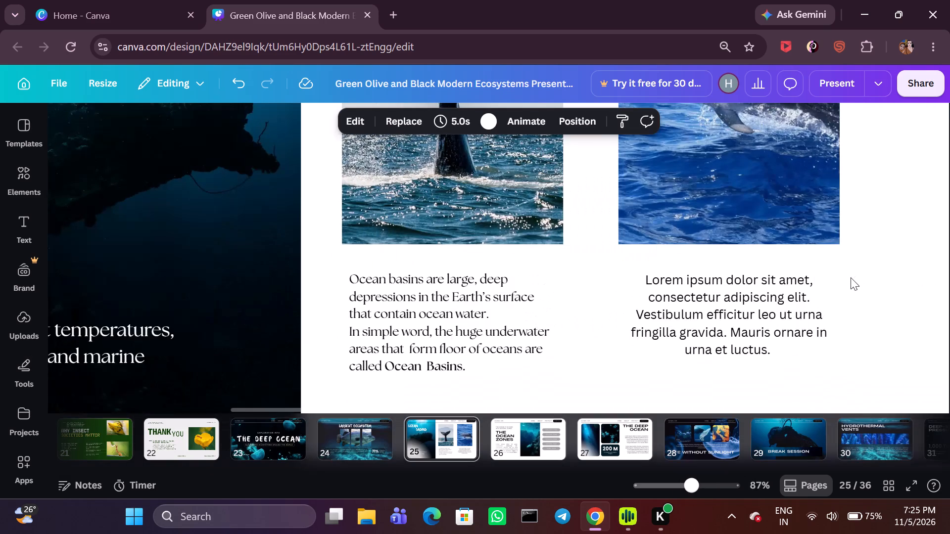
pyautogui.keyDown('ctrl'); pyautogui.scroll(1, 851, 277); pyautogui.keyUp('ctrl')
pyautogui.doubleClick(714, 311)
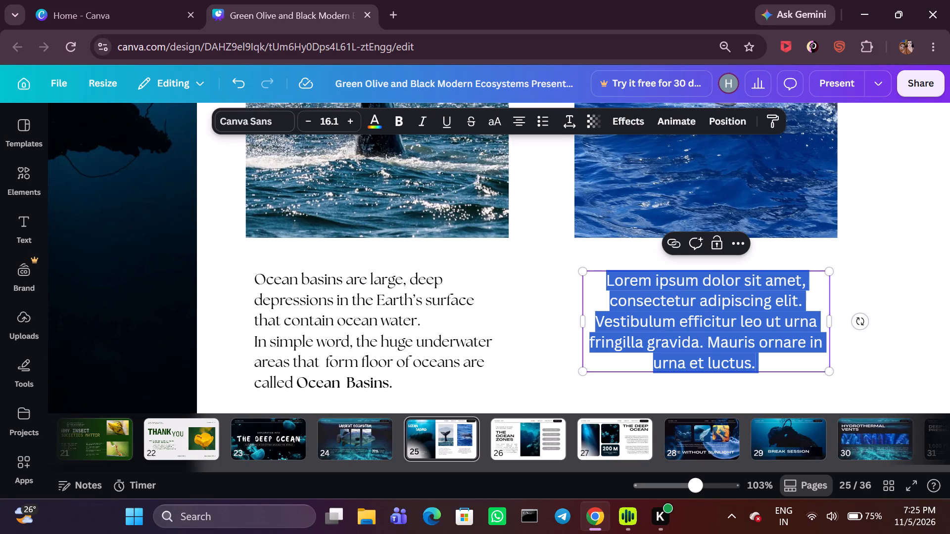
pyautogui.write('THe')
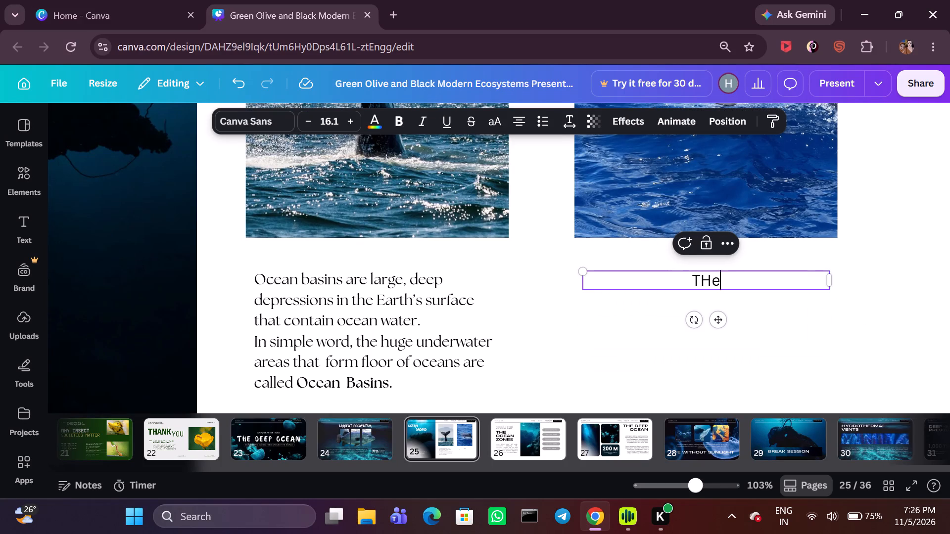
pyautogui.press('BackSpace')
pyautogui.press('BackSpace')
pyautogui.press('BackSpace')
# Left-align the emptied second caption and set its font to The Seasons.
pyautogui.click(518, 119)
pyautogui.click(238, 126)
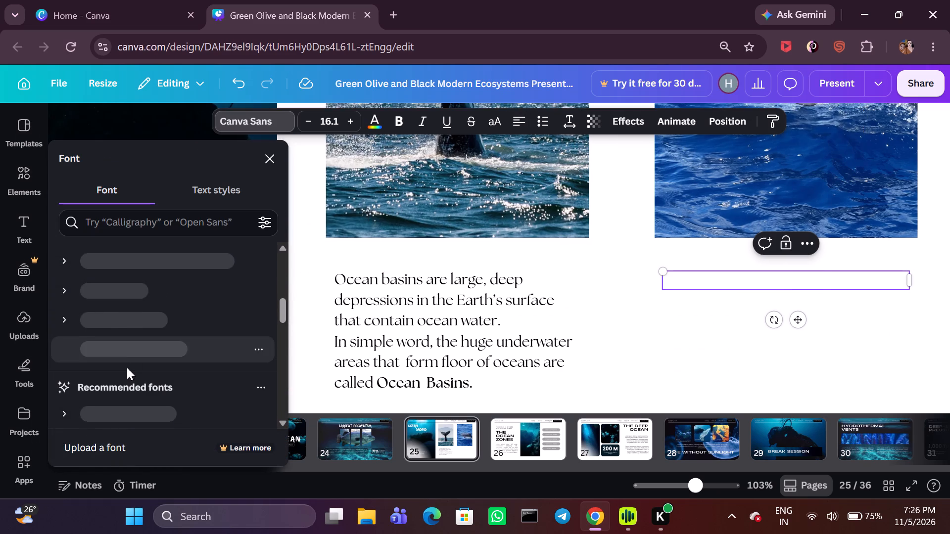
pyautogui.click(142, 322)
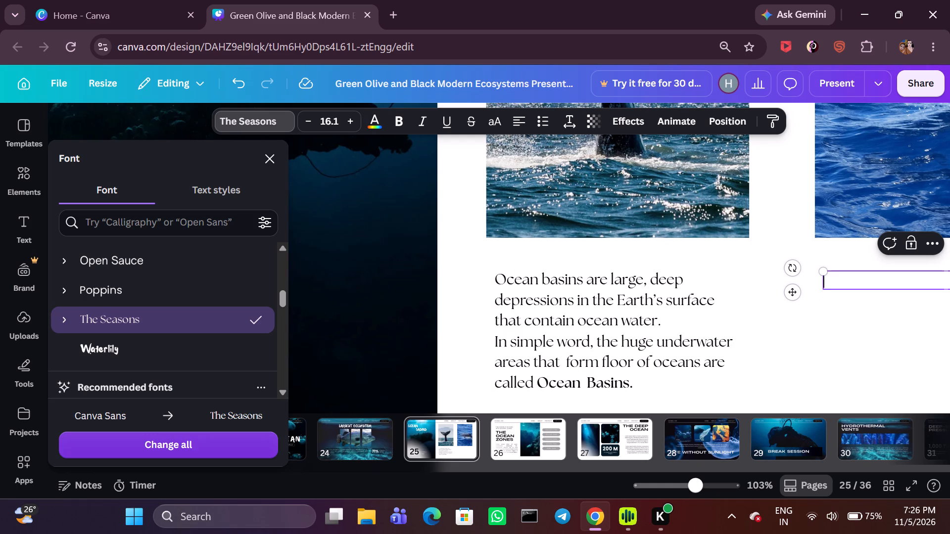
# Start the caption under the second photo on page 25 with the words "They contain".
pyautogui.write('The')
pyautogui.press('space')
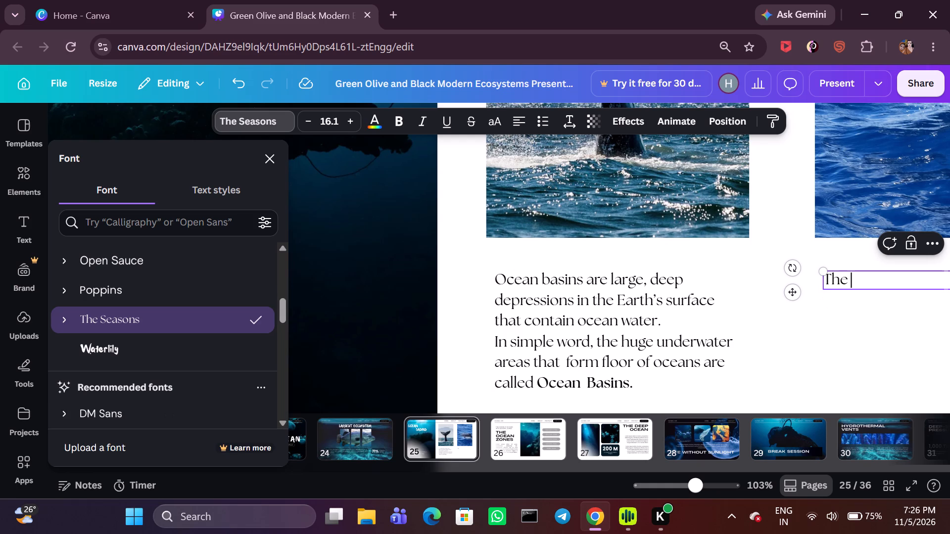
pyautogui.press('BackSpace')
pyautogui.press('t')
pyautogui.press('BackSpace')
pyautogui.write('y')
pyautogui.press('space')
pyautogui.write('conm')
pyautogui.press('BackSpace')
pyautogui.press('BackSpace')
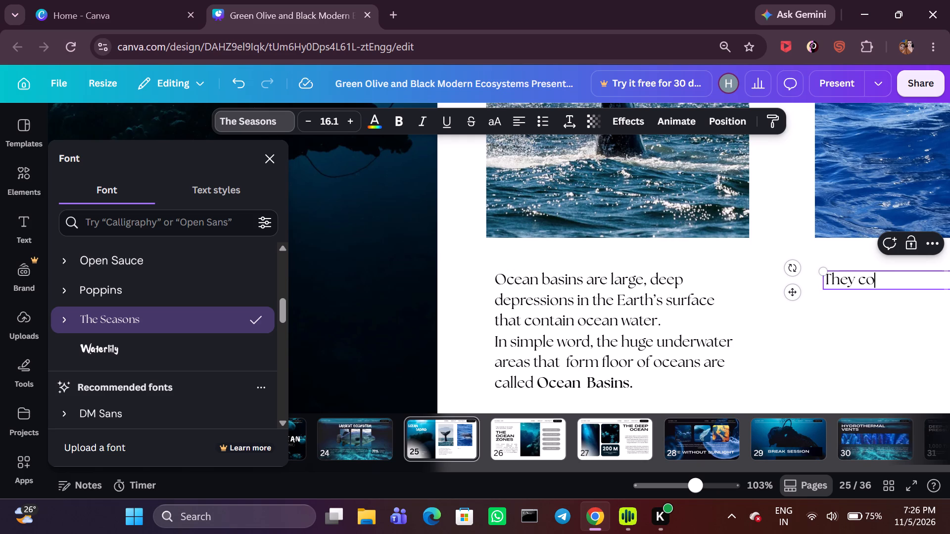
pyautogui.write('contai')
pyautogui.press('m')
pyautogui.press('BackSpace')
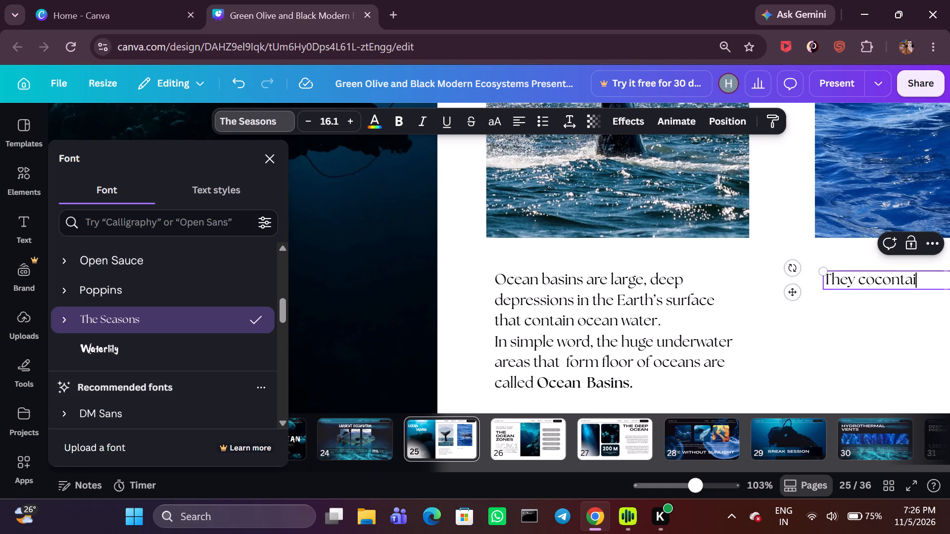
pyautogui.press('n')
# Delete the duplicated "co" from "cocontain" in the second caption.
pyautogui.keyDown('ctrl'); pyautogui.click(825, 343); pyautogui.keyUp('ctrl')
pyautogui.keyDown('ctrl'); pyautogui.middleClick(825, 343); pyautogui.keyUp('ctrl')
pyautogui.keyDown('ctrl'); pyautogui.moveTo(816, 343); pyautogui.dragTo(780, 347, button='middle'); pyautogui.keyUp('ctrl')
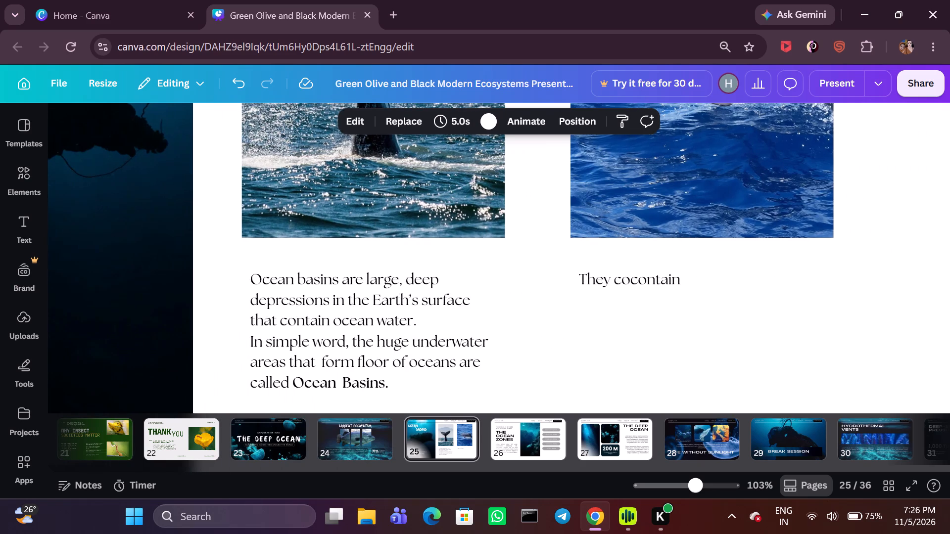
pyautogui.keyDown('ctrl'); pyautogui.moveTo(780, 347); pyautogui.dragTo(703, 344, button='middle'); pyautogui.keyUp('ctrl')
pyautogui.doubleClick(658, 278)
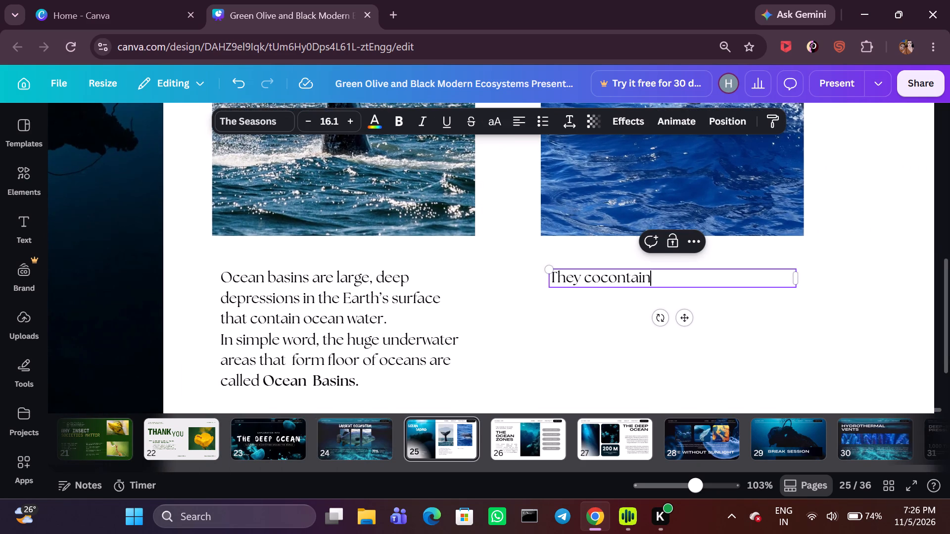
pyautogui.press('Left')
pyautogui.press('Left')
pyautogui.press('Left')
pyautogui.press('Left')
pyautogui.press('Left')
pyautogui.press('Left')
pyautogui.press('Left')
pyautogui.press('Left')
pyautogui.press('BackSpace')
pyautogui.press('BackSpace')
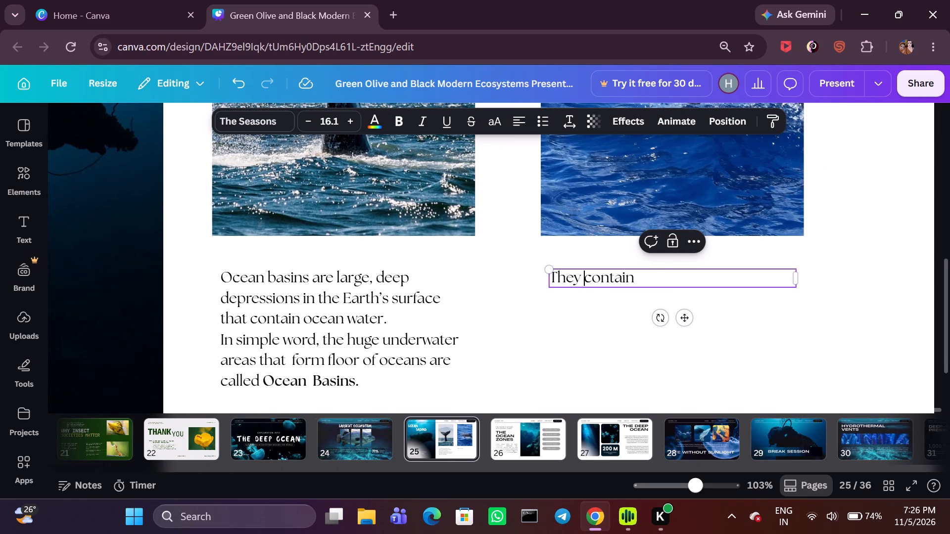
# Continue the second caption after "They contain" with "different geographical features".
pyautogui.press('Right')
pyautogui.press('Right')
pyautogui.press('Right')
pyautogui.press('Right')
pyautogui.press('Right')
pyautogui.press('Right')
pyautogui.press('Right')
pyautogui.press('Right')
pyautogui.press('Right')
pyautogui.press('Right')
pyautogui.press('space')
pyautogui.write('di')
pyautogui.write('fferent')
pyautogui.press('space')
pyautogui.write('geographical')
pyautogui.press('space')
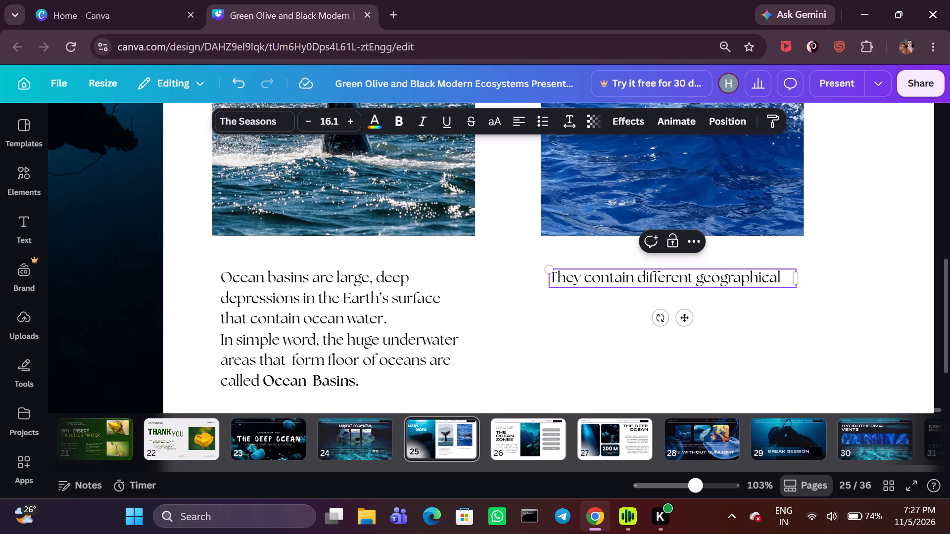
pyautogui.write('fe')
pyautogui.write('tures')
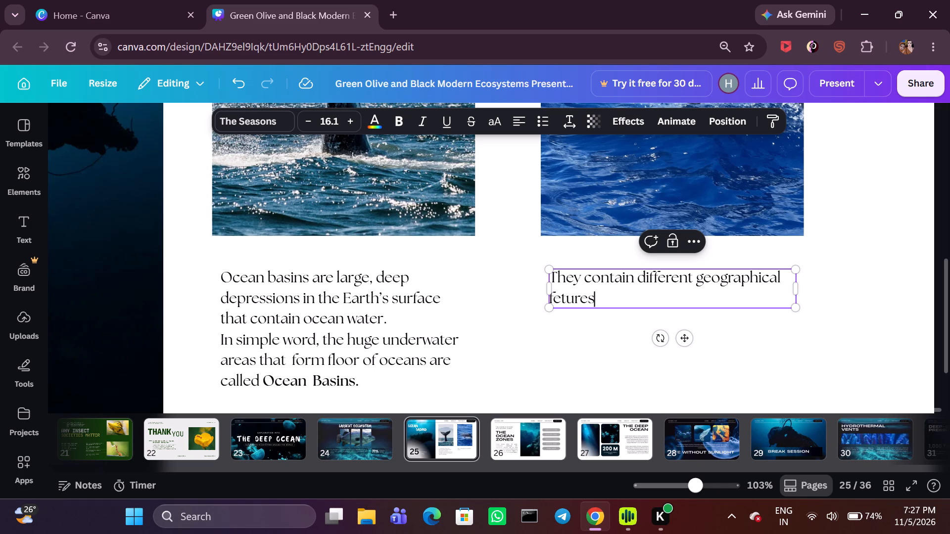
# Correct the misspelled word "fetures" to "features" in the second caption.
pyautogui.press('space')
pyautogui.press('space')
pyautogui.press('BackSpace')
pyautogui.press('BackSpace')
pyautogui.press('BackSpace')
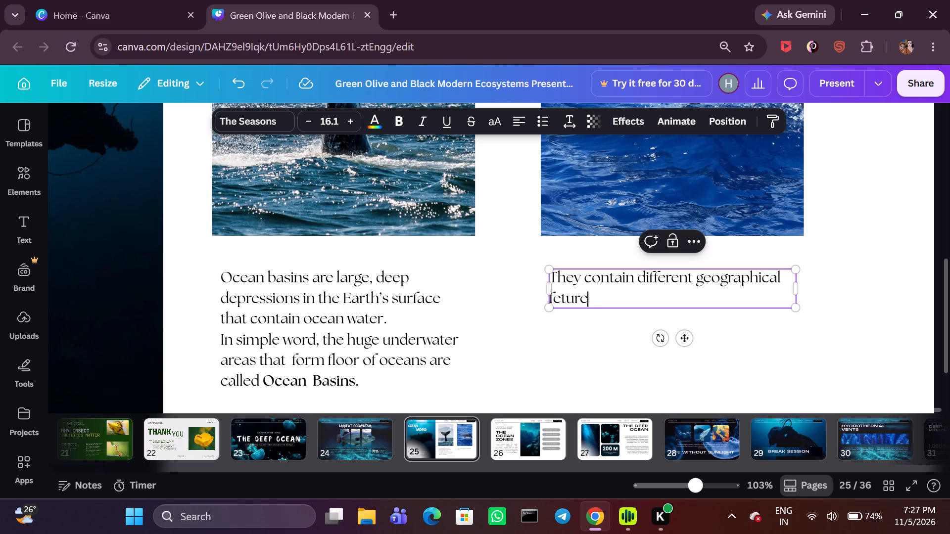
pyautogui.press('s')
pyautogui.press('Left')
pyautogui.press('Left')
pyautogui.press('Left')
pyautogui.press('Left')
pyautogui.press('Left')
pyautogui.press('a')
pyautogui.press('space')
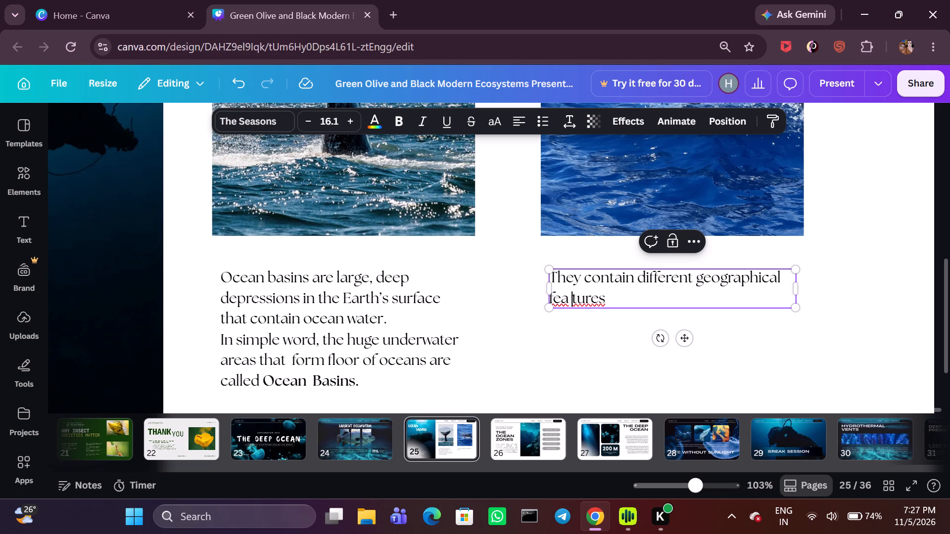
pyautogui.press('Return')
pyautogui.press('BackSpace')
pyautogui.press('BackSpace')
# Continue the second caption on page 25 after "features" with the words "such as".
pyautogui.press('Right')
pyautogui.press('Right')
pyautogui.press('Right')
pyautogui.press('Right')
pyautogui.press('Right')
pyautogui.press('Right')
pyautogui.press('Right')
pyautogui.press('Right')
pyautogui.press('Right')
pyautogui.press('Right')
pyautogui.press('Right')
pyautogui.press('Right')
pyautogui.press('Right')
pyautogui.press('Right')
pyautogui.press('Right')
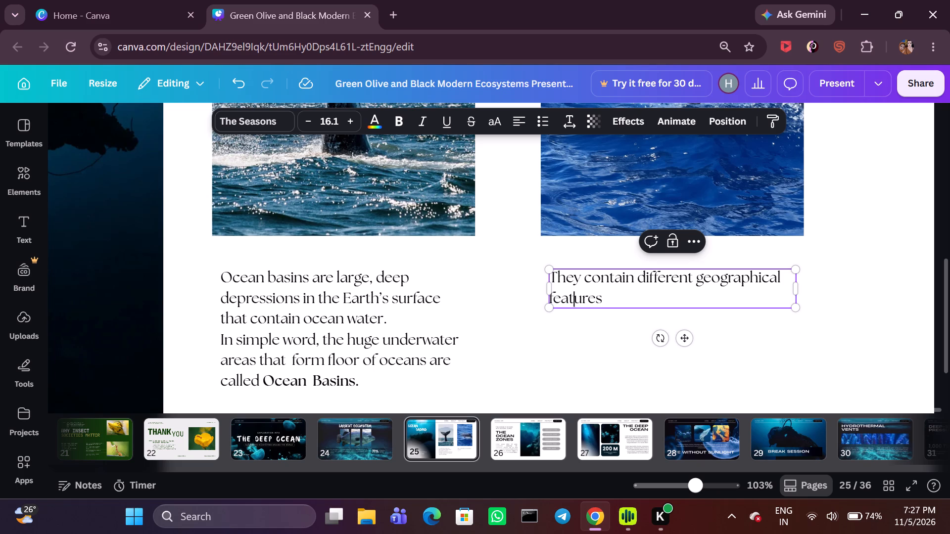
pyautogui.press('space')
pyautogui.write('such')
pyautogui.press('space')
pyautogui.write('as')
pyautogui.press('space')
# Finish the second caption's sentence with "mountains,plains,slopes and deep trenches.".
pyautogui.write('mount')
pyautogui.write('ains')
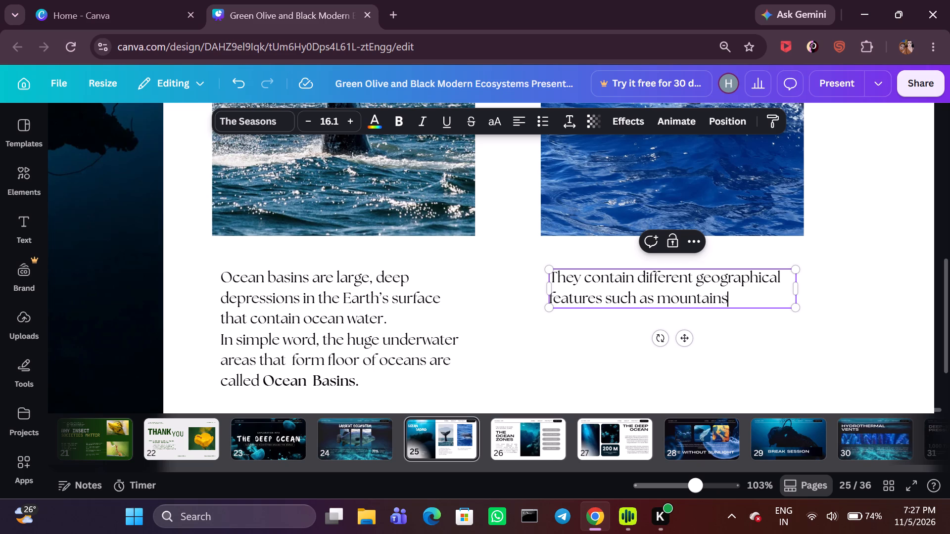
pyautogui.write(',plain')
pyautogui.press('s')
pyautogui.write(',slop')
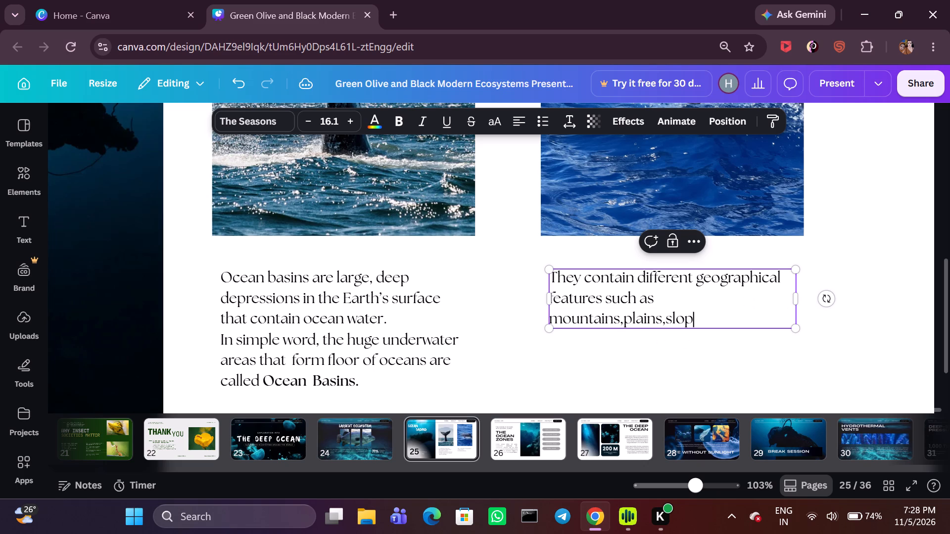
pyautogui.write('es')
pyautogui.press('space')
pyautogui.write('ans')
pyautogui.press('BackSpace')
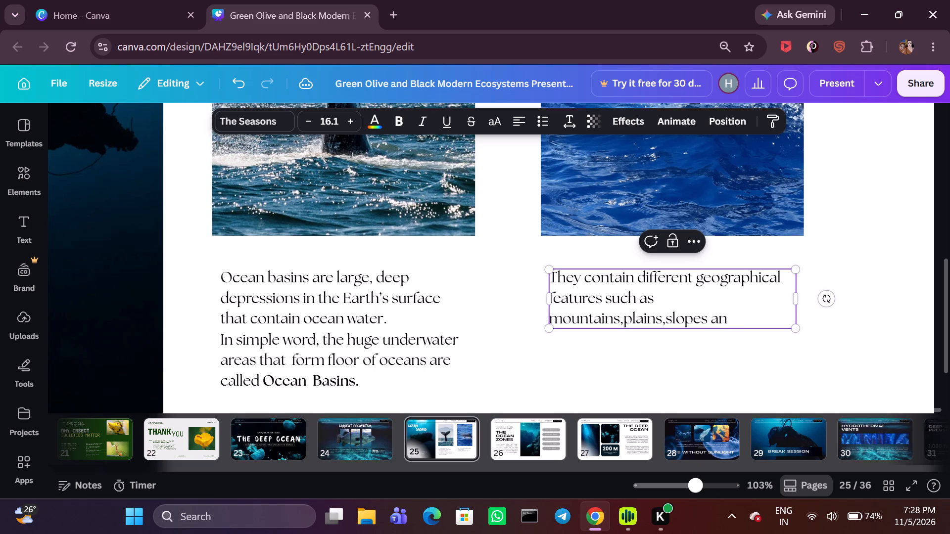
pyautogui.write('d')
pyautogui.press('space')
pyautogui.write('de')
pyautogui.write('ep')
pyautogui.press('space')
pyautogui.write('tre')
pyautogui.write('nches')
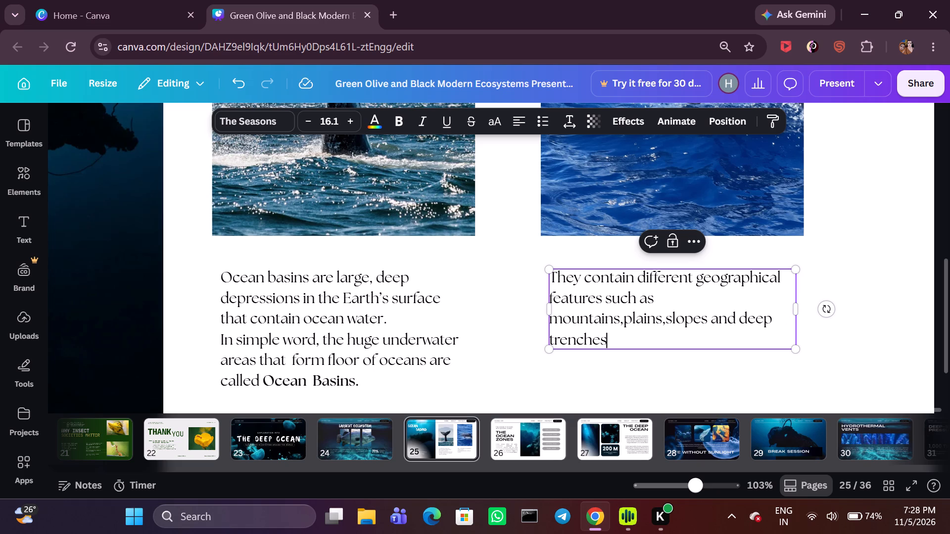
pyautogui.press('.')
# On page 26, change the font of the heading "The Ocean Zones" to Waterlily.
pyautogui.keyDown('ctrl'); pyautogui.scroll(-2, 481, 252); pyautogui.keyUp('ctrl')
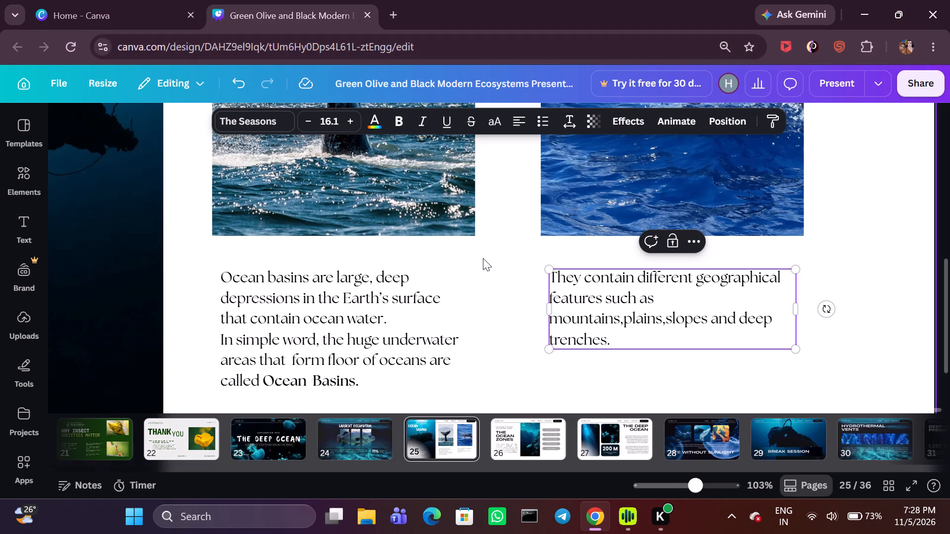
pyautogui.keyDown('ctrl'); pyautogui.scroll(-2, 483, 258); pyautogui.keyUp('ctrl')
pyautogui.keyDown('ctrl'); pyautogui.scroll(-3, 196, 249); pyautogui.keyUp('ctrl')
pyautogui.keyDown('ctrl'); pyautogui.scroll(4, 419, 203); pyautogui.keyUp('ctrl')
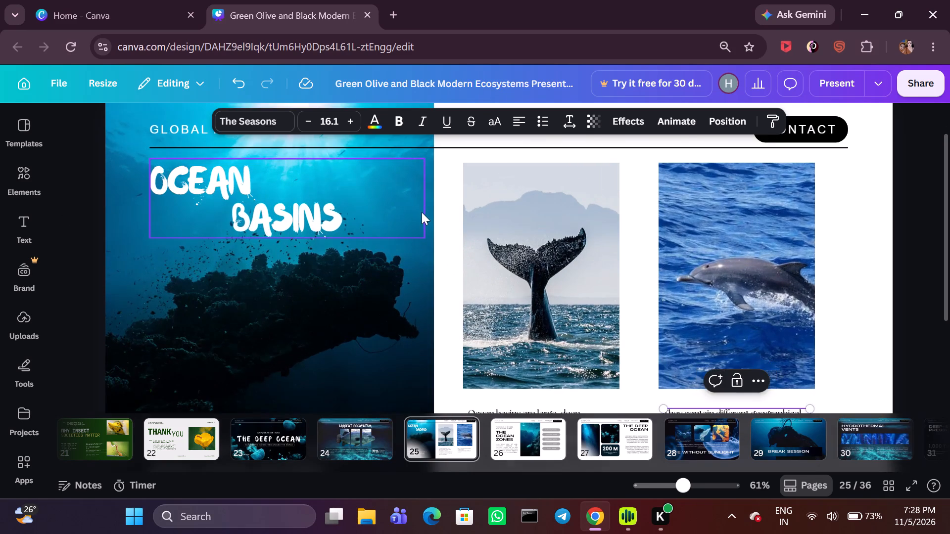
pyautogui.keyDown('ctrl'); pyautogui.scroll(-3, 421, 215); pyautogui.keyUp('ctrl')
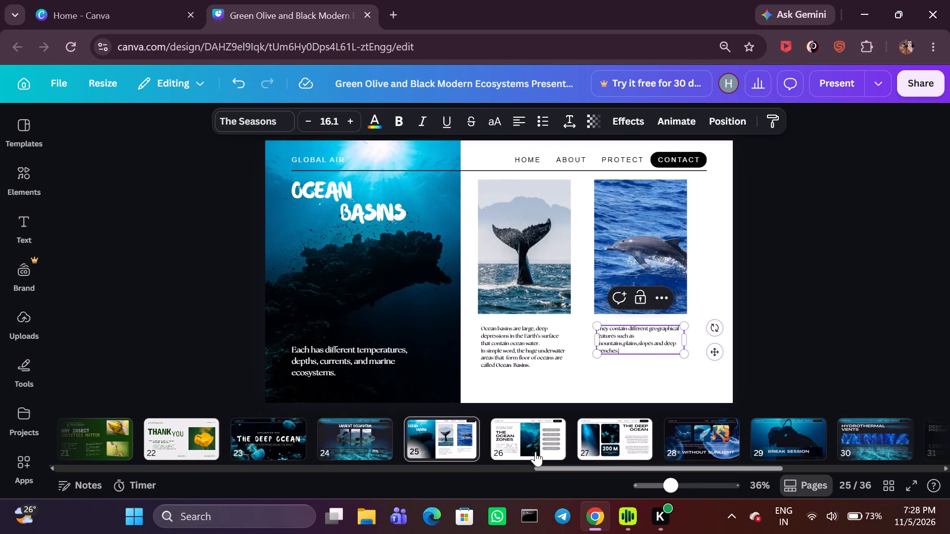
pyautogui.click(532, 433)
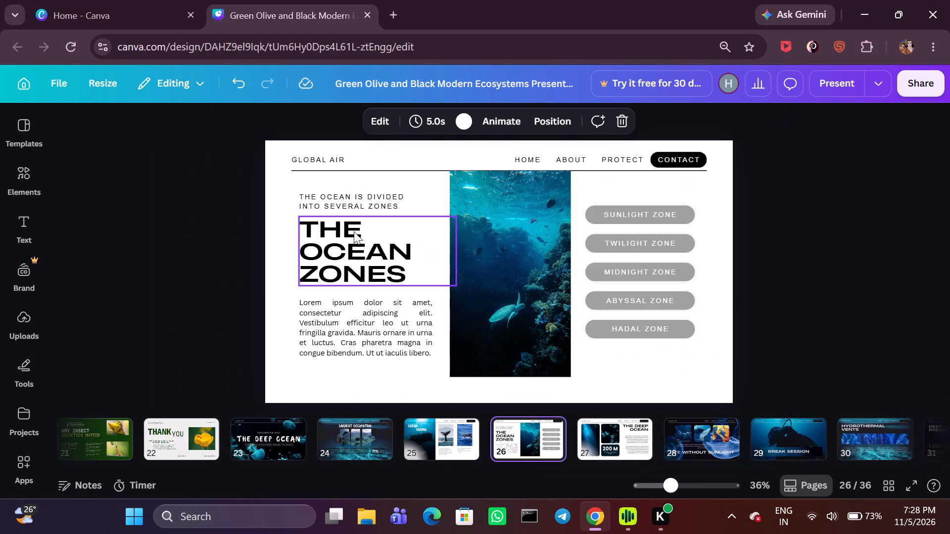
pyautogui.keyDown('ctrl'); pyautogui.scroll(4, 283, 231); pyautogui.keyUp('ctrl')
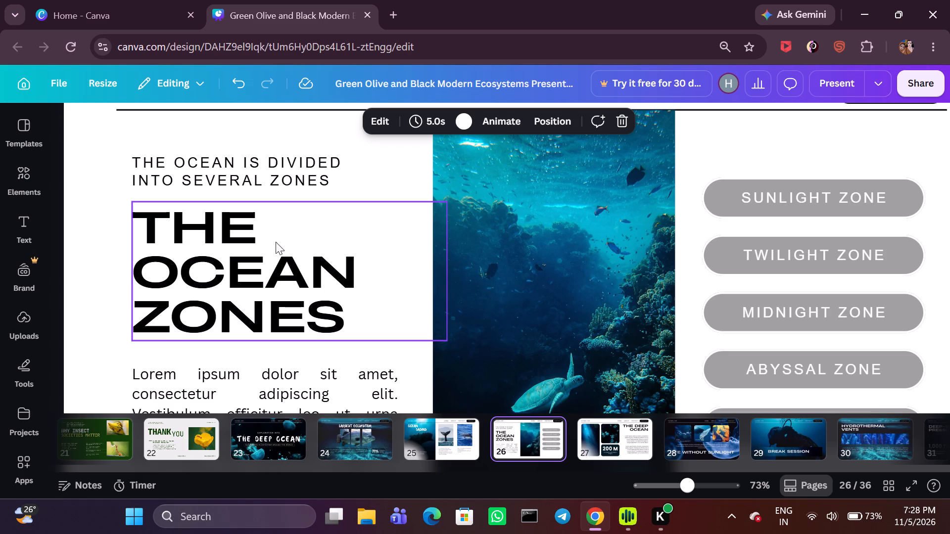
pyautogui.click(247, 258)
pyautogui.doubleClick(247, 258)
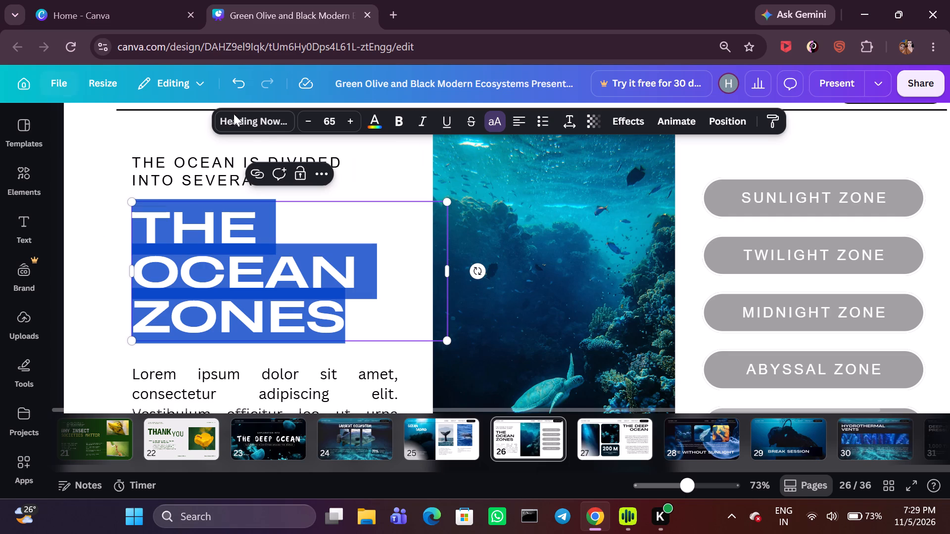
pyautogui.click(246, 122)
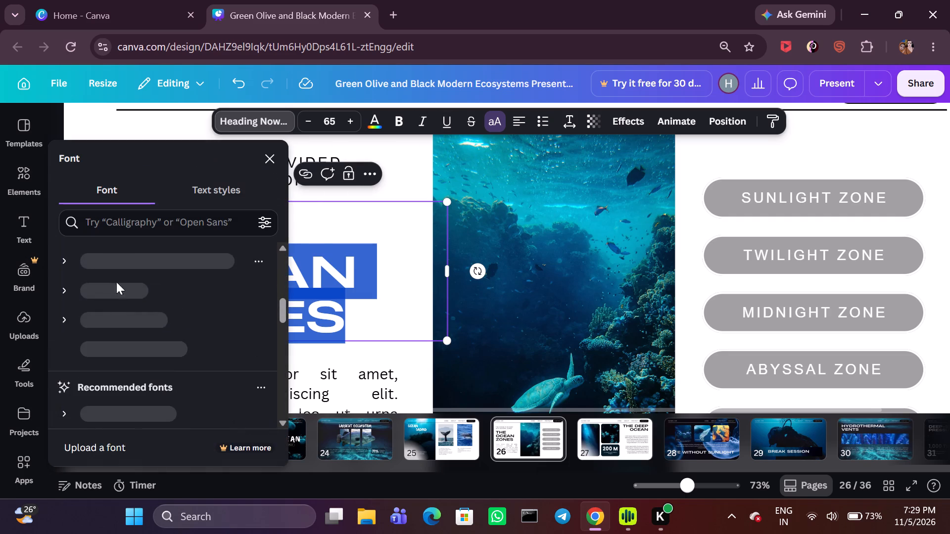
pyautogui.scroll(-1, 160, 381)
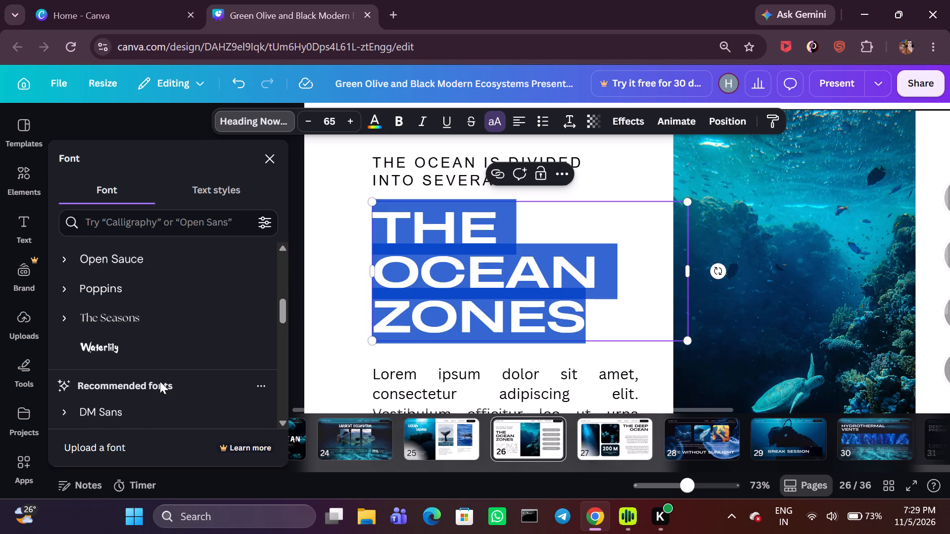
pyautogui.scroll(2, 160, 381)
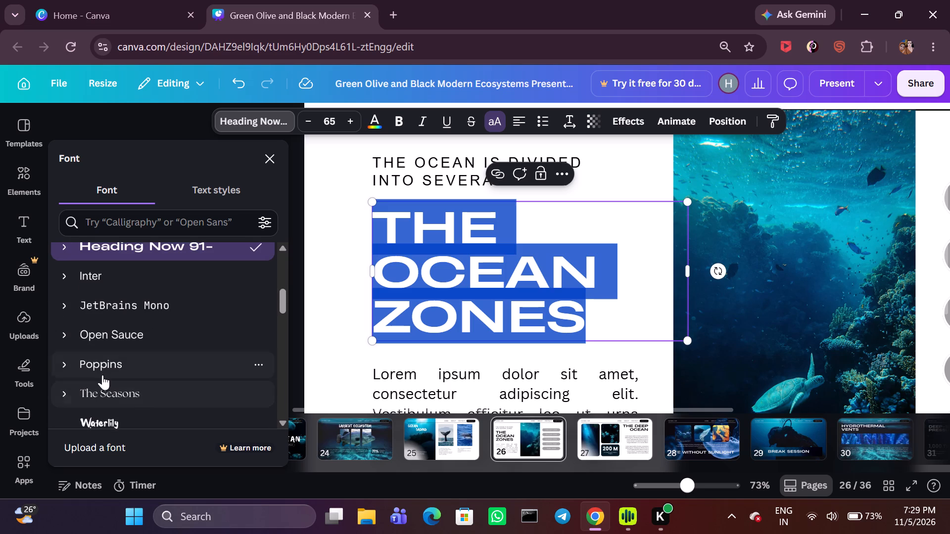
pyautogui.click(120, 420)
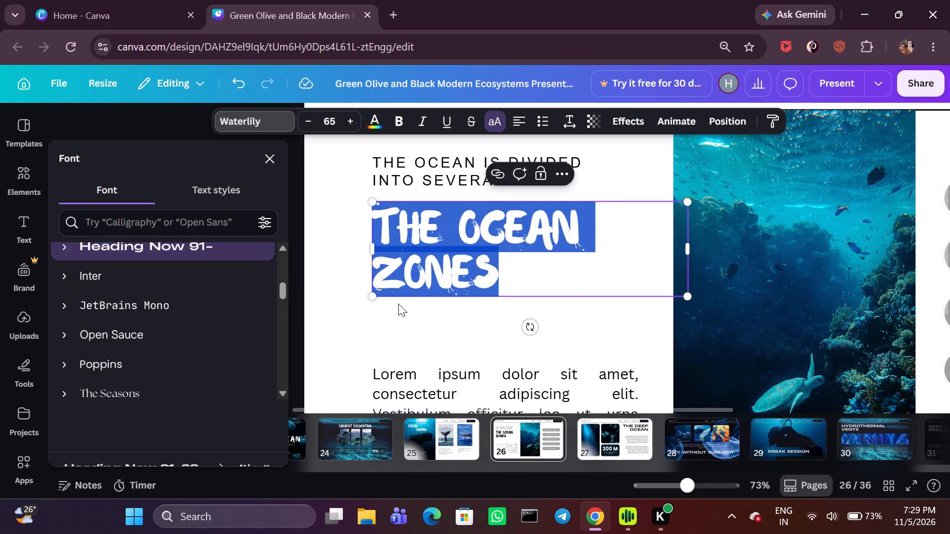
pyautogui.click(360, 342)
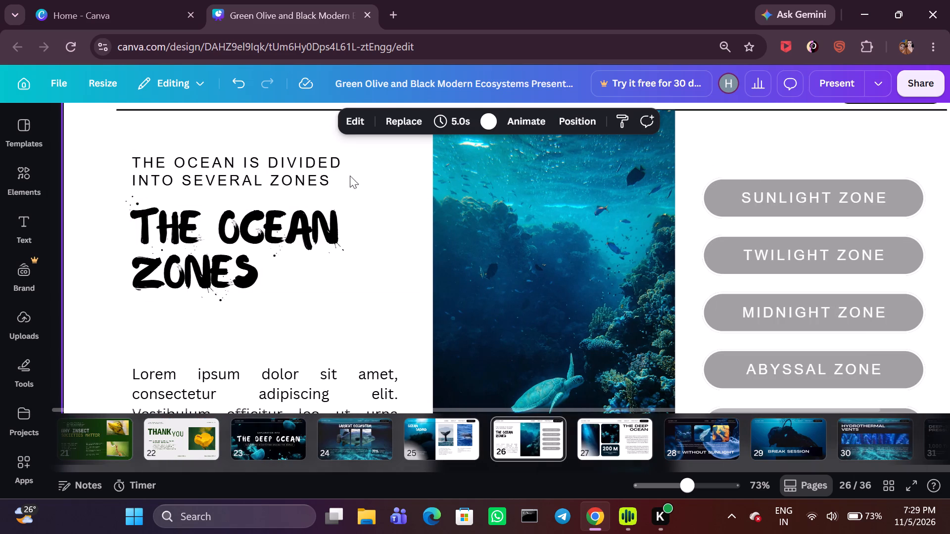
# Change the font of the line "The ocean is divided into several zones" above the heading to The Seasons.
pyautogui.scroll(-1, 217, 368)
pyautogui.scroll(1, 216, 326)
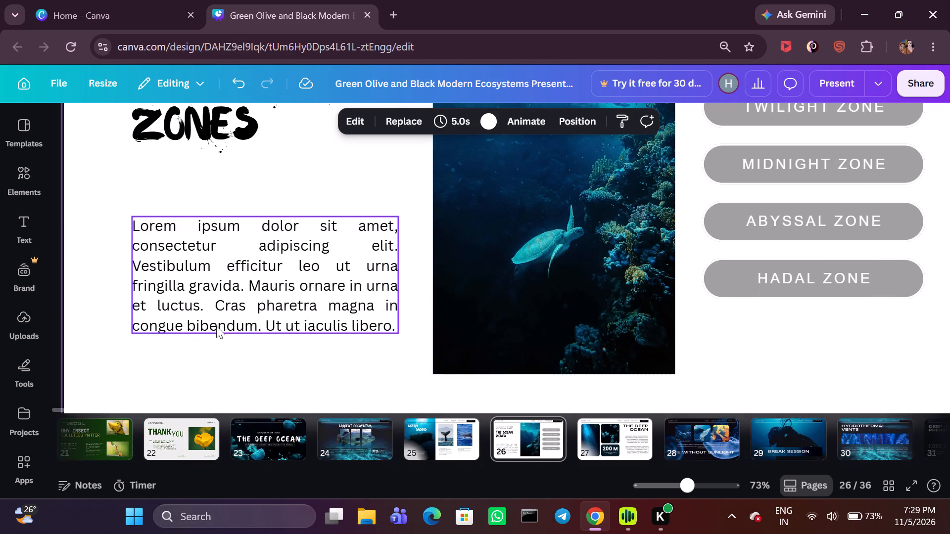
pyautogui.scroll(1, 216, 326)
pyautogui.doubleClick(218, 270)
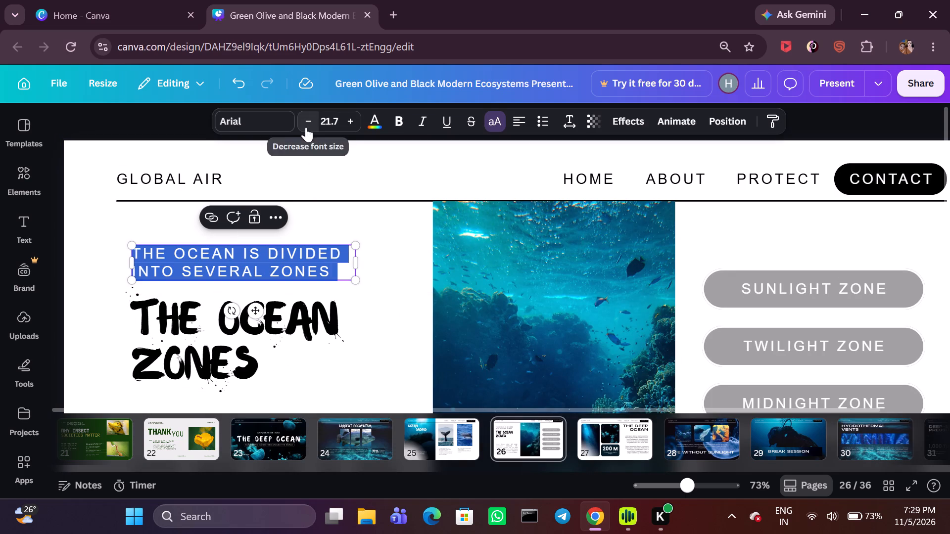
pyautogui.click(267, 123)
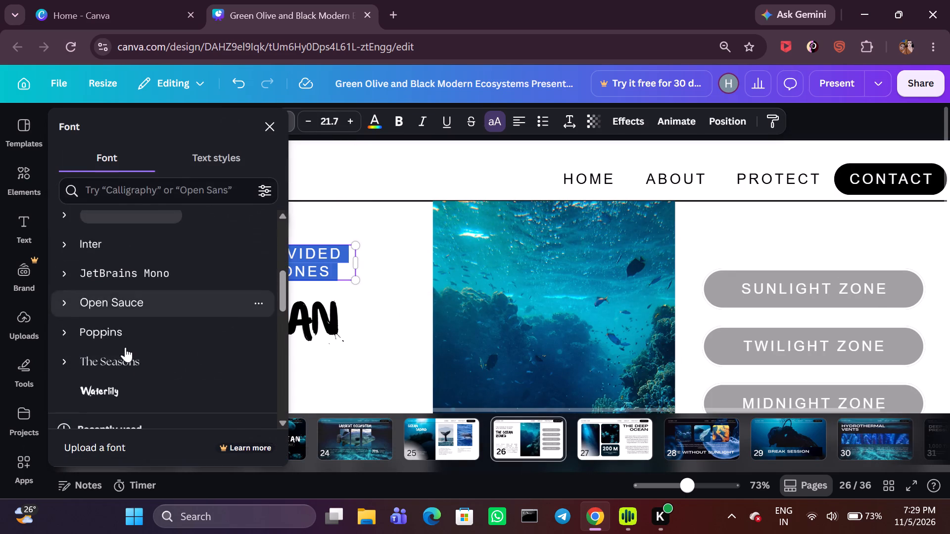
pyautogui.click(150, 384)
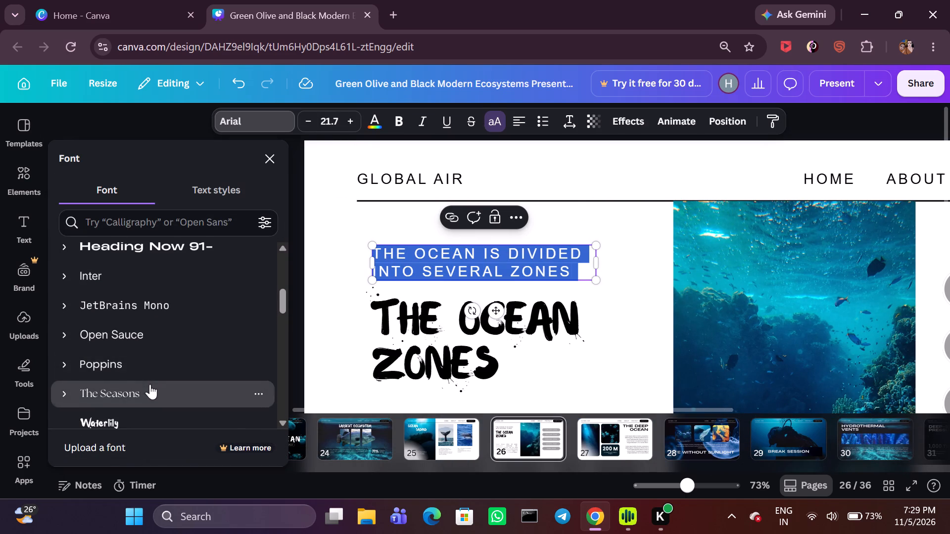
pyautogui.click(631, 224)
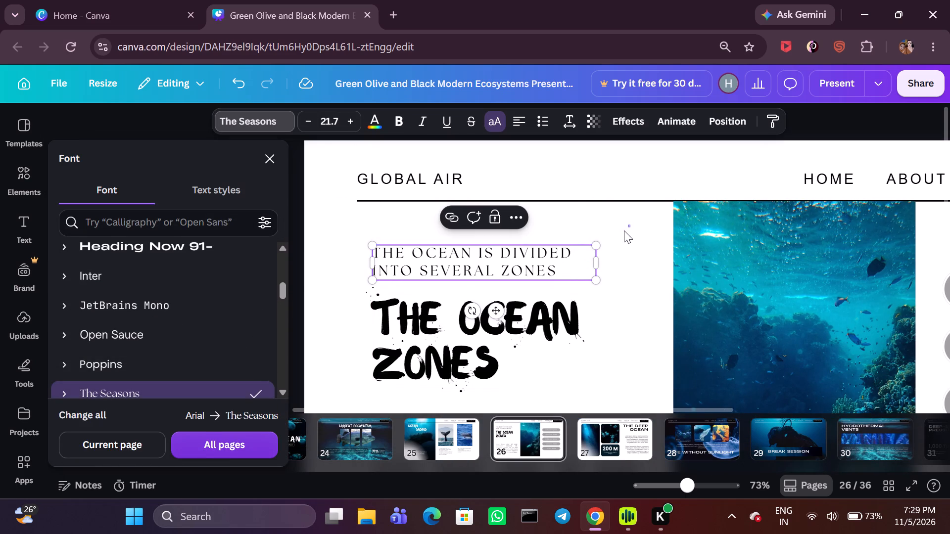
# Change the font of the Lorem ipsum paragraph below the page 26 heading to The Seasons.
pyautogui.scroll(-2, 533, 328)
pyautogui.doubleClick(261, 353)
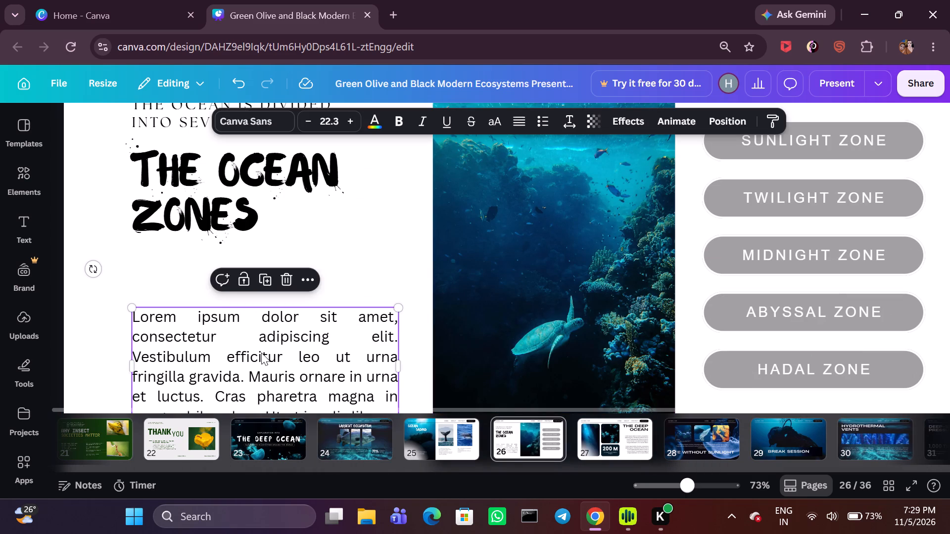
pyautogui.click(251, 118)
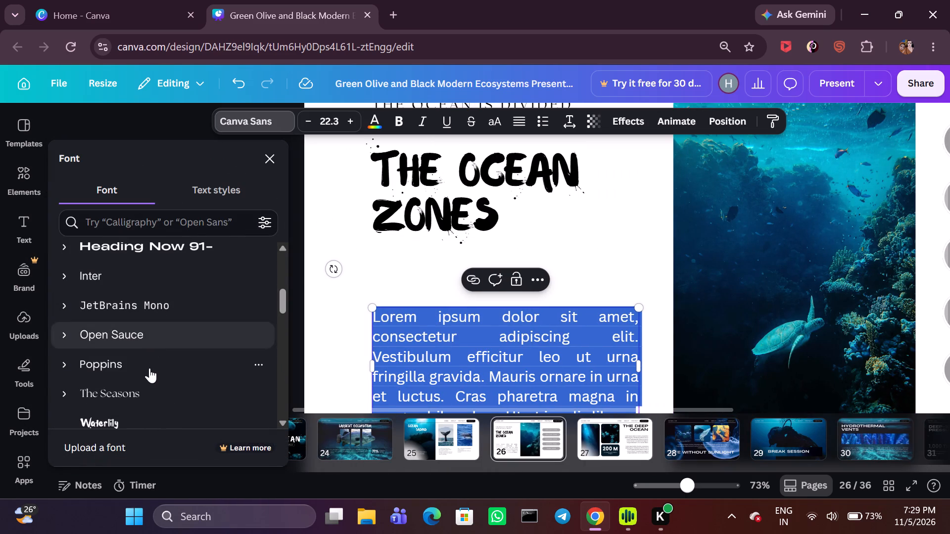
pyautogui.click(146, 393)
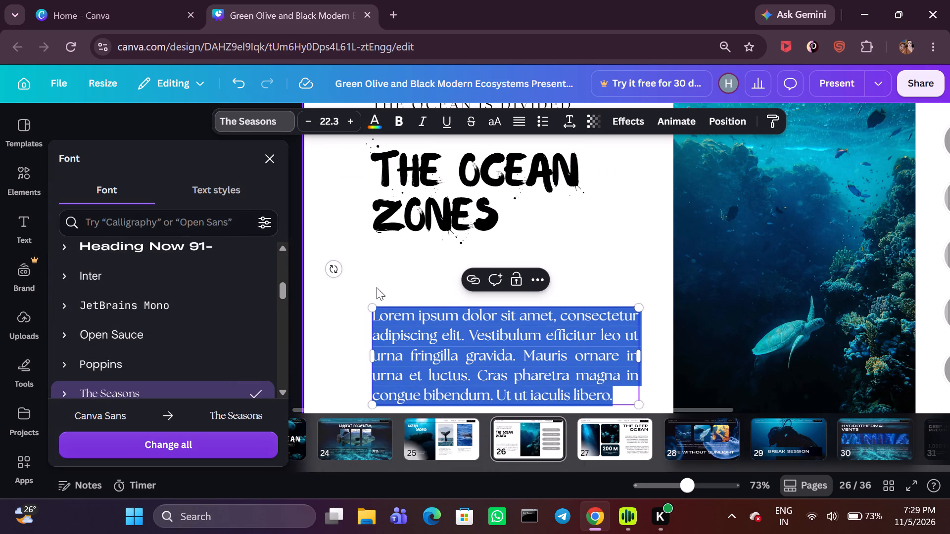
pyautogui.click(379, 263)
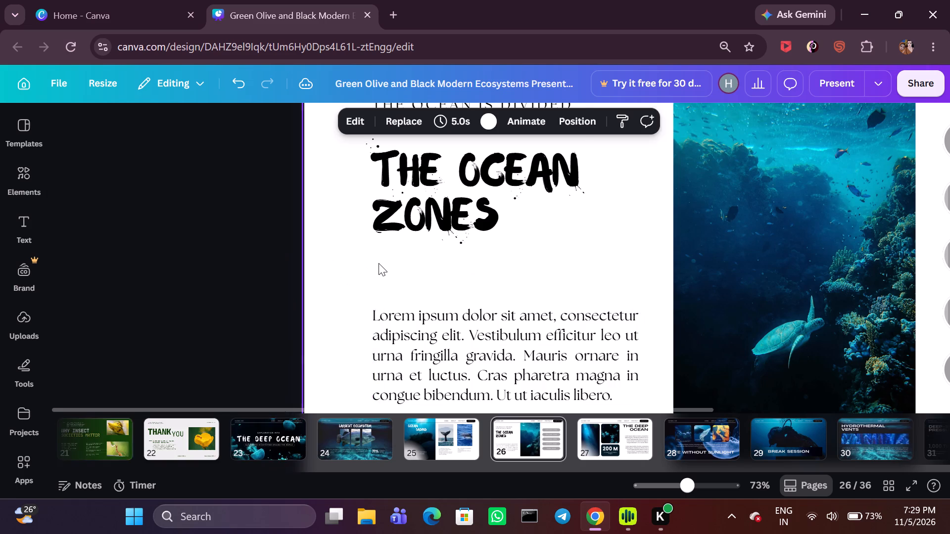
# Replace the Lorem ipsum paragraph below the page 26 heading with new text beginning "oceans zones are d".
pyautogui.doubleClick(275, 334)
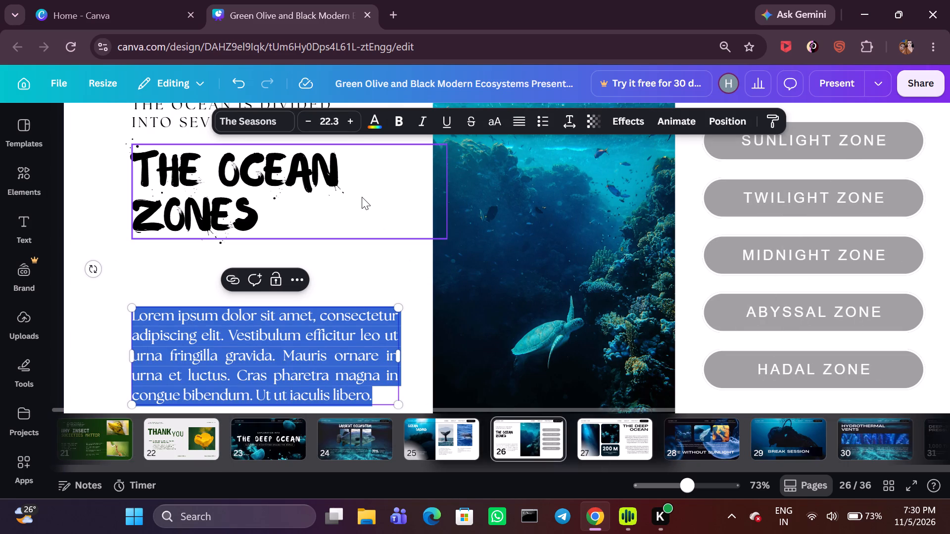
pyautogui.press('BackSpace')
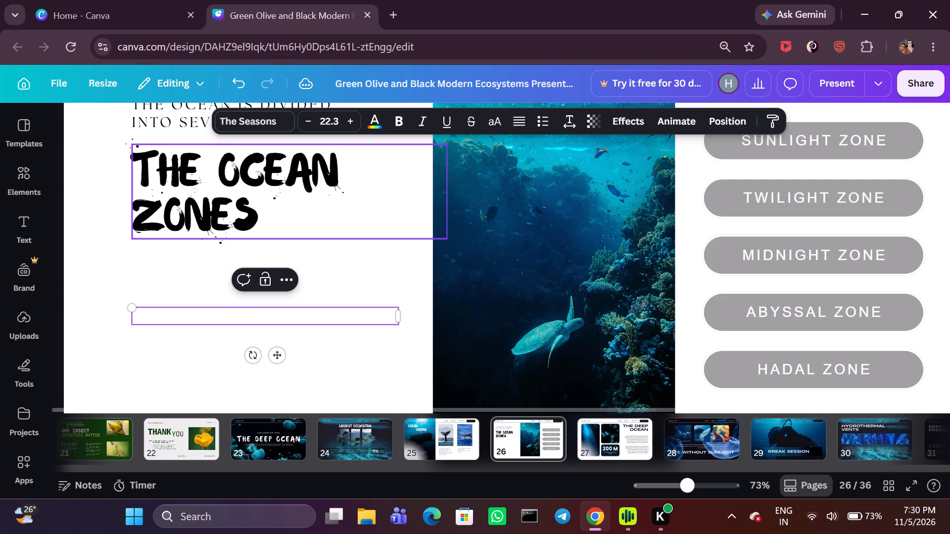
pyautogui.write('oceans')
pyautogui.press('space')
pyautogui.write('zones')
pyautogui.press('space')
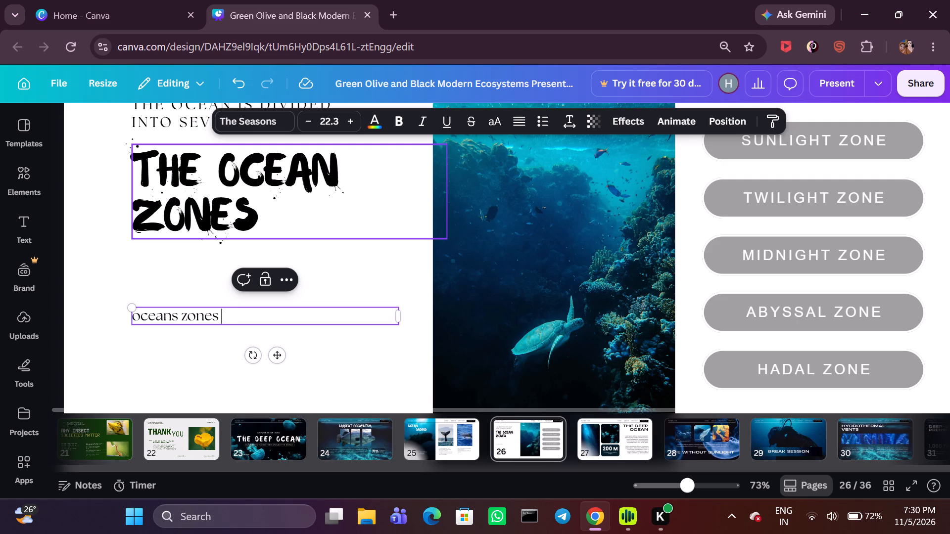
pyautogui.press('a')
pyautogui.write('re')
pyautogui.press('space')
pyautogui.press('d')
# Capitalise the first letter of the new paragraph so its first word reads "Oceans".
pyautogui.press('Left')
pyautogui.press('Left')
pyautogui.press('Left')
pyautogui.press('Left')
pyautogui.press('Left')
pyautogui.press('Left')
pyautogui.press('Left')
pyautogui.press('Left')
pyautogui.press('Left')
pyautogui.press('Left')
pyautogui.press('Left')
pyautogui.press('Left')
pyautogui.press('Left')
pyautogui.press('Left')
pyautogui.press('Left')
pyautogui.press('Left')
pyautogui.press('Left')
pyautogui.press('Left')
pyautogui.press('Left')
pyautogui.press('Left')
pyautogui.press('BackSpace')
pyautogui.hotkey('shift', 'o')
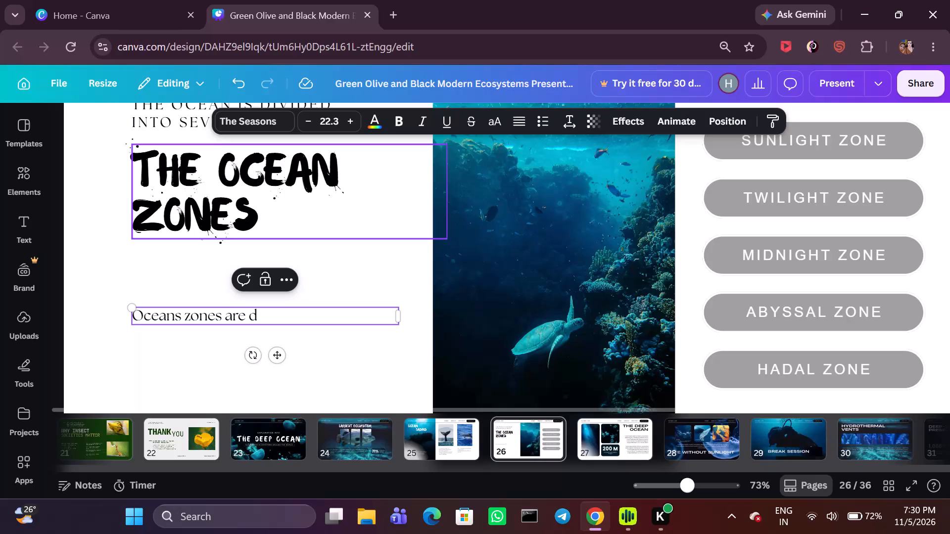
# Continue the paragraph from its end so it reads "Oceans zones are different regions of the ocean".
pyautogui.press('Right')
pyautogui.press('Right')
pyautogui.press('Right')
pyautogui.press('Right')
pyautogui.press('Right')
pyautogui.press('Right')
pyautogui.press('Right')
pyautogui.press('Right')
pyautogui.press('Right')
pyautogui.press('Right')
pyautogui.press('Right')
pyautogui.press('Right')
pyautogui.press('Right')
pyautogui.press('Right')
pyautogui.press('Right')
pyautogui.press('Right')
pyautogui.press('Right')
pyautogui.press('Right')
pyautogui.press('Right')
pyautogui.press('Right')
pyautogui.write('ifferent')
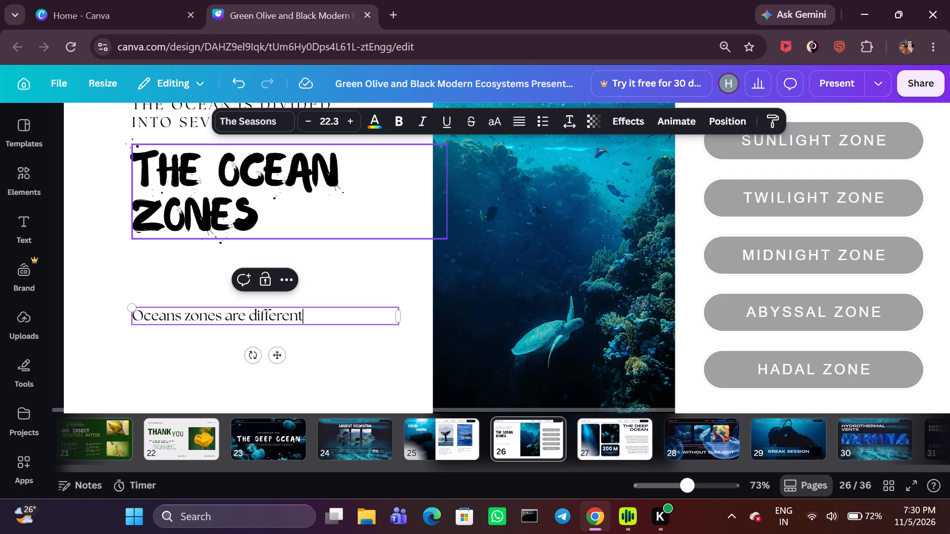
pyautogui.press('space')
pyautogui.write('region')
pyautogui.press('space')
pyautogui.press('BackSpace')
pyautogui.write('s of')
pyautogui.press('space')
pyautogui.write('the o')
pyautogui.write('cens')
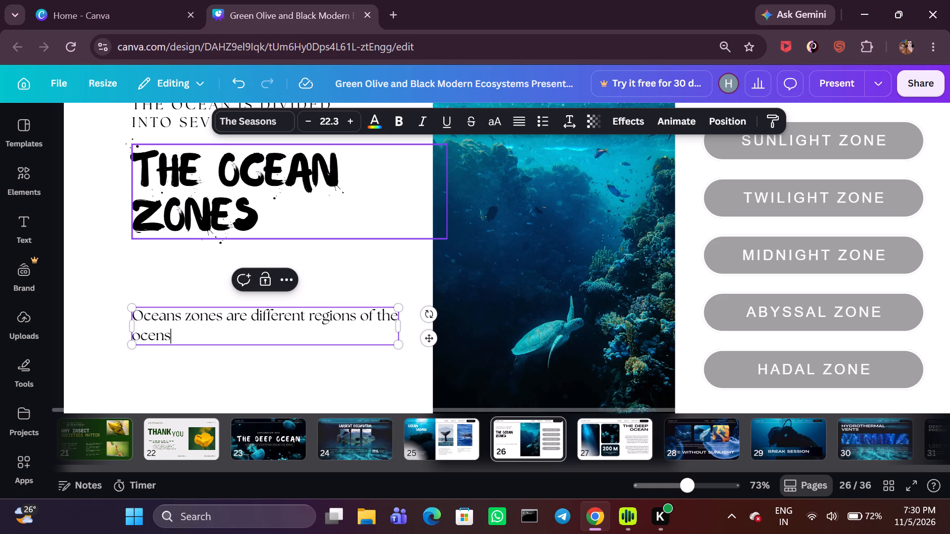
pyautogui.press('BackSpace')
pyautogui.press('BackSpace')
pyautogui.press('BackSpace')
pyautogui.write('ean')
pyautogui.press('space')
# Extend the paragraph's sentence with "classified according to their depth,".
pyautogui.write('classi')
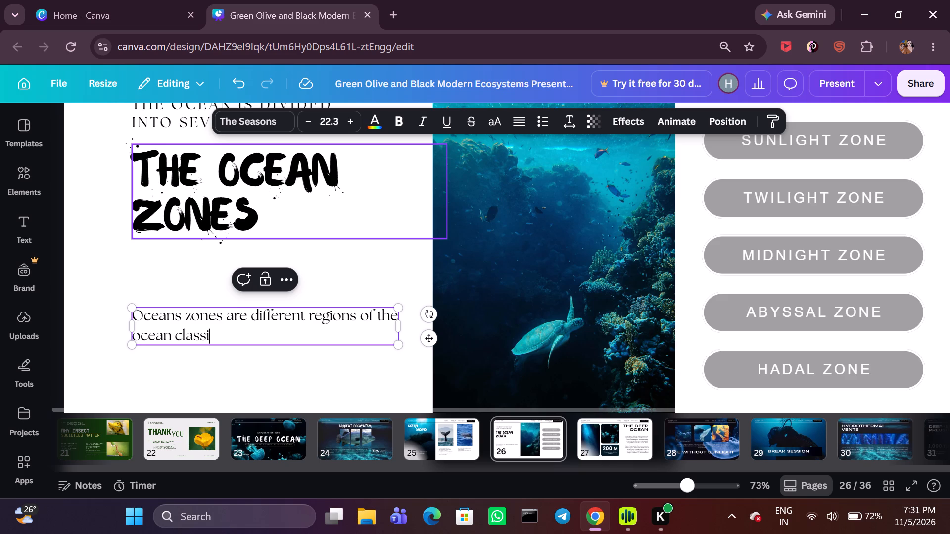
pyautogui.write('fied')
pyautogui.press('space')
pyautogui.write('according')
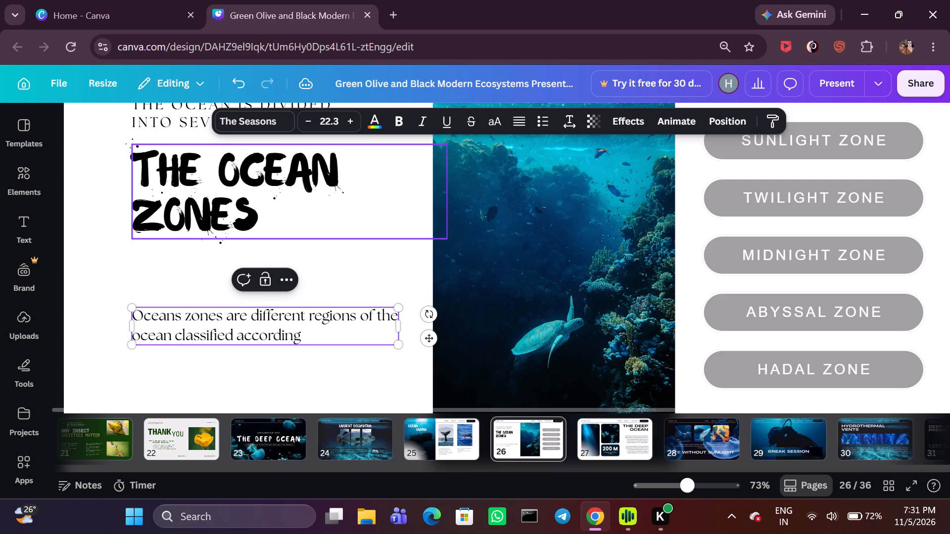
pyautogui.press('space')
pyautogui.write('to th')
pyautogui.write('eir')
pyautogui.press('space')
pyautogui.write('de')
pyautogui.write('pth')
pyautogui.press('space')
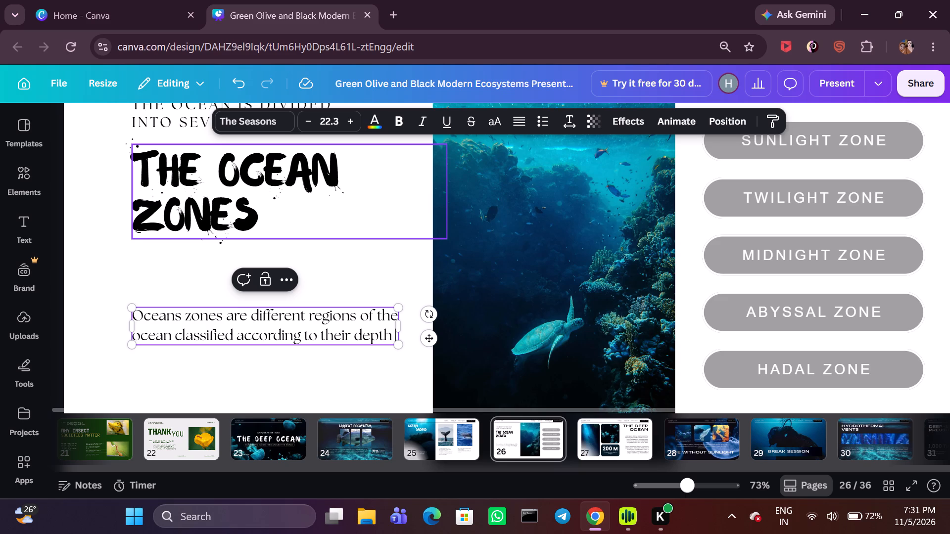
pyautogui.press('BackSpace')
pyautogui.press(',')
# Finish the paragraph's sentence with "availability of sunlight,temperature and living organisms.".
pyautogui.write('avai')
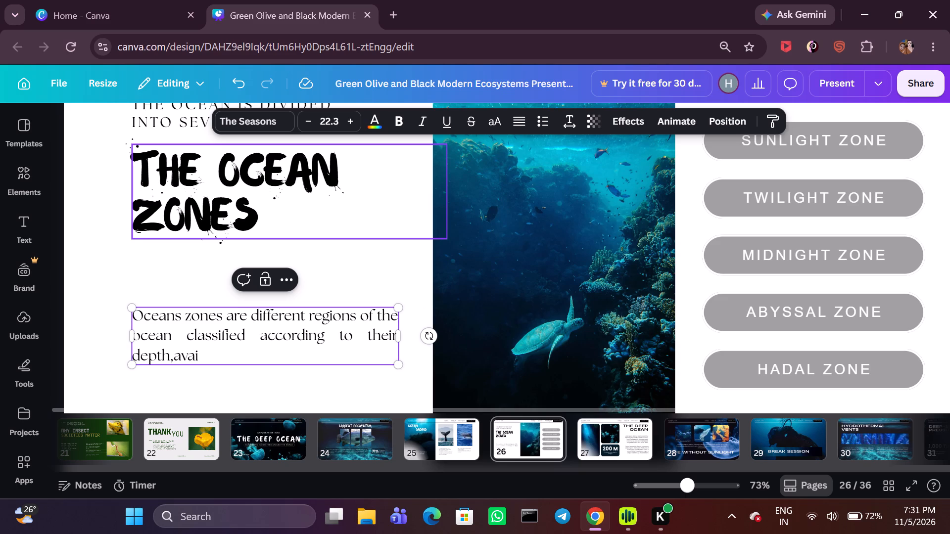
pyautogui.write('lability')
pyautogui.press('space')
pyautogui.write('of sum')
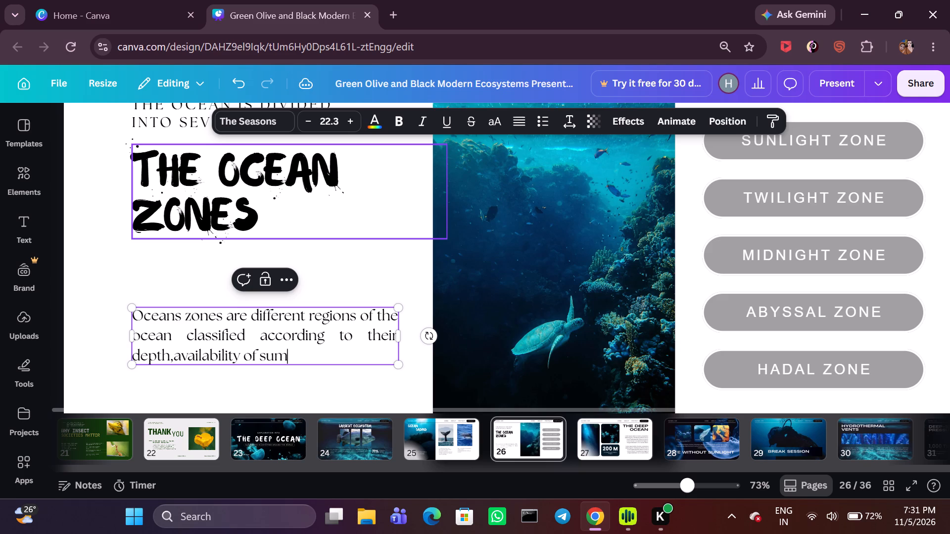
pyautogui.press('BackSpace')
pyautogui.write('nlight')
pyautogui.press(',')
pyautogui.write('temperature')
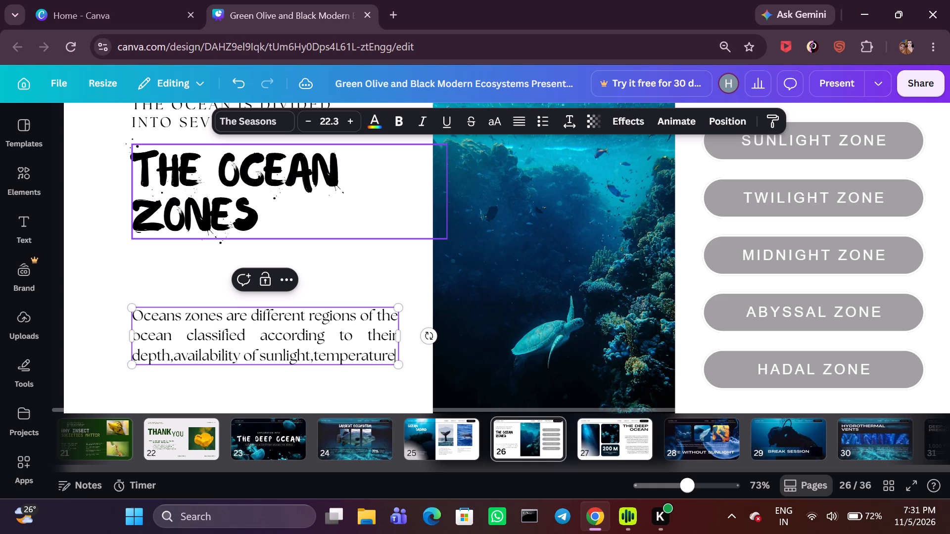
pyautogui.press('space')
pyautogui.write('ans')
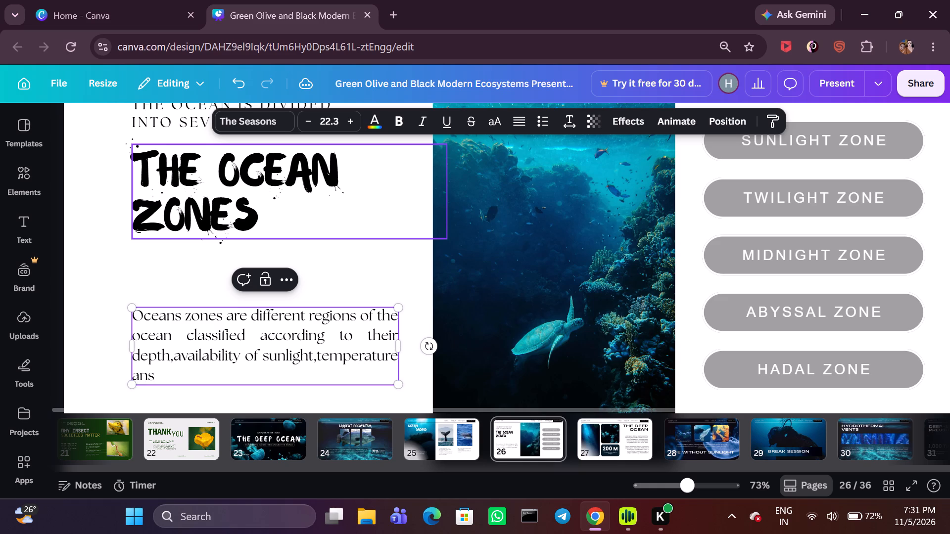
pyautogui.press('BackSpace')
pyautogui.press('d')
pyautogui.press('space')
pyautogui.write('living')
pyautogui.press('space')
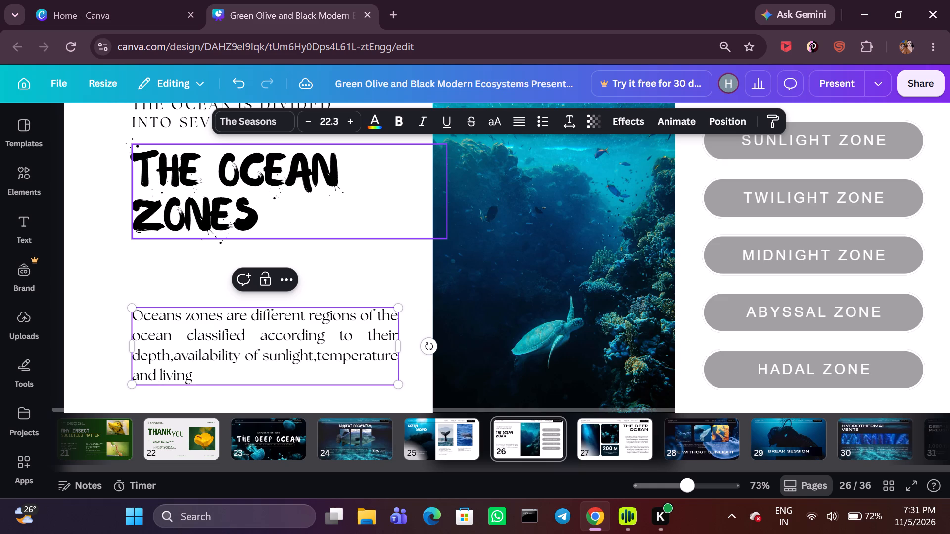
pyautogui.write('or')
pyautogui.write('ganisms')
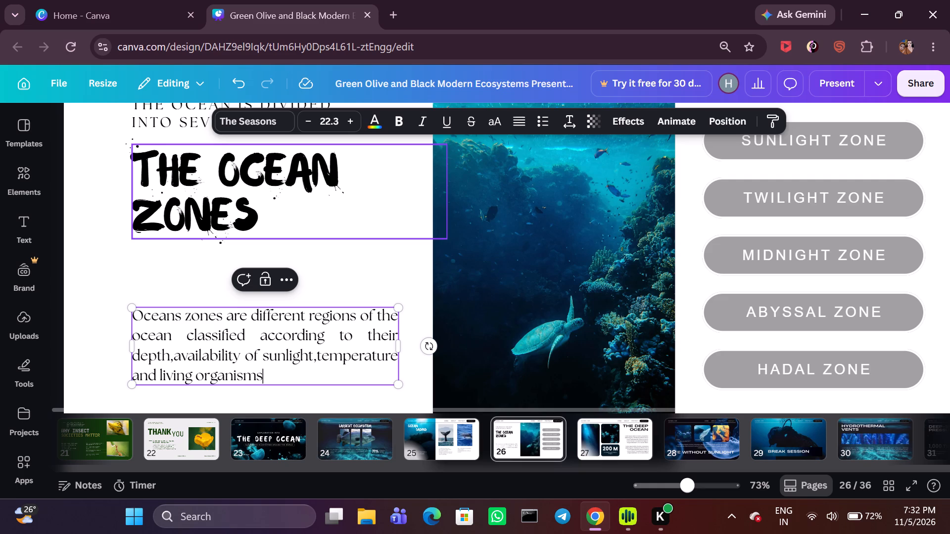
pyautogui.press('.')
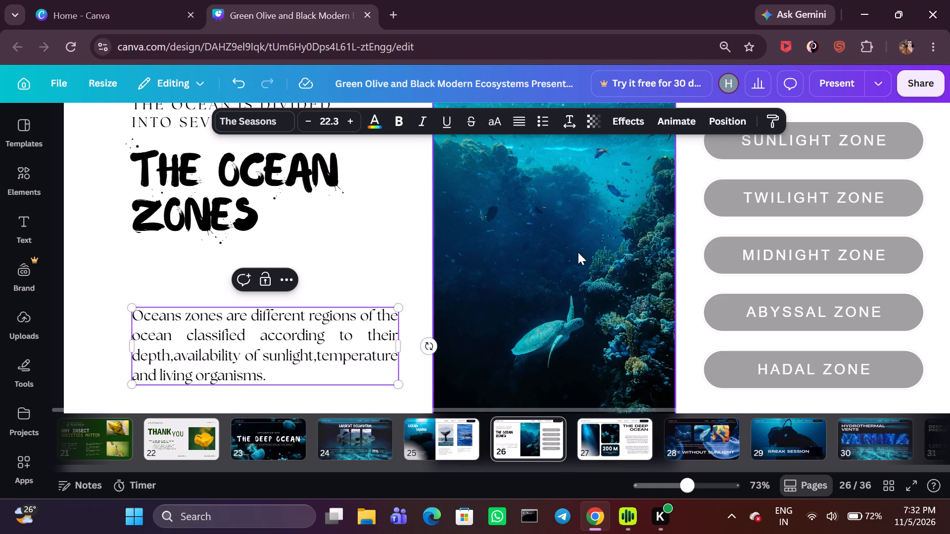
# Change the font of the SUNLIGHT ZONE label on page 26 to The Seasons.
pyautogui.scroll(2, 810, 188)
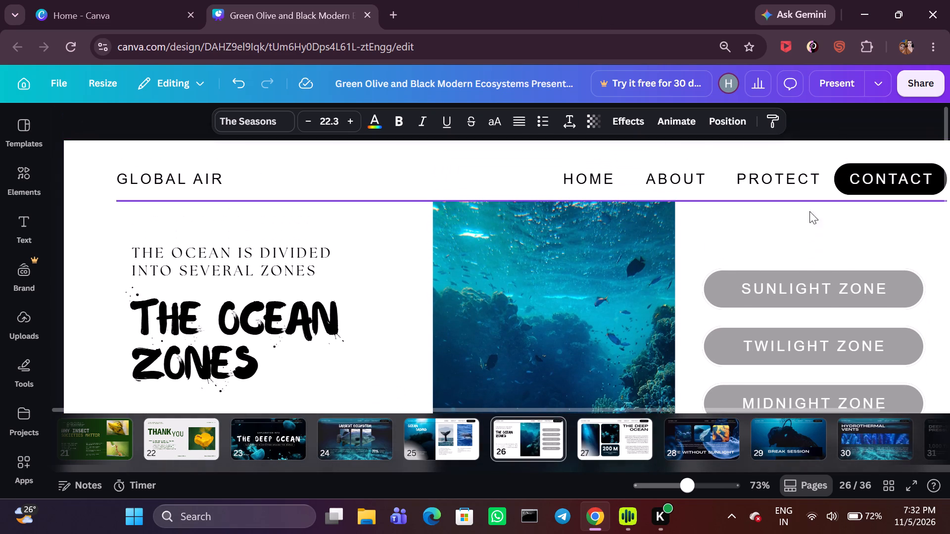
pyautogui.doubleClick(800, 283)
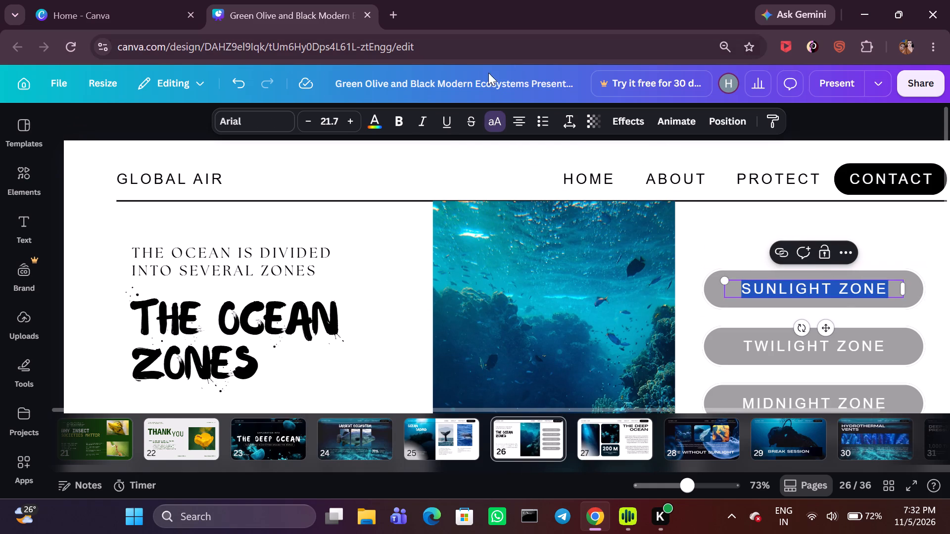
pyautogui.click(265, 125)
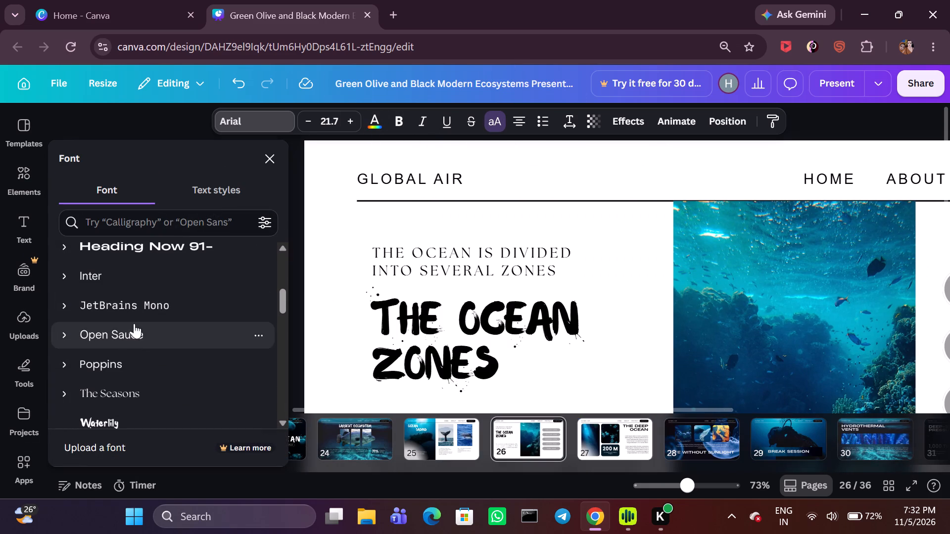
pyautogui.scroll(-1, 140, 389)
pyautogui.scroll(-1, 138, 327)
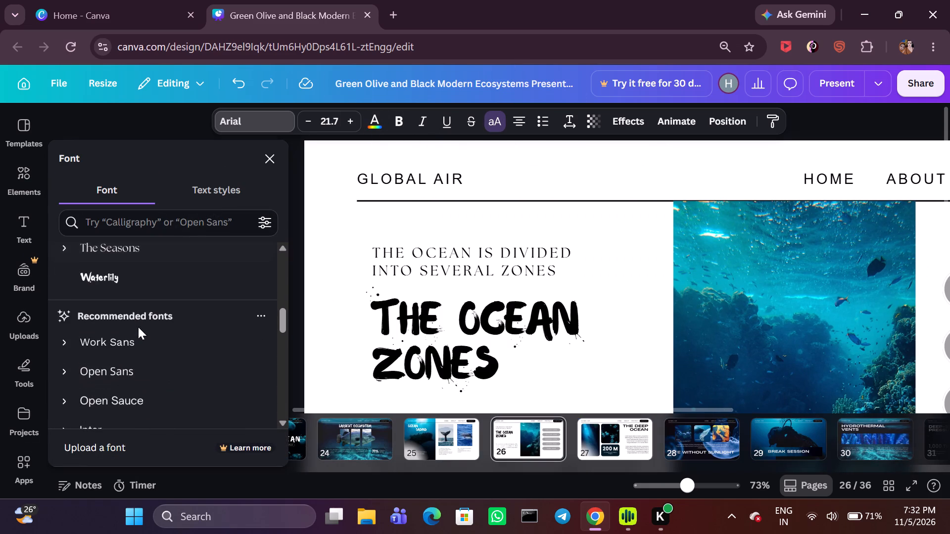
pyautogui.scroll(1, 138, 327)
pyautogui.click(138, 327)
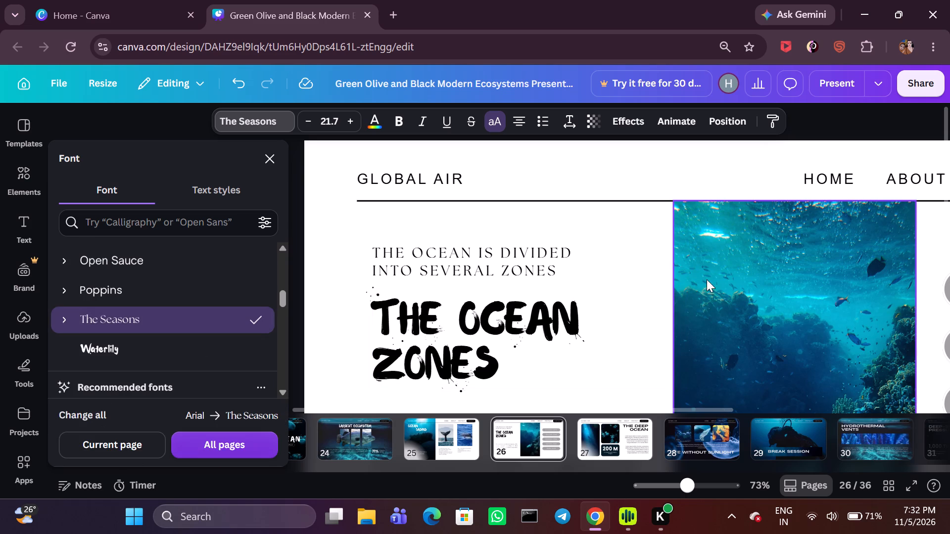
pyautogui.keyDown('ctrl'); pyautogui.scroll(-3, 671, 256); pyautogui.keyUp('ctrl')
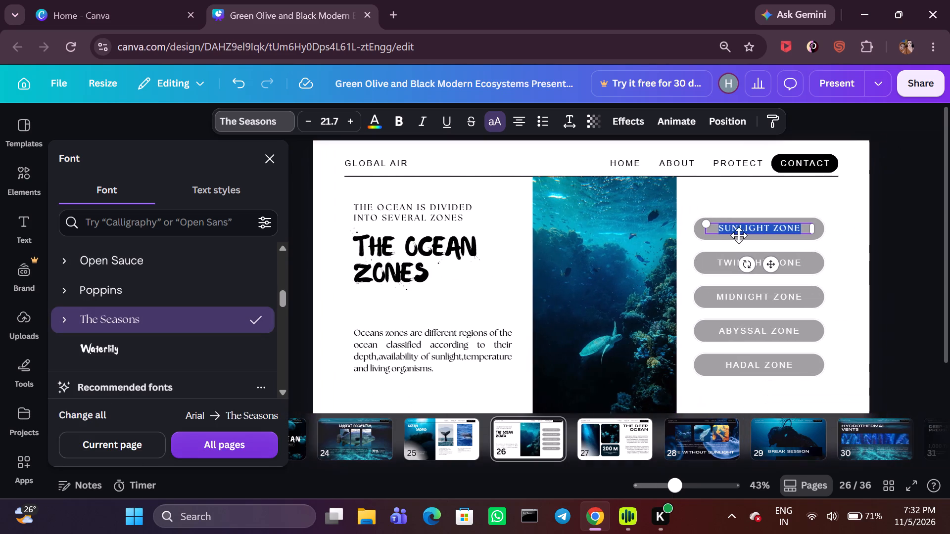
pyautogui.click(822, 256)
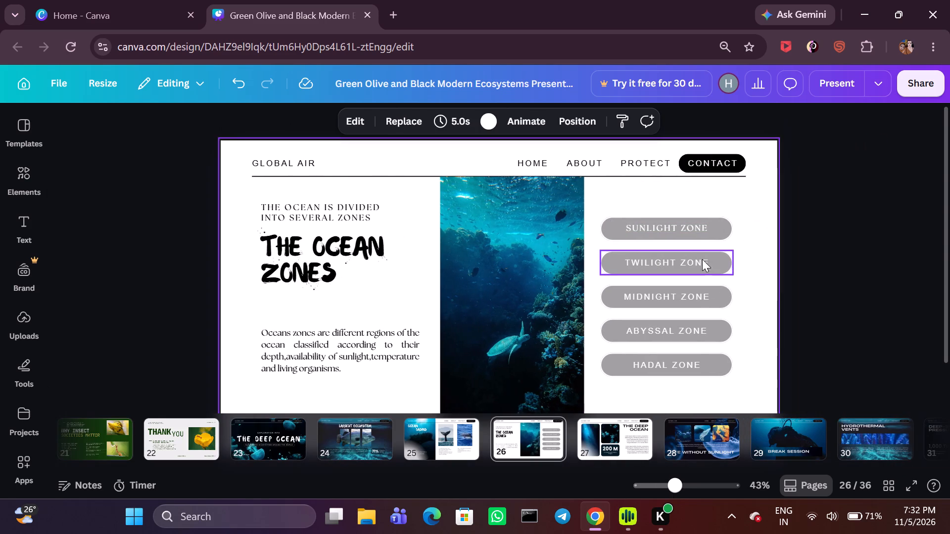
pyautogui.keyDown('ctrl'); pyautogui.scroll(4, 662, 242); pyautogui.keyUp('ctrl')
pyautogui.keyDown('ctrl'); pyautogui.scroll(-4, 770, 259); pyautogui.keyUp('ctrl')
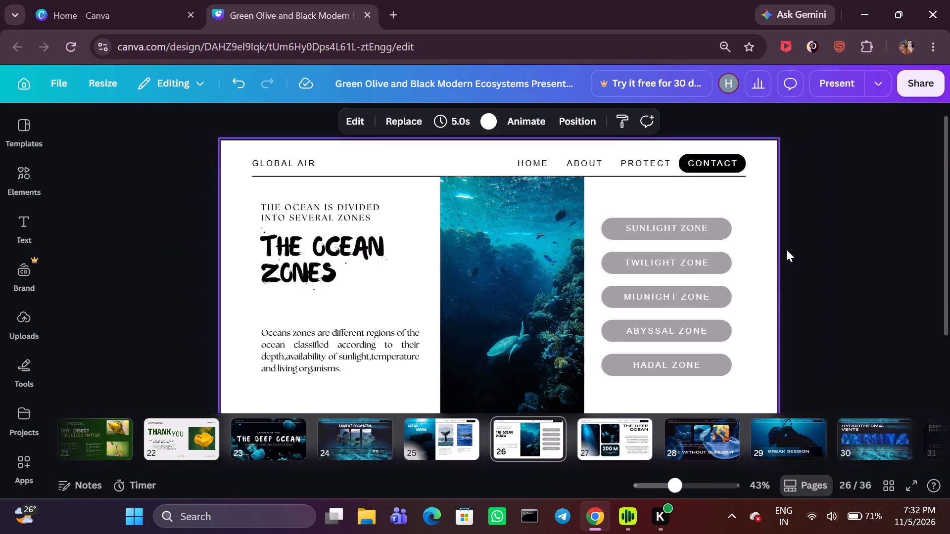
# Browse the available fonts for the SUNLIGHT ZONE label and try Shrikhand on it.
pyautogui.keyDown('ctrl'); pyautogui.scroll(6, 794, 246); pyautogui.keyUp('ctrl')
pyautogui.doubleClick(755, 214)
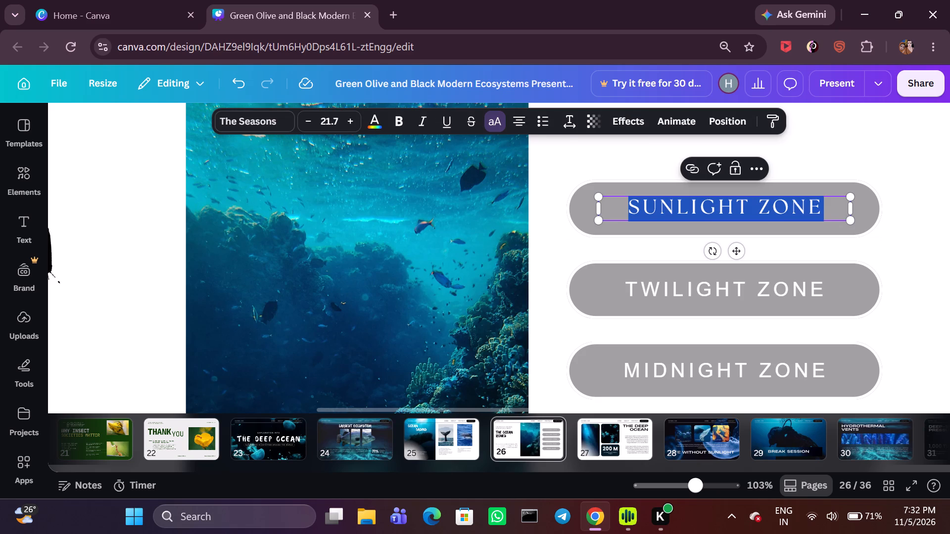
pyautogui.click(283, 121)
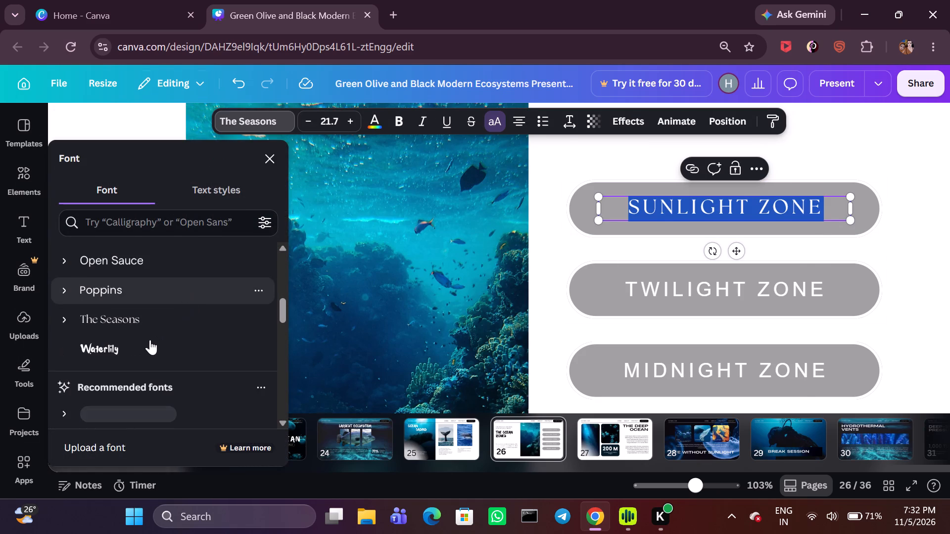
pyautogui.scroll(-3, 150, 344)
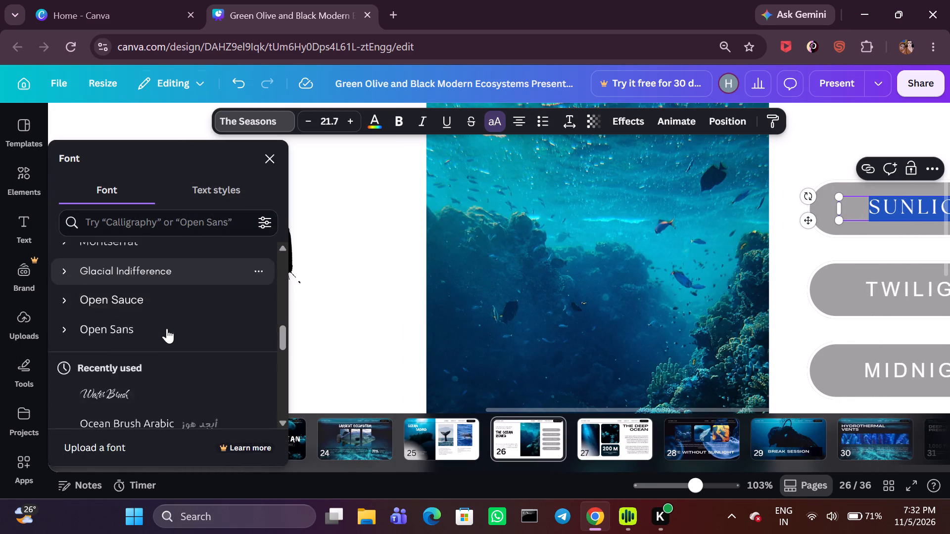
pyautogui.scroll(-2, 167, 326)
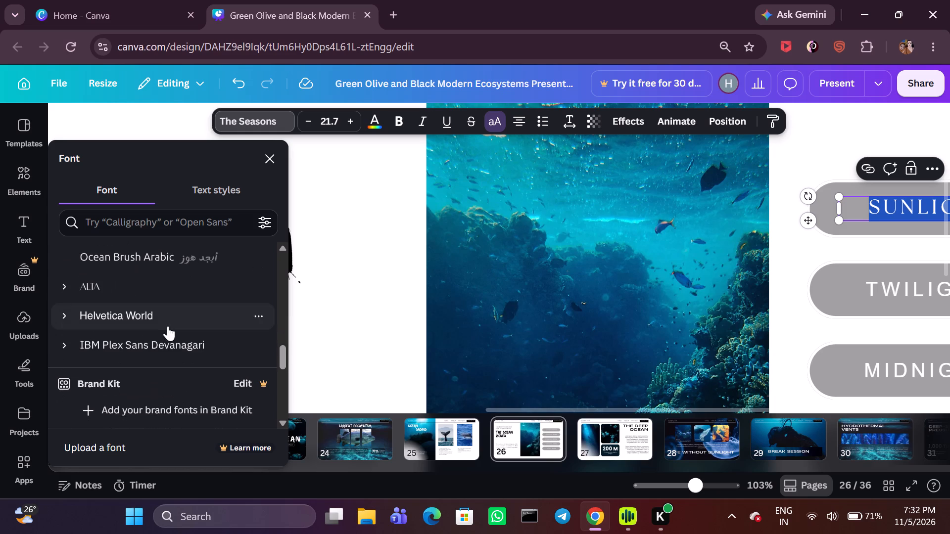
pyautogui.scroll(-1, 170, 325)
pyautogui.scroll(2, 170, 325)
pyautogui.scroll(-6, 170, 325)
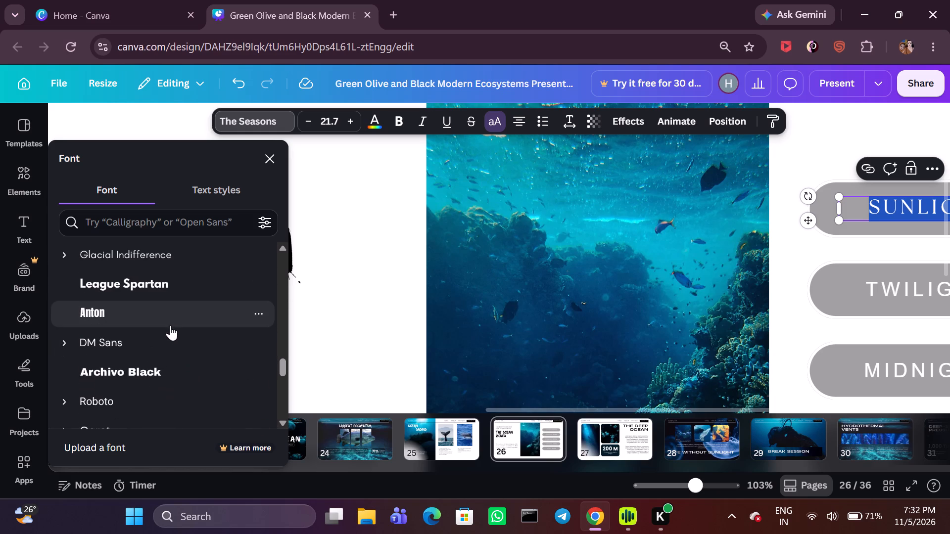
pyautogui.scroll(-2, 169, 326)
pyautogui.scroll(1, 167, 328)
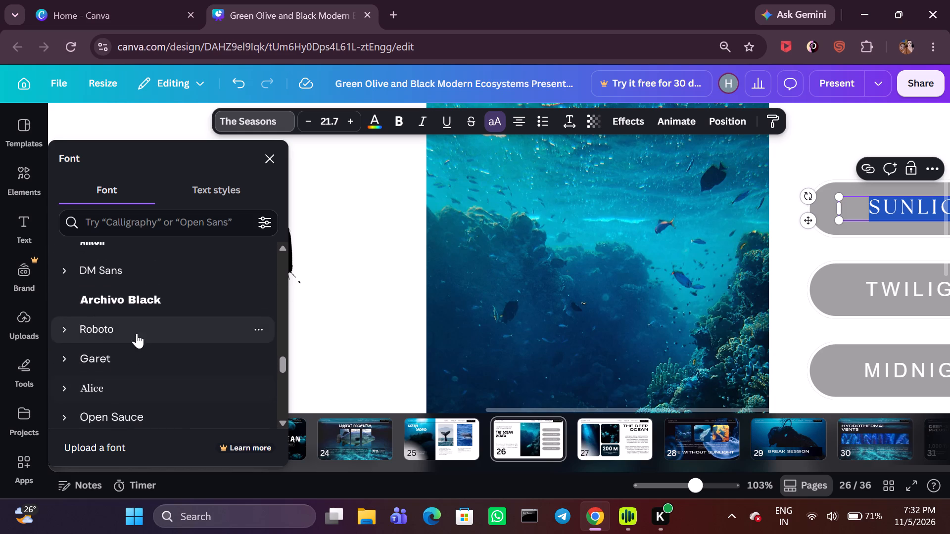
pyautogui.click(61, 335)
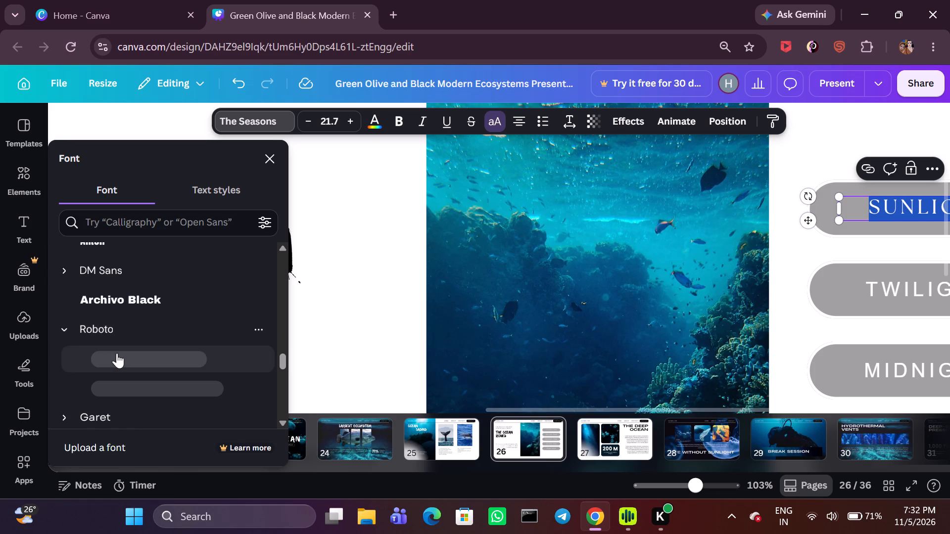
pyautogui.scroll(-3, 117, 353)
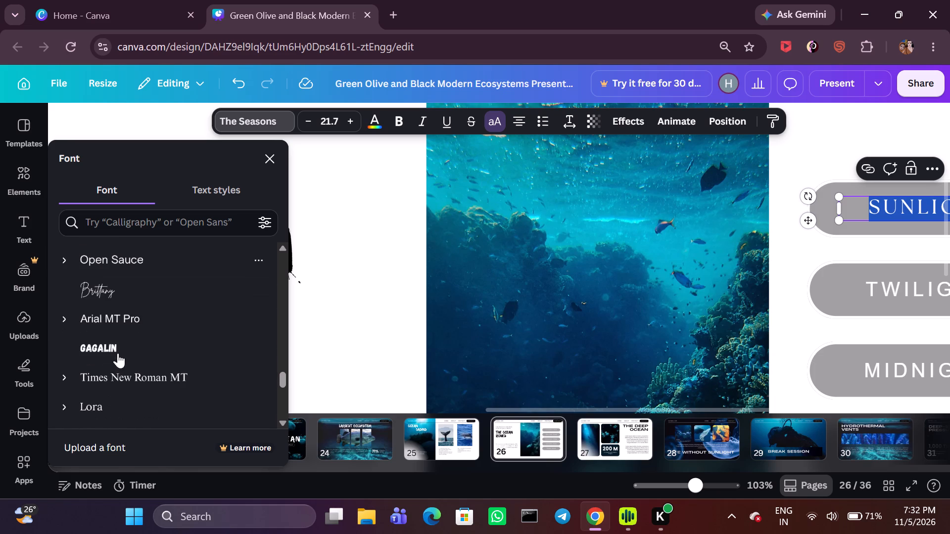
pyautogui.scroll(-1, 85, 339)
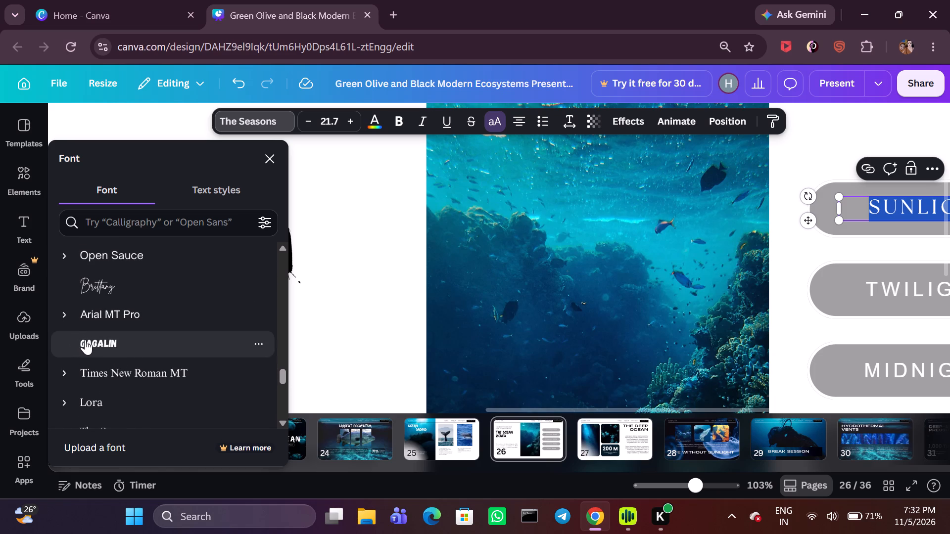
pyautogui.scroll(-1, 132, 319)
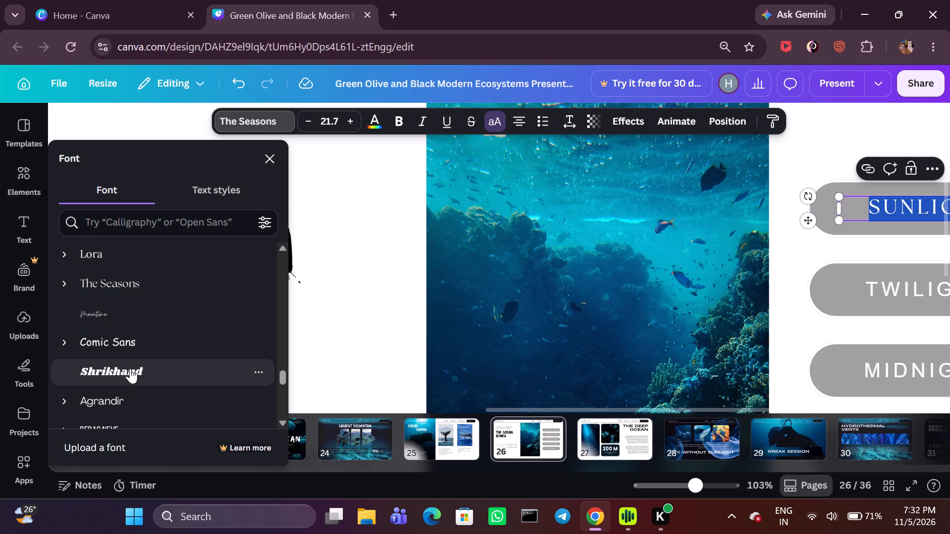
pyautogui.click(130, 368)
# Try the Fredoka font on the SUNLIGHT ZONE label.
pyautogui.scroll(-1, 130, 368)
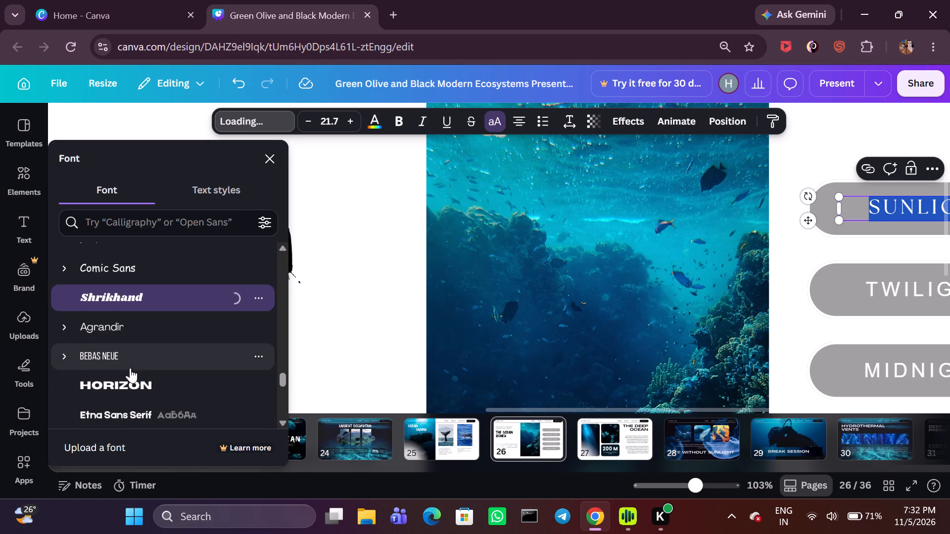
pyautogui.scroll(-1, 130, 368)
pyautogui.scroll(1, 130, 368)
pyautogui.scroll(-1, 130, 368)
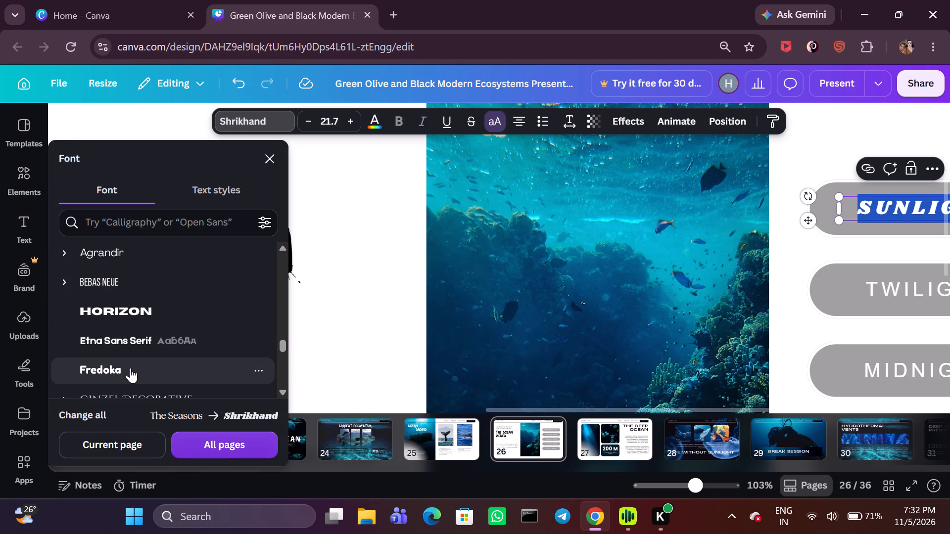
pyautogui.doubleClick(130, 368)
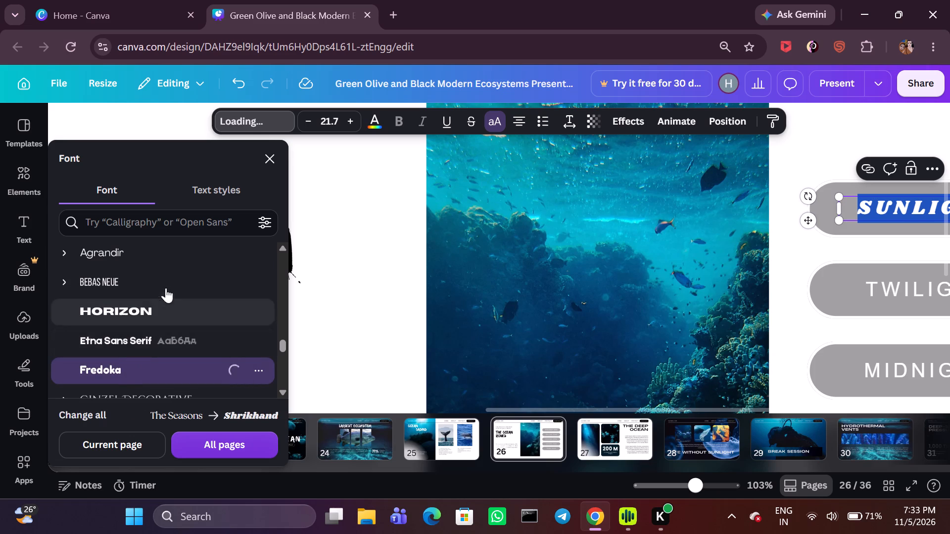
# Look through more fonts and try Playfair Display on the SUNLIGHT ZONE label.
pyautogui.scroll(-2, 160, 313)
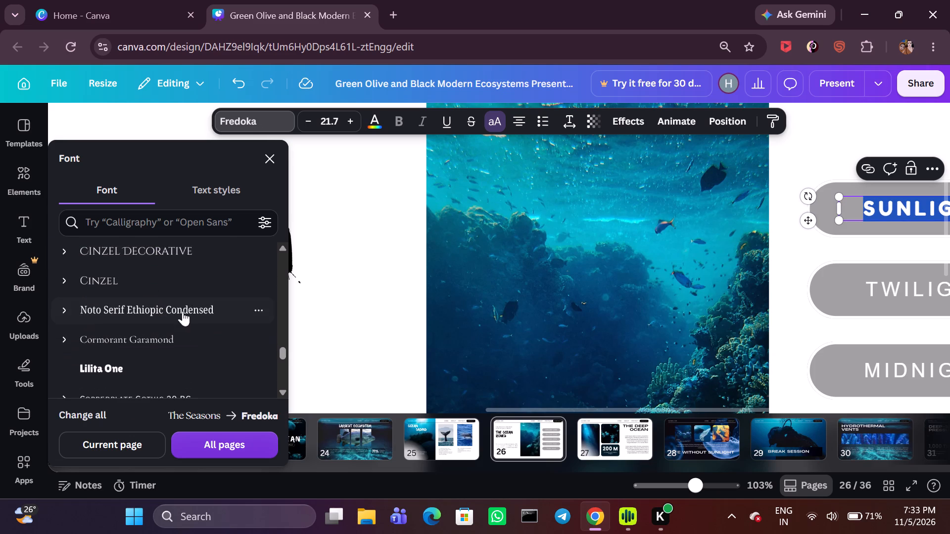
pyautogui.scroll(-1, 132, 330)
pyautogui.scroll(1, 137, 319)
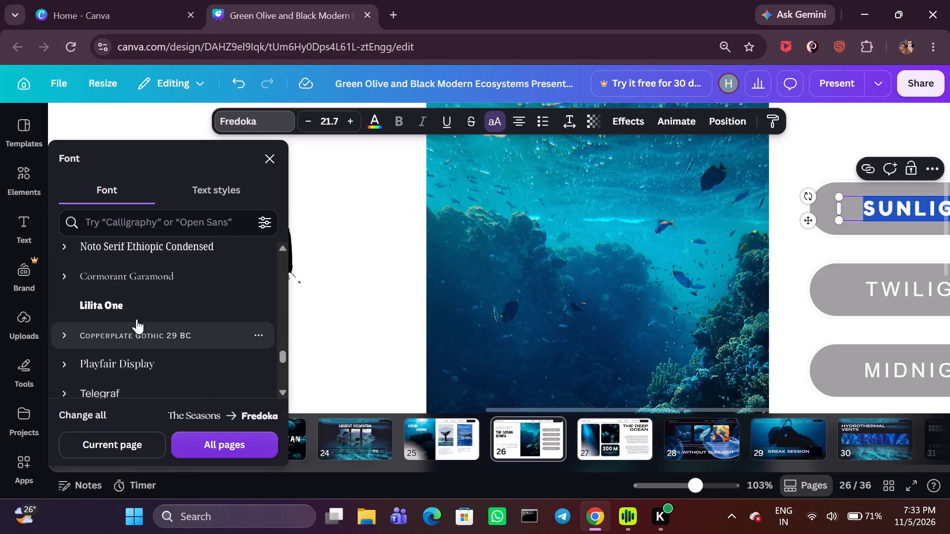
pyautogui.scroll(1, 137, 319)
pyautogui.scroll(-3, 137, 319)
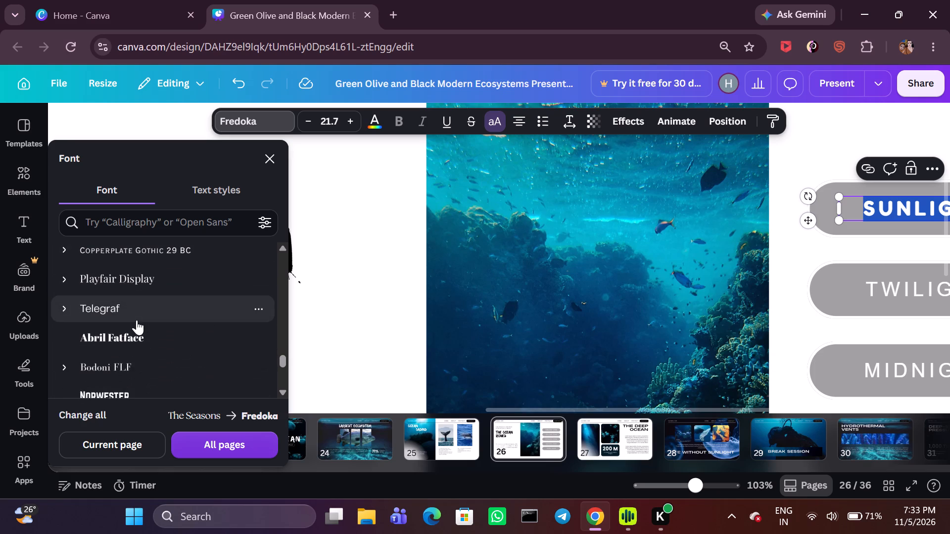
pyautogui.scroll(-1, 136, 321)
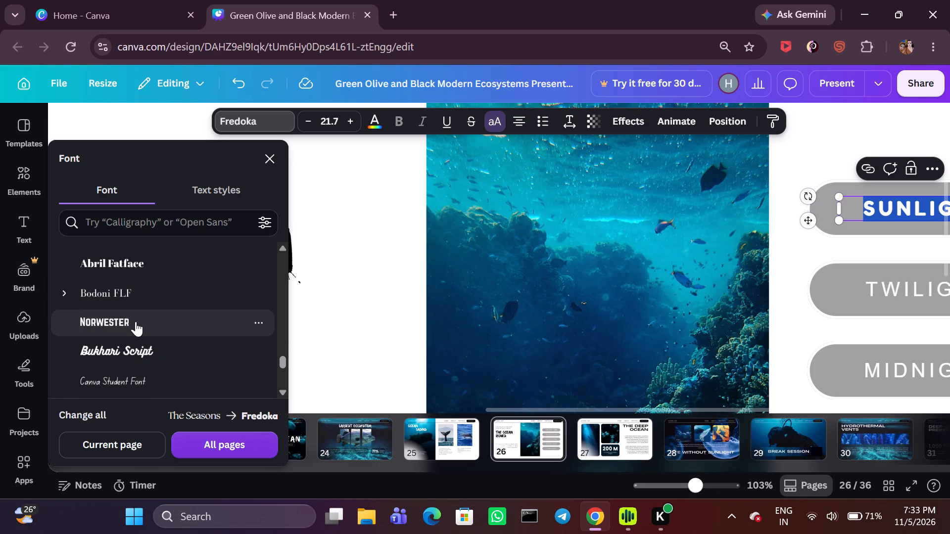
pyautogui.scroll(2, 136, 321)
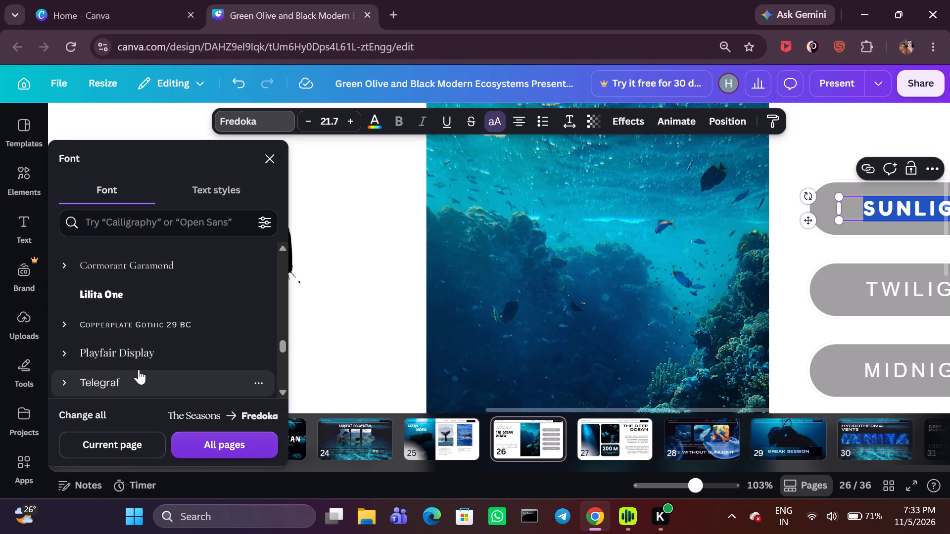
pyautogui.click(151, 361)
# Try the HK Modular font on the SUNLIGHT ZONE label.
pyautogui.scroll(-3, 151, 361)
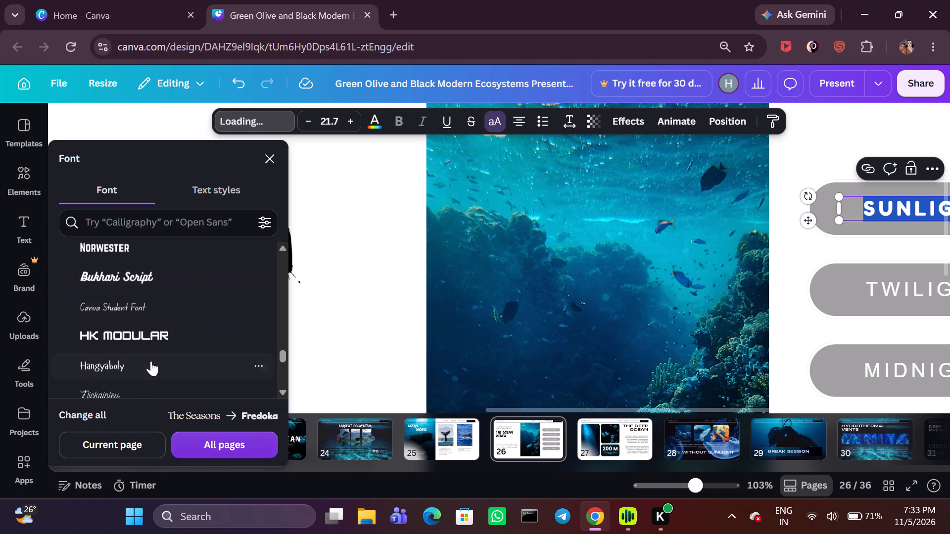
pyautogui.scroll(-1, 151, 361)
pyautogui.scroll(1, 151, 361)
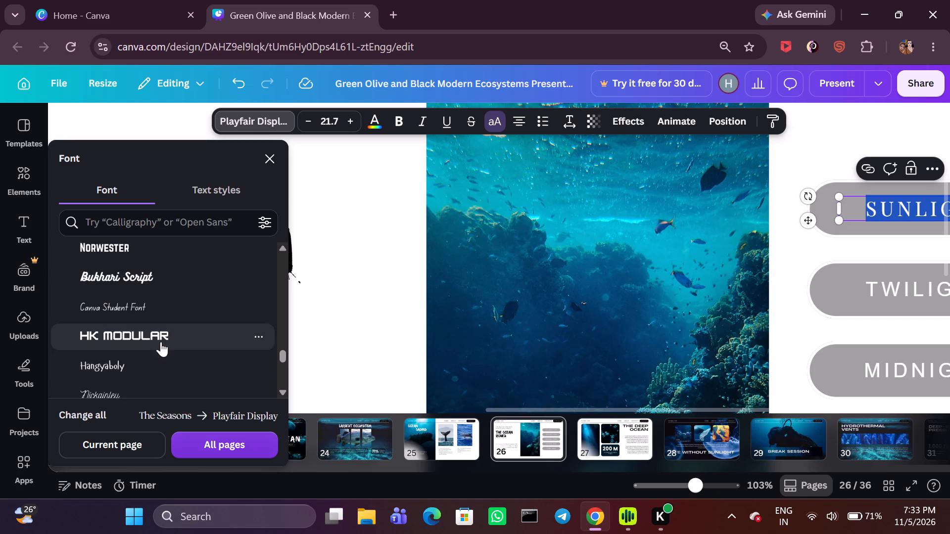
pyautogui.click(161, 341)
# Set the font of the SUNLIGHT ZONE label to Barriecito.
pyautogui.scroll(-3, 182, 334)
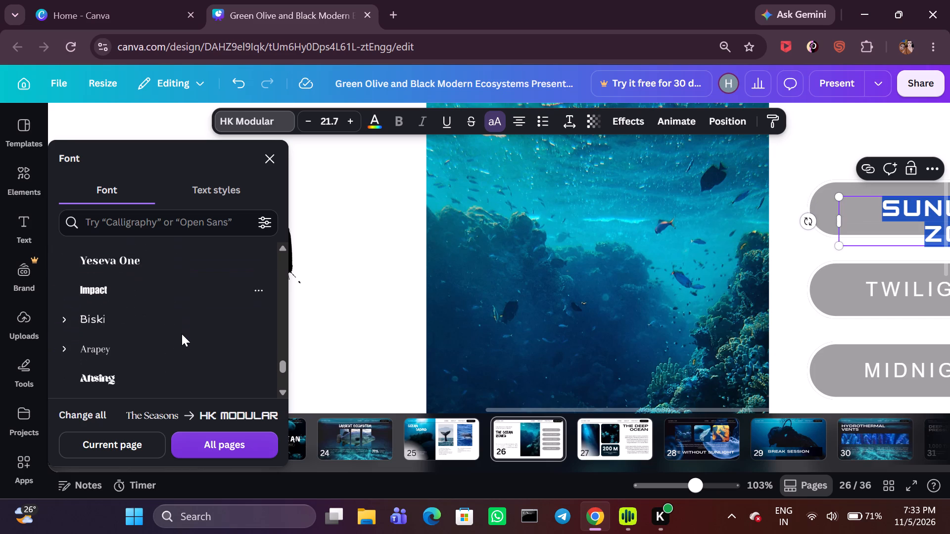
pyautogui.scroll(-1, 119, 335)
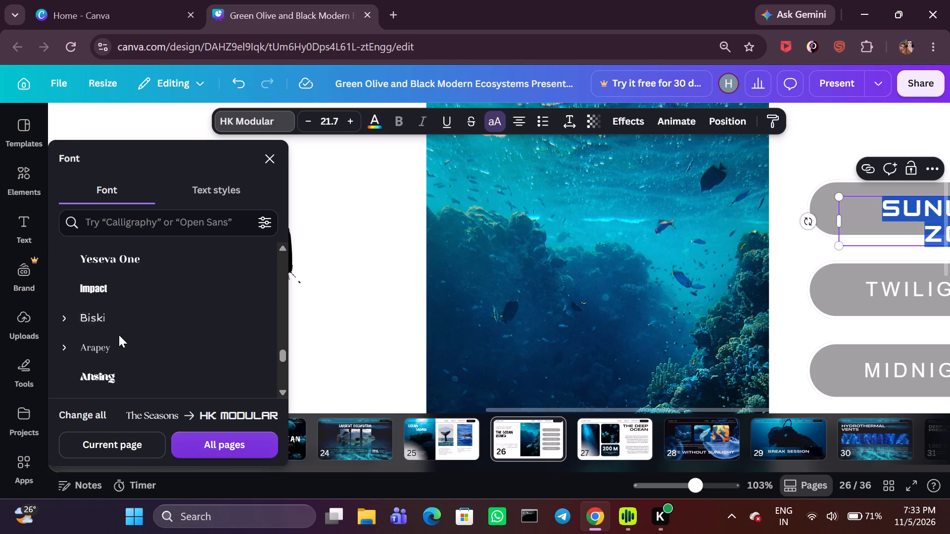
pyautogui.click(110, 358)
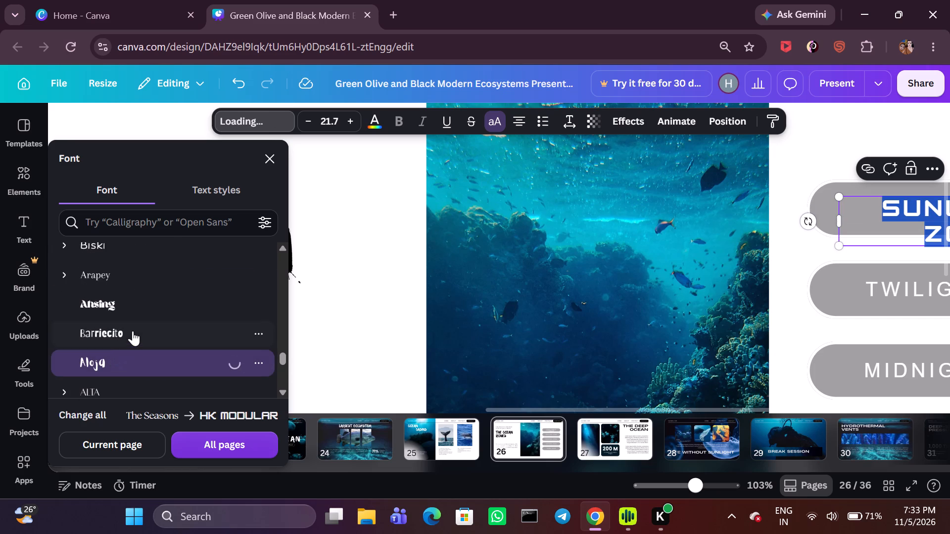
pyautogui.click(133, 331)
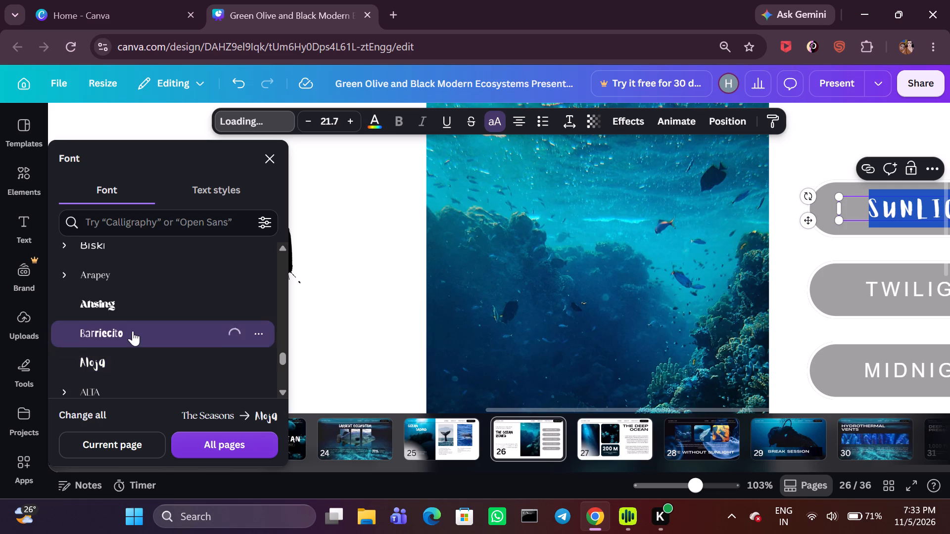
pyautogui.scroll(-2, 133, 331)
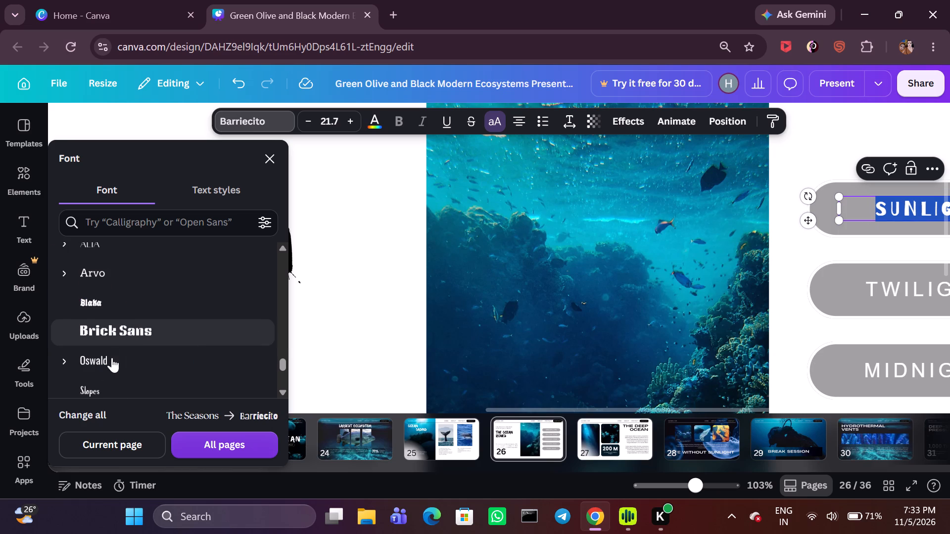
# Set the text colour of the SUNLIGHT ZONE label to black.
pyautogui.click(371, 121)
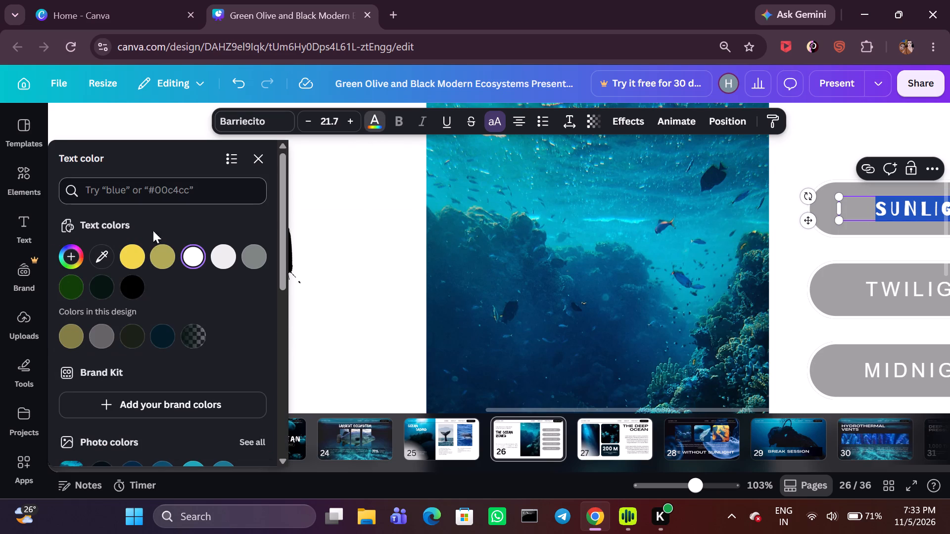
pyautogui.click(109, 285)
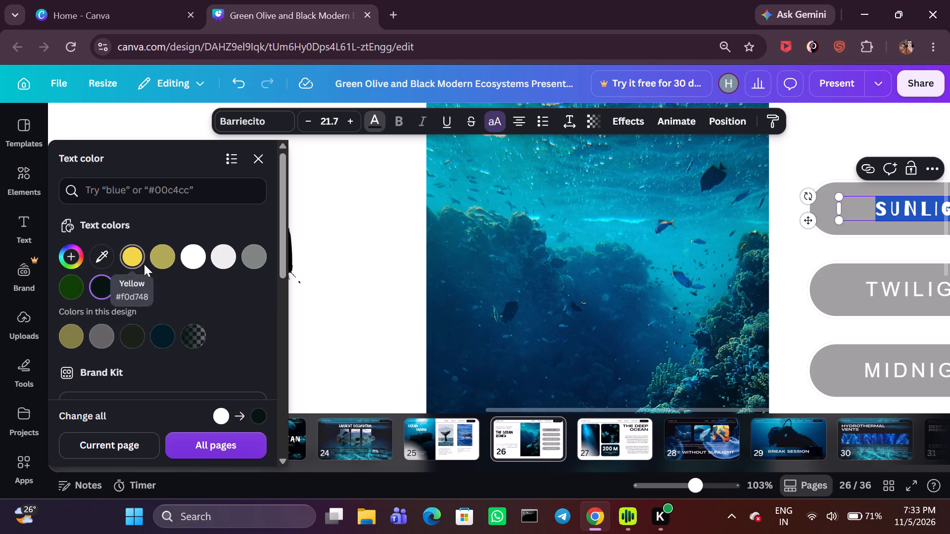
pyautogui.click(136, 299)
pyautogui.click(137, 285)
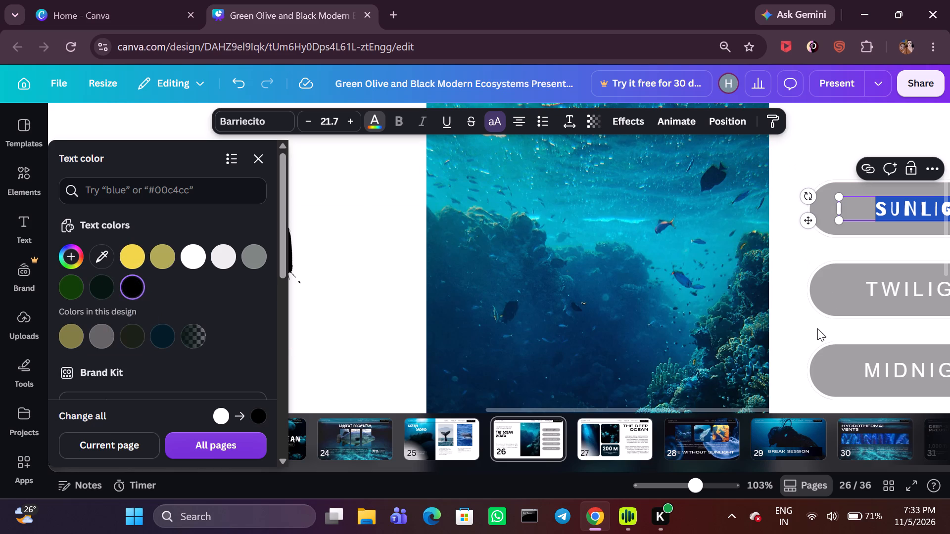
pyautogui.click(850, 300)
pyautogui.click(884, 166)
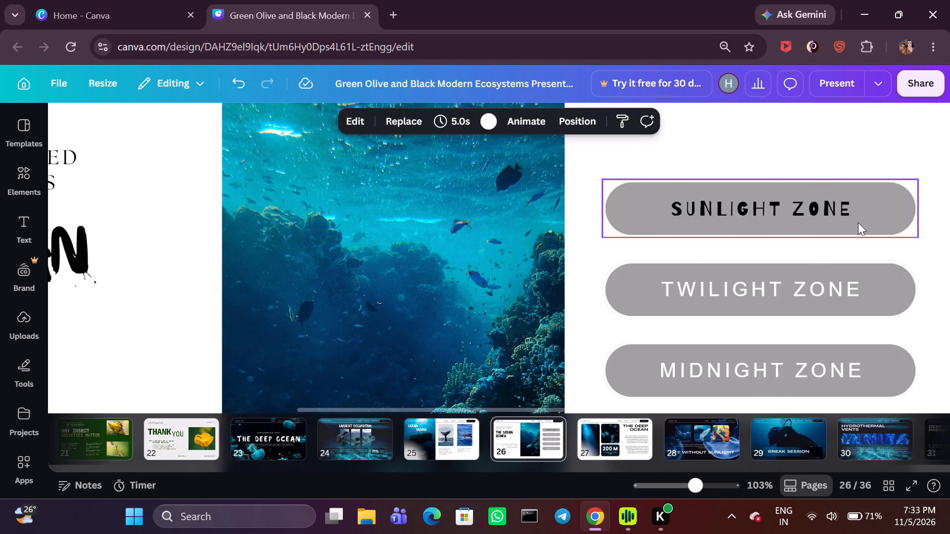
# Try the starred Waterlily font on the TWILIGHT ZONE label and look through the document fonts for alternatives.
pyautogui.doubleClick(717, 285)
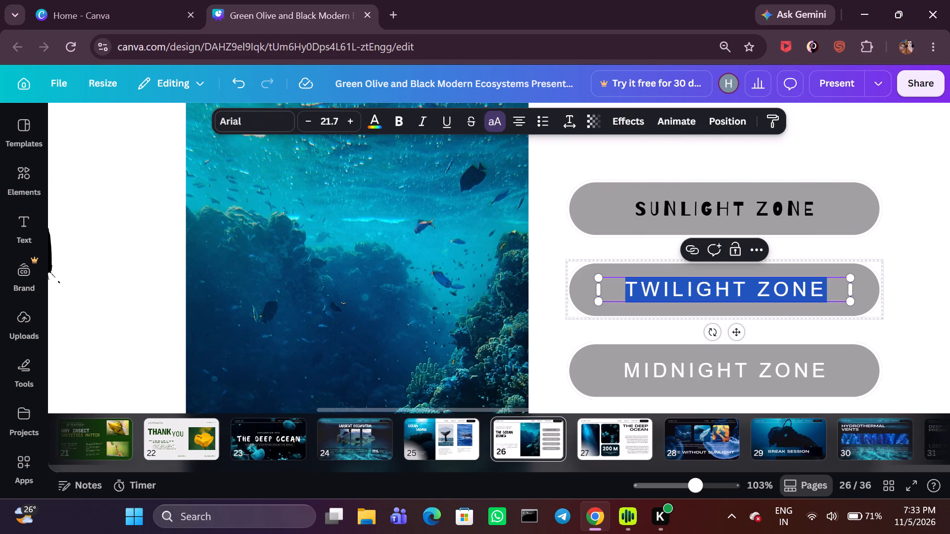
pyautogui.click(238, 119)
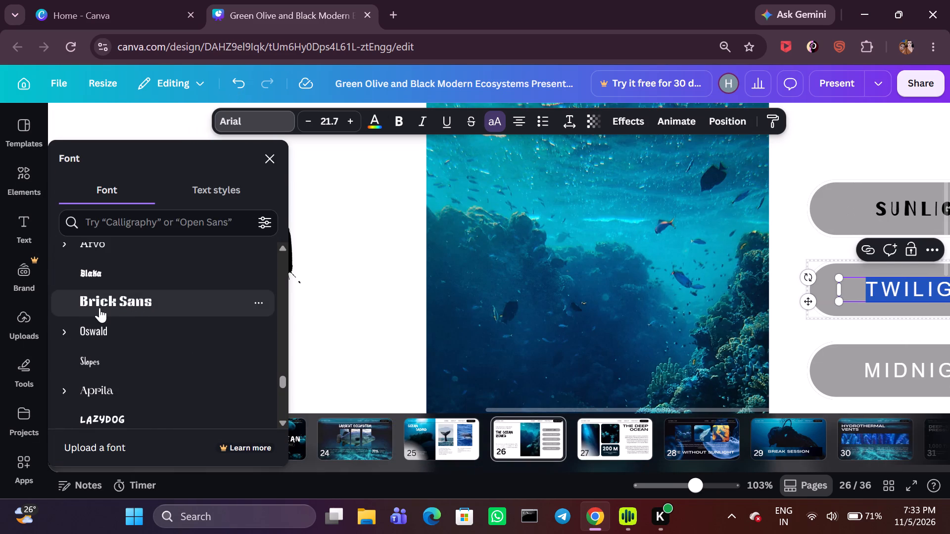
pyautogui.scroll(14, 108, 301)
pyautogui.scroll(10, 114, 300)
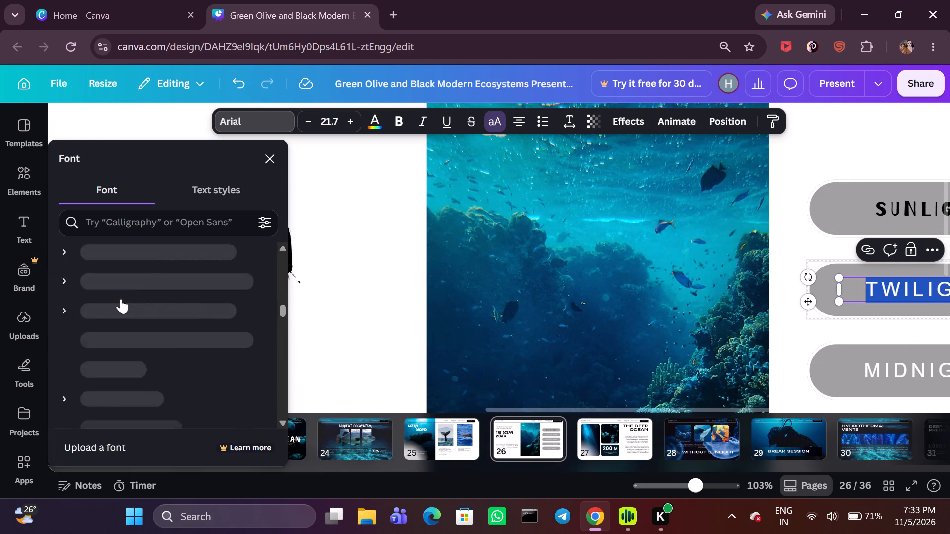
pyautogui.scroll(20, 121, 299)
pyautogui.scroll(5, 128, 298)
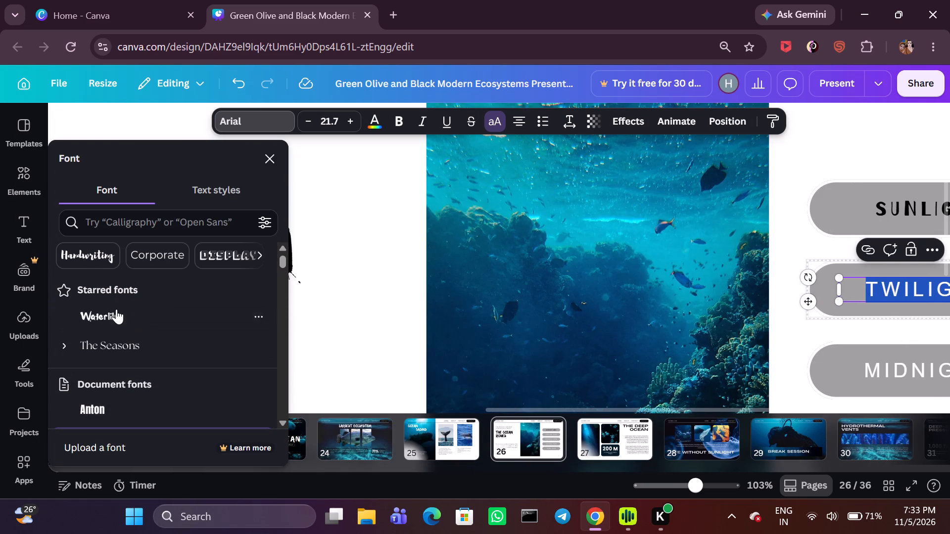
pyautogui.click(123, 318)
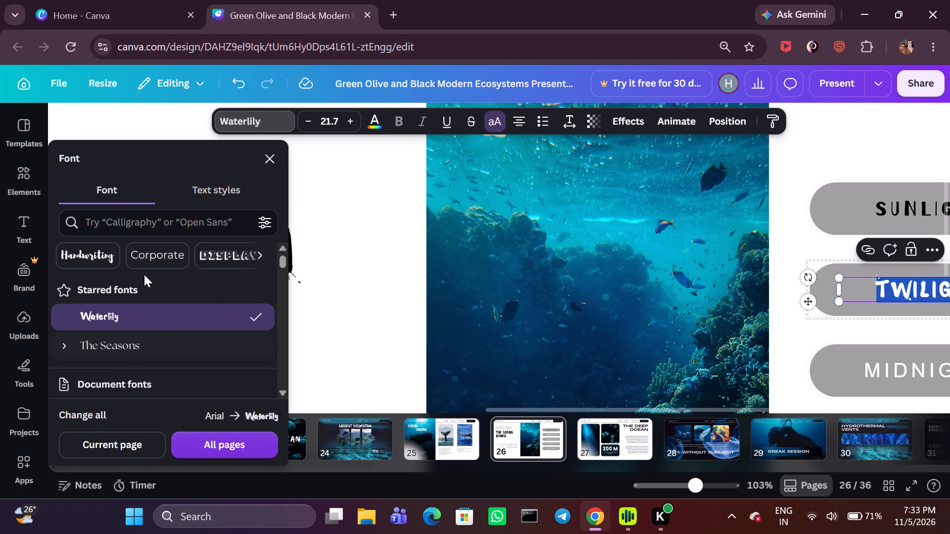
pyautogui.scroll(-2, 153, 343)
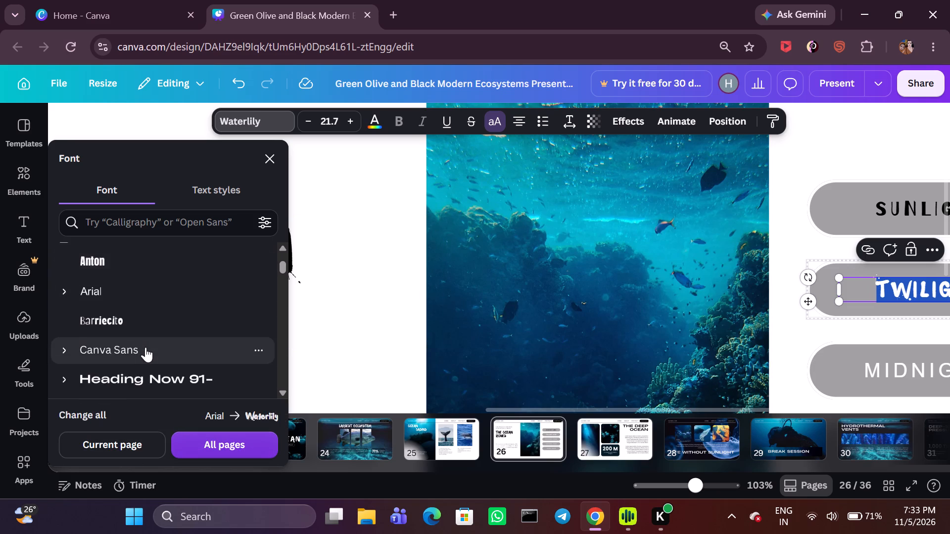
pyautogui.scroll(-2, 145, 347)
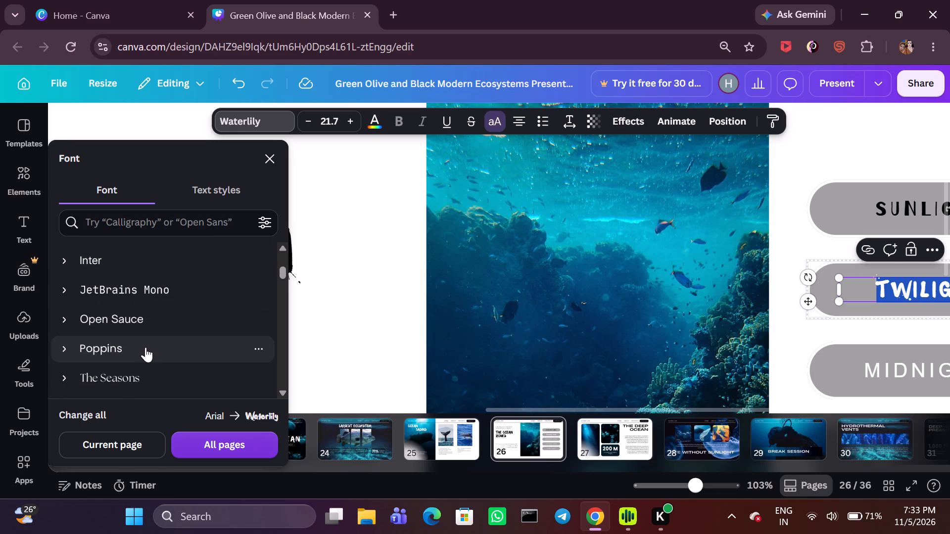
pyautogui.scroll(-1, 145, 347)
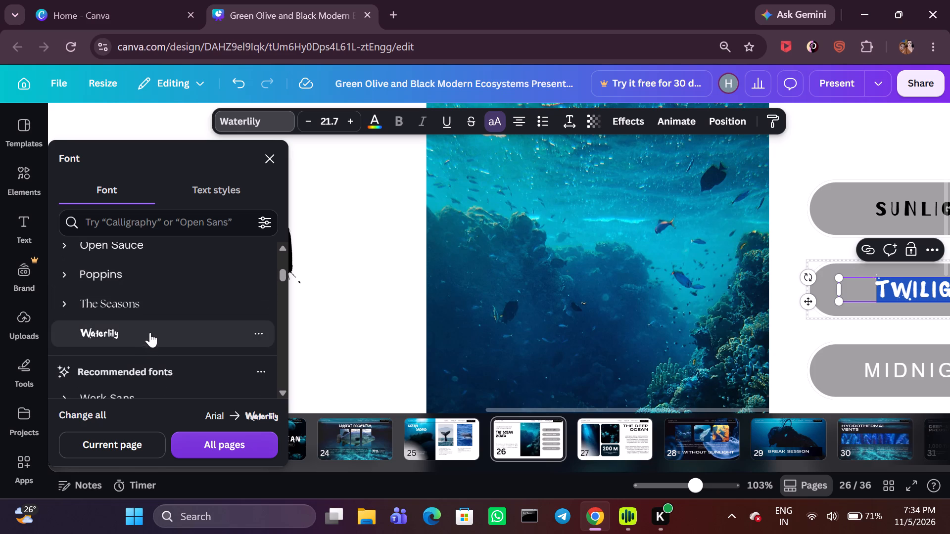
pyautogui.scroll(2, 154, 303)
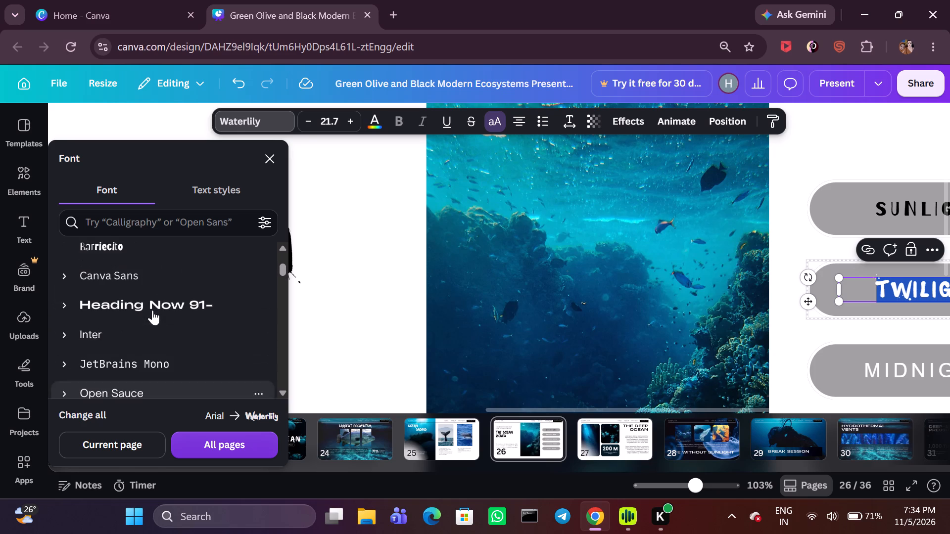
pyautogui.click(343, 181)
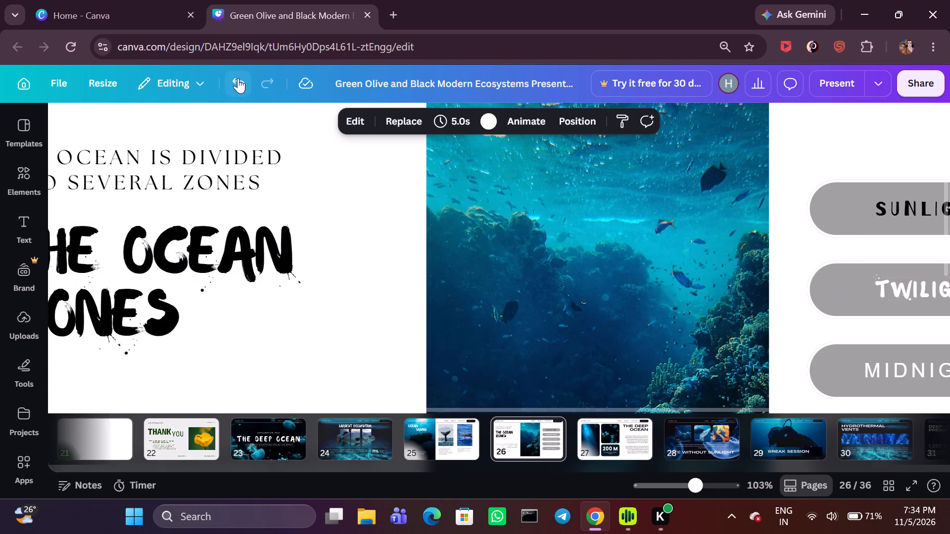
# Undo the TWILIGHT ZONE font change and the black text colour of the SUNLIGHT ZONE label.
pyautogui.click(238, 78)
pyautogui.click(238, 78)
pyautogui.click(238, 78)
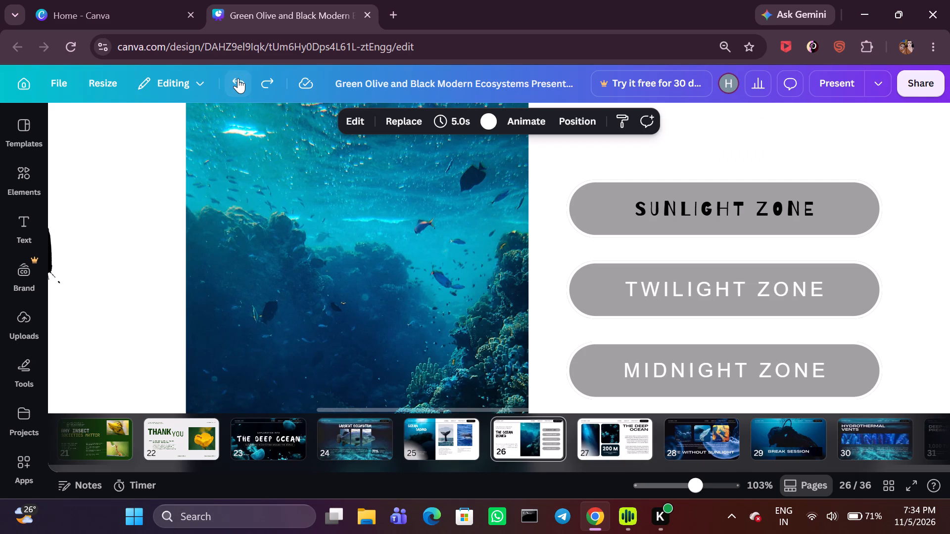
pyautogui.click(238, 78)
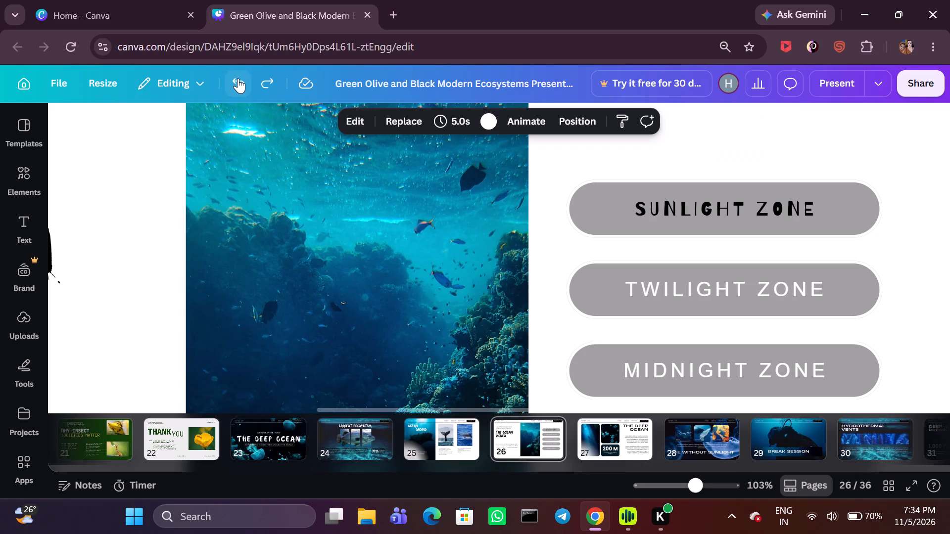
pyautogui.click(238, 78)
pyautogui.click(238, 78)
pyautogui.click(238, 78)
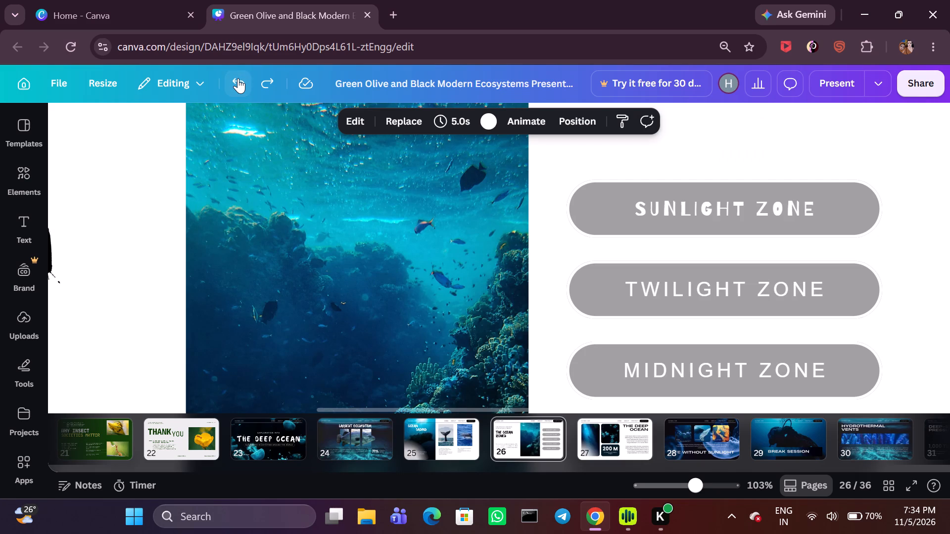
# Star the Barriecito font used by the SUNLIGHT ZONE label.
pyautogui.click(675, 210)
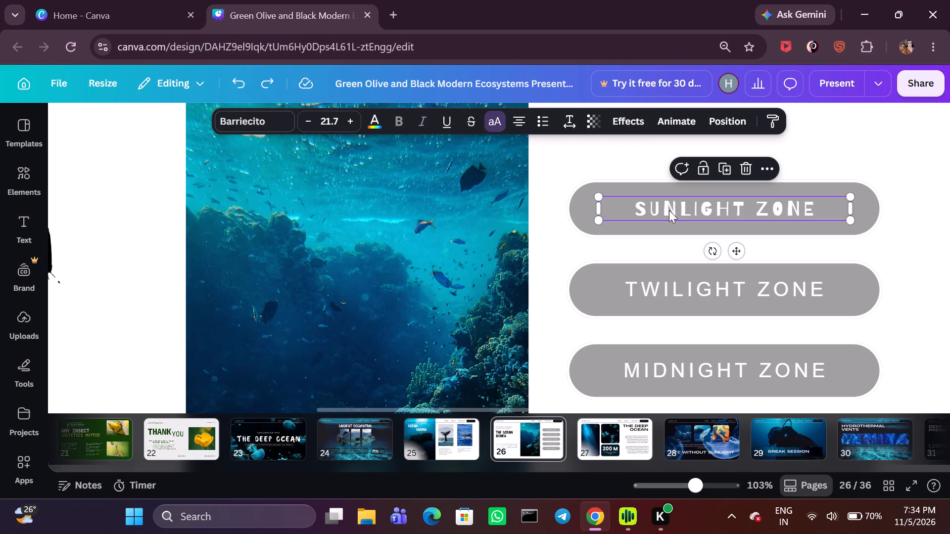
pyautogui.click(270, 121)
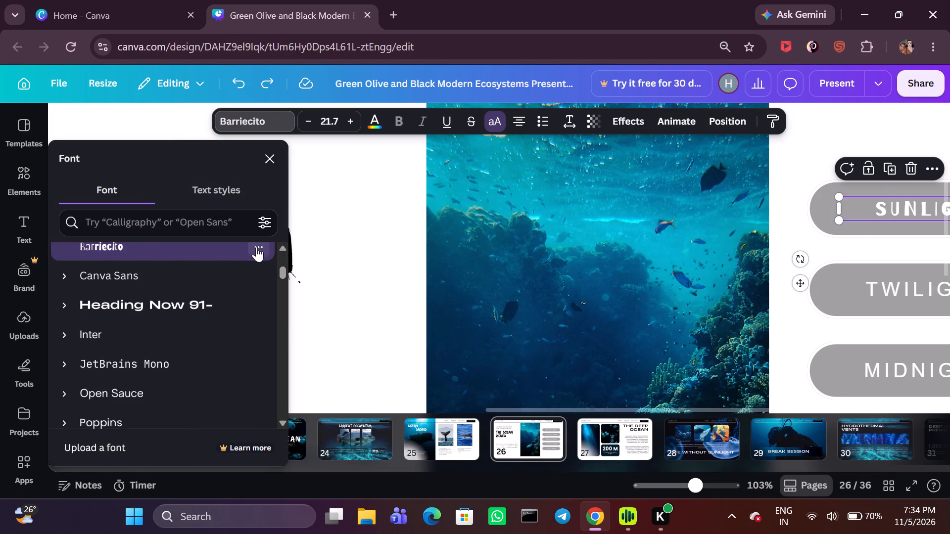
pyautogui.click(256, 247)
pyautogui.click(286, 278)
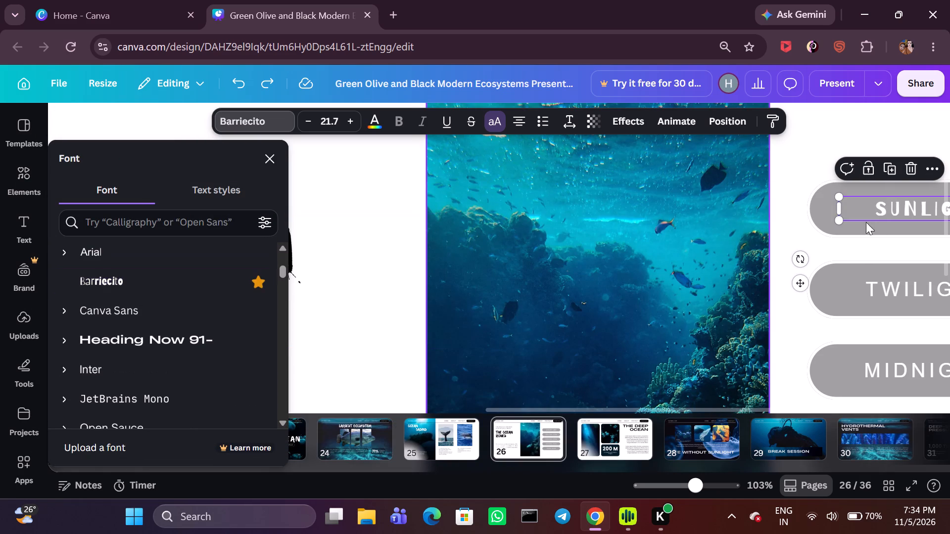
# Set the font of the TWILIGHT ZONE label to Barriecito.
pyautogui.click(880, 265)
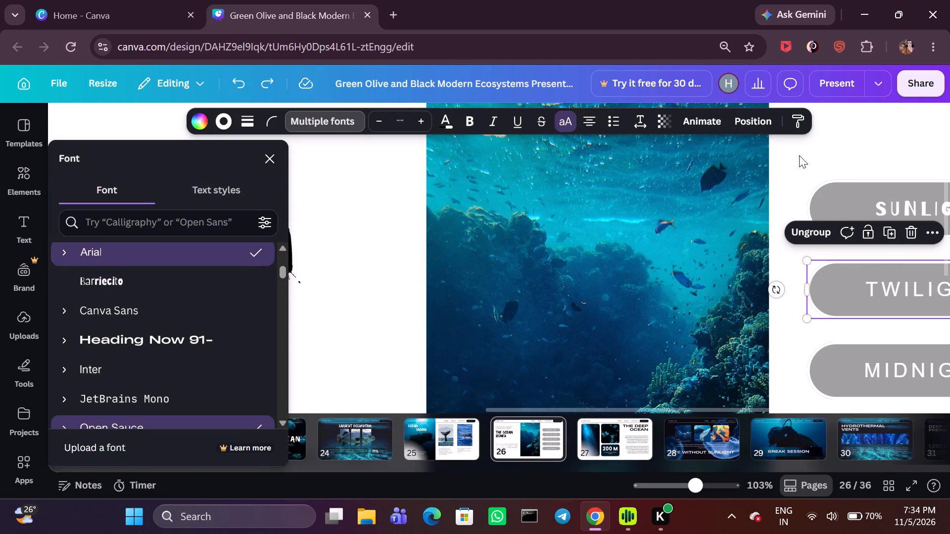
pyautogui.click(805, 140)
pyautogui.doubleClick(757, 289)
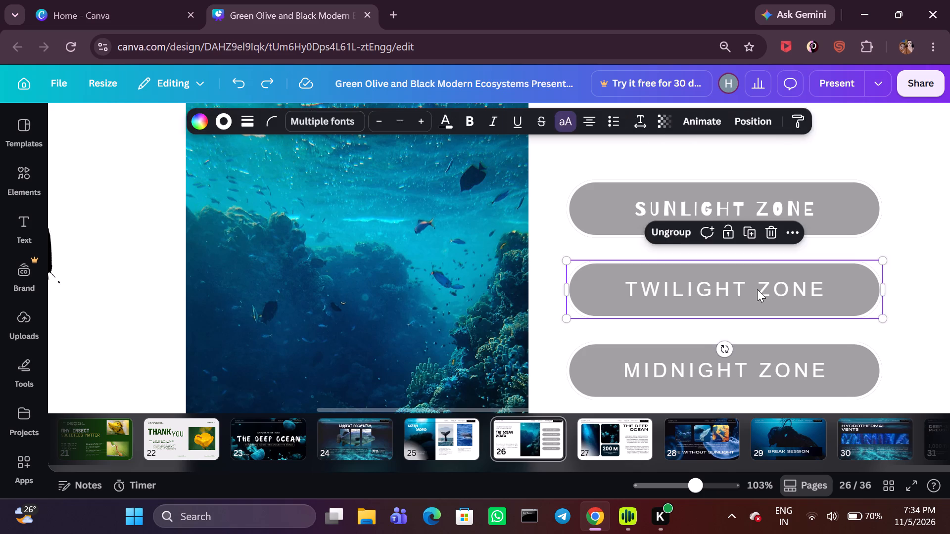
pyautogui.click(248, 114)
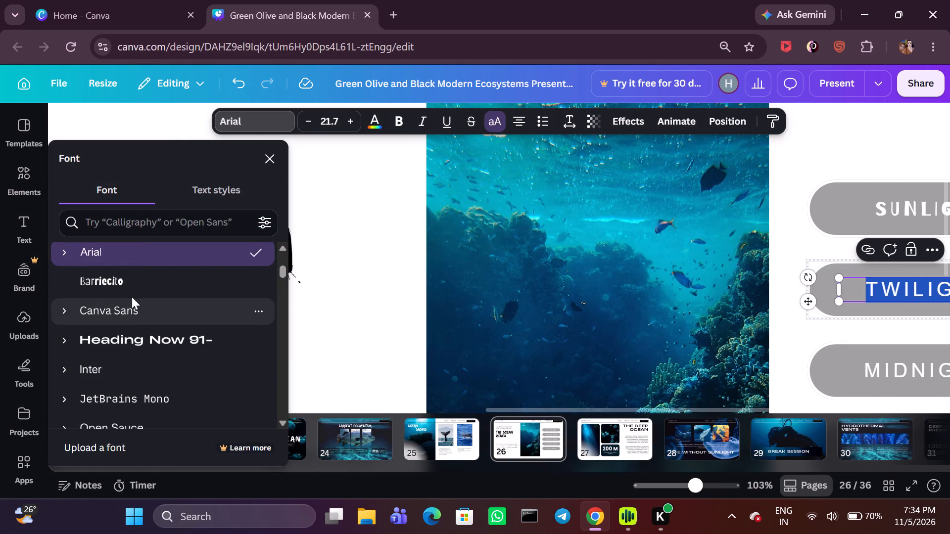
pyautogui.click(145, 295)
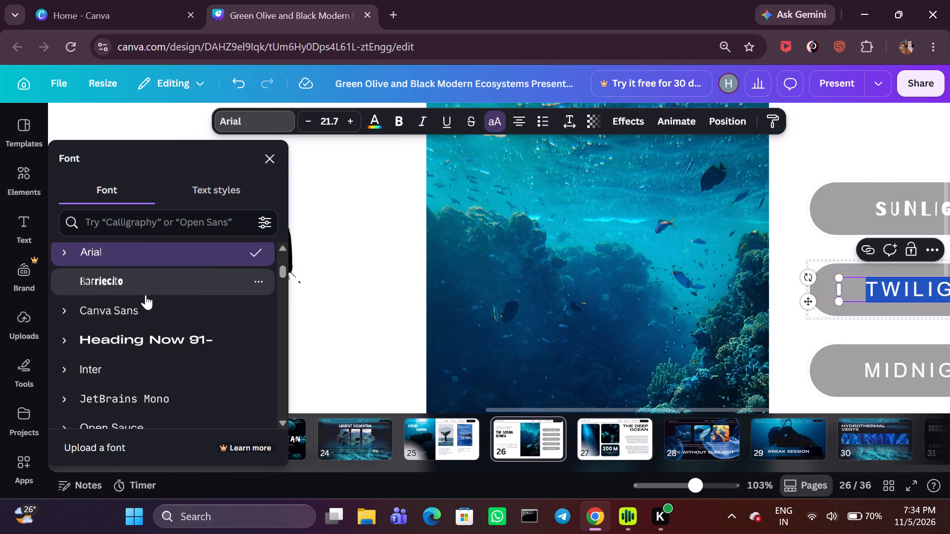
# Set the font of the MIDNIGHT ZONE, ABYSSAL ZONE and HADAL ZONE labels to Barriecito.
pyautogui.scroll(-2, 649, 235)
pyautogui.doubleClick(886, 221)
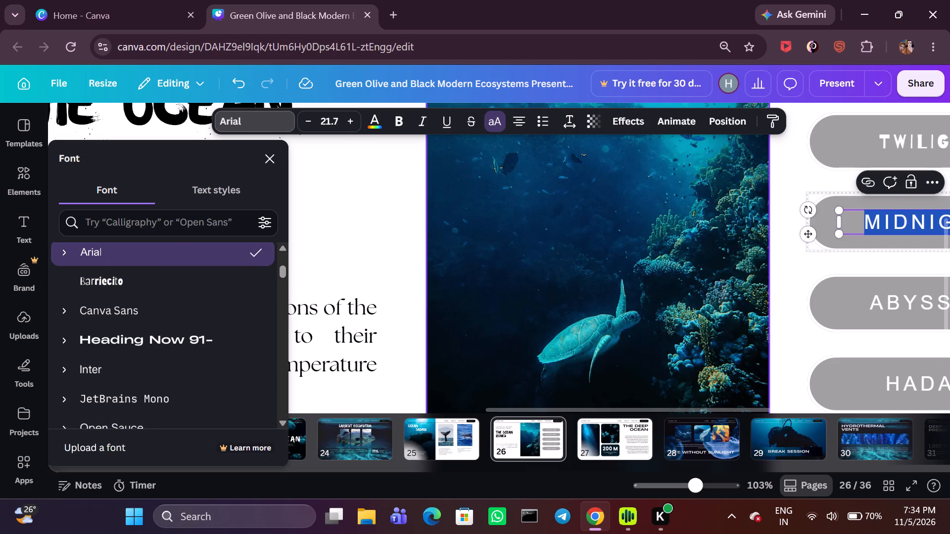
pyautogui.click(169, 284)
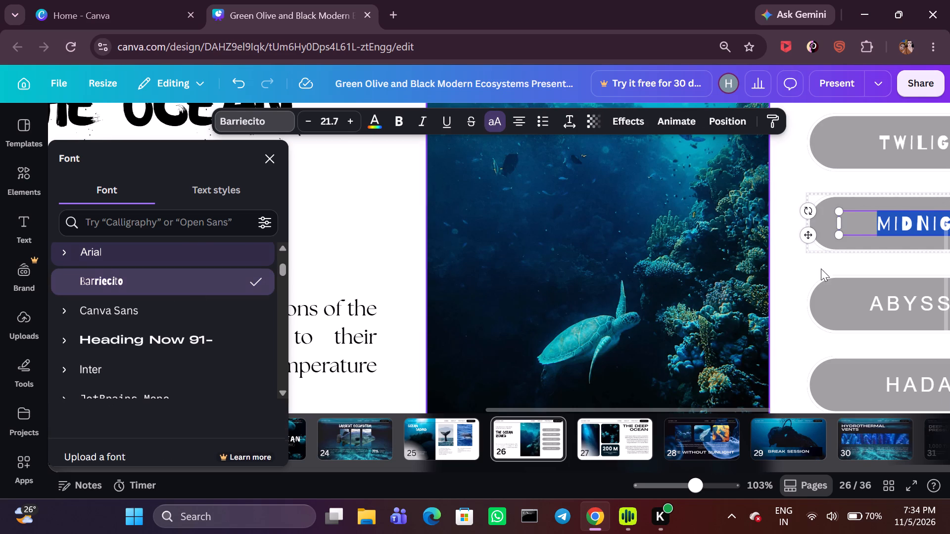
pyautogui.doubleClick(908, 303)
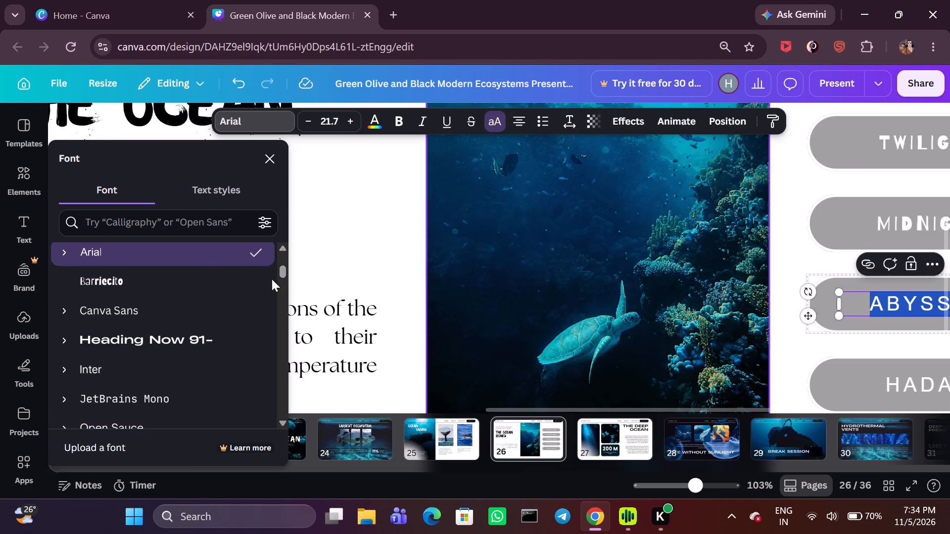
pyautogui.click(199, 273)
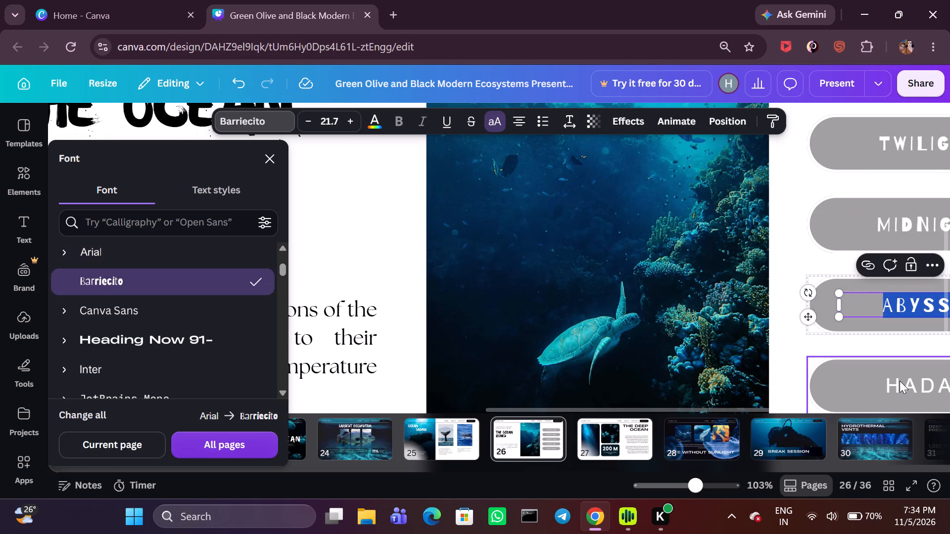
pyautogui.doubleClick(900, 381)
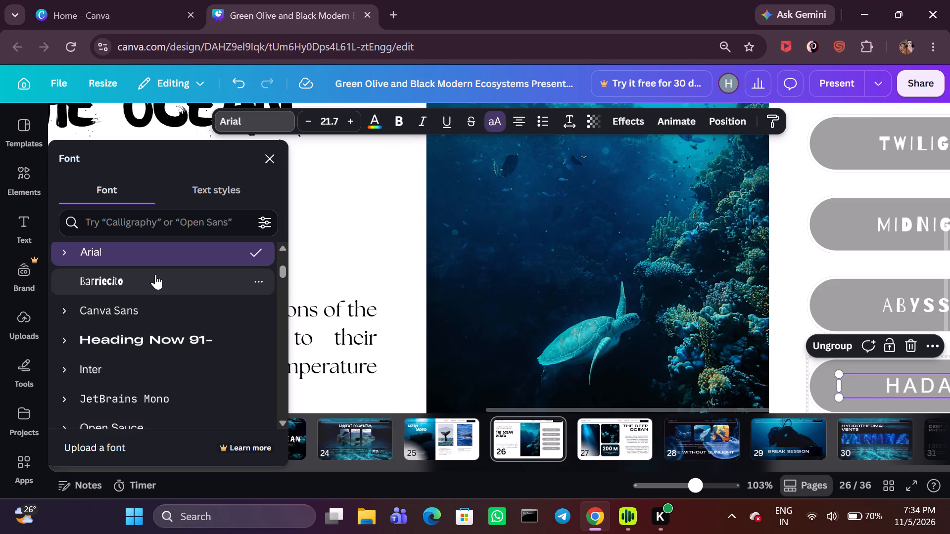
pyautogui.click(155, 274)
# Examine the whole layout of page 26 with its restyled zone labels.
pyautogui.scroll(-2, 694, 232)
pyautogui.scroll(2, 728, 238)
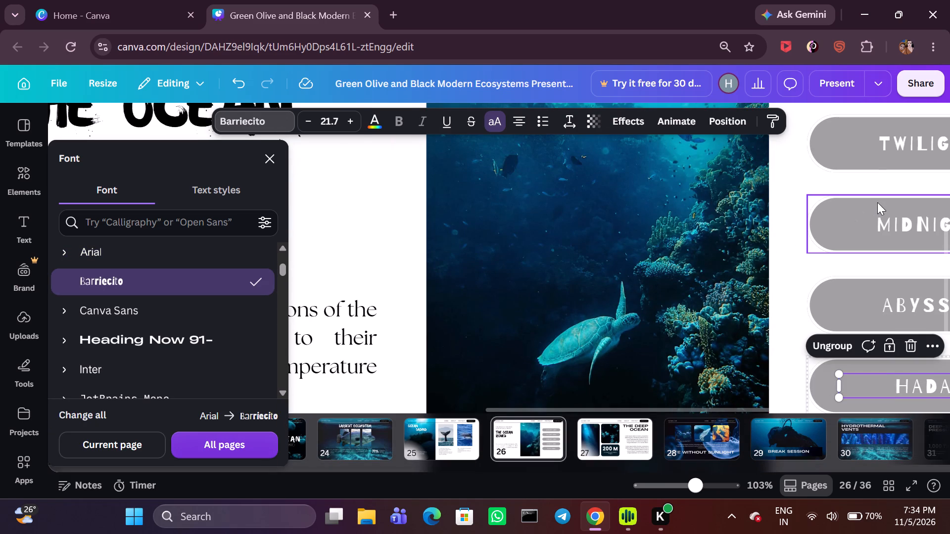
pyautogui.keyDown('ctrl'); pyautogui.scroll(-3, 852, 210); pyautogui.keyUp('ctrl')
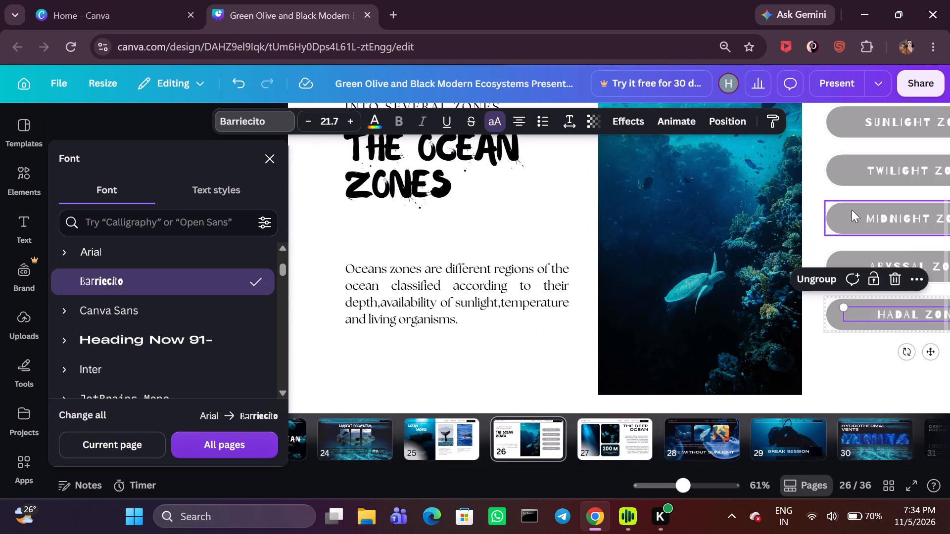
pyautogui.keyDown('ctrl'); pyautogui.scroll(-2, 852, 210); pyautogui.keyUp('ctrl')
pyautogui.scroll(4, 835, 237)
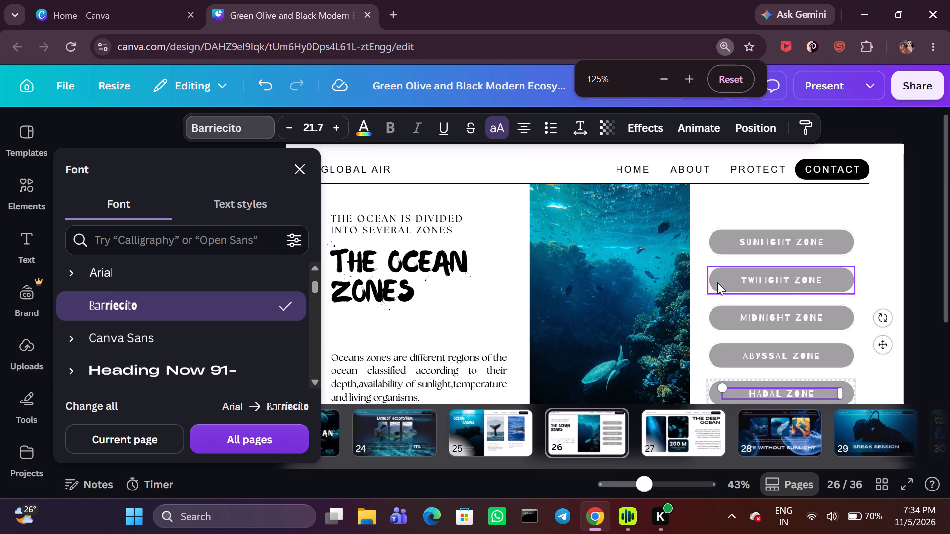
pyautogui.keyDown('ctrl'); pyautogui.scroll(2, 711, 281); pyautogui.keyUp('ctrl')
pyautogui.keyDown('ctrl'); pyautogui.scroll(-1, 735, 285); pyautogui.keyUp('ctrl')
pyautogui.keyDown('ctrl'); pyautogui.scroll(-2, 814, 267); pyautogui.keyUp('ctrl')
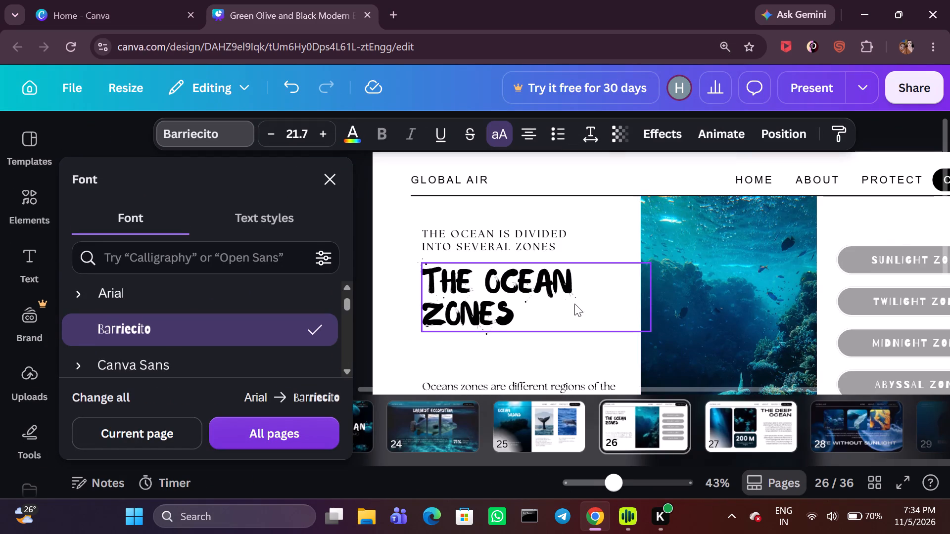
pyautogui.keyDown('ctrl'); pyautogui.scroll(-3, 574, 304); pyautogui.keyUp('ctrl')
pyautogui.scroll(3, 721, 246)
pyautogui.keyDown('ctrl'); pyautogui.scroll(1, 724, 248); pyautogui.keyUp('ctrl')
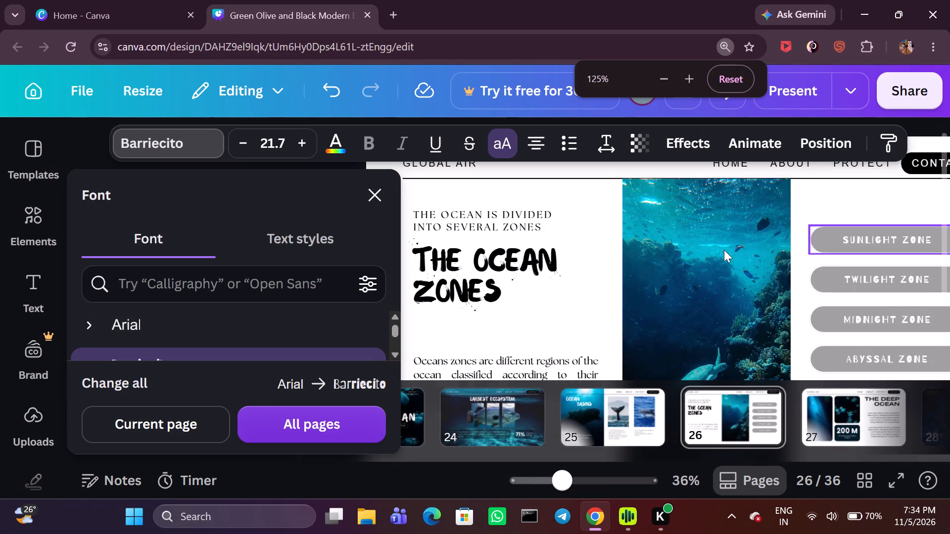
pyautogui.scroll(-4, 742, 250)
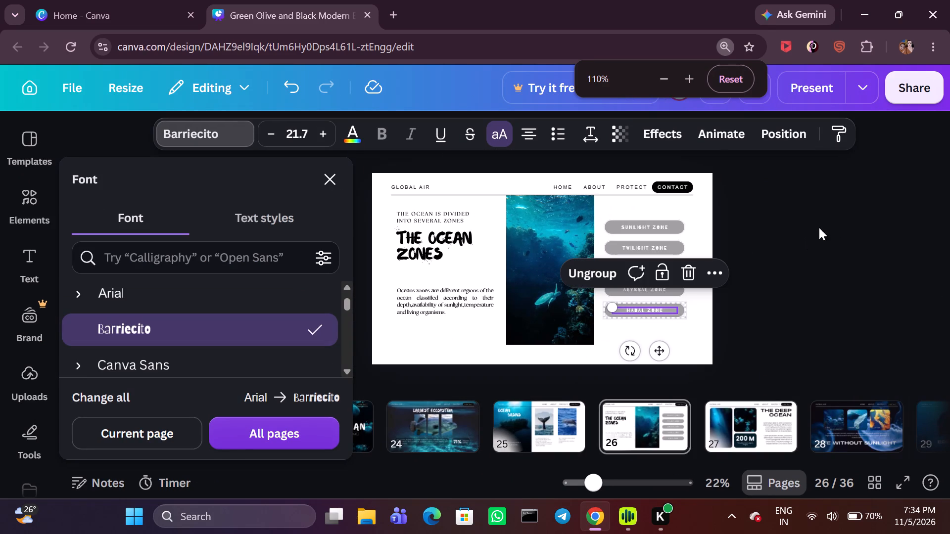
# Examine the restyled zone labels on page 26 up close.
pyautogui.keyDown('ctrl'); pyautogui.scroll(4, 805, 255); pyautogui.keyUp('ctrl')
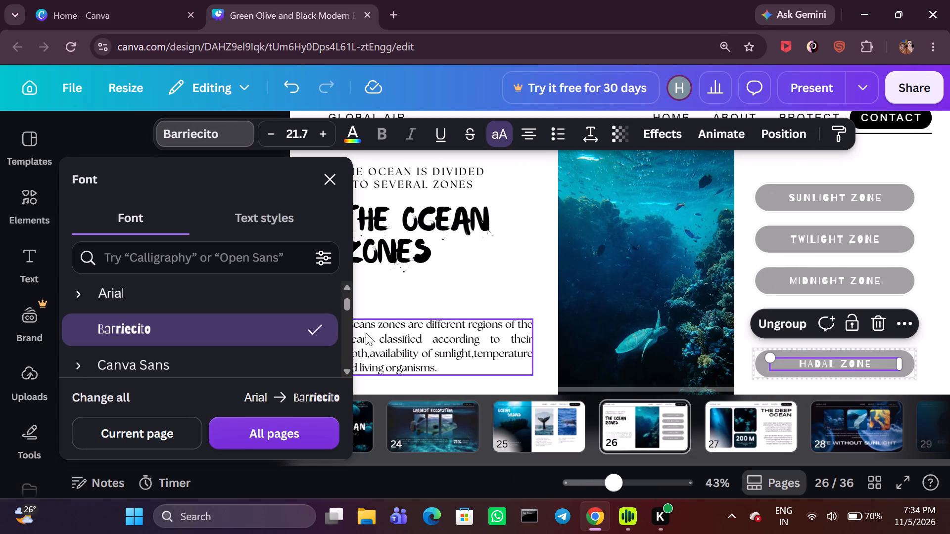
pyautogui.click(492, 263)
pyautogui.click(617, 299)
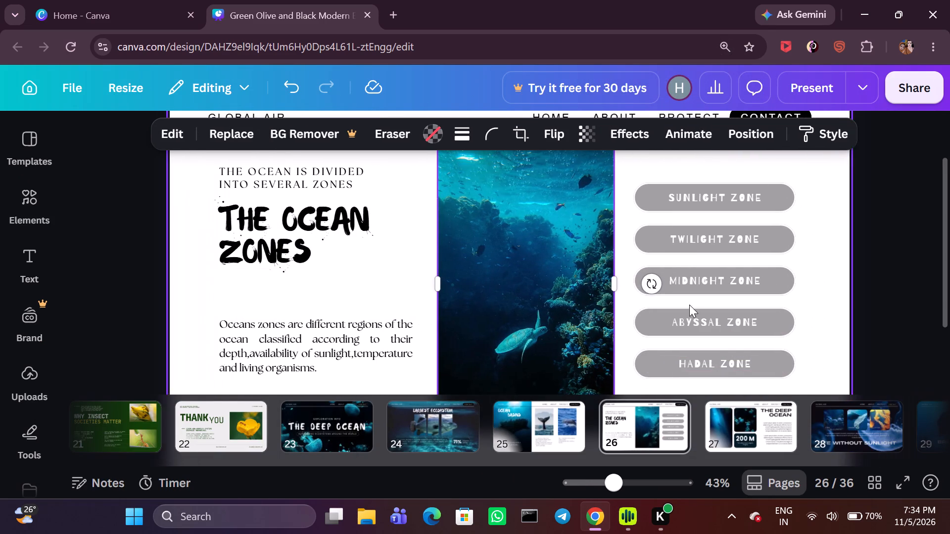
pyautogui.keyDown('ctrl'); pyautogui.scroll(4, 722, 305); pyautogui.keyUp('ctrl')
pyautogui.keyDown('ctrl'); pyautogui.scroll(-4, 724, 305); pyautogui.keyUp('ctrl')
pyautogui.keyDown('ctrl'); pyautogui.scroll(-3, 817, 250); pyautogui.keyUp('ctrl')
pyautogui.keyDown('ctrl'); pyautogui.scroll(7, 817, 250); pyautogui.keyUp('ctrl')
pyautogui.keyDown('ctrl'); pyautogui.scroll(-1, 838, 240); pyautogui.keyUp('ctrl')
pyautogui.keyDown('ctrl'); pyautogui.scroll(4, 838, 240); pyautogui.keyUp('ctrl')
pyautogui.keyDown('ctrl'); pyautogui.scroll(-2, 835, 244); pyautogui.keyUp('ctrl')
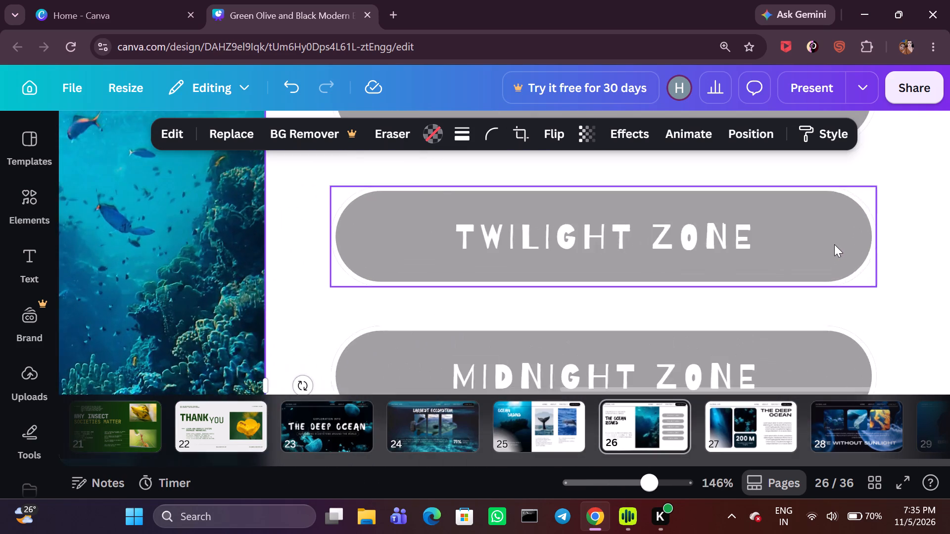
pyautogui.keyDown('ctrl'); pyautogui.scroll(-3, 834, 244); pyautogui.keyUp('ctrl')
# Change the white text colour used by the SUNLIGHT ZONE label to black throughout page 26.
pyautogui.doubleClick(725, 175)
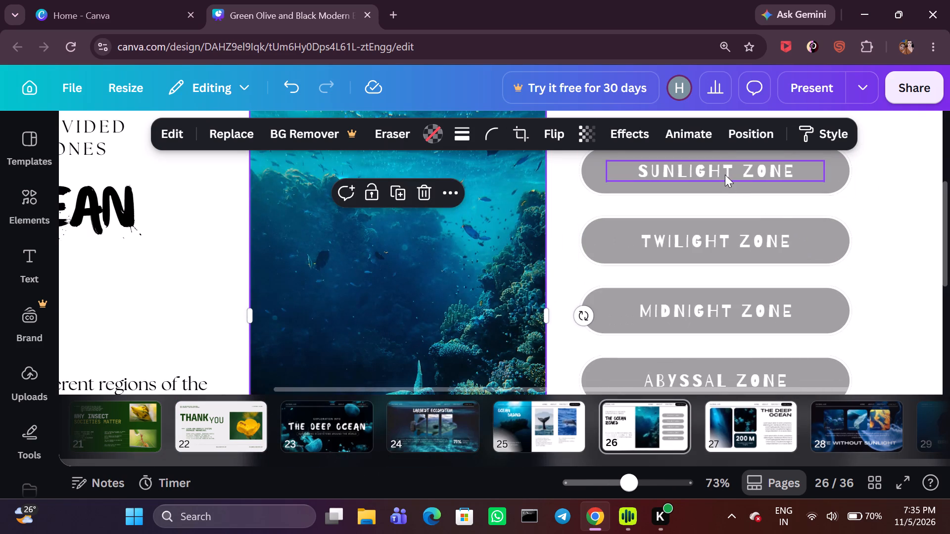
pyautogui.click(355, 130)
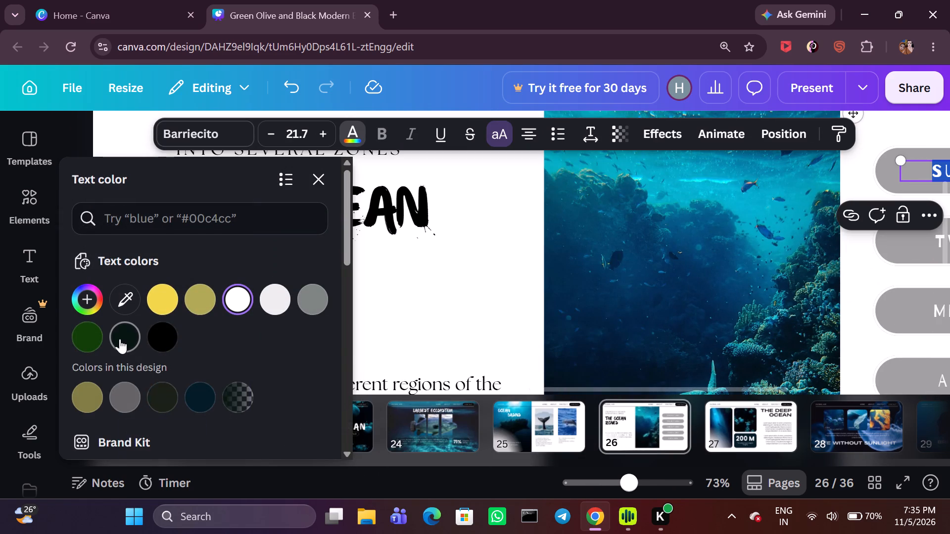
pyautogui.click(162, 339)
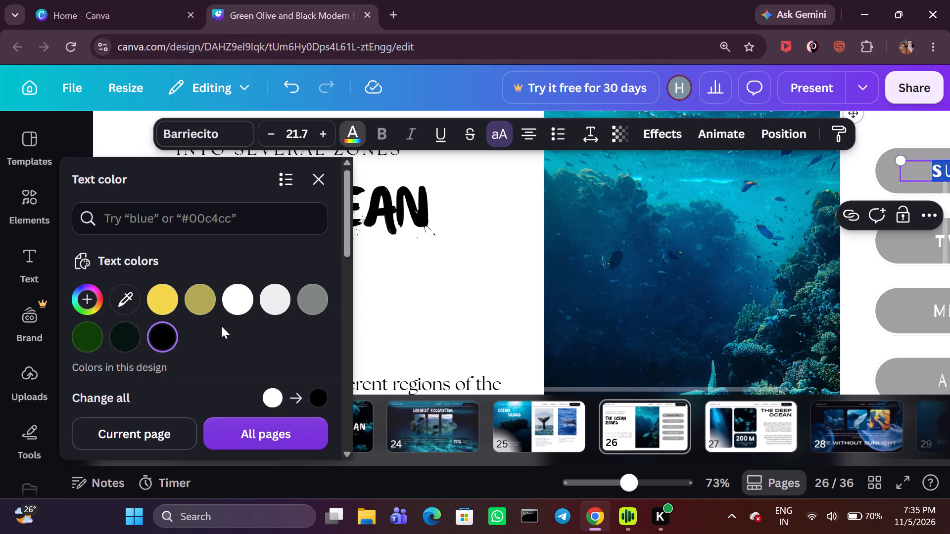
pyautogui.click(156, 426)
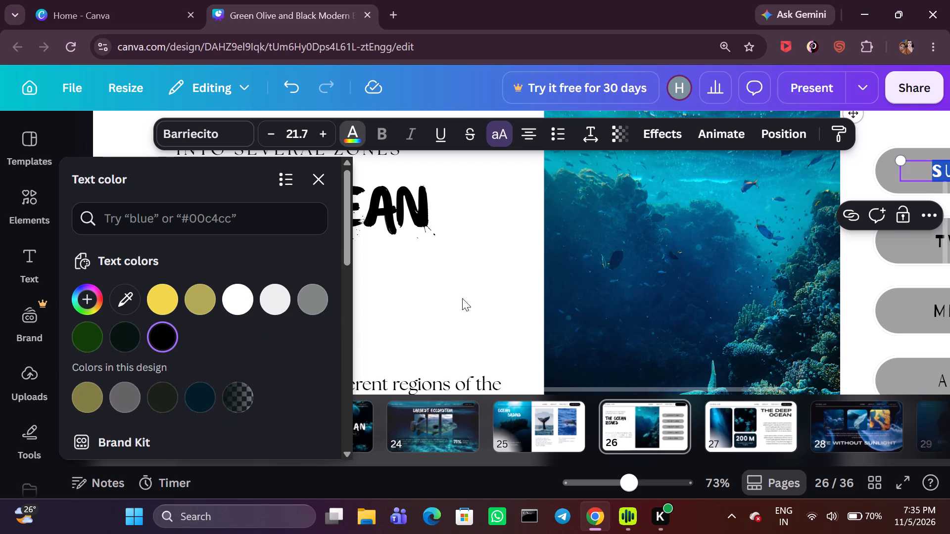
pyautogui.click(513, 297)
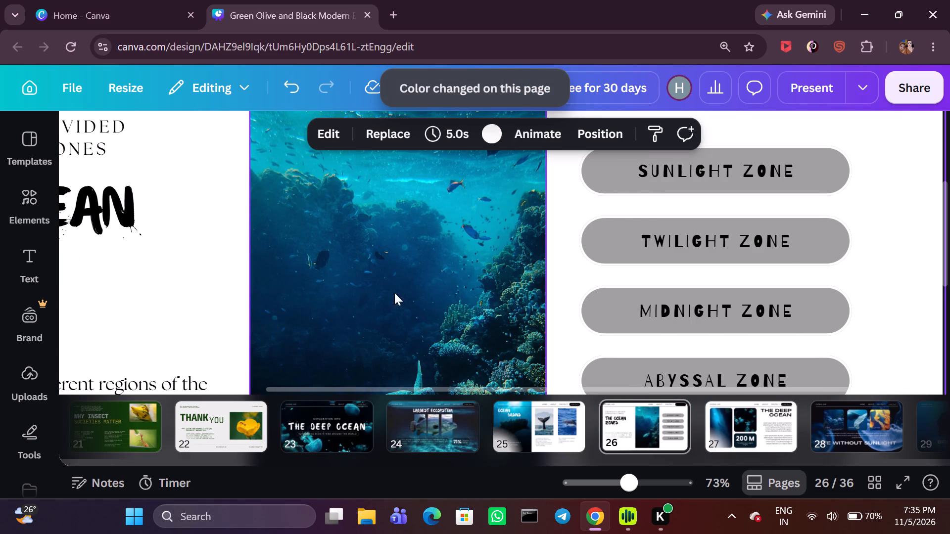
# Examine the overall layout of page 26 with its recoloured zone labels.
pyautogui.scroll(-1, 486, 260)
pyautogui.keyDown('shift'); pyautogui.scroll(-1, 477, 267); pyautogui.keyUp('shift')
pyautogui.keyDown('ctrl'); pyautogui.scroll(-2, 470, 269); pyautogui.keyUp('ctrl')
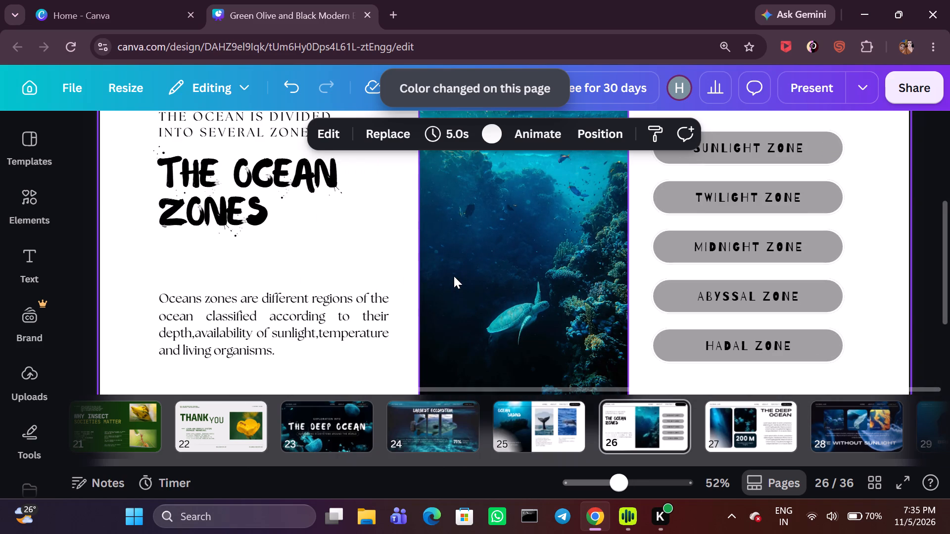
pyautogui.scroll(-2, 464, 271)
pyautogui.keyDown('ctrl'); pyautogui.scroll(-2, 463, 272); pyautogui.keyUp('ctrl')
pyautogui.keyDown('ctrl'); pyautogui.scroll(-1, 540, 218); pyautogui.keyUp('ctrl')
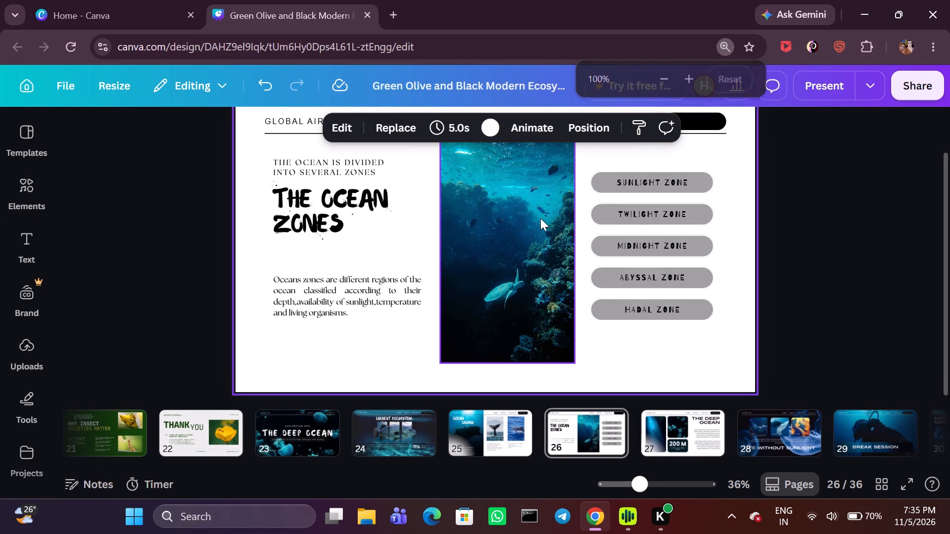
pyautogui.keyDown('ctrl'); pyautogui.scroll(2, 414, 235); pyautogui.keyUp('ctrl')
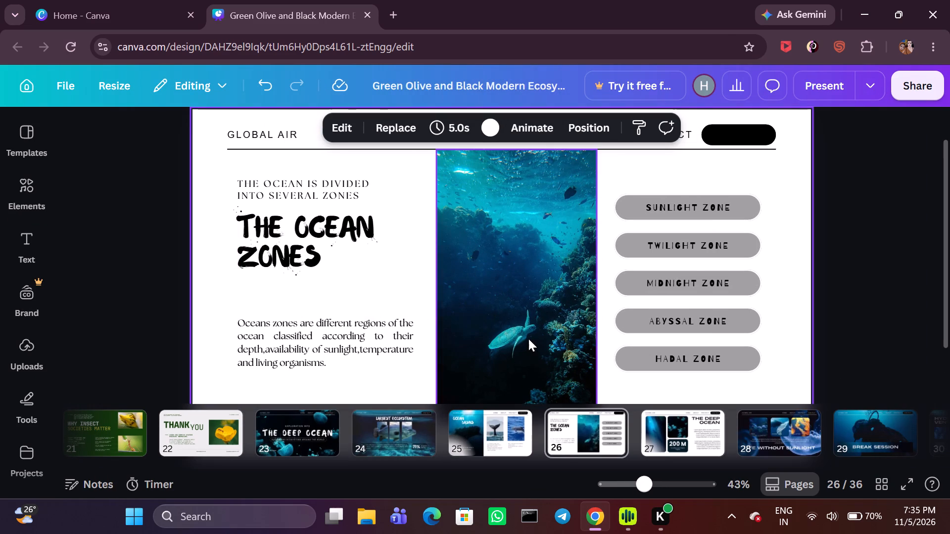
# Set the font of the LIFE WITHOUT SUNLIGHT heading on page 28 to Waterlily.
pyautogui.click(762, 435)
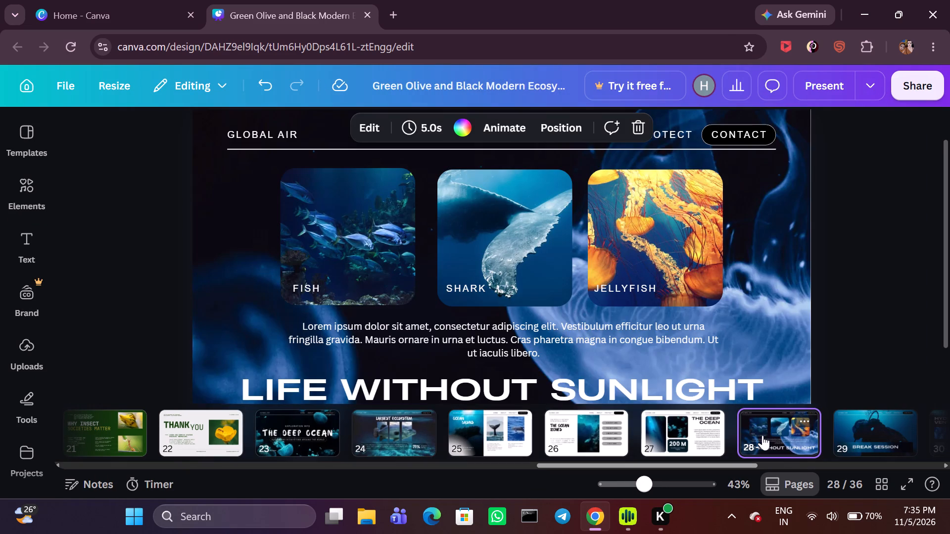
pyautogui.scroll(-1, 324, 313)
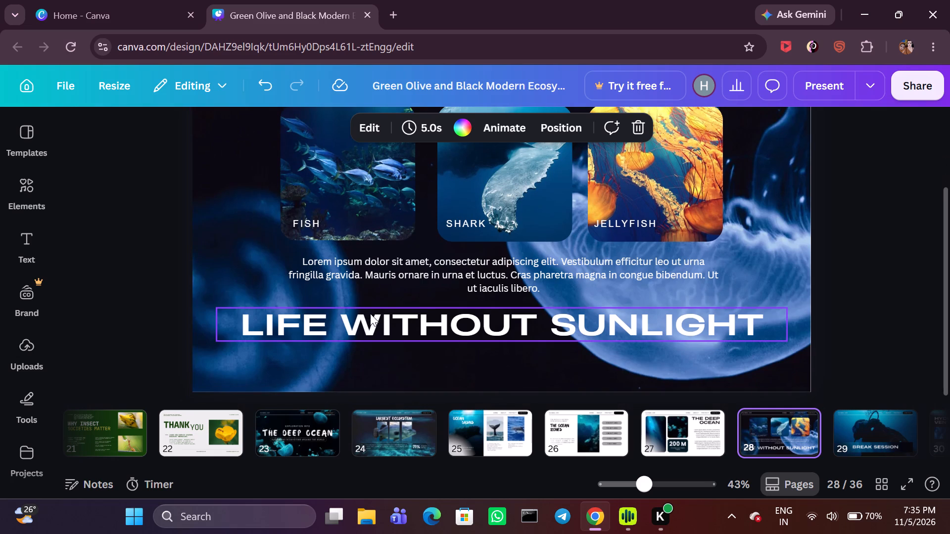
pyautogui.click(381, 314)
pyautogui.doubleClick(381, 314)
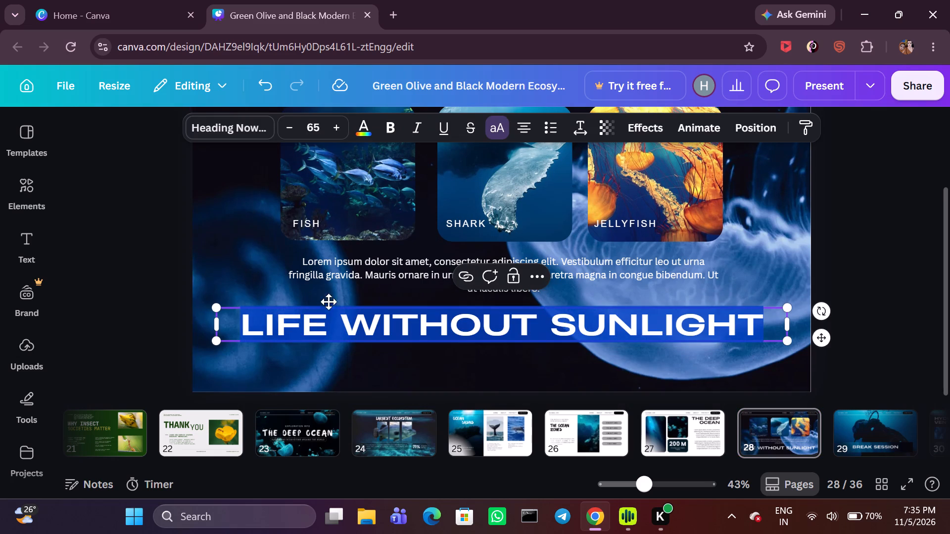
pyautogui.click(239, 126)
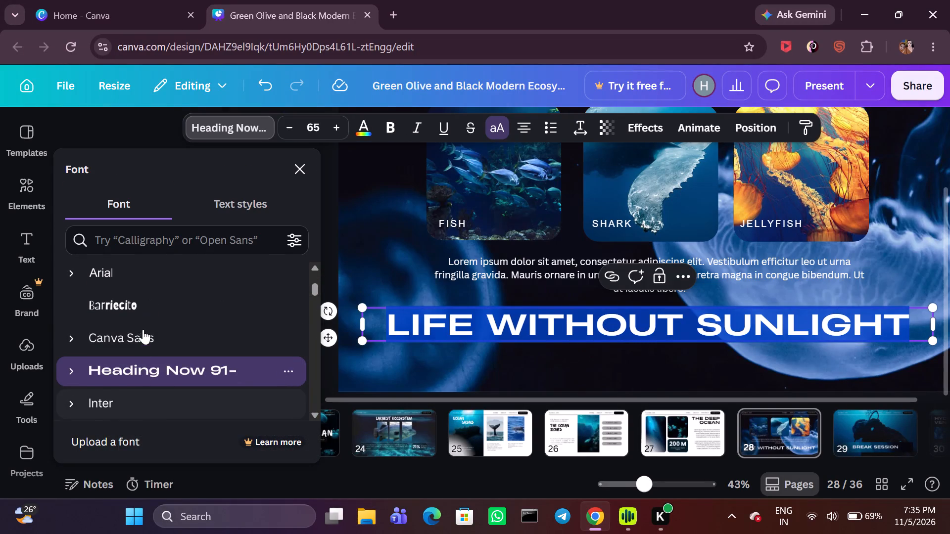
pyautogui.scroll(-2, 152, 334)
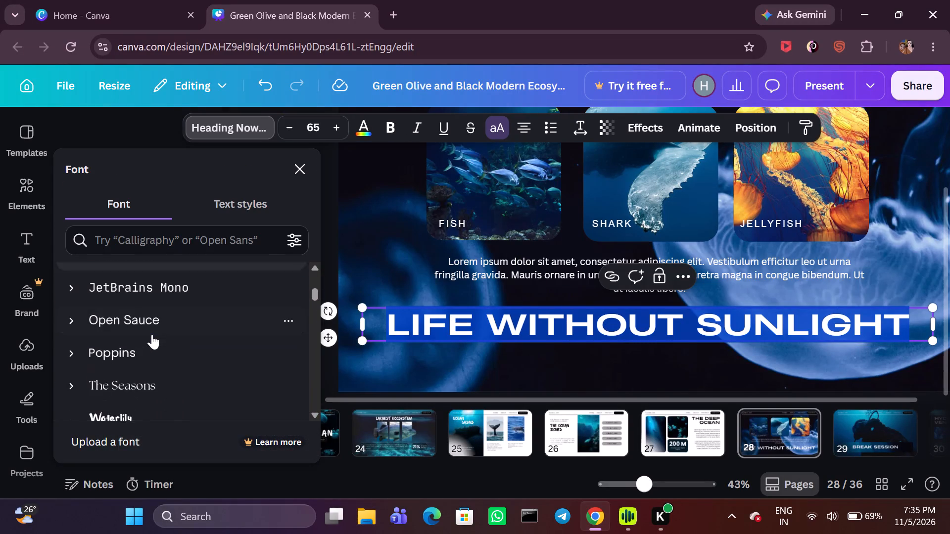
pyautogui.scroll(-1, 152, 334)
pyautogui.click(152, 334)
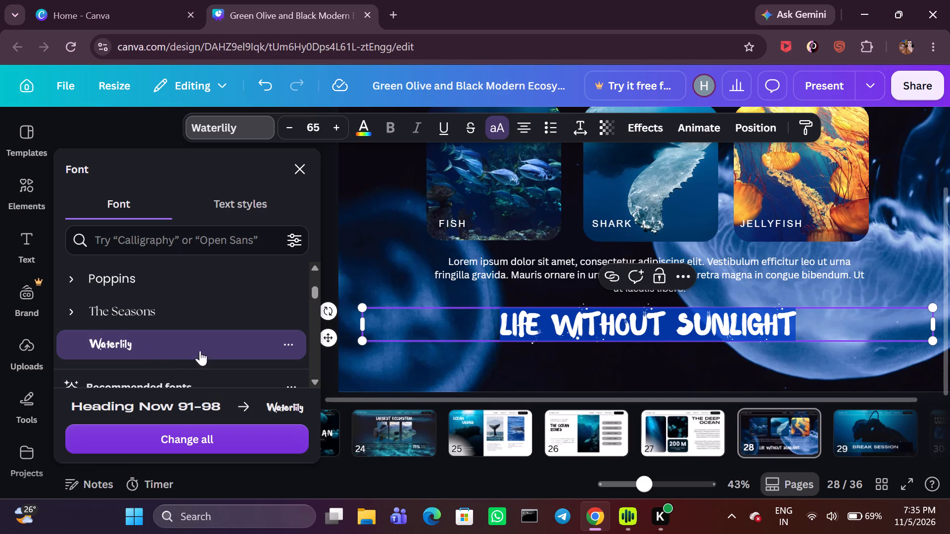
pyautogui.scroll(9, 186, 341)
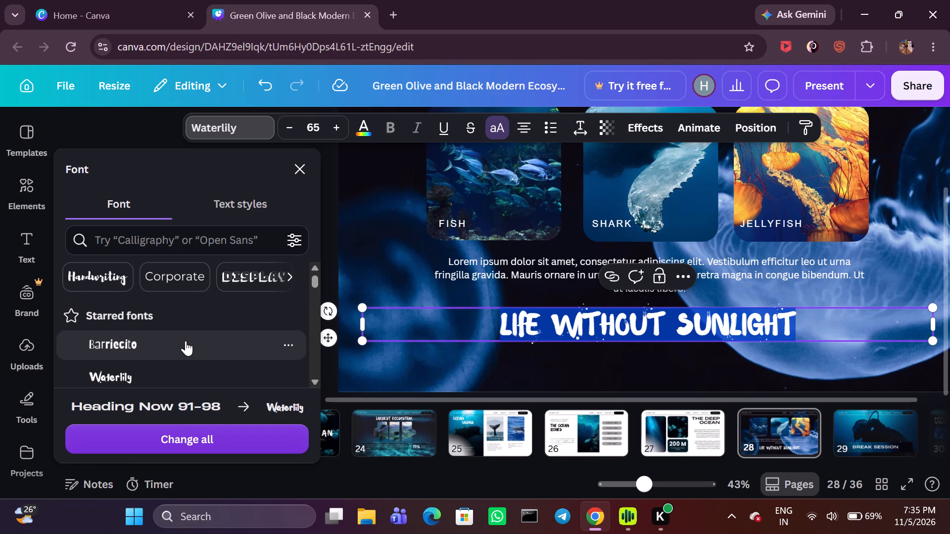
pyautogui.scroll(1, 186, 341)
pyautogui.scroll(-1, 142, 366)
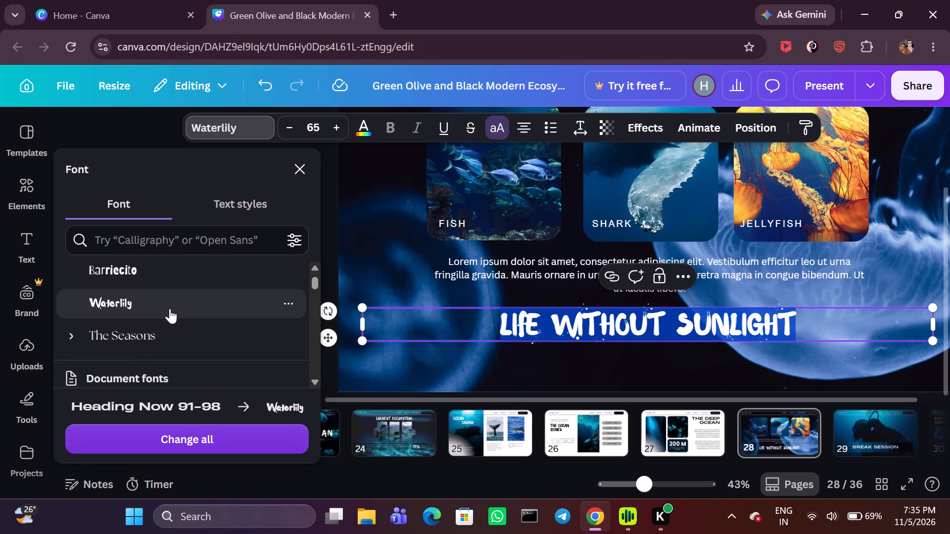
pyautogui.click(170, 309)
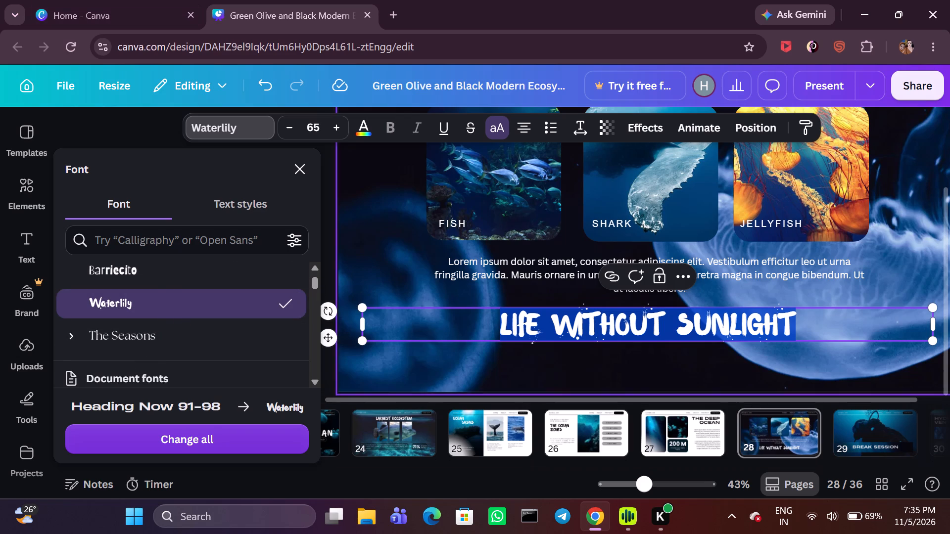
# Set the font of the Lorem ipsum paragraph above the LIFE WITHOUT SUNLIGHT heading to The Seasons.
pyautogui.click(490, 261)
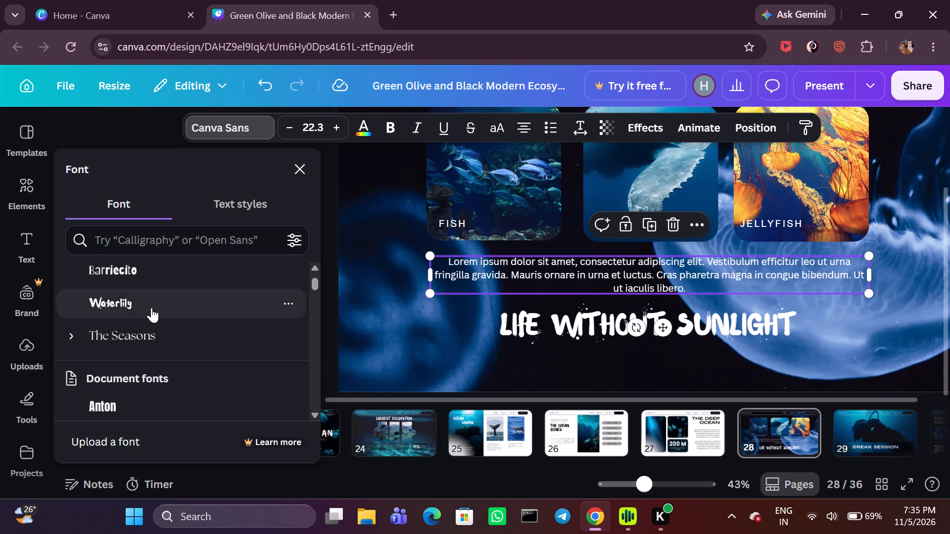
pyautogui.doubleClick(483, 275)
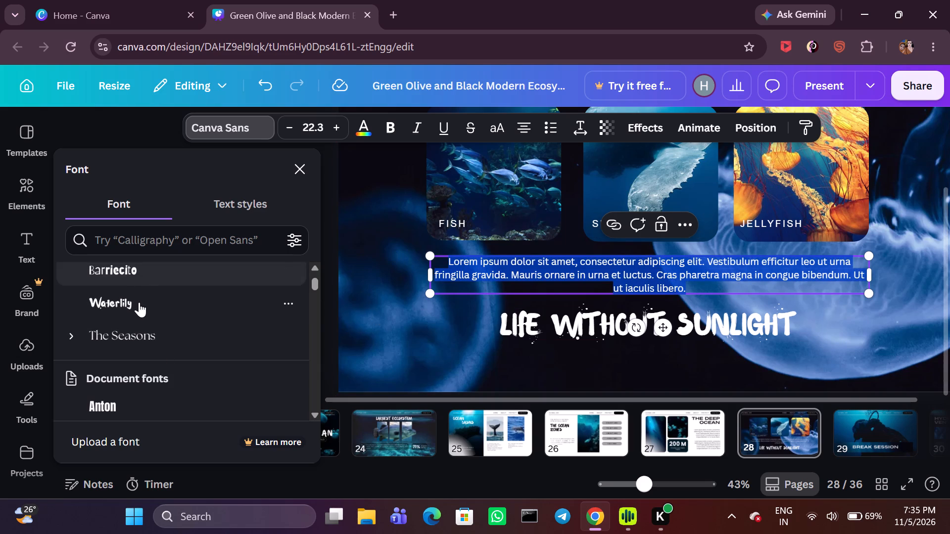
pyautogui.click(144, 327)
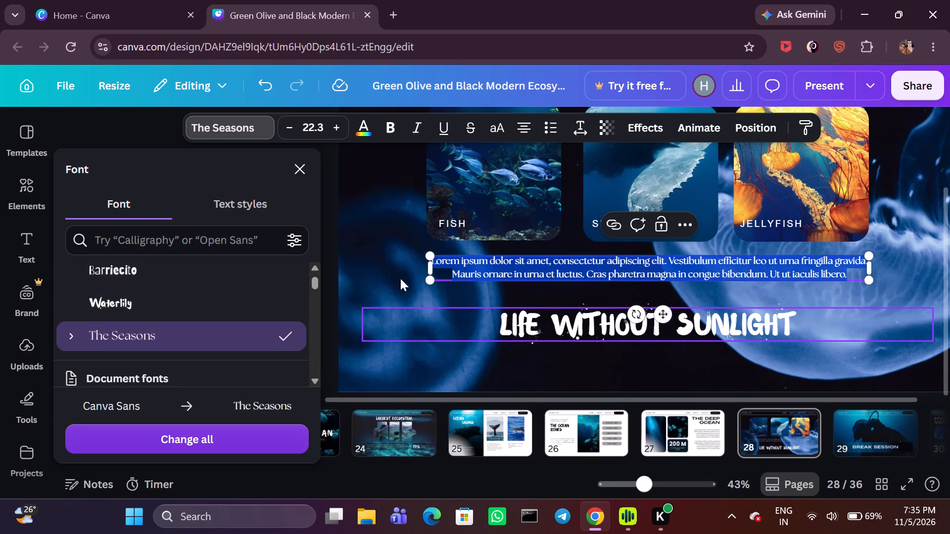
# Clear the Lorem ipsum placeholder text on page 28, keeping its empty text box open for editing.
pyautogui.scroll(2, 384, 249)
pyautogui.scroll(-2, 384, 249)
pyautogui.scroll(2, 390, 249)
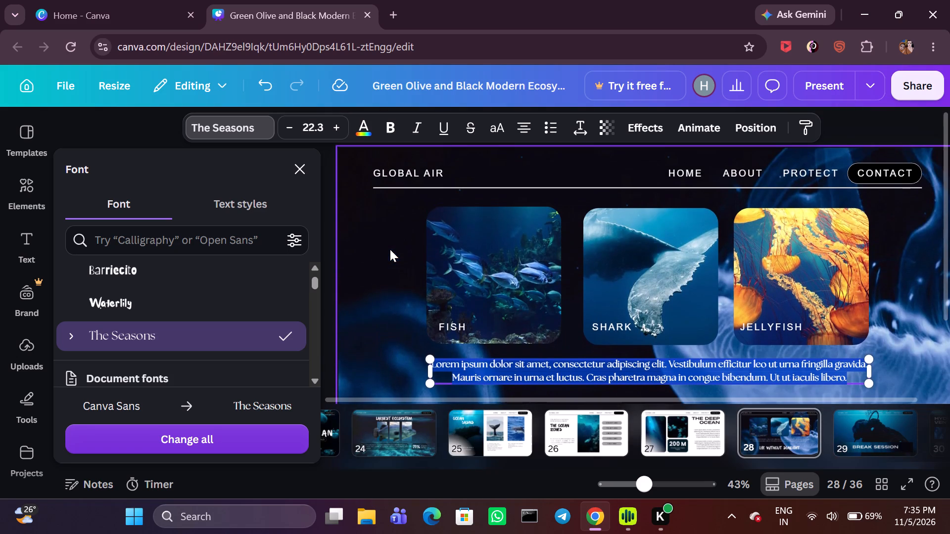
pyautogui.scroll(1, 390, 249)
pyautogui.scroll(-2, 448, 204)
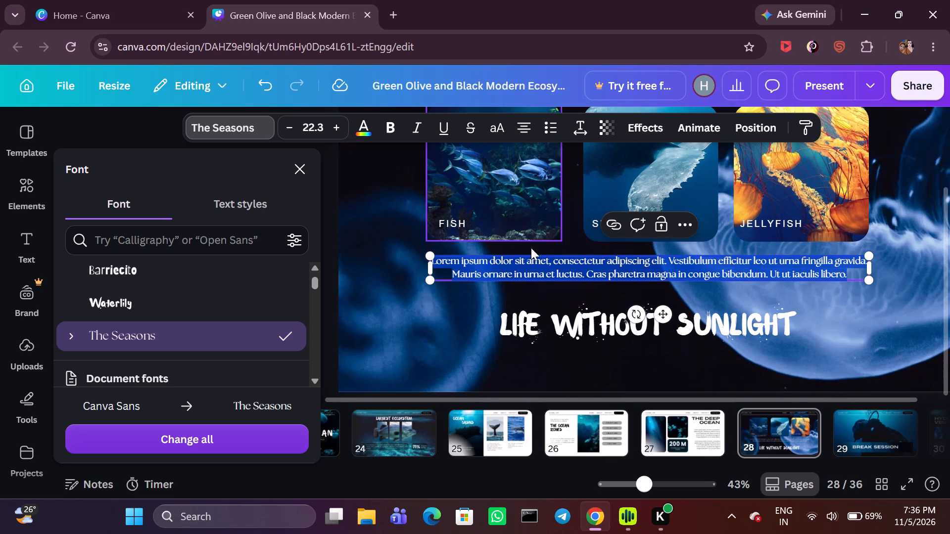
pyautogui.scroll(-1, 515, 230)
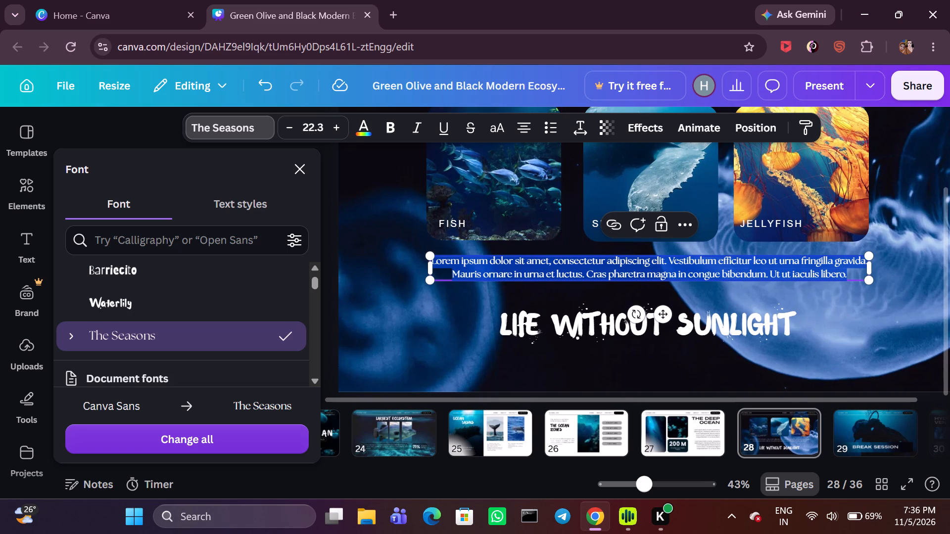
pyautogui.press('BackSpace')
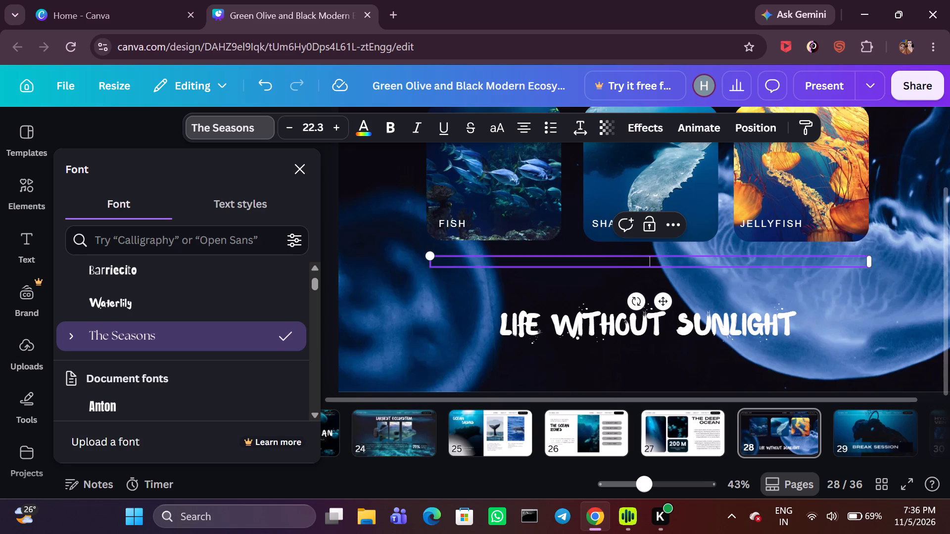
pyautogui.click(379, 289)
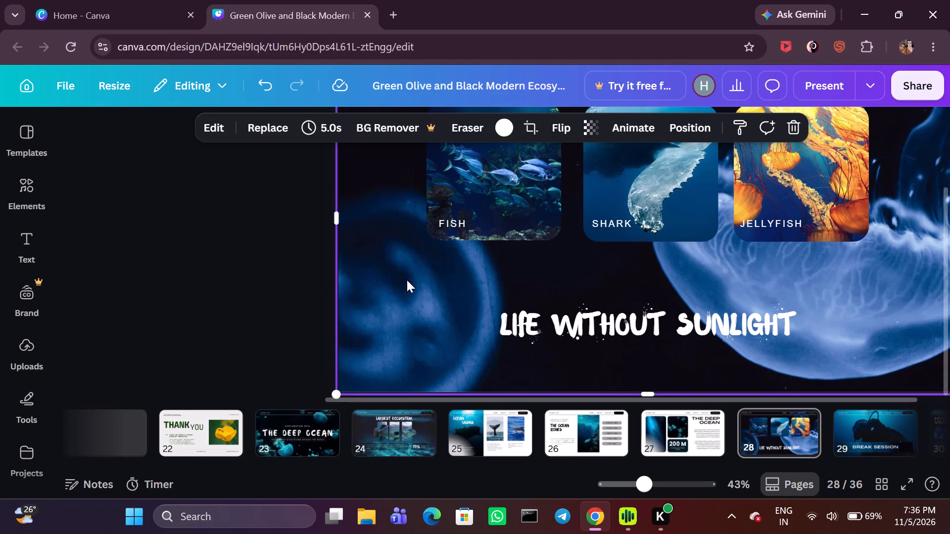
pyautogui.click(259, 83)
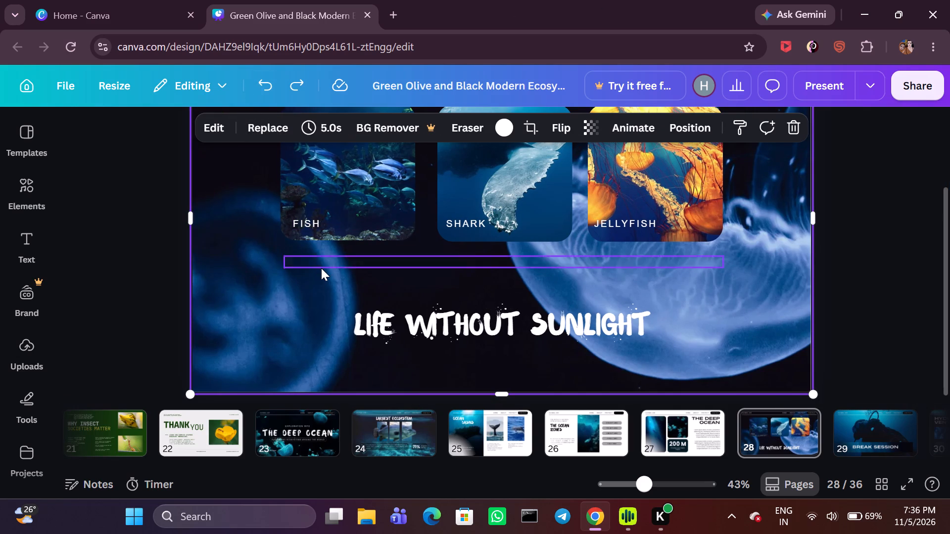
pyautogui.doubleClick(324, 257)
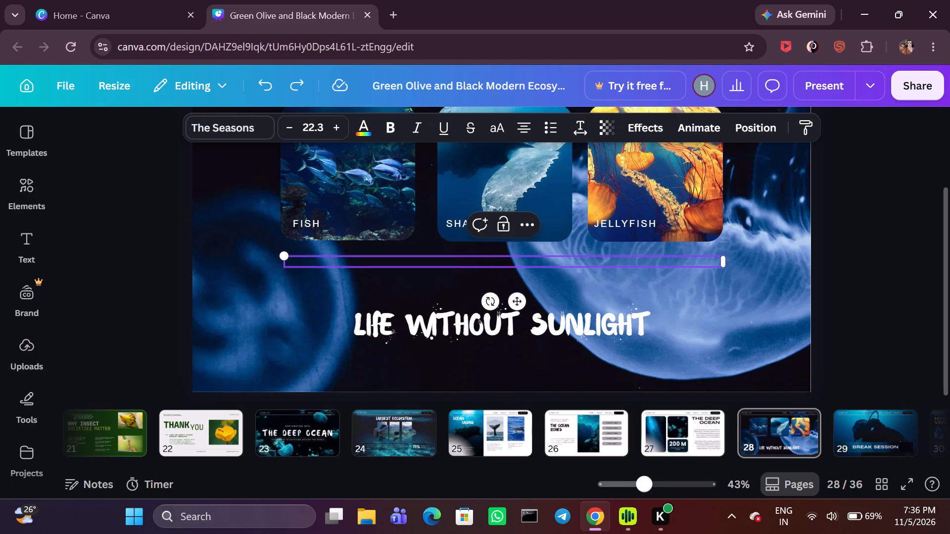
pyautogui.keyDown('ctrl'); pyautogui.scroll(5, 320, 262); pyautogui.keyUp('ctrl')
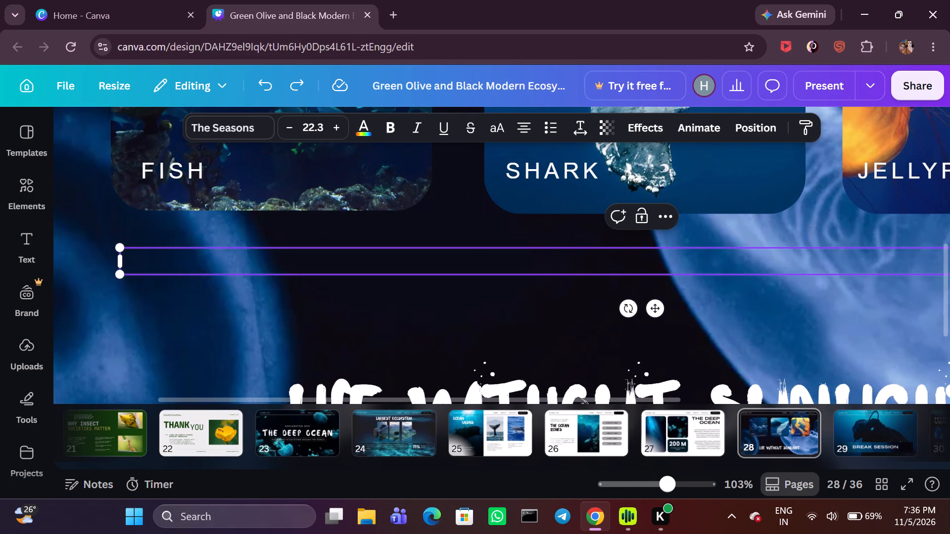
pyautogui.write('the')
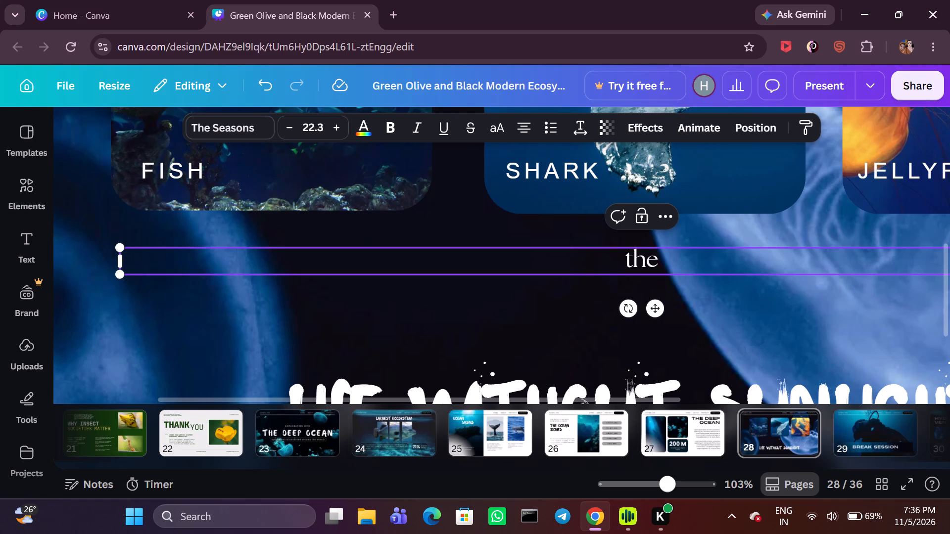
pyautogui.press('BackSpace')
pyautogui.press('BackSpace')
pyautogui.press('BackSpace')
# Left-align the text in the empty paragraph box above the LIFE WITHOUT SUNLIGHT heading on page 28.
pyautogui.click(522, 126)
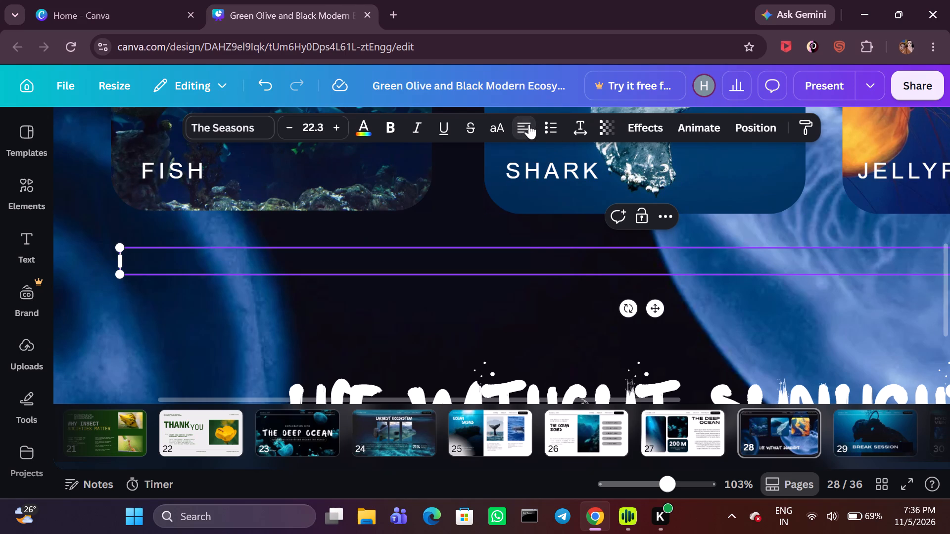
# Write "The deep ocean is one of the most mysterious environments on Earth." as the paragraph's first sentence.
pyautogui.write('The')
pyautogui.press('space')
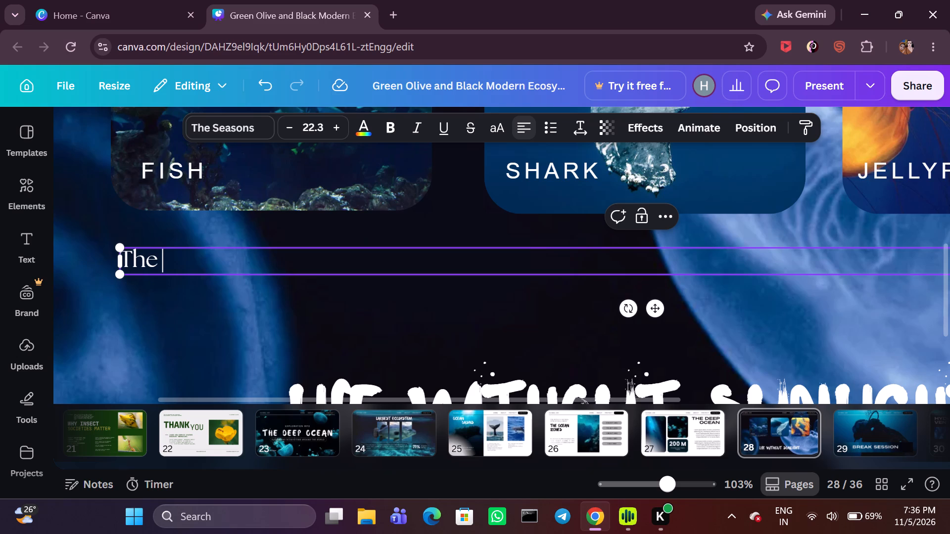
pyautogui.write('dee')
pyautogui.write('p')
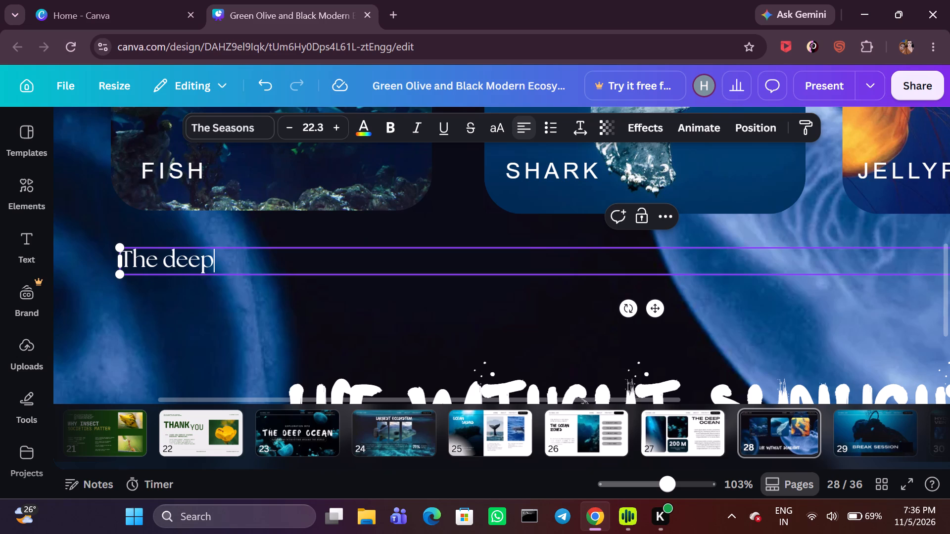
pyautogui.press('space')
pyautogui.write('ocean')
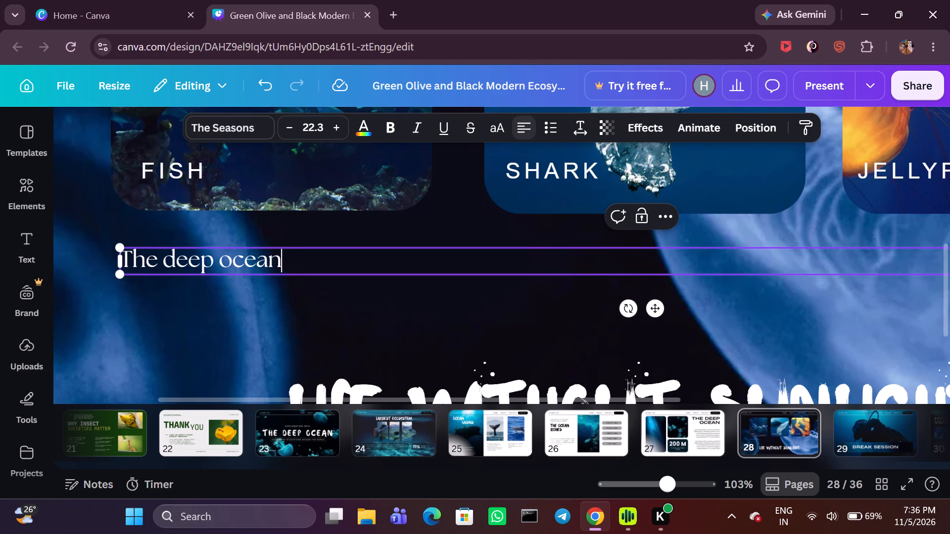
pyautogui.press('s')
pyautogui.press('space')
pyautogui.press('BackSpace')
pyautogui.press('BackSpace')
pyautogui.press('space')
pyautogui.write('i')
pyautogui.write('s one')
pyautogui.press('space')
pyautogui.write('of')
pyautogui.press('space')
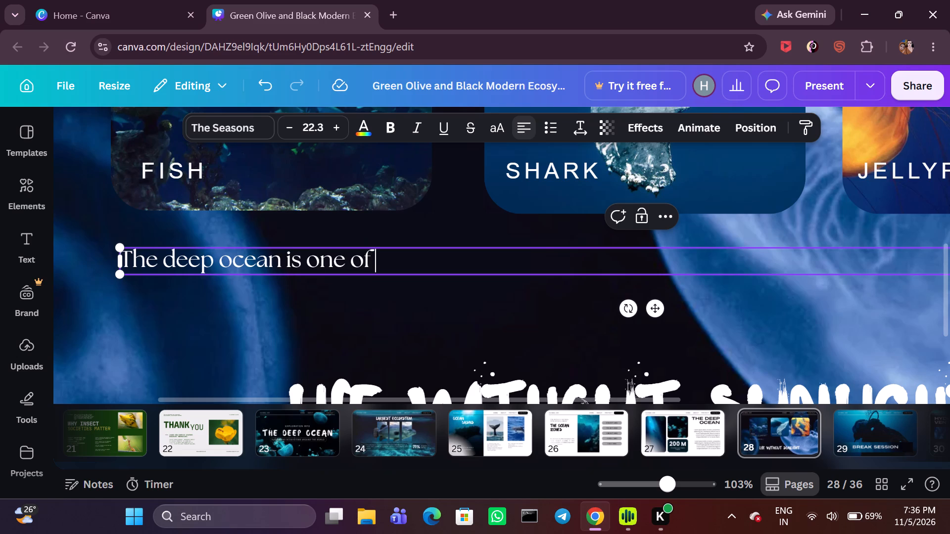
pyautogui.write('th')
pyautogui.write('e most')
pyautogui.press('space')
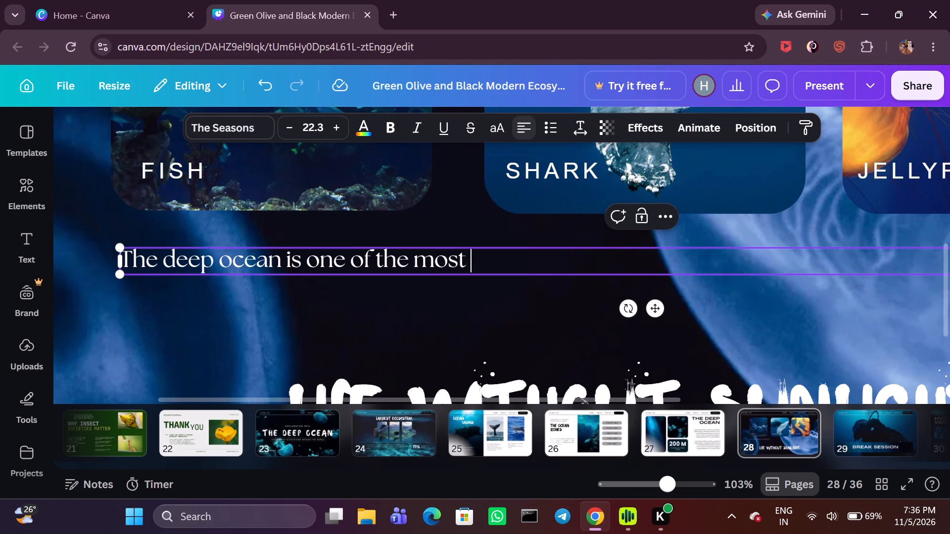
pyautogui.write('mysrie')
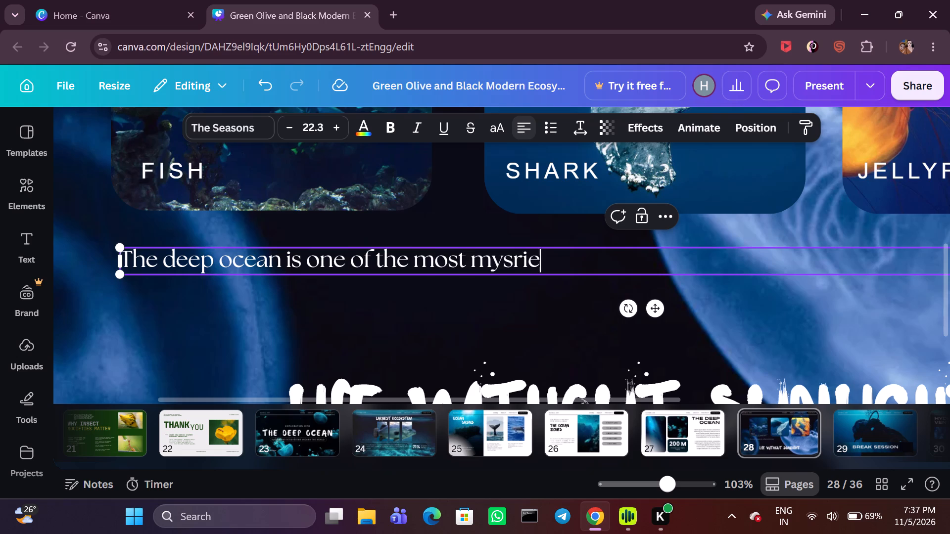
pyautogui.press('BackSpace')
pyautogui.write('ous')
pyautogui.press('Left')
pyautogui.press('Left')
pyautogui.press('Left')
pyautogui.press('Left')
pyautogui.press('Left')
pyautogui.press('t')
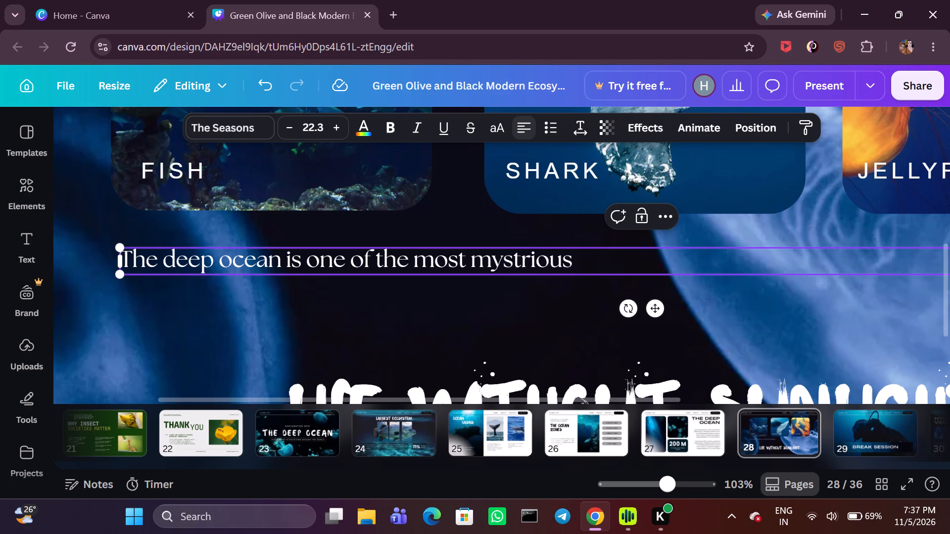
pyautogui.press('e')
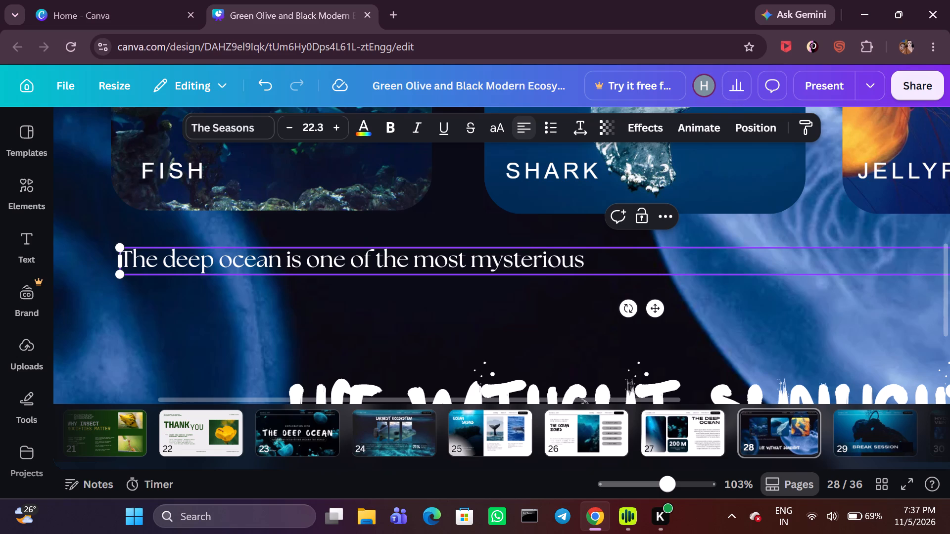
pyautogui.press('Right')
pyautogui.press('Right')
pyautogui.press('Right')
pyautogui.press('Right')
pyautogui.press('Right')
pyautogui.press('Right')
pyautogui.press('Right')
pyautogui.press('Right')
pyautogui.press('Right')
pyautogui.press('Right')
pyautogui.press('Right')
pyautogui.press('Right')
pyautogui.press('Right')
pyautogui.press('space')
pyautogui.write('environ')
pyautogui.write('ment')
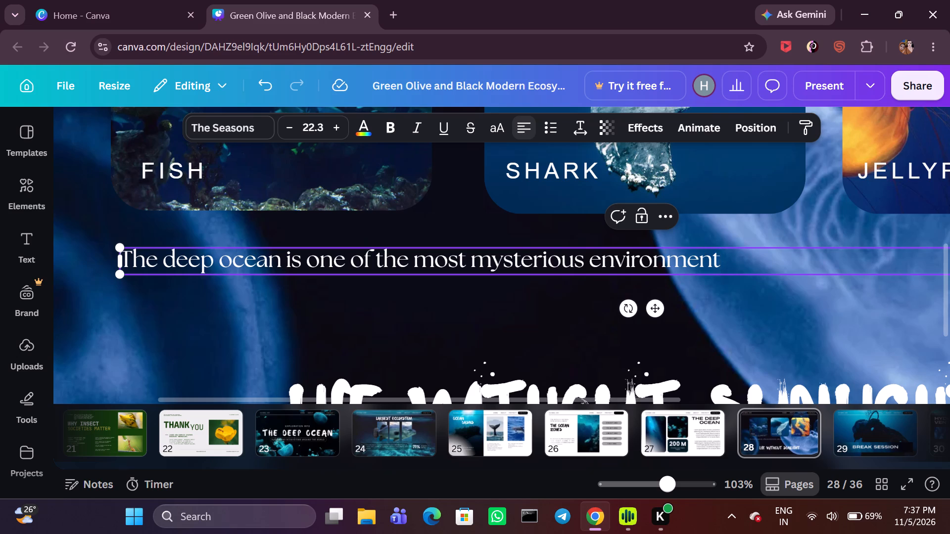
pyautogui.write('s')
pyautogui.press('space')
pyautogui.write('on')
pyautogui.press('space')
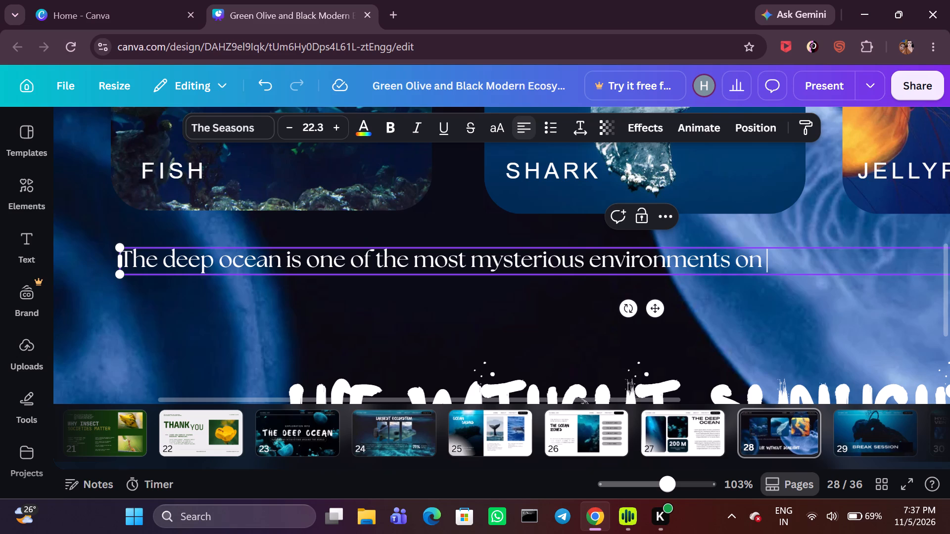
pyautogui.write('Ear')
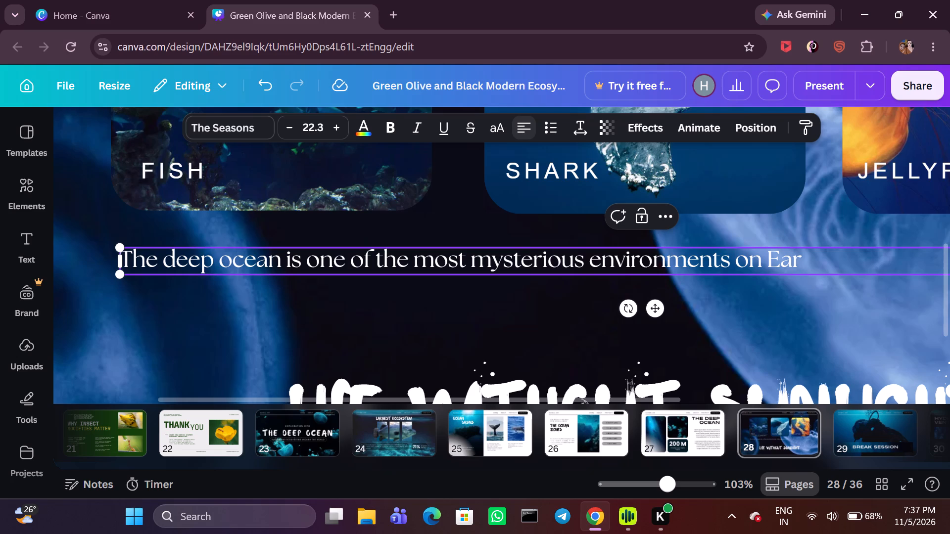
pyautogui.write('th')
pyautogui.press('.')
# Continue the page 28 paragraph after the first sentence with "Sunlight cannot reach the deeper parts of the ocean".
pyautogui.hotkey('shift', 's')
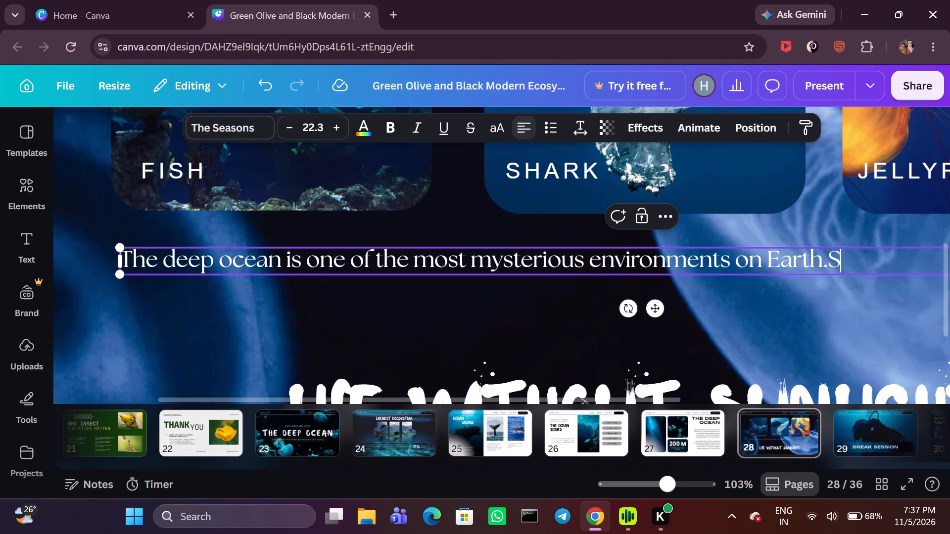
pyautogui.press('BackSpace')
pyautogui.press('space')
pyautogui.write('S')
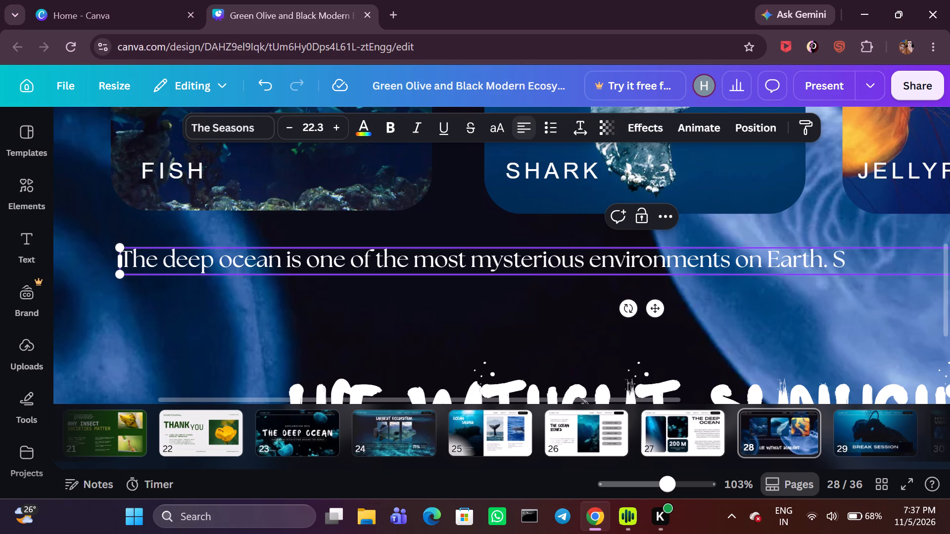
pyautogui.write('uni')
pyautogui.press('BackSpace')
pyautogui.write('light')
pyautogui.press('space')
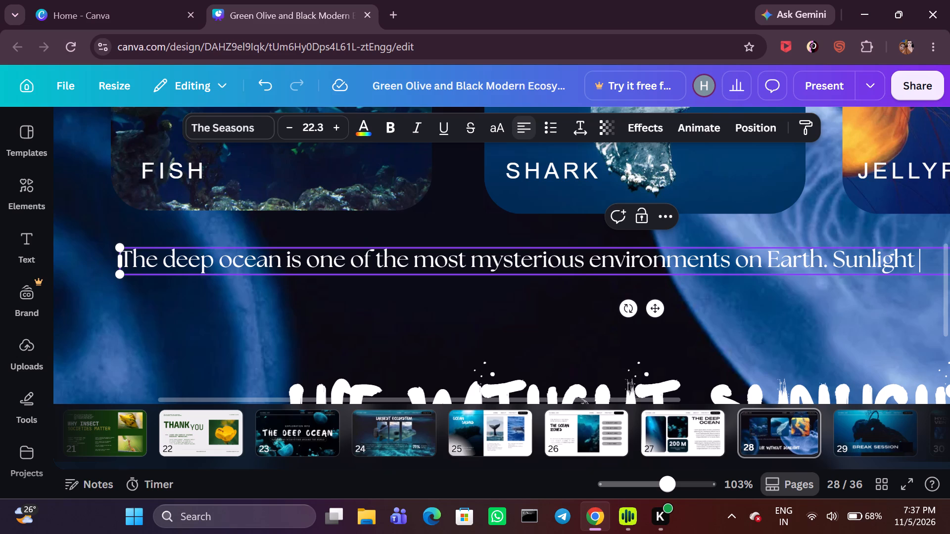
pyautogui.write('can')
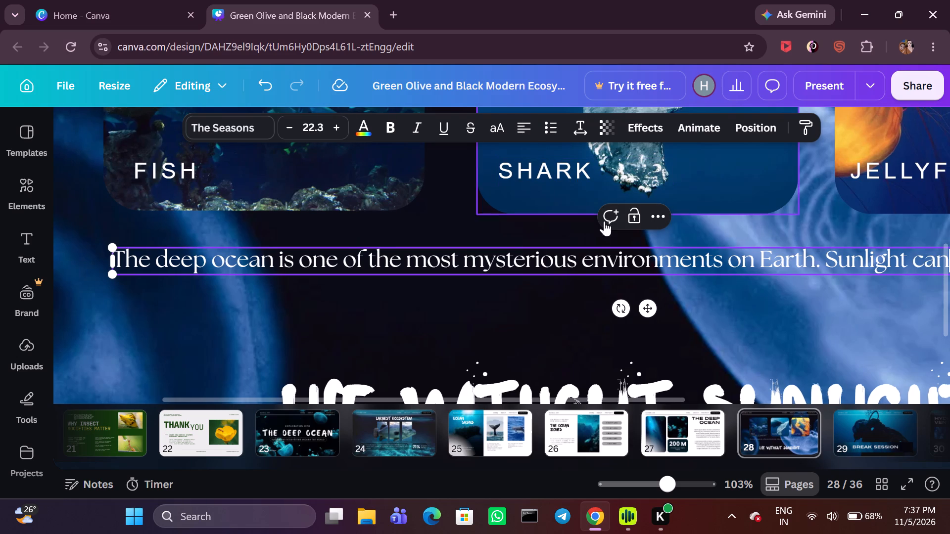
pyautogui.keyDown('ctrl'); pyautogui.moveTo(767, 343); pyautogui.dragTo(627, 343, button='middle'); pyautogui.keyUp('ctrl')
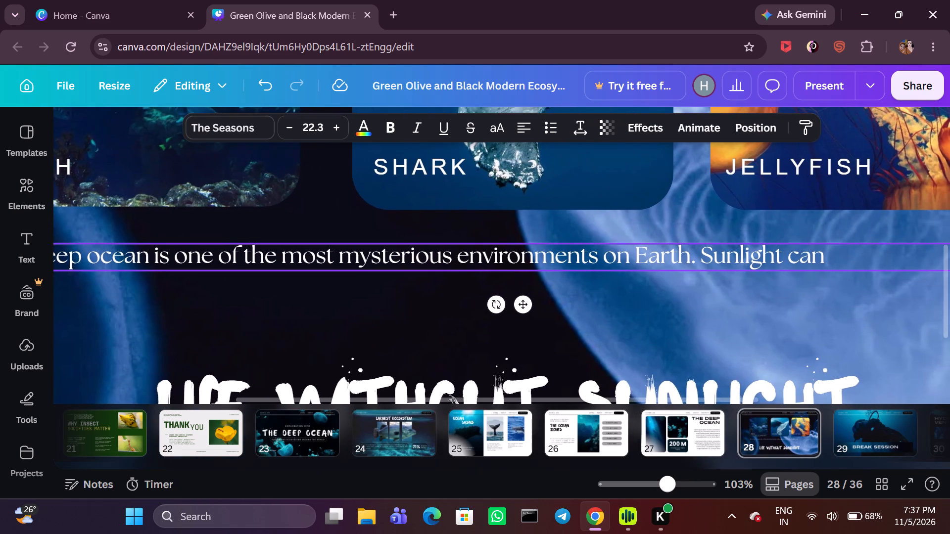
pyautogui.keyDown('ctrl'); pyautogui.moveTo(627, 343); pyautogui.dragTo(594, 311, button='middle'); pyautogui.keyUp('ctrl')
pyautogui.keyDown('ctrl'); pyautogui.scroll(-4, 594, 311); pyautogui.keyUp('ctrl')
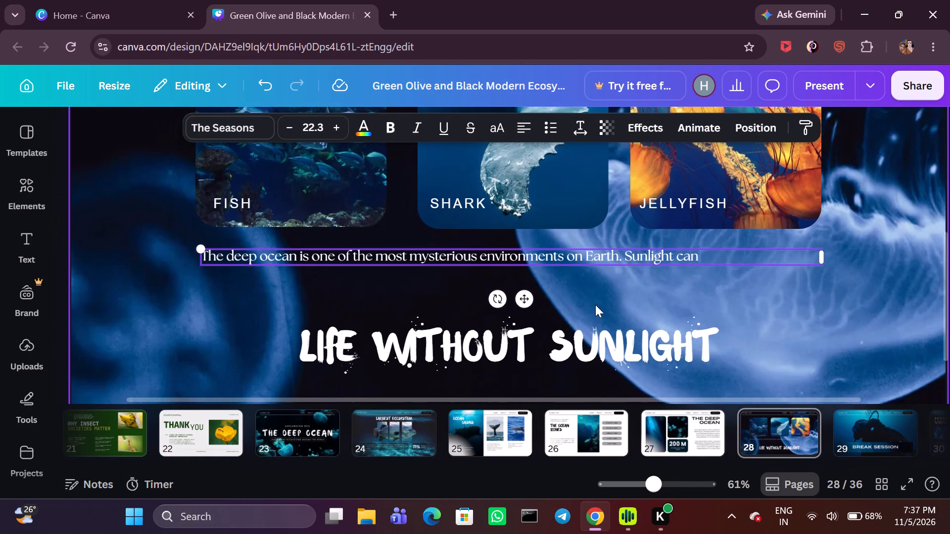
pyautogui.click(715, 257)
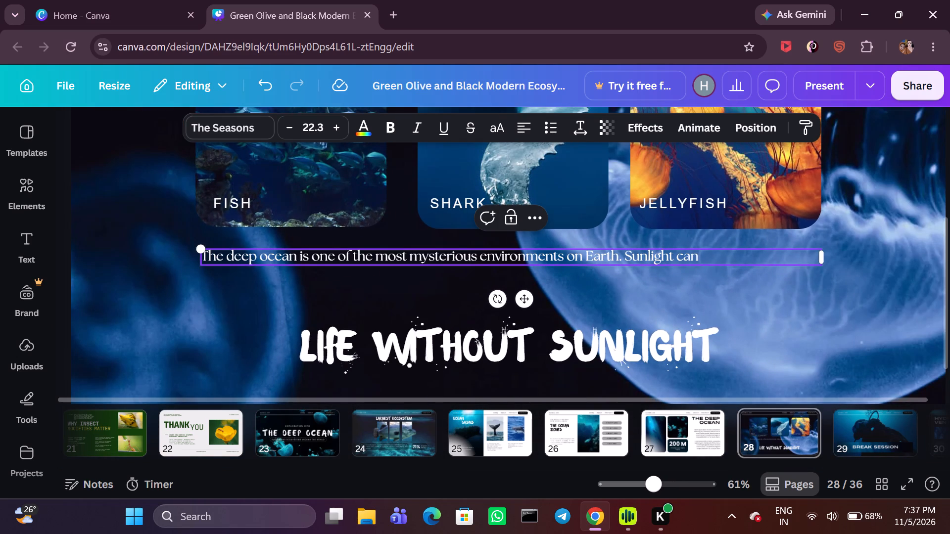
pyautogui.write('no')
pyautogui.write('t')
pyautogui.press('space')
pyautogui.write('reach')
pyautogui.press('space')
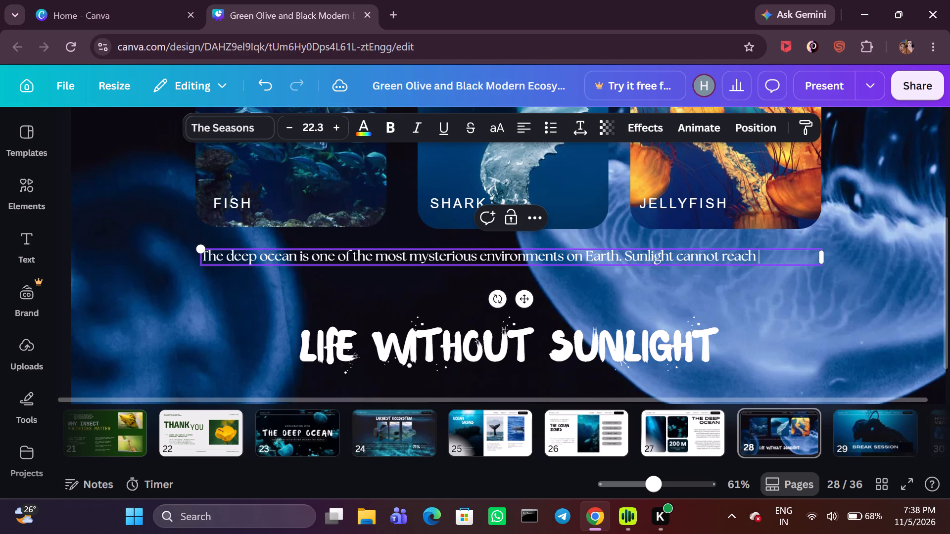
pyautogui.write('the')
pyautogui.press('space')
pyautogui.write('dee')
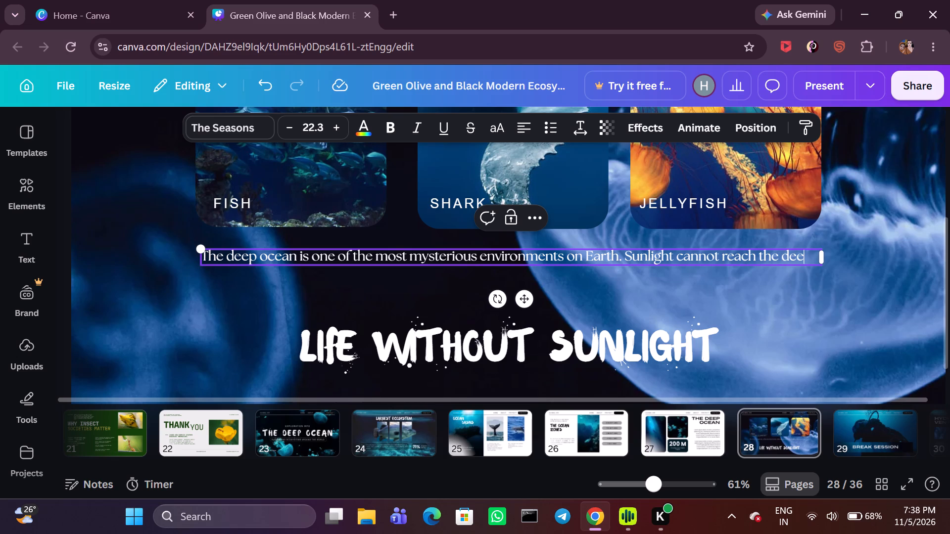
pyautogui.write('pr')
pyautogui.press('BackSpace')
pyautogui.write('er')
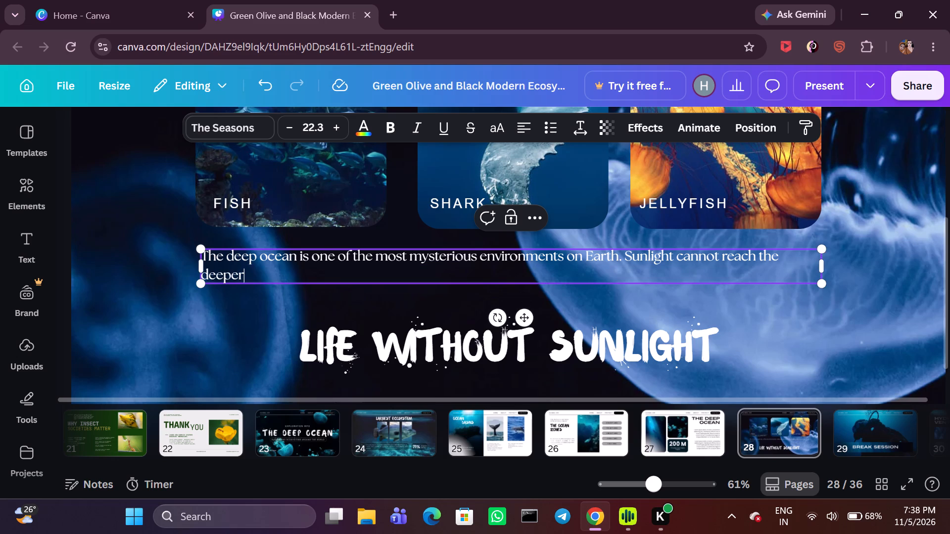
pyautogui.press('space')
pyautogui.write('p')
pyautogui.write('art')
pyautogui.write('s')
pyautogui.press('space')
pyautogui.write('of the ocean')
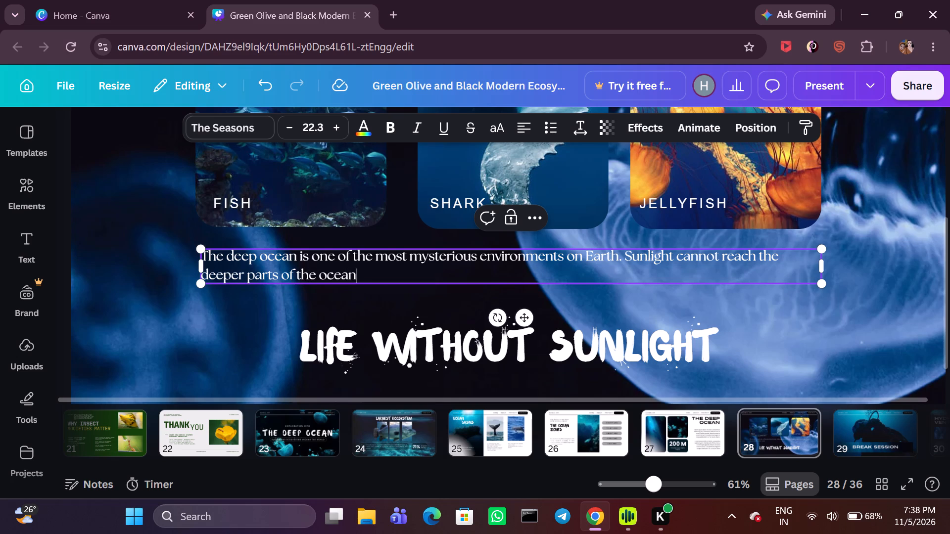
pyautogui.press('s')
pyautogui.press('BackSpace')
# Complete the paragraph's second sentence with ", yet many living organisms survive there.".
pyautogui.write(', yet')
pyautogui.press('space')
pyautogui.write('many thui')
pyautogui.press('BackSpace')
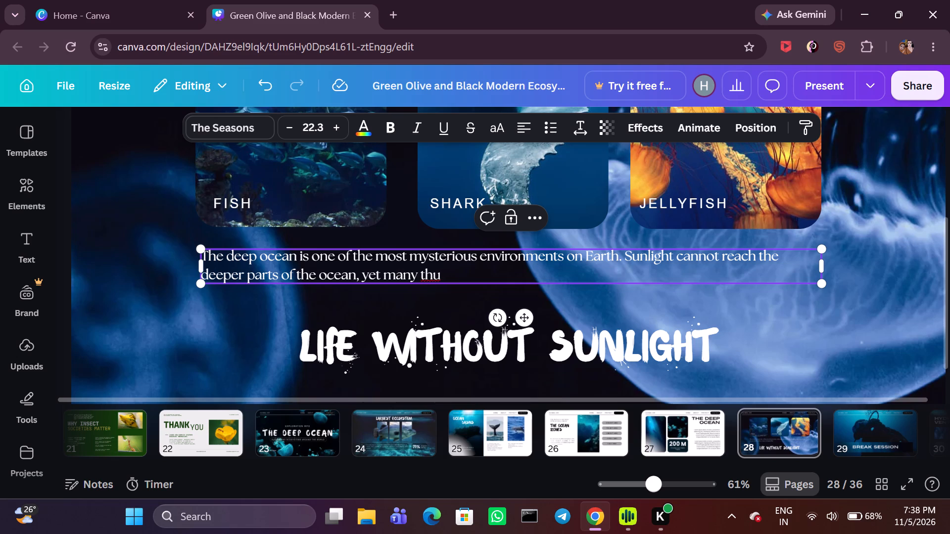
pyautogui.press('BackSpace')
pyautogui.write('in')
pyautogui.press('g')
pyautogui.press('s')
pyautogui.press('BackSpace')
pyautogui.press('BackSpace')
pyautogui.press('BackSpace')
pyautogui.press('BackSpace')
pyautogui.press('BackSpace')
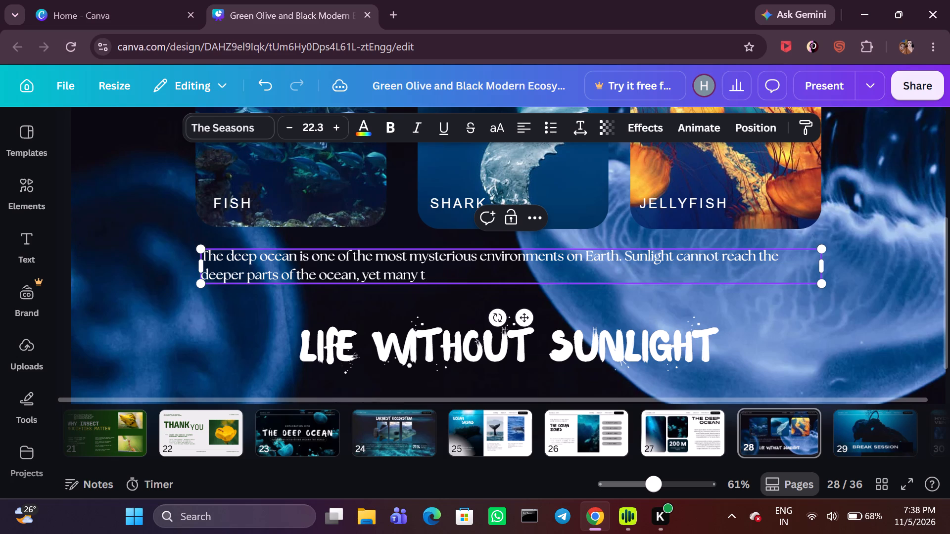
pyautogui.press('BackSpace')
pyautogui.write('living organis')
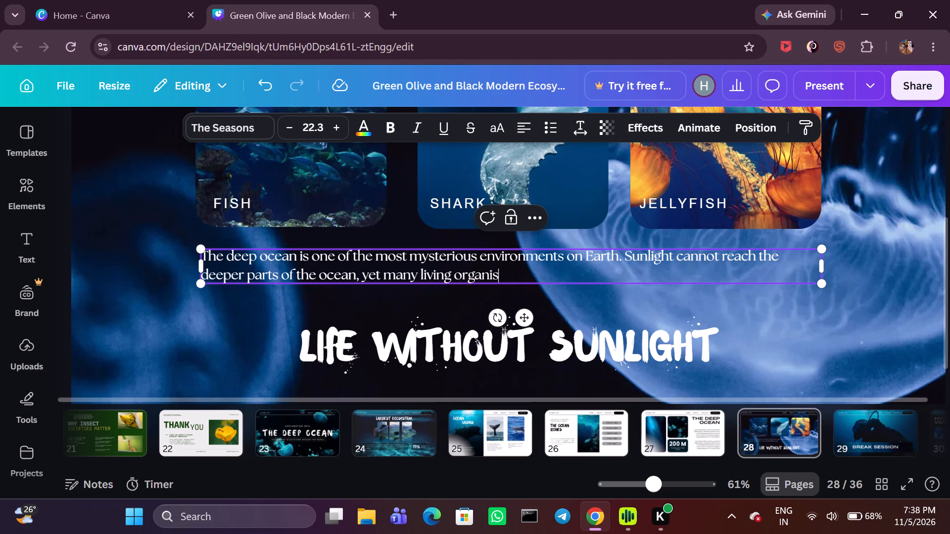
pyautogui.write('ms')
pyautogui.press('space')
pyautogui.write('survive')
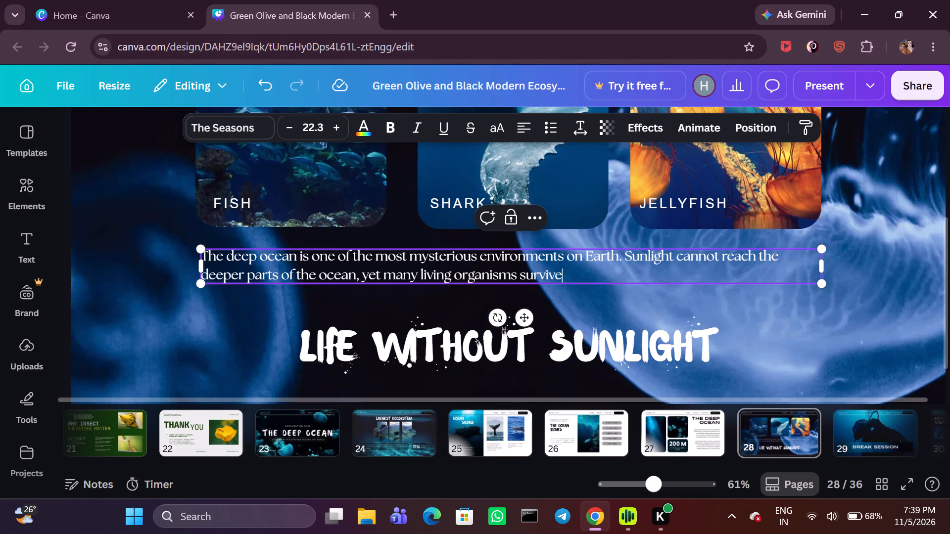
pyautogui.press('space')
pyautogui.write('their')
pyautogui.press('BackSpace')
pyautogui.press('BackSpace')
pyautogui.write('re')
pyautogui.press('.')
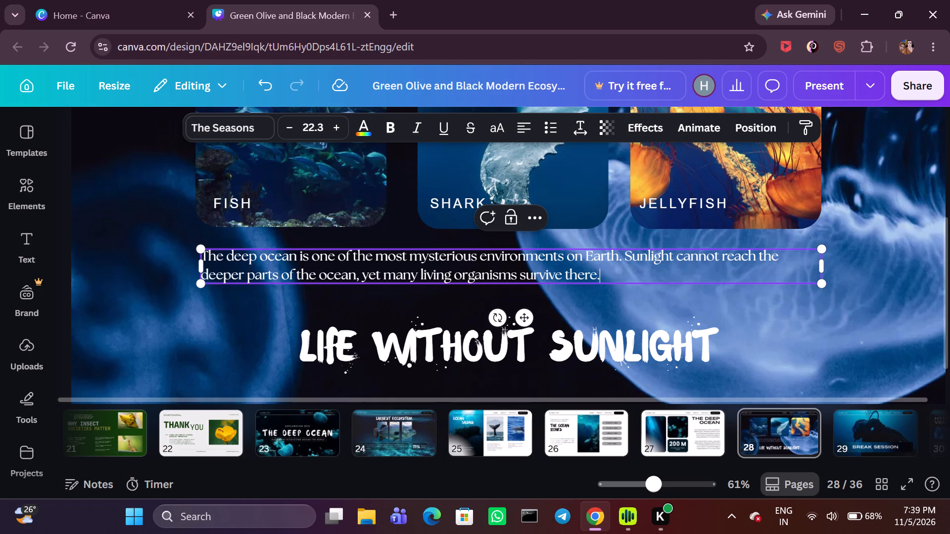
pyautogui.press('space')
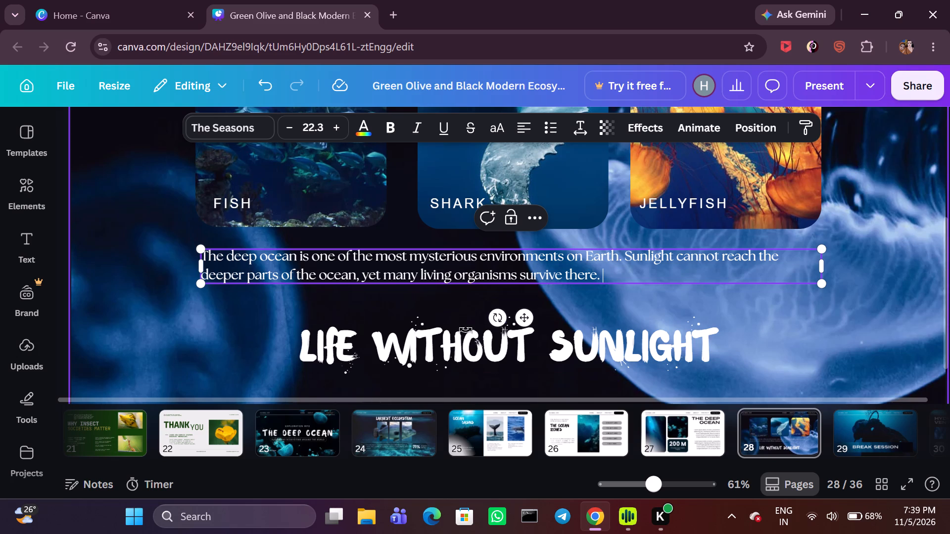
pyautogui.keyDown('ctrl'); pyautogui.scroll(-4, 153, 235); pyautogui.keyUp('ctrl')
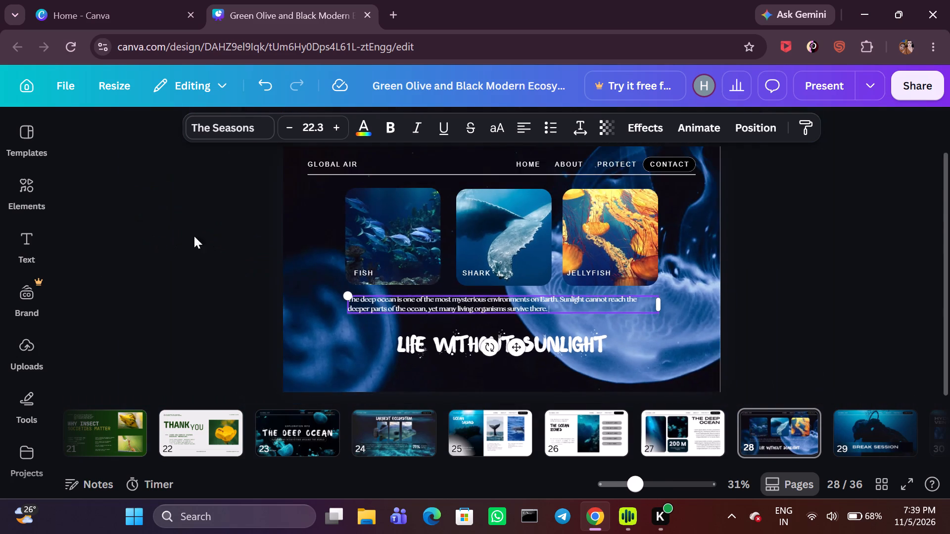
# On page 30, HYDROTHERMAL VENTS, set the font of the first placeholder paragraph below the coral image to The Seasons.
pyautogui.keyDown('ctrl'); pyautogui.scroll(-1, 194, 236); pyautogui.keyUp('ctrl')
pyautogui.keyDown('ctrl'); pyautogui.scroll(5, 349, 224); pyautogui.keyUp('ctrl')
pyautogui.keyDown('ctrl'); pyautogui.scroll(-4, 383, 233); pyautogui.keyUp('ctrl')
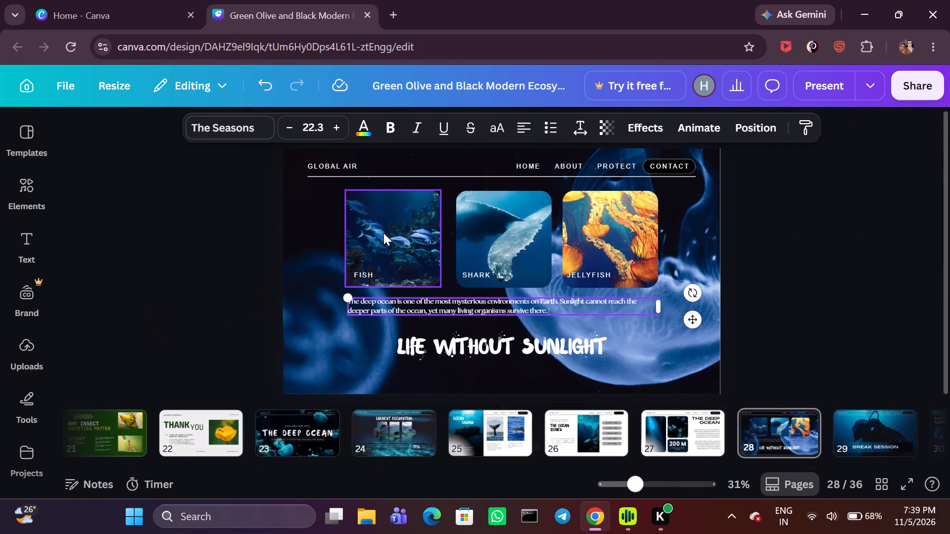
pyautogui.click(871, 434)
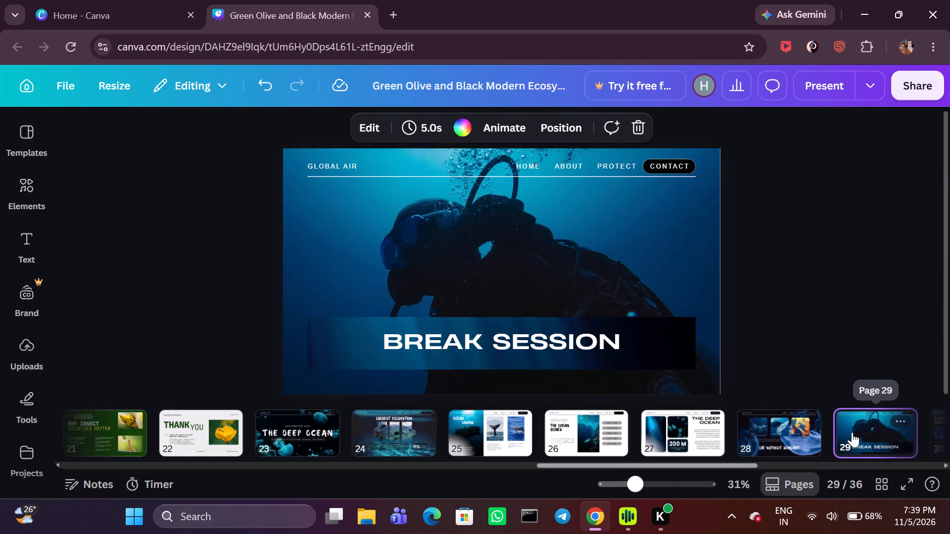
pyautogui.scroll(-2, 853, 431)
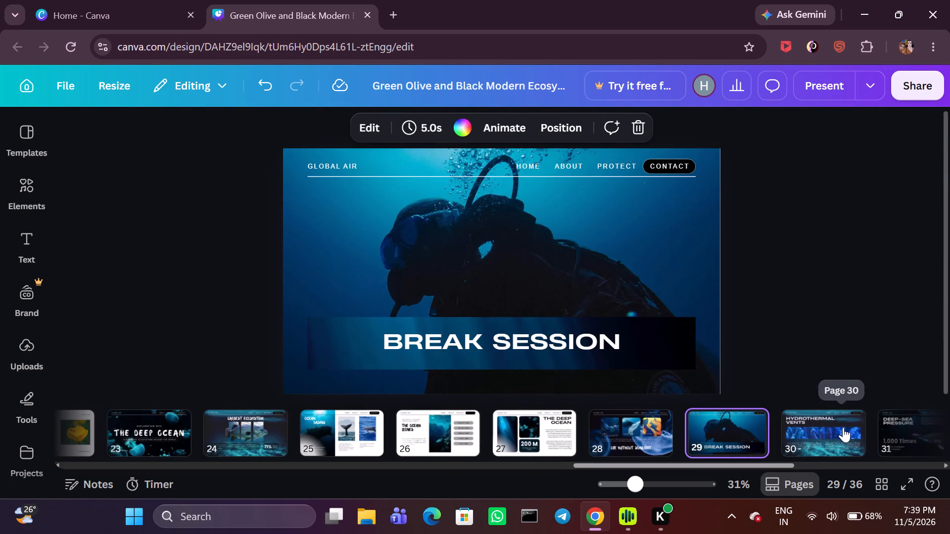
pyautogui.click(843, 427)
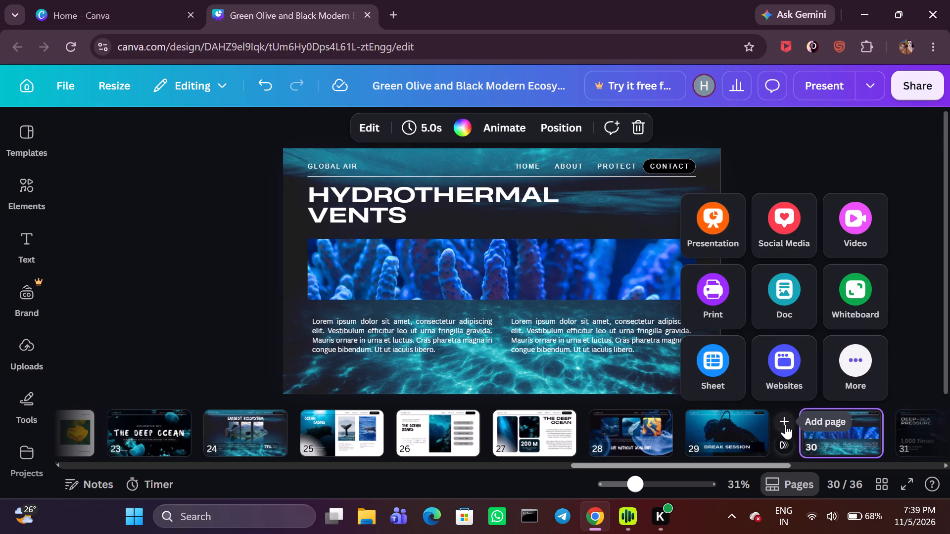
pyautogui.press('Escape')
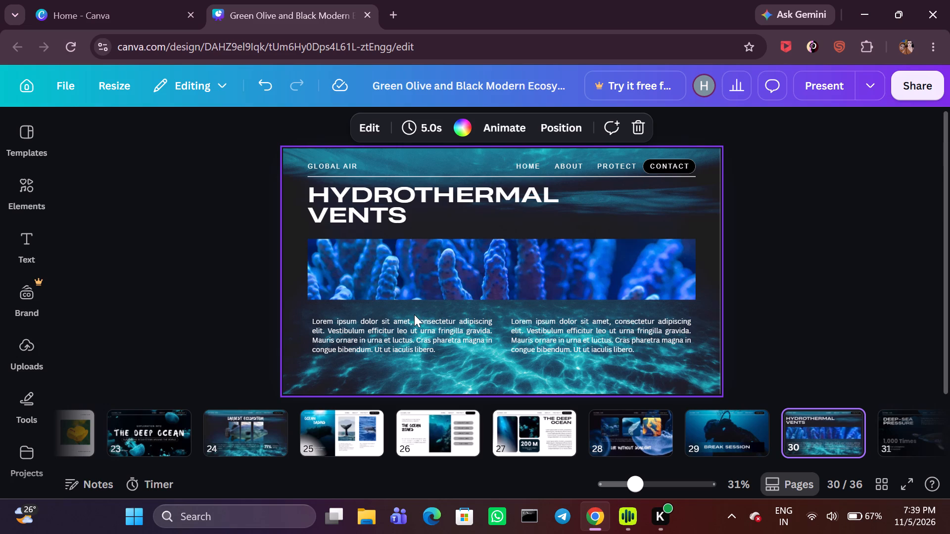
pyautogui.keyDown('ctrl'); pyautogui.scroll(5, 419, 315); pyautogui.keyUp('ctrl')
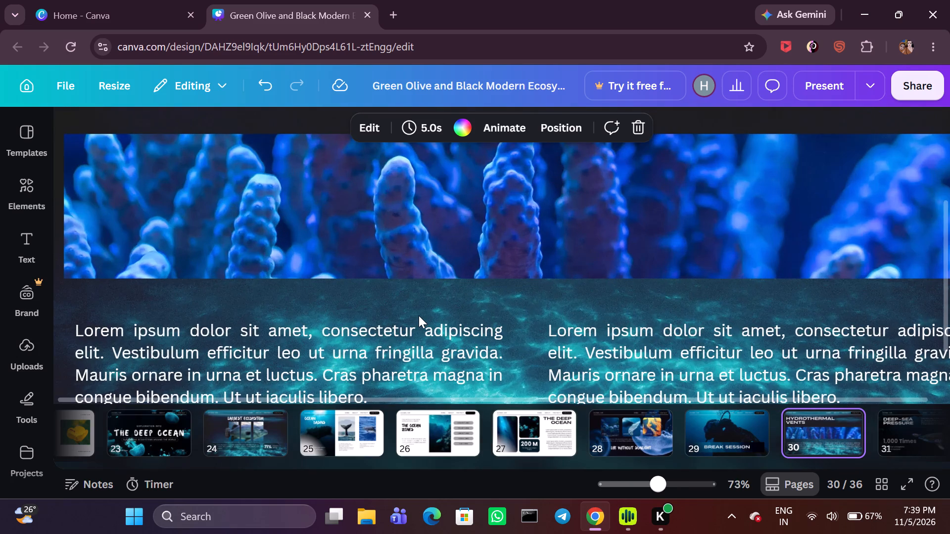
pyautogui.keyDown('ctrl'); pyautogui.scroll(-2, 416, 317); pyautogui.keyUp('ctrl')
pyautogui.keyDown('ctrl'); pyautogui.scroll(-1, 366, 332); pyautogui.keyUp('ctrl')
pyautogui.keyDown('ctrl'); pyautogui.scroll(3, 332, 343); pyautogui.keyUp('ctrl')
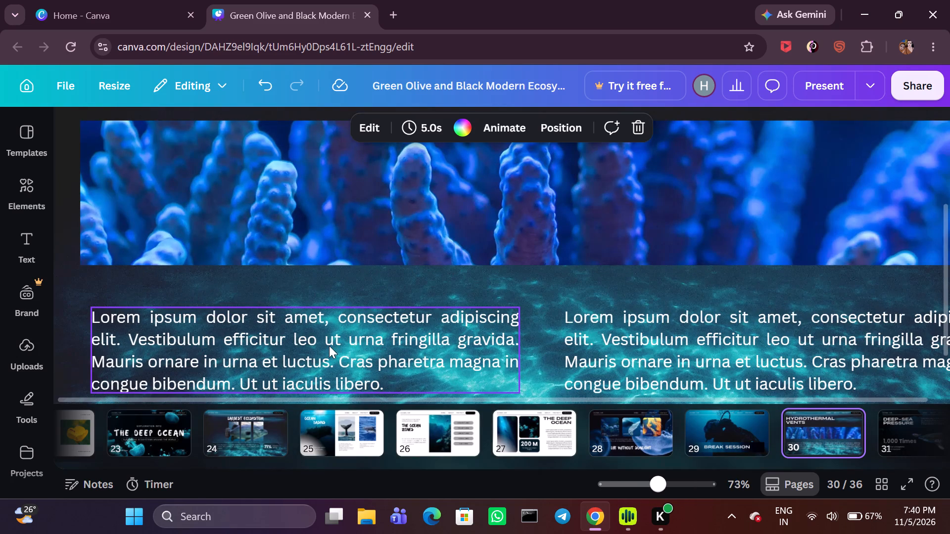
pyautogui.doubleClick(241, 350)
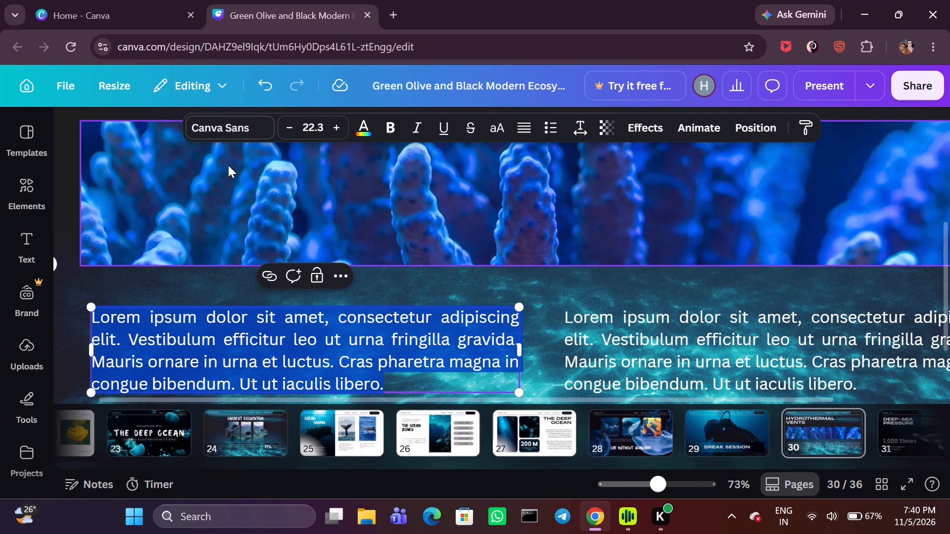
pyautogui.click(250, 118)
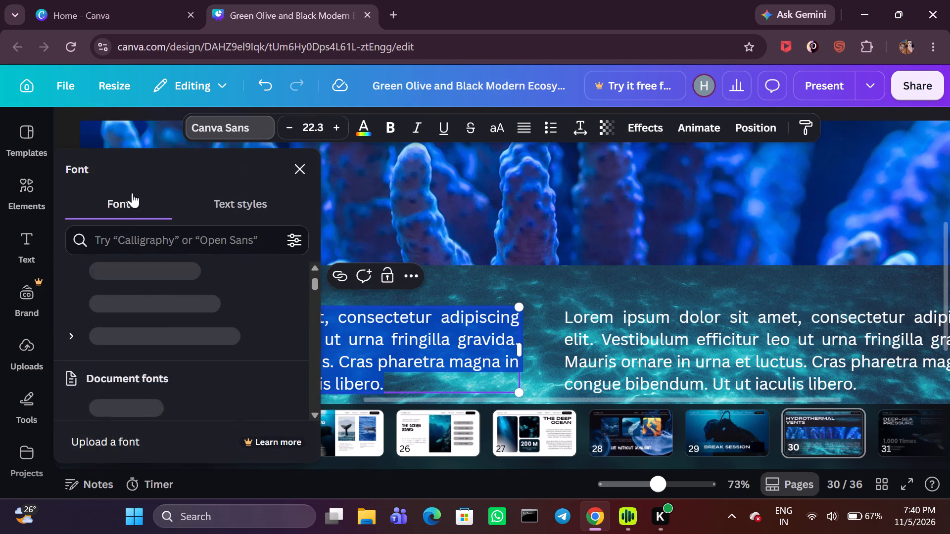
pyautogui.click(140, 340)
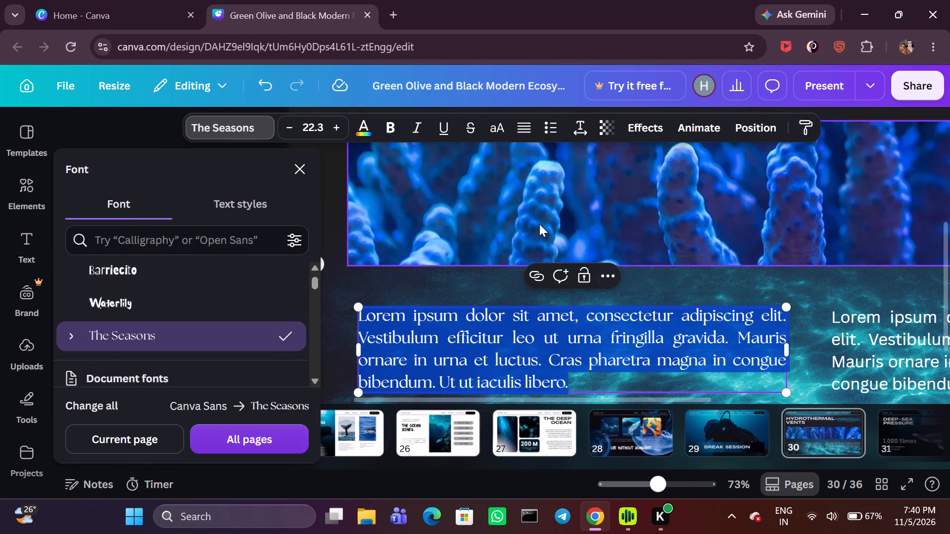
# Change the font of the HYDROTHERMAL VENTS heading on page 30 to Waterlily.
pyautogui.click(532, 215)
pyautogui.scroll(5, 540, 212)
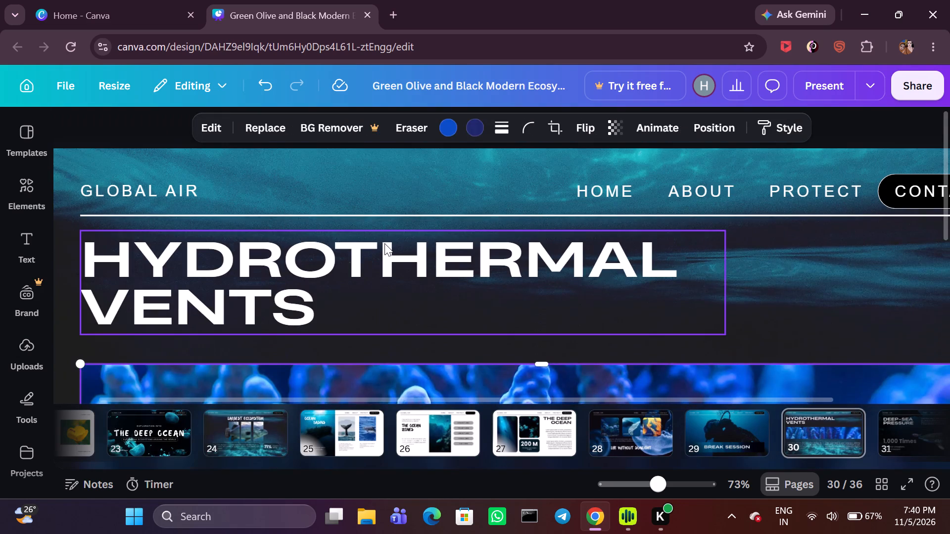
pyautogui.doubleClick(384, 243)
pyautogui.click(235, 129)
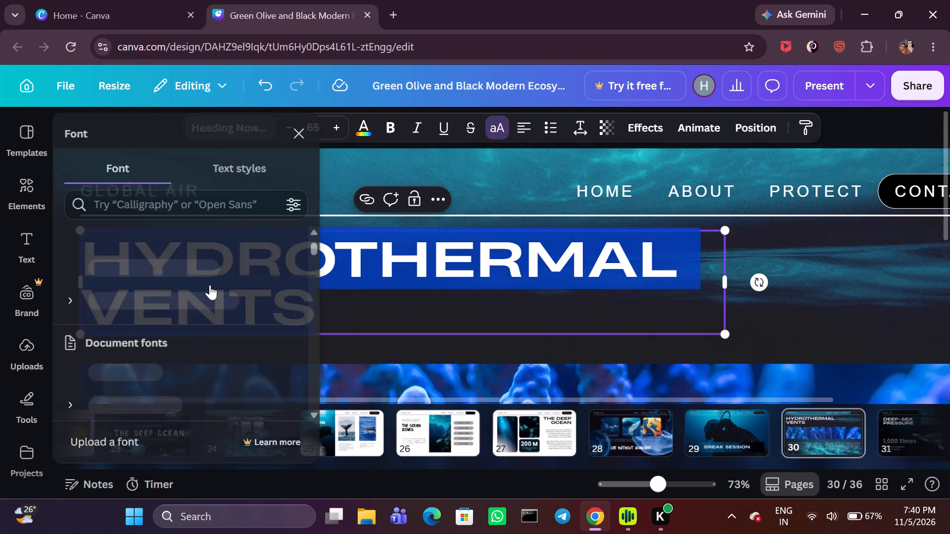
pyautogui.click(179, 316)
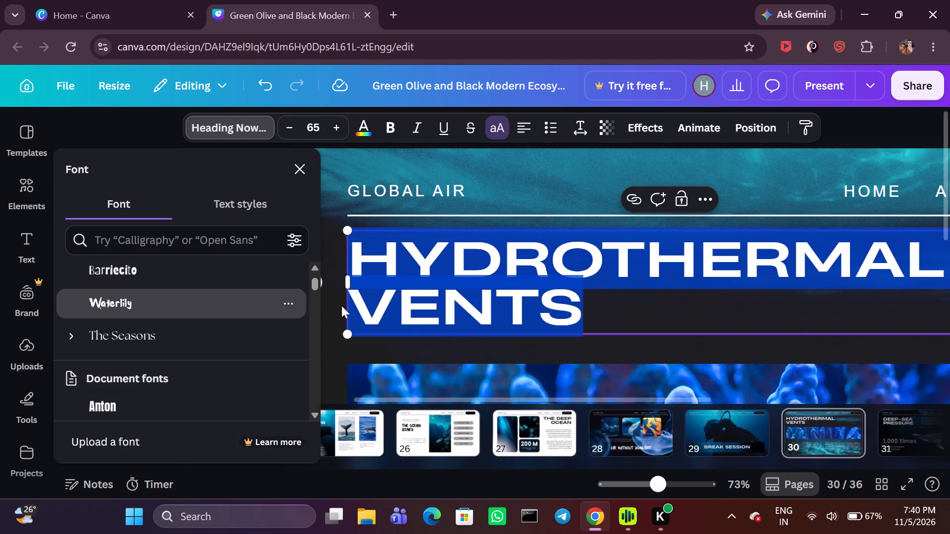
pyautogui.scroll(-1, 500, 356)
pyautogui.scroll(1, 500, 353)
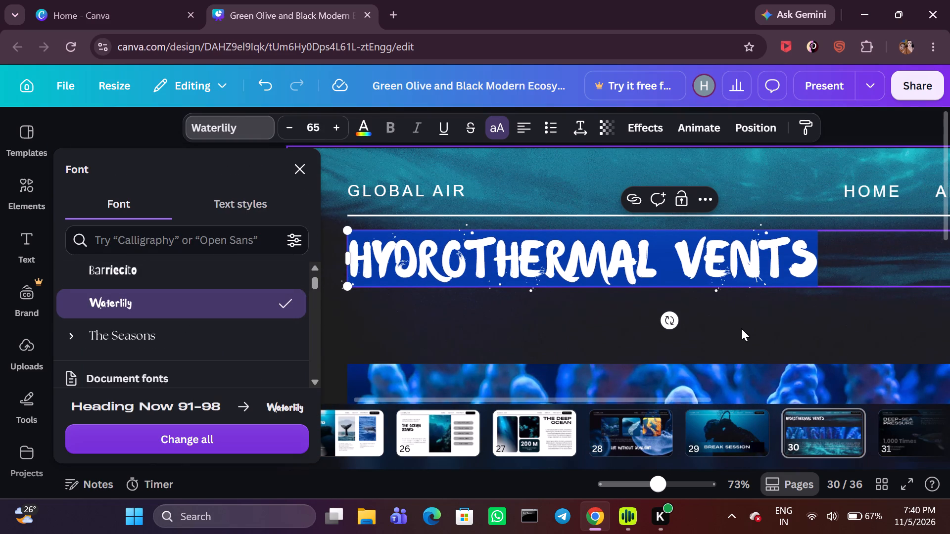
# Break the page 30 heading before VENTS so that it runs over two lines.
pyautogui.click(670, 269)
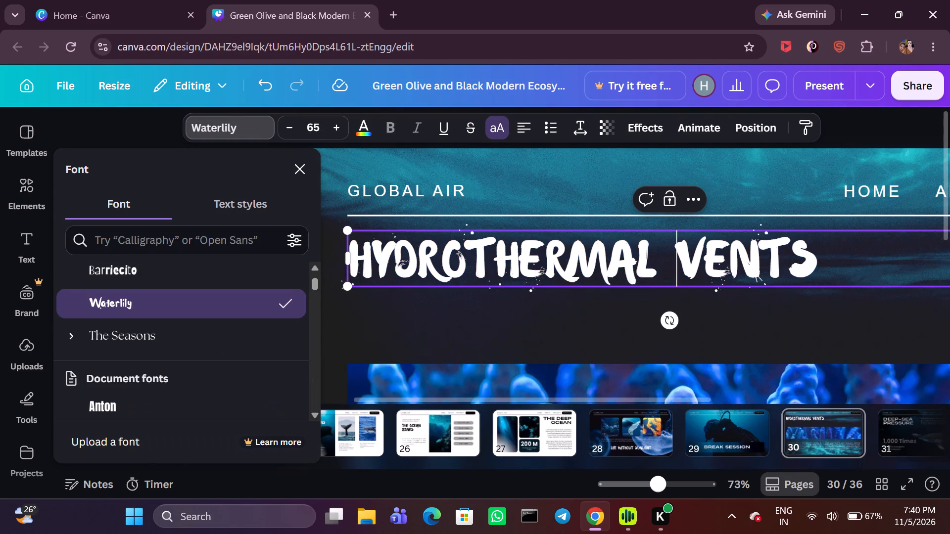
pyautogui.press('Return')
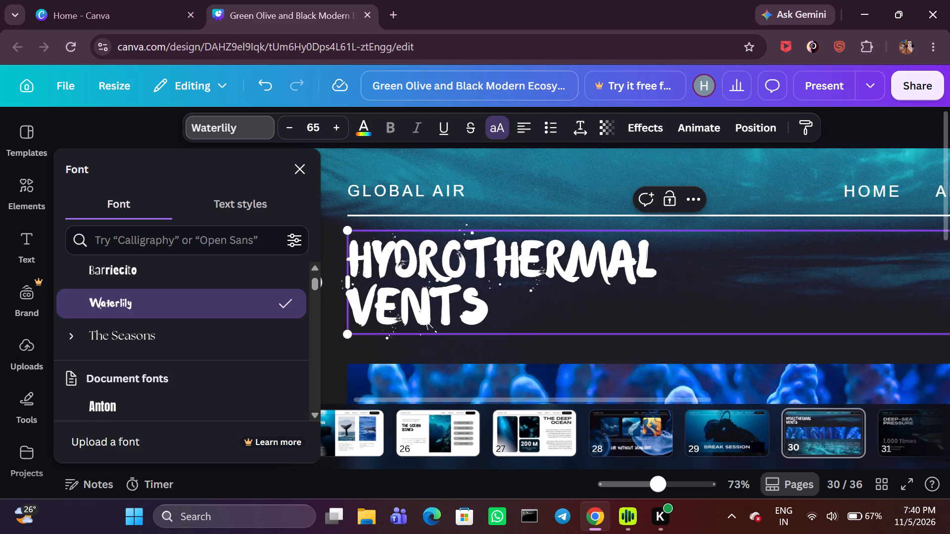
# Centre-align both lines of the HYDROTHERMAL VENTS heading within its text box.
pyautogui.click(532, 128)
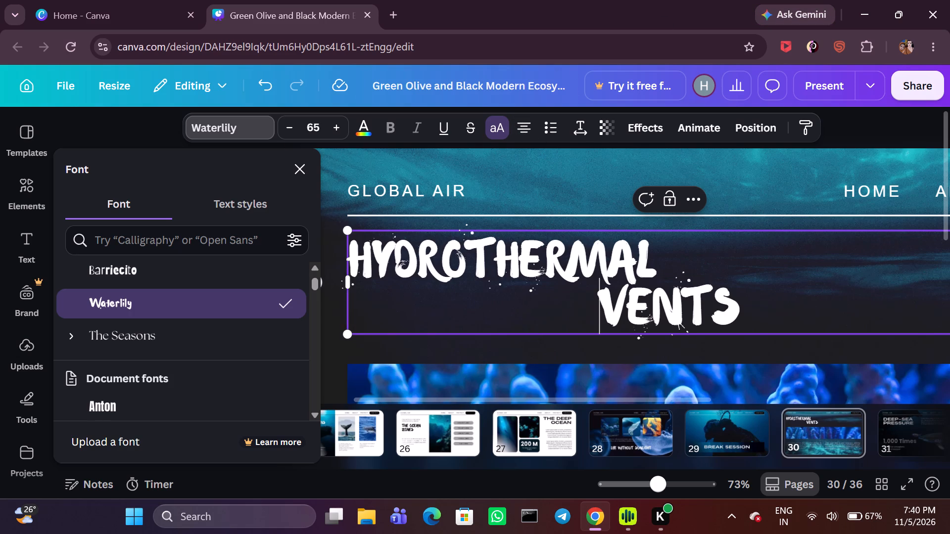
pyautogui.doubleClick(500, 264)
pyautogui.moveTo(536, 275); pyautogui.dragTo(623, 293)
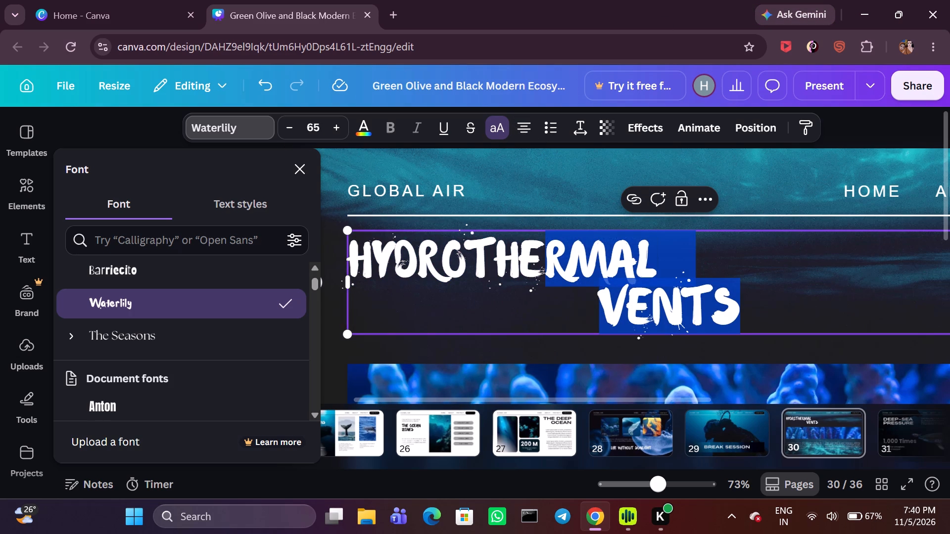
pyautogui.moveTo(362, 256); pyautogui.dragTo(543, 288)
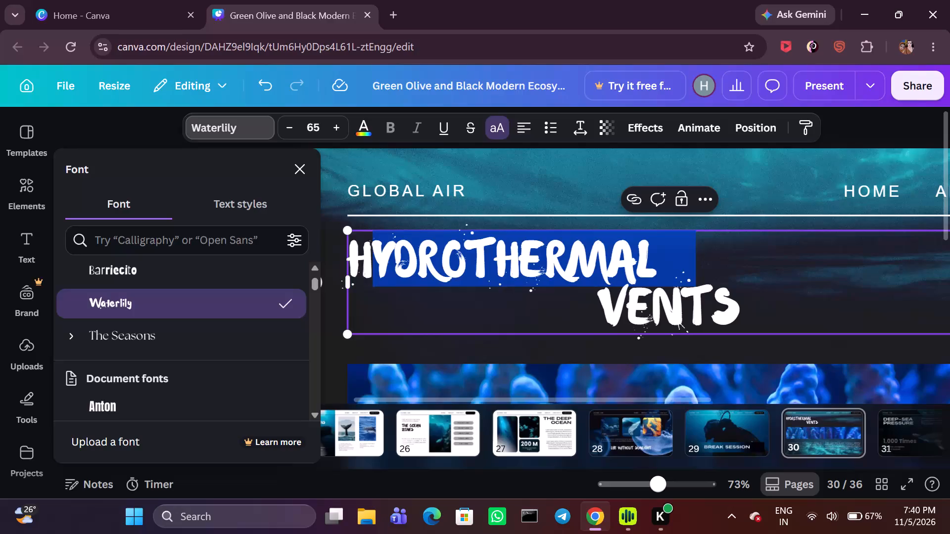
pyautogui.moveTo(350, 254); pyautogui.dragTo(738, 334)
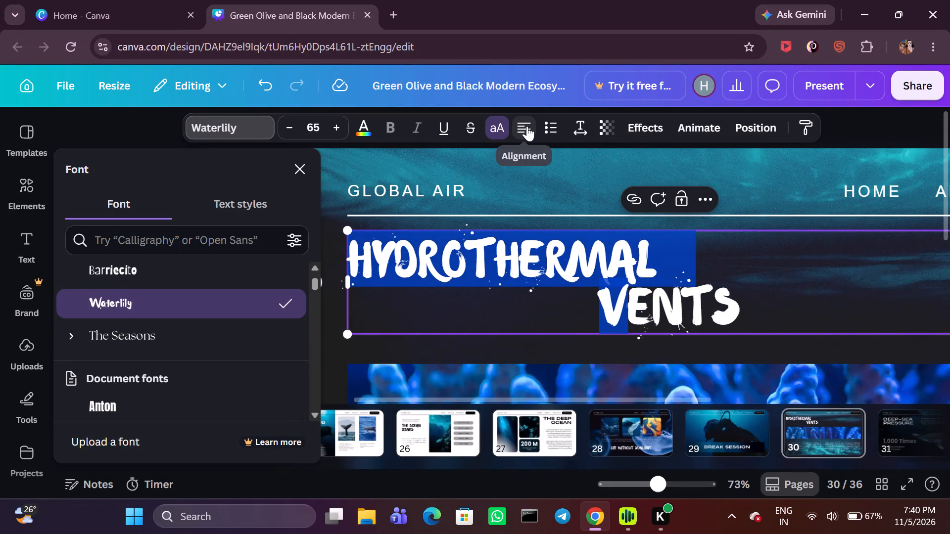
pyautogui.moveTo(351, 246); pyautogui.dragTo(656, 300)
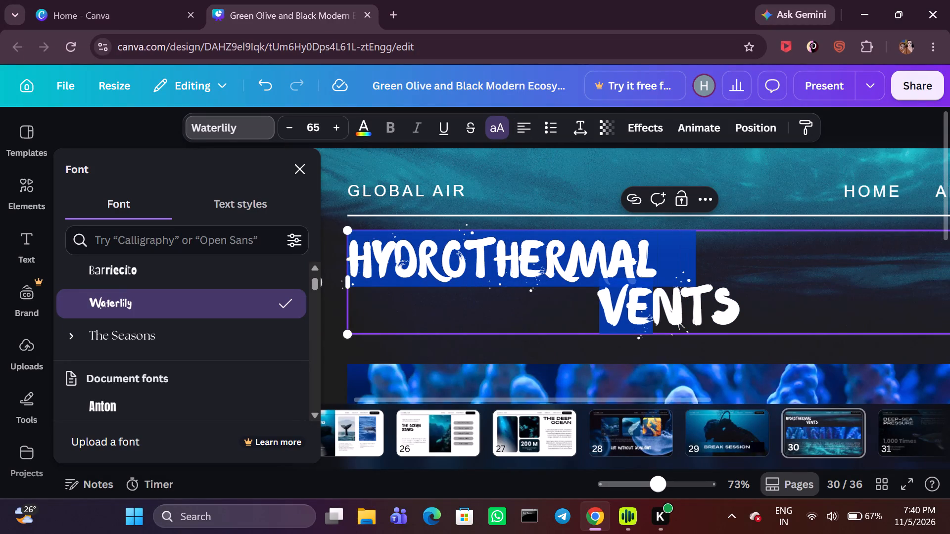
pyautogui.moveTo(656, 300); pyautogui.dragTo(730, 308)
pyautogui.click(525, 128)
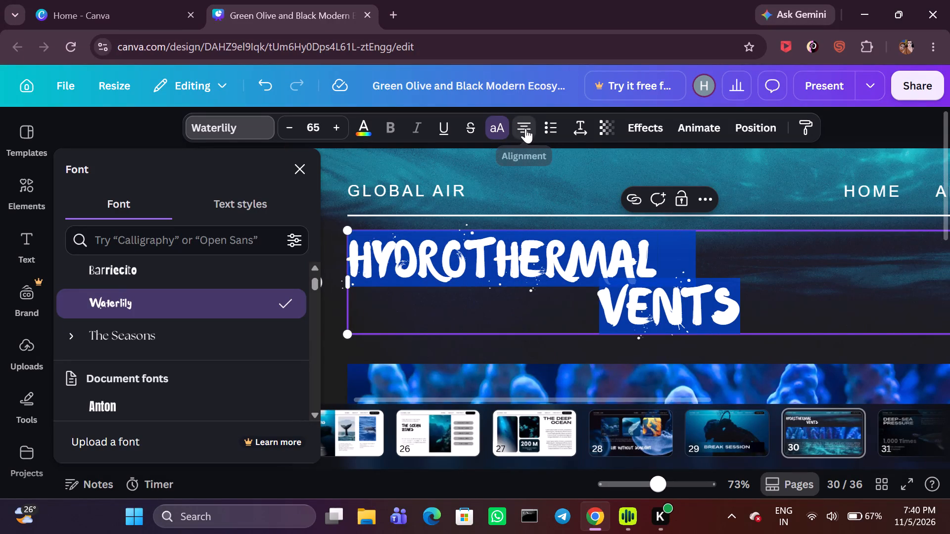
pyautogui.keyDown('ctrl'); pyautogui.scroll(-2, 663, 271); pyautogui.keyUp('ctrl')
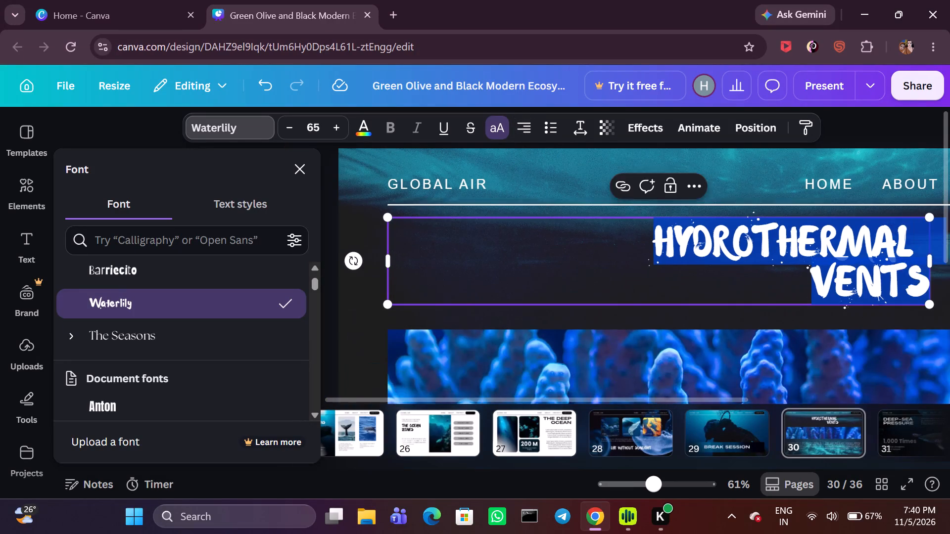
pyautogui.keyDown('ctrl'); pyautogui.scroll(-2, 700, 256); pyautogui.keyUp('ctrl')
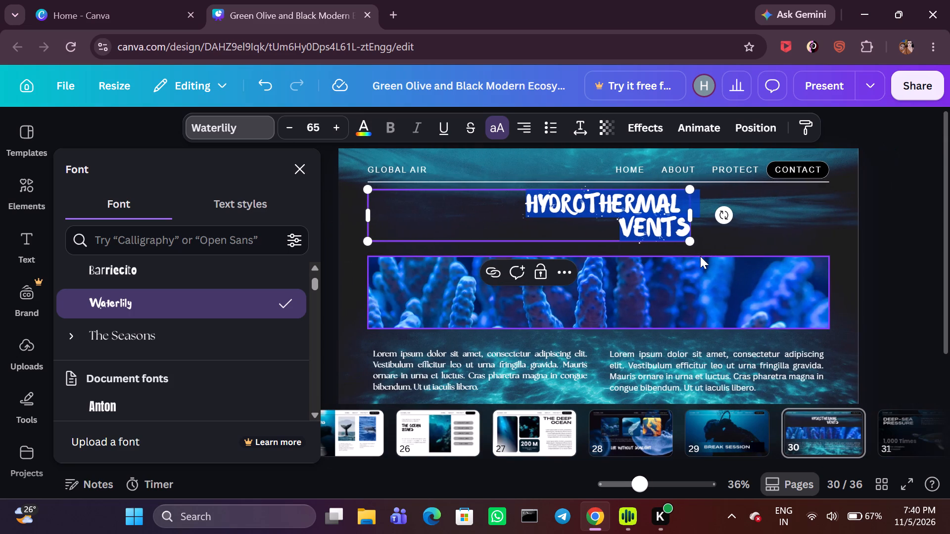
pyautogui.click(524, 128)
pyautogui.click(524, 128)
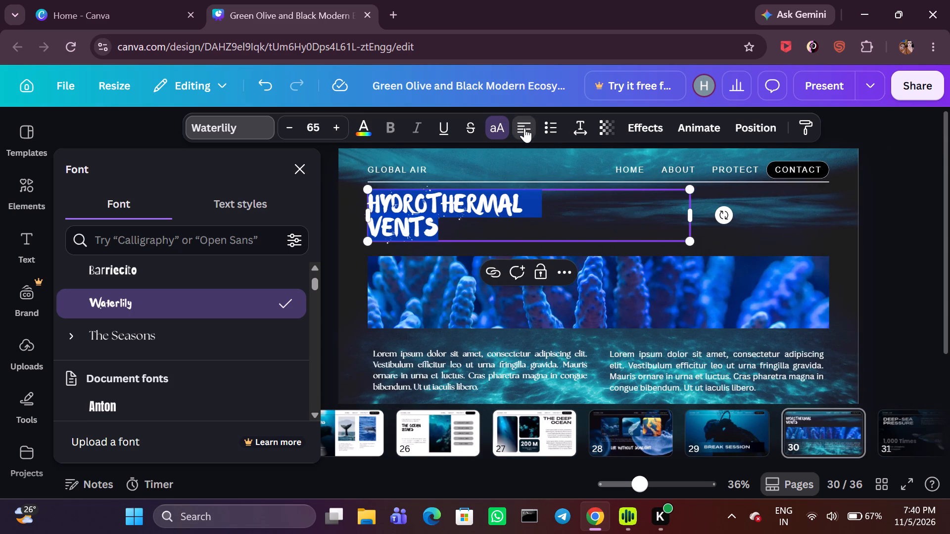
pyautogui.click(524, 128)
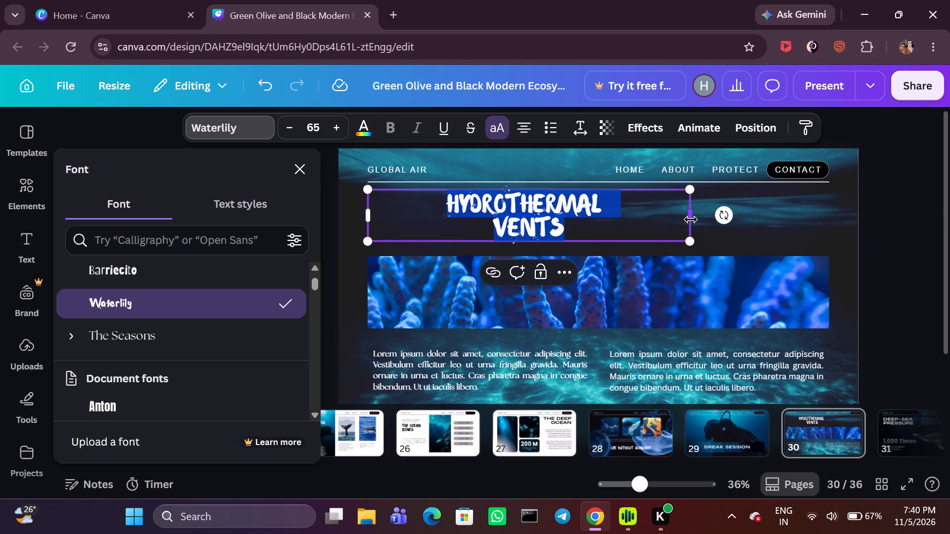
pyautogui.click(662, 270)
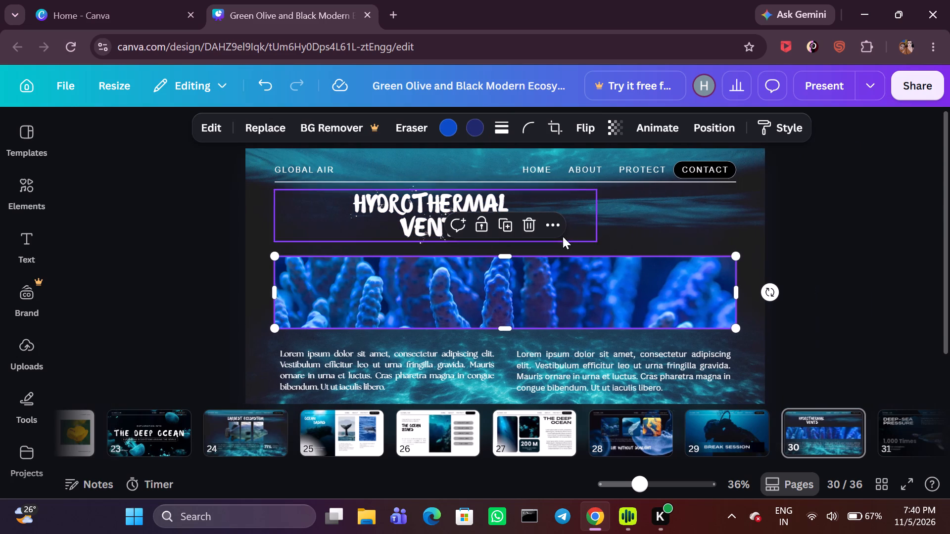
# Enlarge the HYDROTHERMAL VENTS heading to about size 80.2 and position it roughly centred above the coral image.
pyautogui.moveTo(374, 222); pyautogui.dragTo(439, 224)
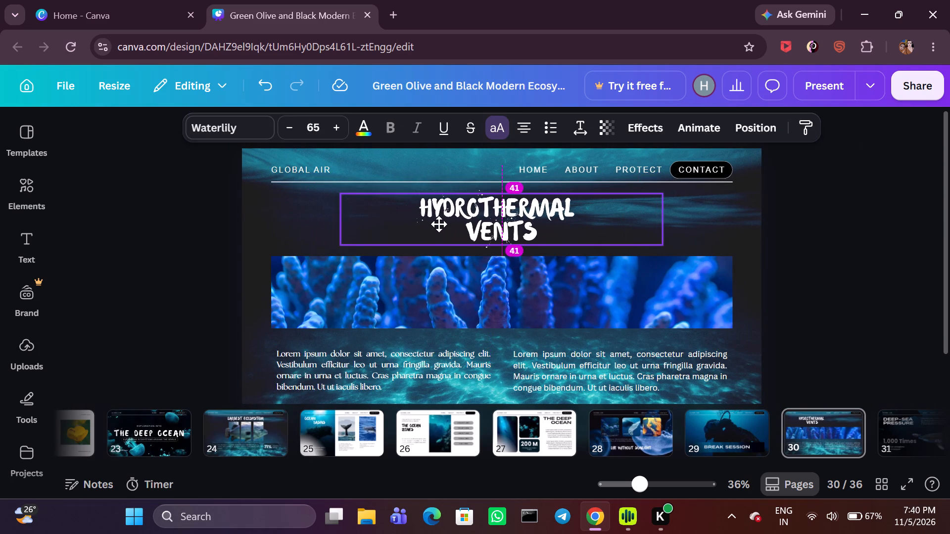
pyautogui.moveTo(439, 224); pyautogui.dragTo(435, 222)
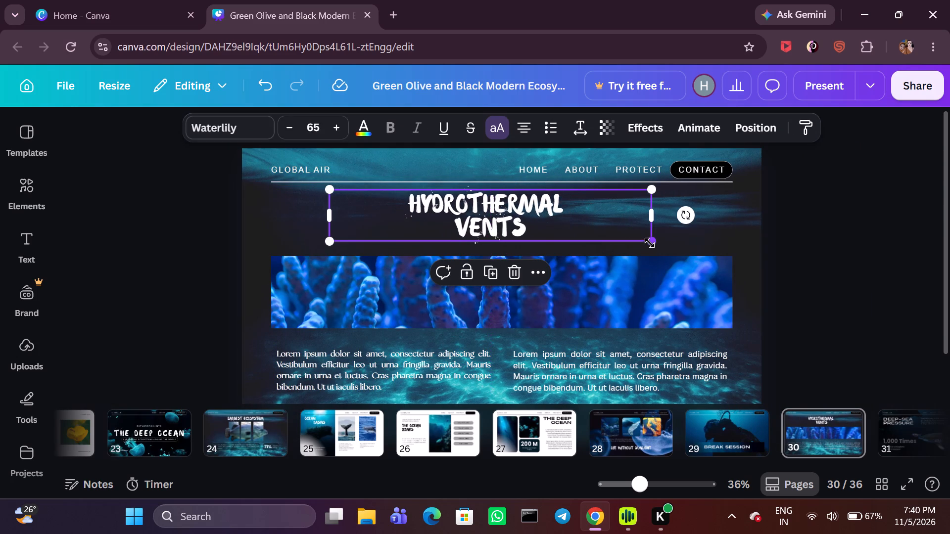
pyautogui.moveTo(650, 243); pyautogui.dragTo(725, 235)
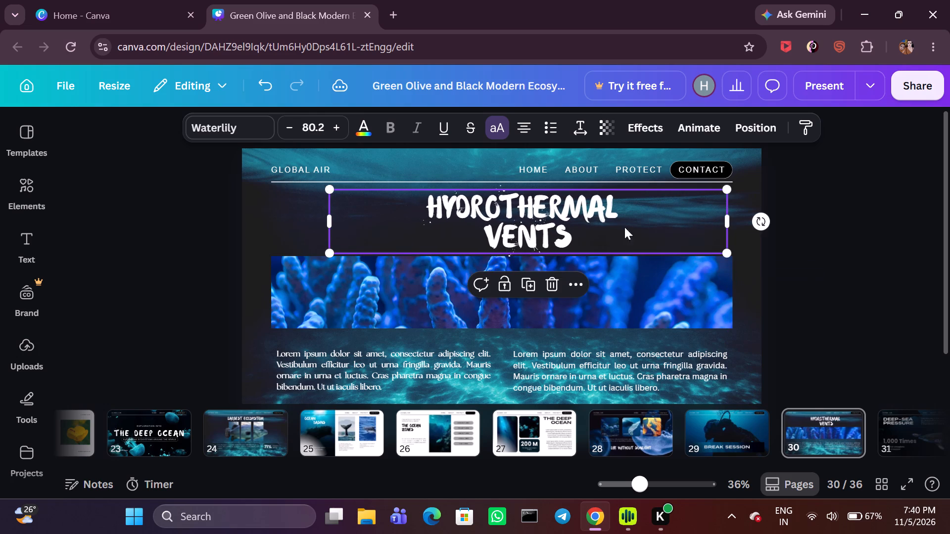
pyautogui.moveTo(572, 221); pyautogui.dragTo(552, 218)
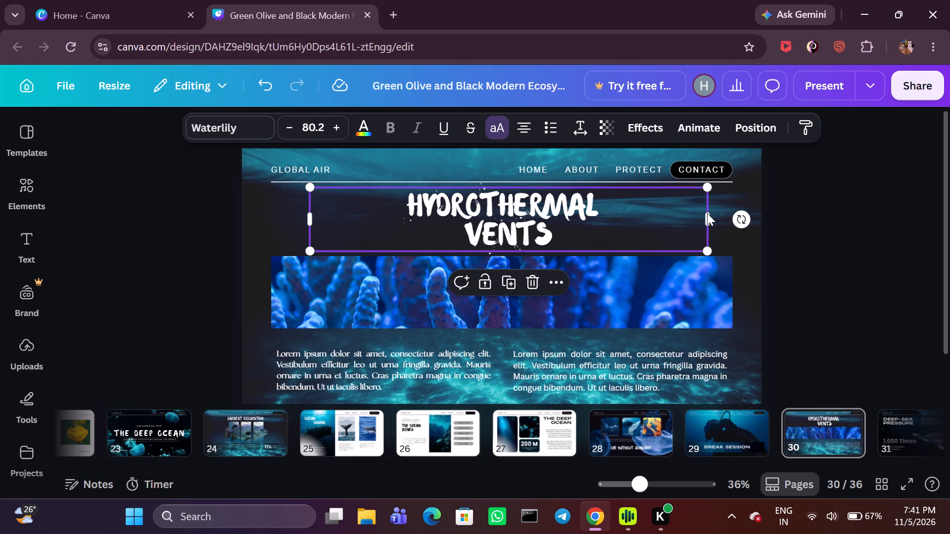
# Widen the HYDROTHERMAL VENTS text box on both sides to match the full width of the coral image.
pyautogui.moveTo(708, 213); pyautogui.dragTo(728, 214)
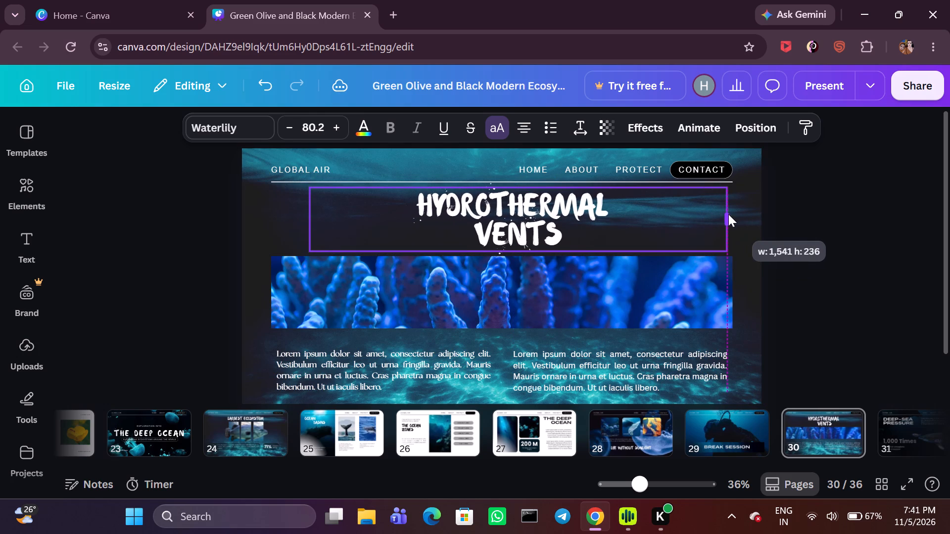
pyautogui.moveTo(728, 214); pyautogui.dragTo(732, 215)
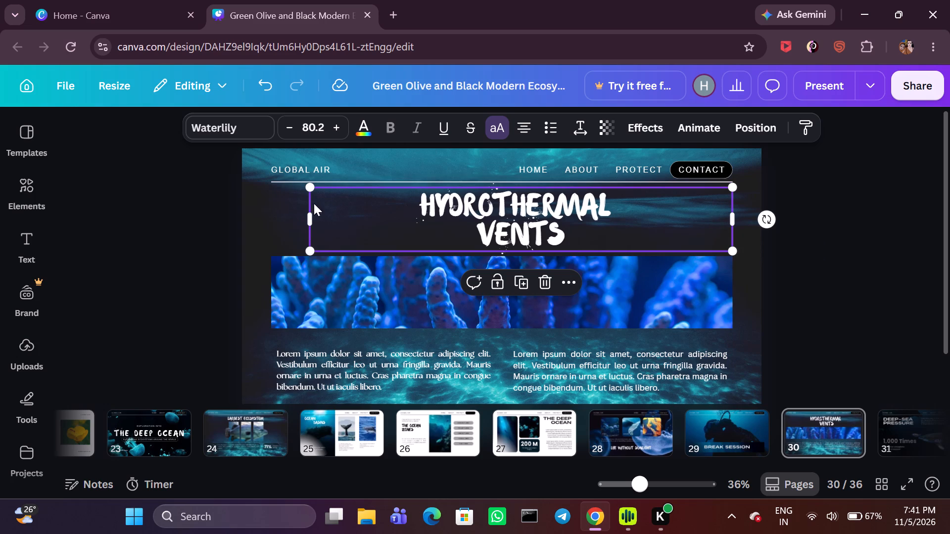
pyautogui.moveTo(307, 216); pyautogui.dragTo(289, 217)
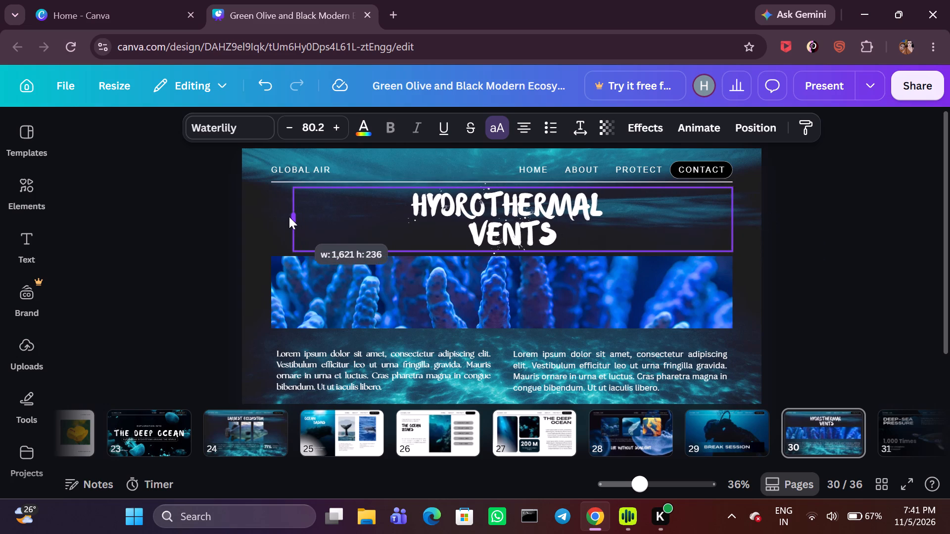
pyautogui.moveTo(289, 217); pyautogui.dragTo(269, 215)
pyautogui.click(506, 218)
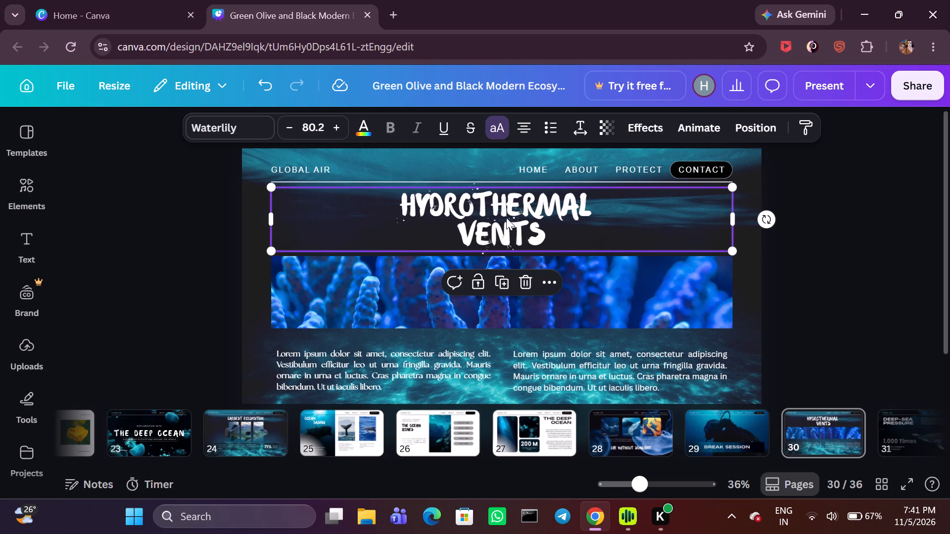
pyautogui.doubleClick(587, 219)
pyautogui.doubleClick(631, 216)
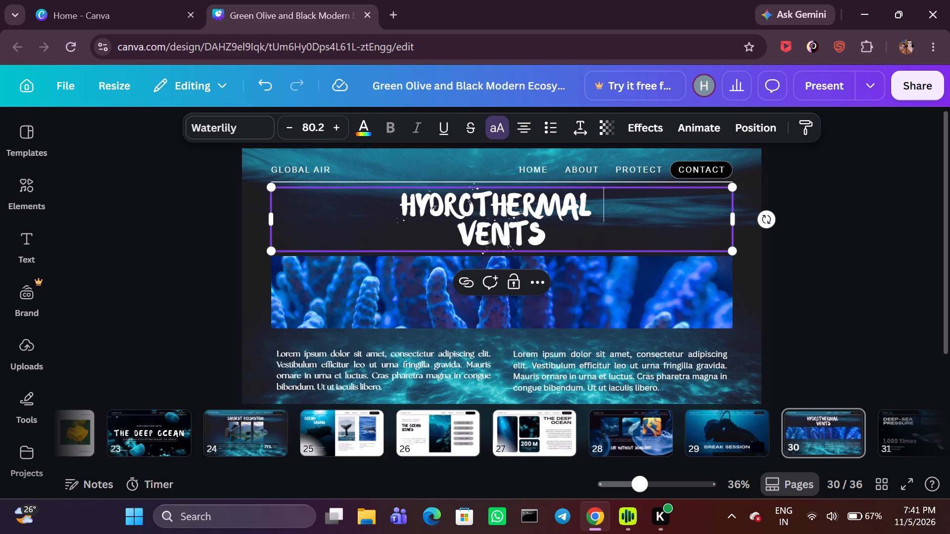
# Move the HYDROTHERMAL VENTS heading slightly up, just below the header line, keeping it centred above the coral image.
pyautogui.moveTo(593, 252); pyautogui.dragTo(566, 245)
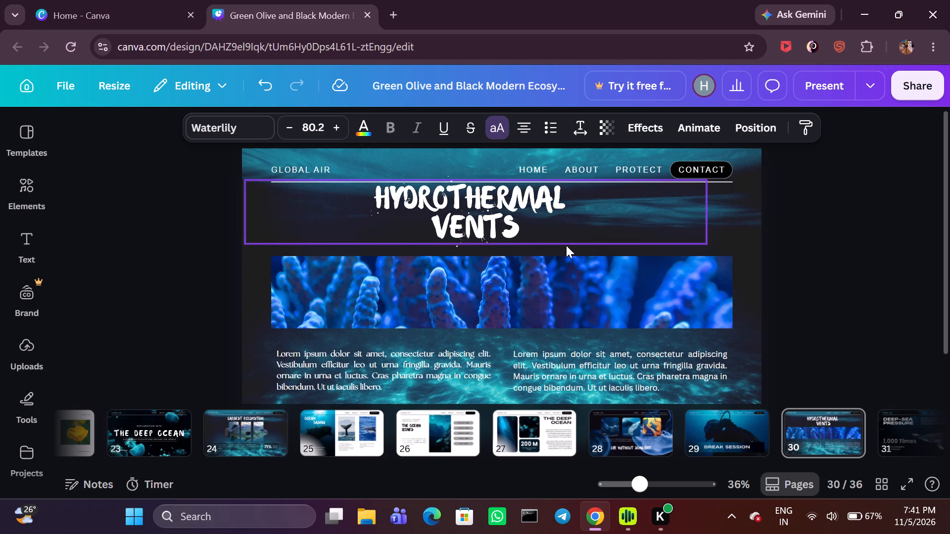
pyautogui.moveTo(566, 245); pyautogui.dragTo(593, 248)
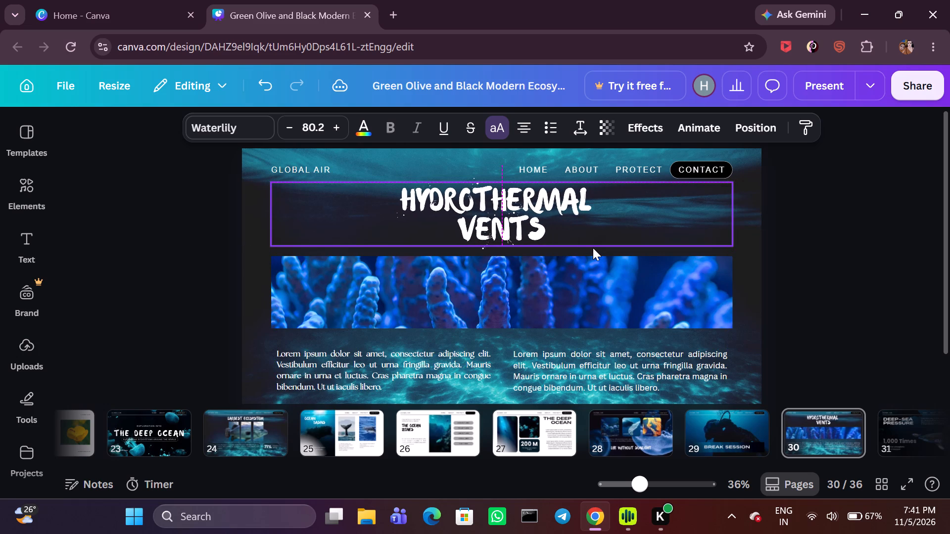
pyautogui.moveTo(593, 248); pyautogui.dragTo(594, 248)
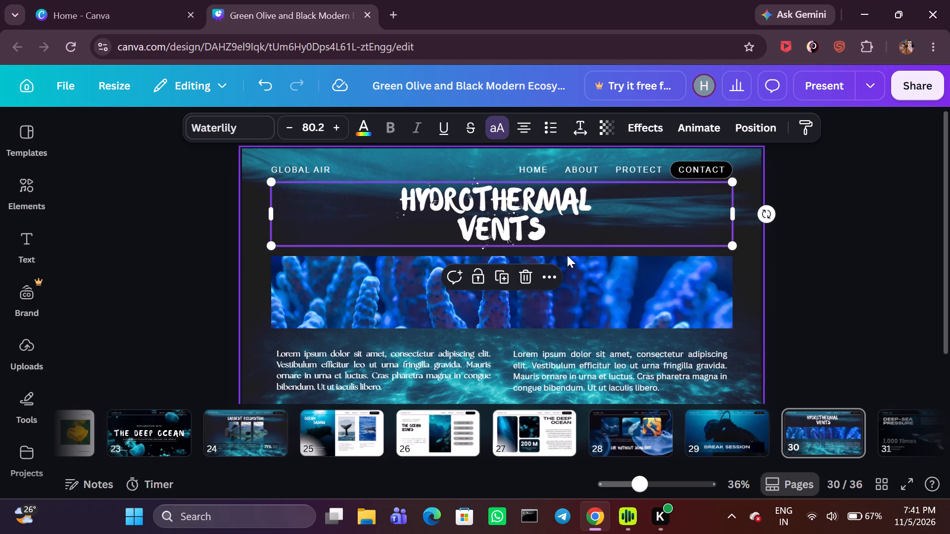
# Replace the left Lorem ipsum paragraph below the coral image with the opening words "Hydrothermal vents".
pyautogui.scroll(-4, 569, 255)
pyautogui.doubleClick(350, 307)
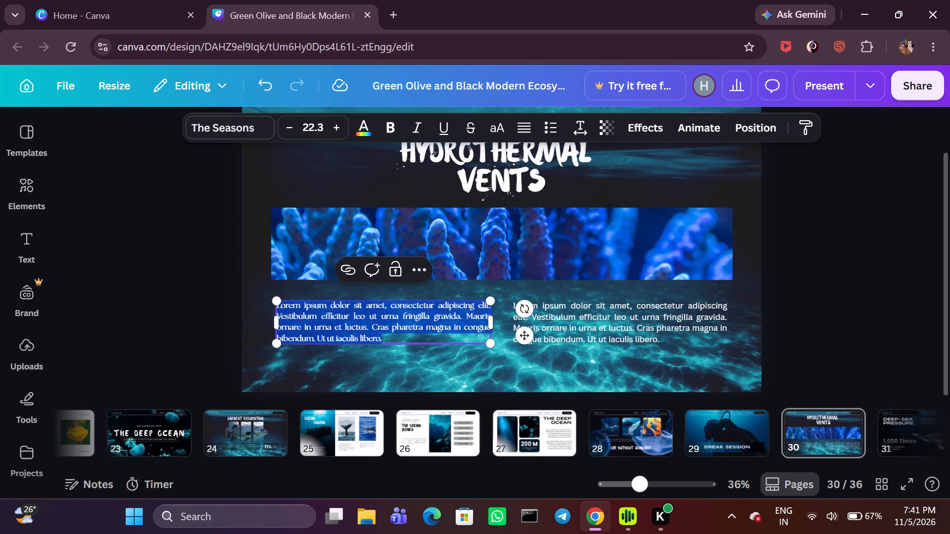
pyautogui.keyDown('ctrl'); pyautogui.scroll(6, 350, 331); pyautogui.keyUp('ctrl')
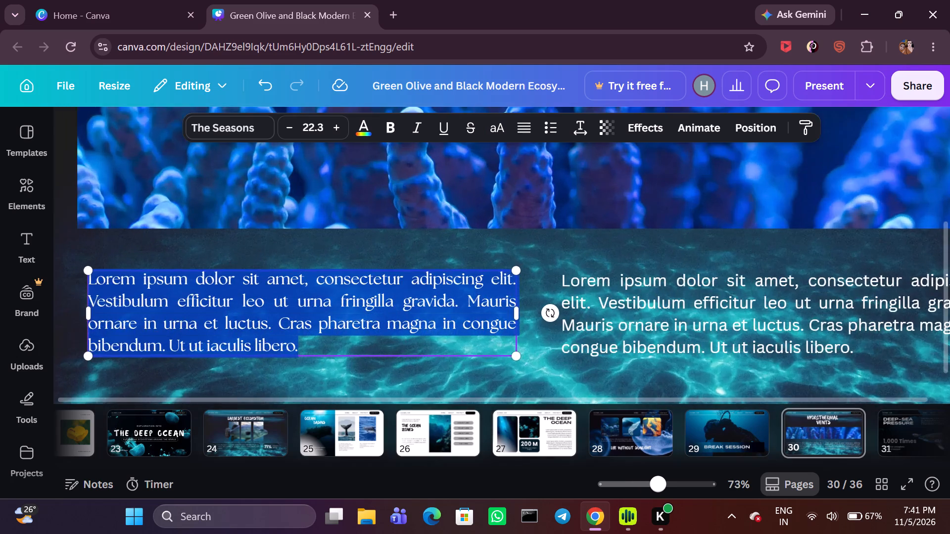
pyautogui.keyDown('ctrl'); pyautogui.scroll(-2, 348, 331); pyautogui.keyUp('ctrl')
pyautogui.keyDown('ctrl'); pyautogui.moveTo(122, 259); pyautogui.dragTo(189, 259, button='middle'); pyautogui.keyUp('ctrl')
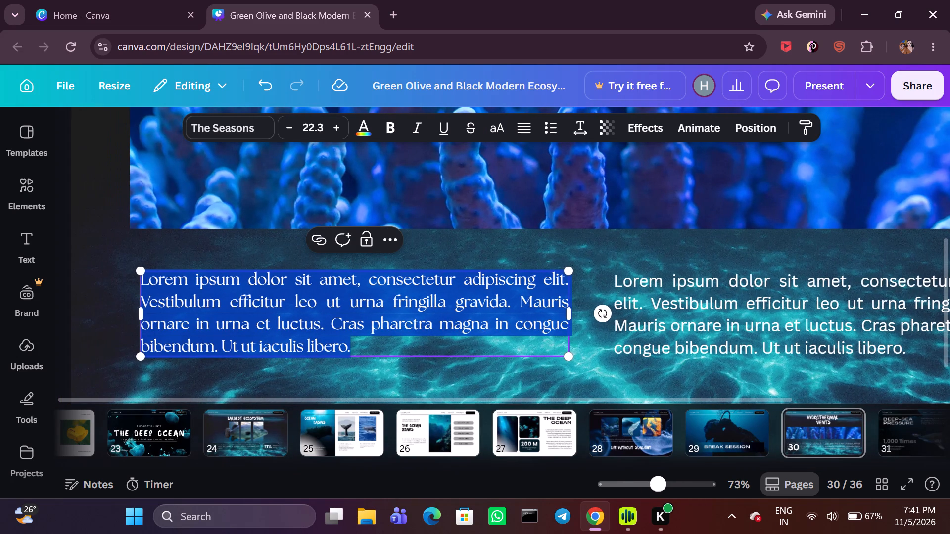
pyautogui.write('Hy')
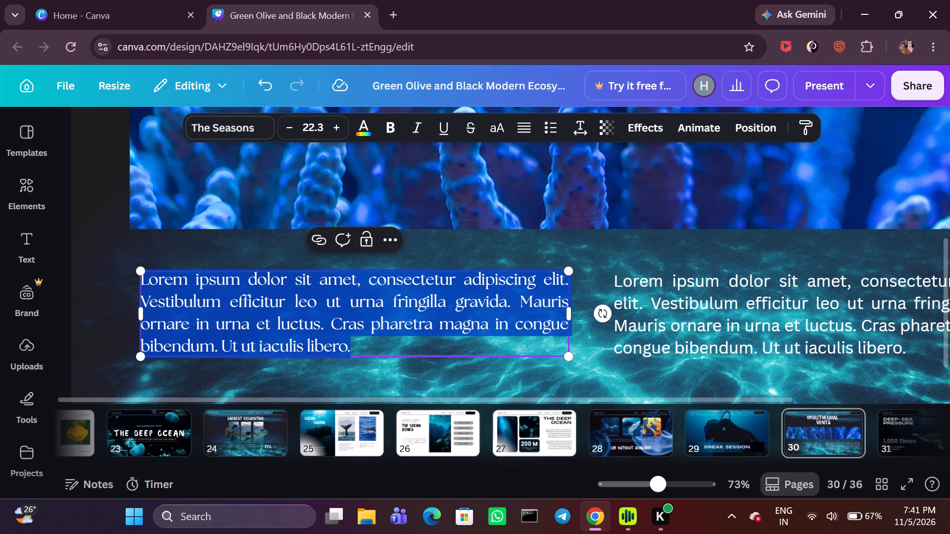
pyautogui.click(285, 306)
pyautogui.doubleClick(267, 303)
pyautogui.click(144, 281)
pyautogui.moveTo(144, 281); pyautogui.dragTo(346, 351)
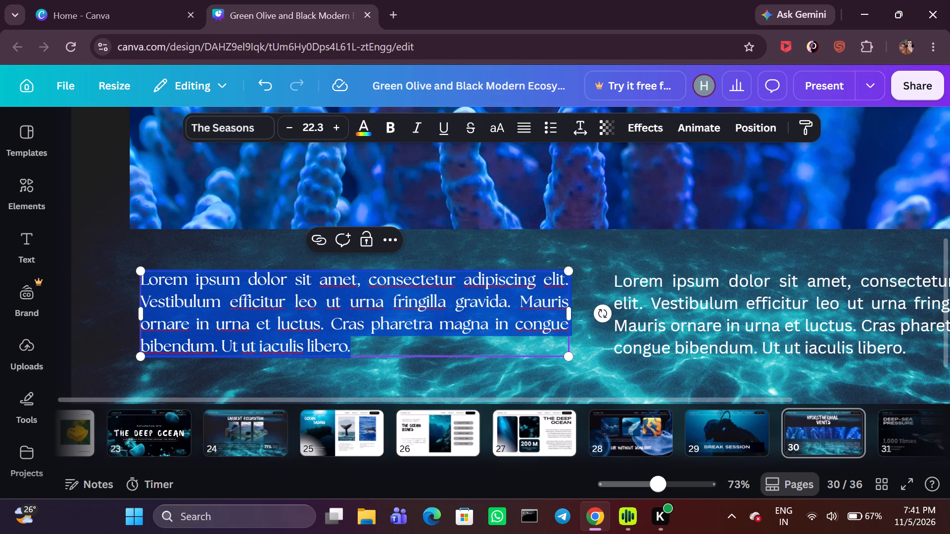
pyautogui.write('Hys')
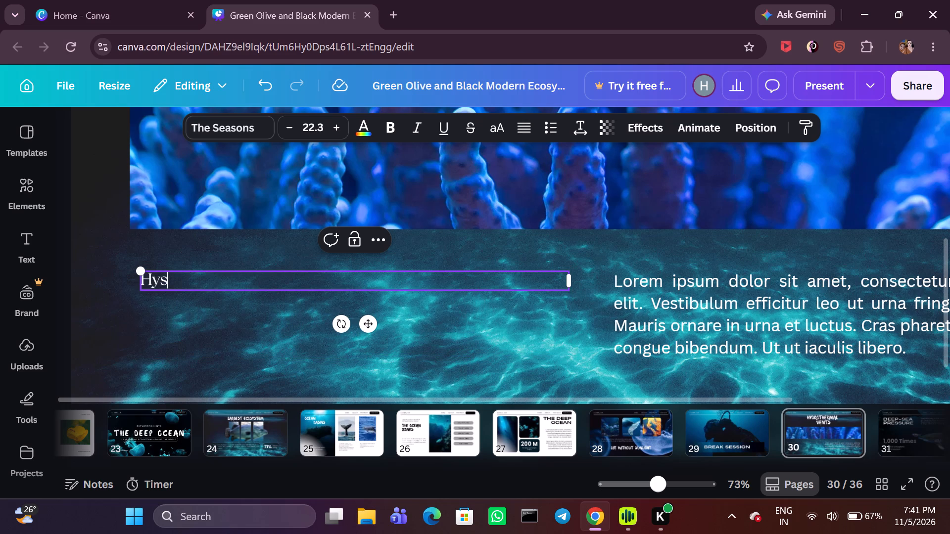
pyautogui.press('BackSpace')
pyautogui.write('dro')
pyautogui.write('the')
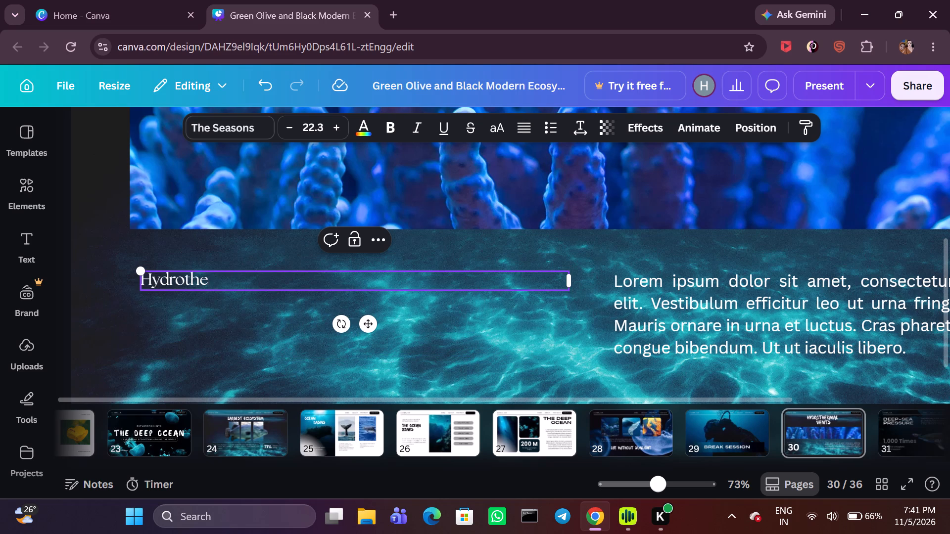
pyautogui.write('rma')
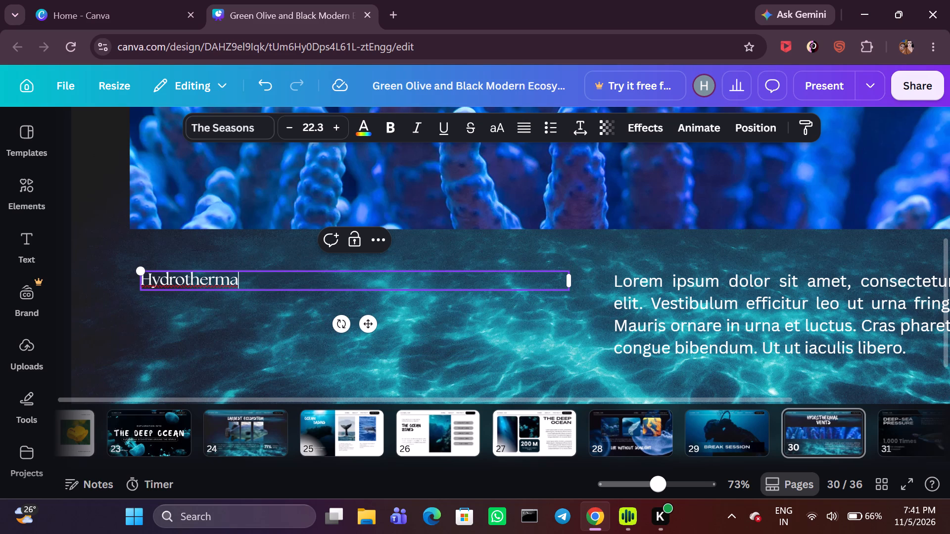
pyautogui.write('ls')
pyautogui.press('space')
pyautogui.press('BackSpace')
pyautogui.press('BackSpace')
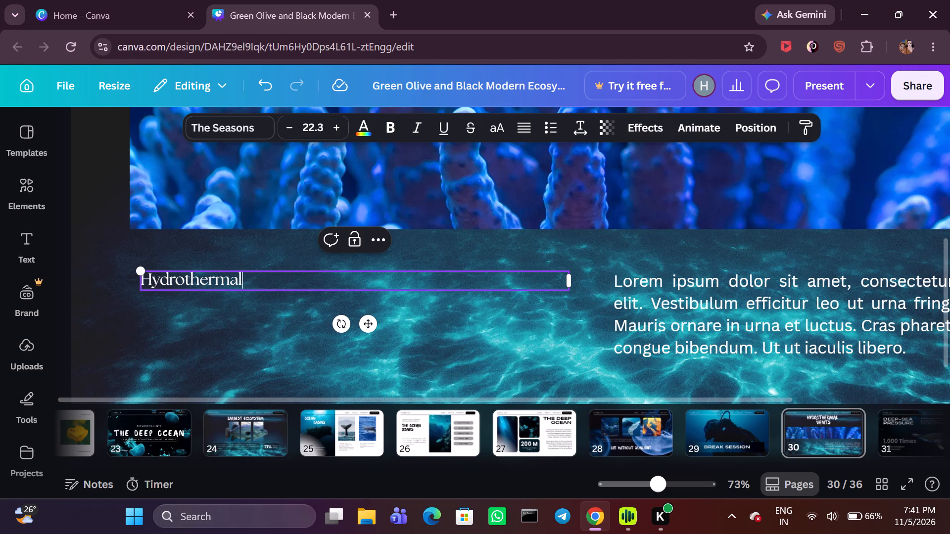
pyautogui.press('space')
pyautogui.write('vents')
# Add an extra space between "Hydrothermal" and "vents" in the left paragraph and return to the end of the text.
pyautogui.press('Left')
pyautogui.press('Left')
pyautogui.press('Left')
pyautogui.press('Left')
pyautogui.press('Left')
pyautogui.press('space')
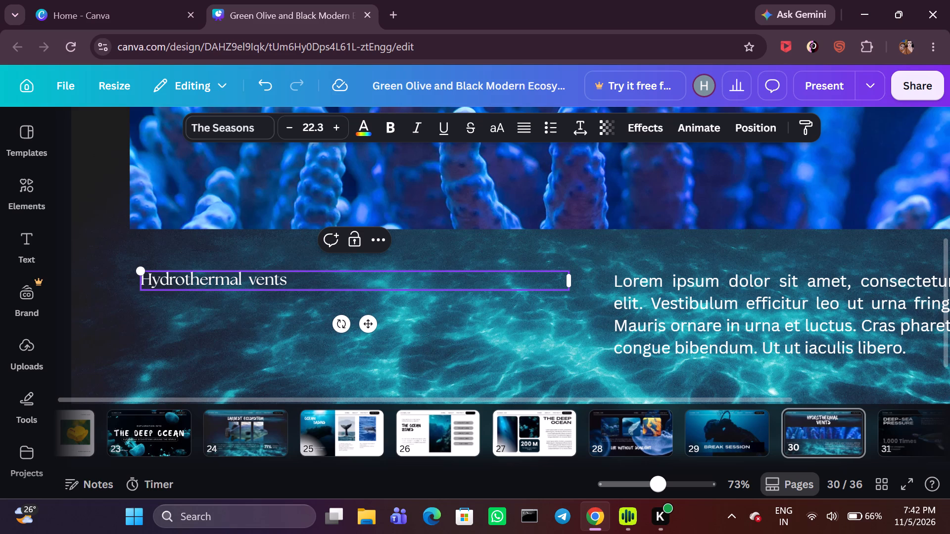
pyautogui.press('Right')
pyautogui.press('Right')
pyautogui.press('Right')
pyautogui.press('Right')
pyautogui.press('Right')
pyautogui.press('Right')
pyautogui.press('Right')
pyautogui.press('Right')
pyautogui.press('Right')
pyautogui.press('Right')
pyautogui.press('Right')
# Continue the left paragraph with "are opening or cracks" after "Hydrothermal vents".
pyautogui.press('space')
pyautogui.write('are')
pyautogui.press('space')
pyautogui.write('openini')
pyautogui.press('BackSpace')
pyautogui.press('g')
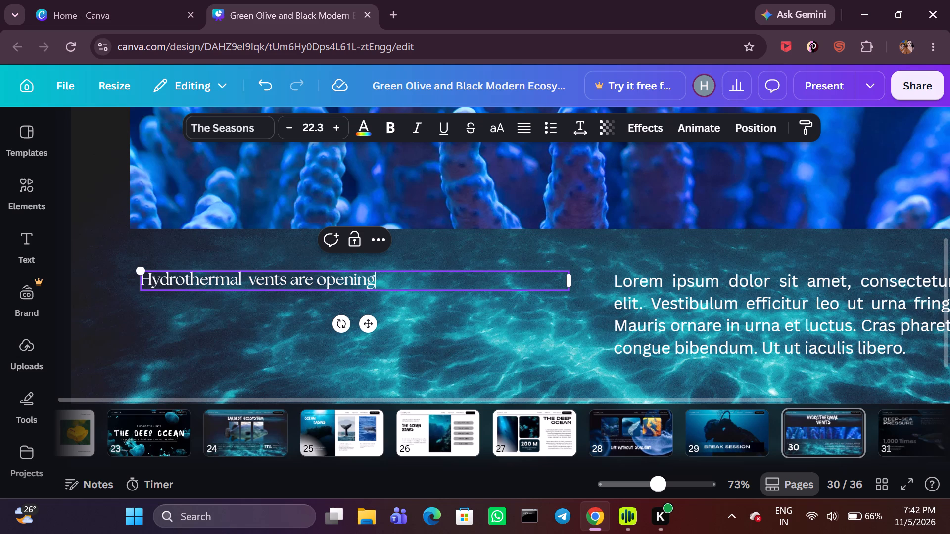
pyautogui.press('space')
pyautogui.write('or cra')
pyautogui.press('BackSpace')
pyautogui.press('BackSpace')
pyautogui.press('BackSpace')
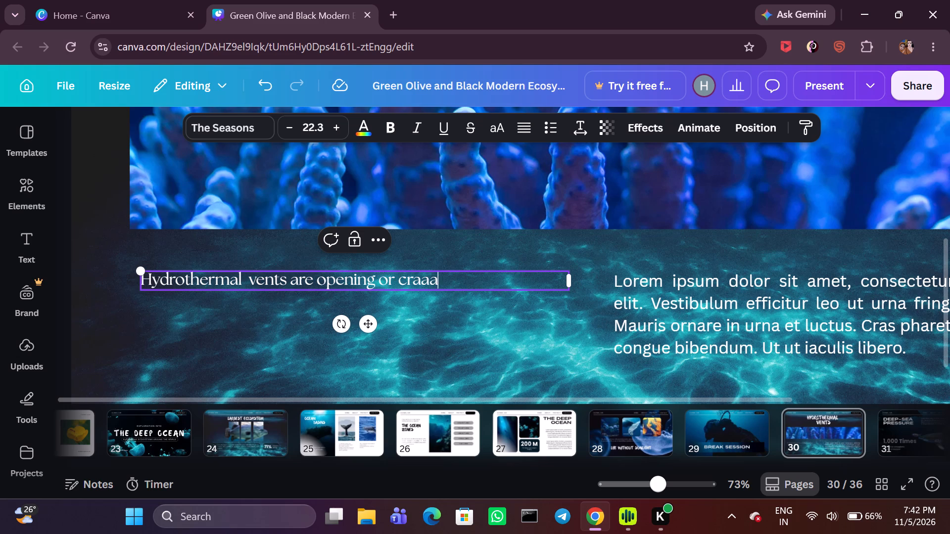
pyautogui.press('BackSpace')
pyautogui.write('ck')
pyautogui.write('ds')
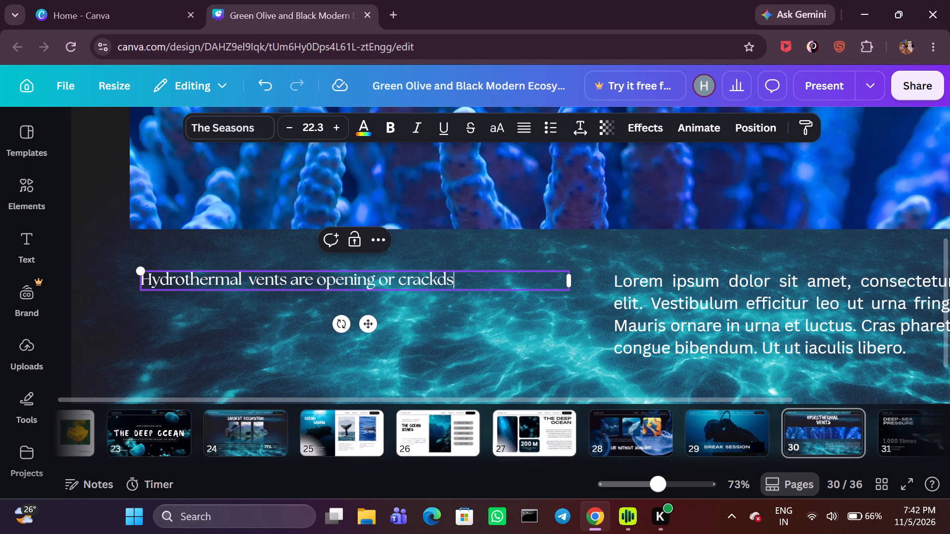
pyautogui.press('BackSpace')
pyautogui.press('BackSpace')
pyautogui.write('s')
pyautogui.press('space')
# Continue the left paragraph with "in the ocean floor" after "cracks".
pyautogui.write('in')
pyautogui.press('space')
pyautogui.write('the ocean')
pyautogui.press('space')
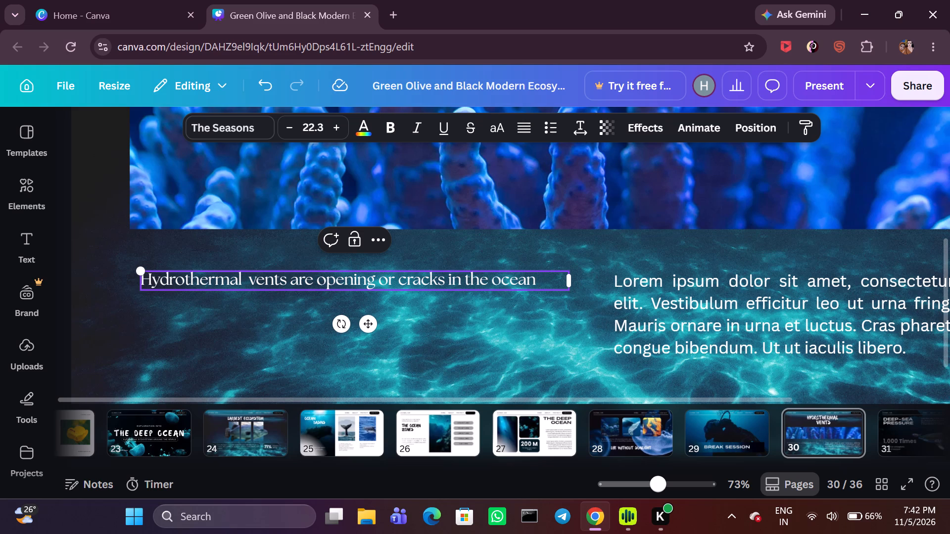
pyautogui.write('floor')
pyautogui.press('space')
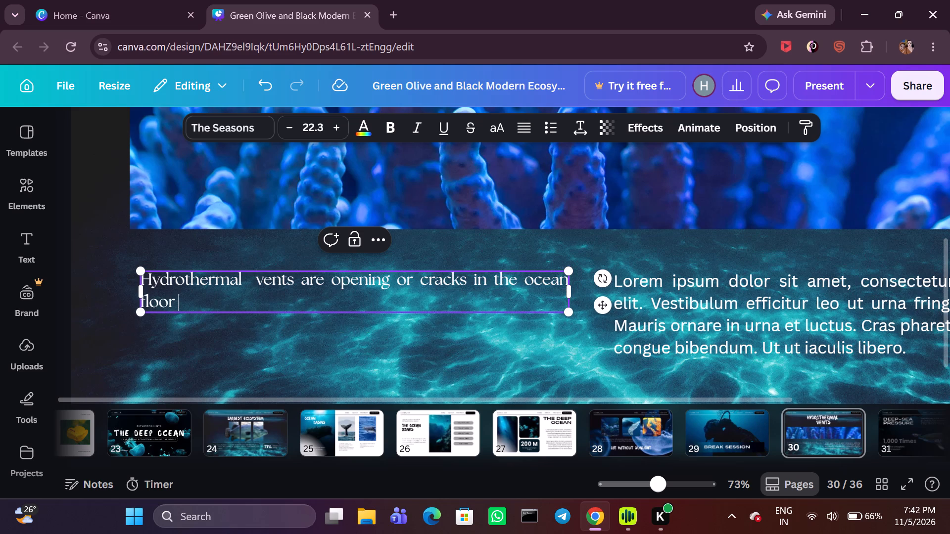
# Continue the left paragraph with "throu gh which" after "floor".
pyautogui.write('thr')
pyautogui.press('o')
pyautogui.press('u')
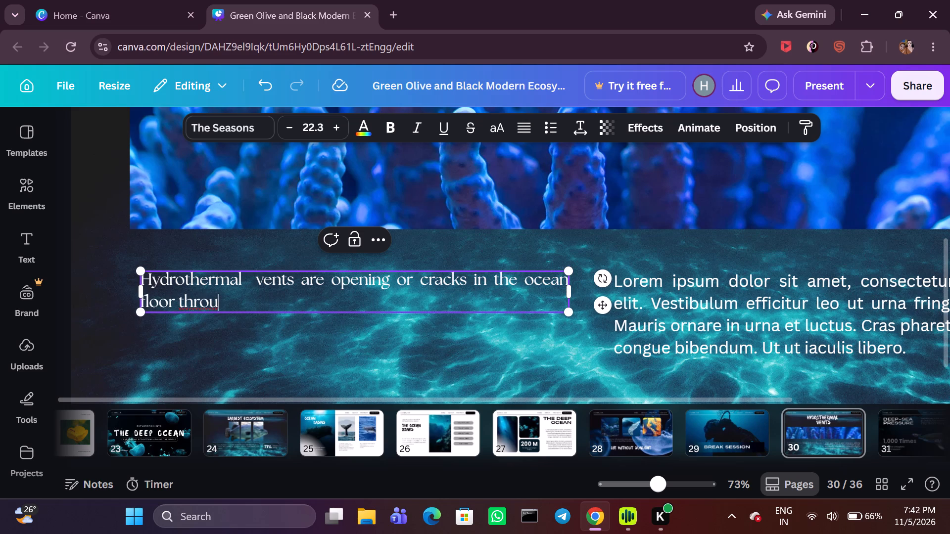
pyautogui.press('space')
pyautogui.write('gh')
pyautogui.press('space')
pyautogui.write('which')
pyautogui.press('space')
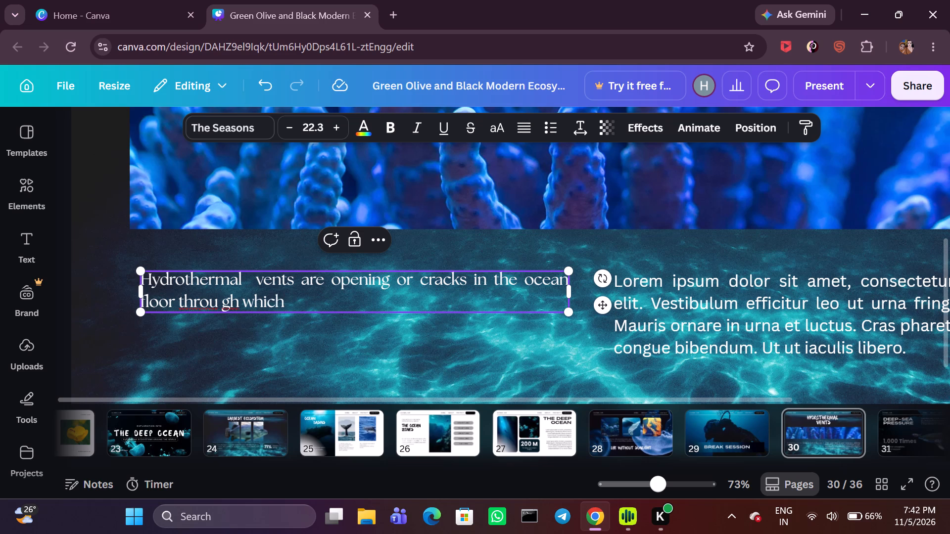
# Add the word "exteremly" after "which" in the left paragraph.
pyautogui.press('e')
pyautogui.press('x')
pyautogui.write('teremel')
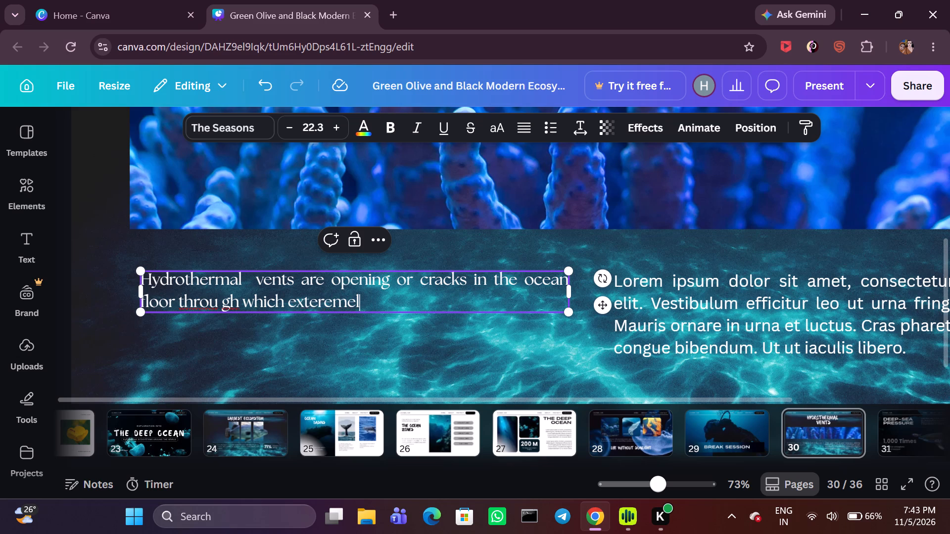
pyautogui.press('BackSpace')
pyautogui.press('BackSpace')
pyautogui.write('ly')
pyautogui.press('space')
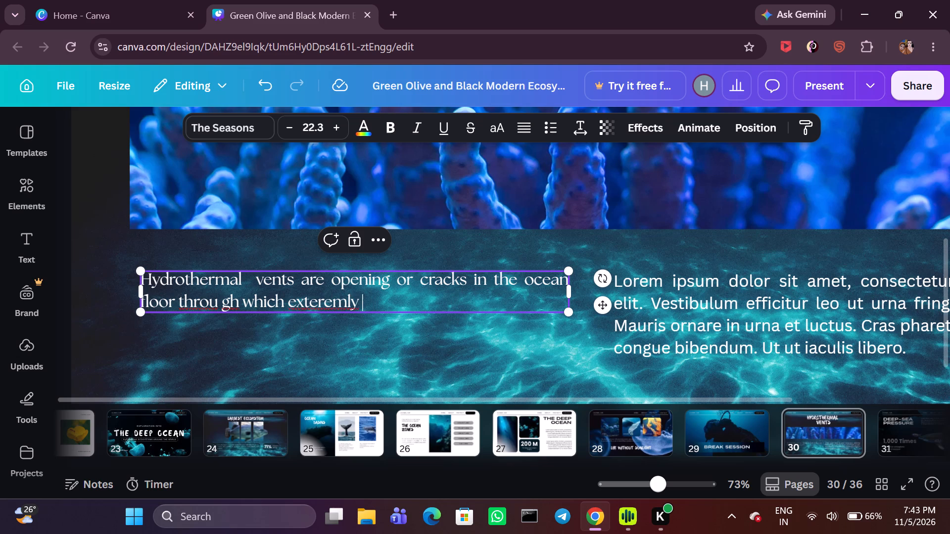
# Remove the extra "e" after the "t" so the last word reads "extremly", and return to the end of the text.
pyautogui.press('Left')
pyautogui.press('Left')
pyautogui.press('Left')
pyautogui.press('Left')
pyautogui.press('Left')
pyautogui.press('Left')
pyautogui.press('BackSpace')
pyautogui.press('Right')
pyautogui.press('Right')
pyautogui.press('Right')
pyautogui.press('Right')
pyautogui.press('Right')
pyautogui.press('Right')
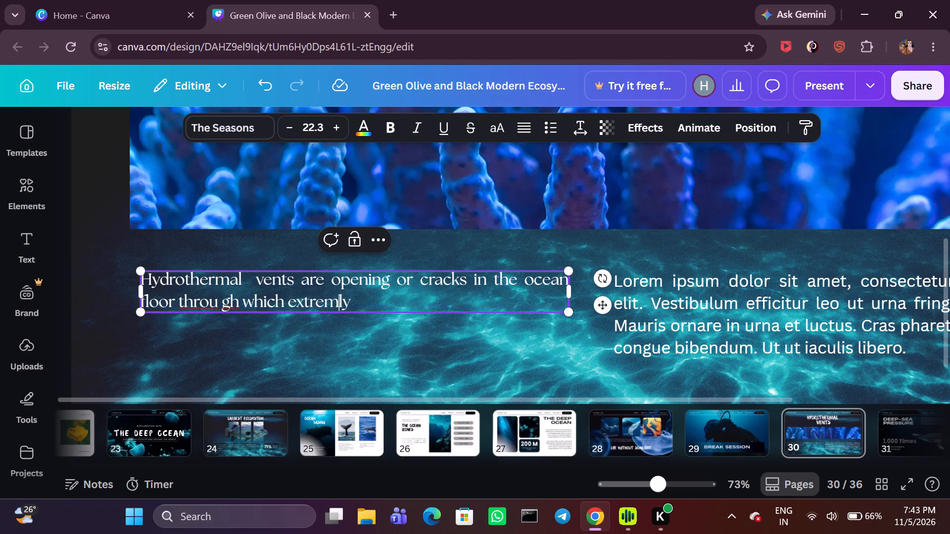
pyautogui.press('Right')
# Continue the left paragraph with "hot,minera-rich" after "extremly".
pyautogui.write('hot,')
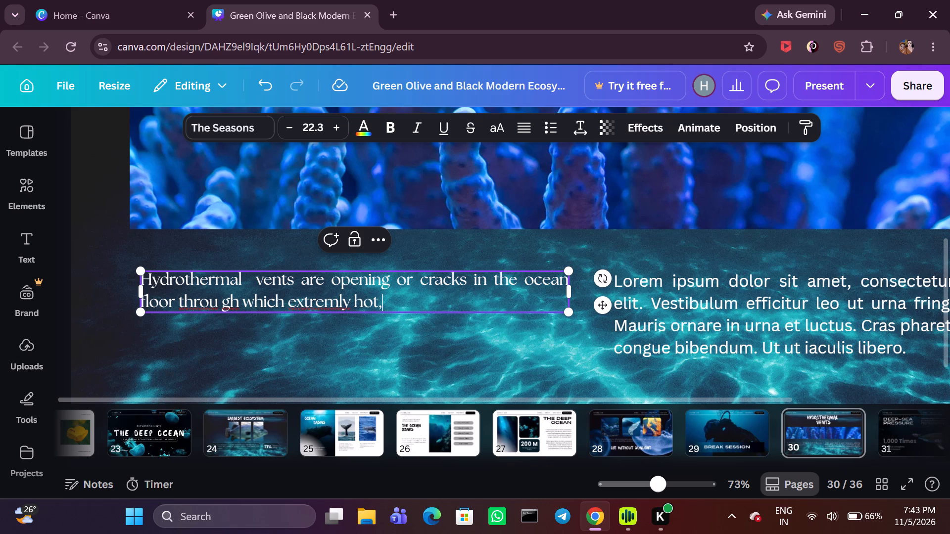
pyautogui.write('mineral')
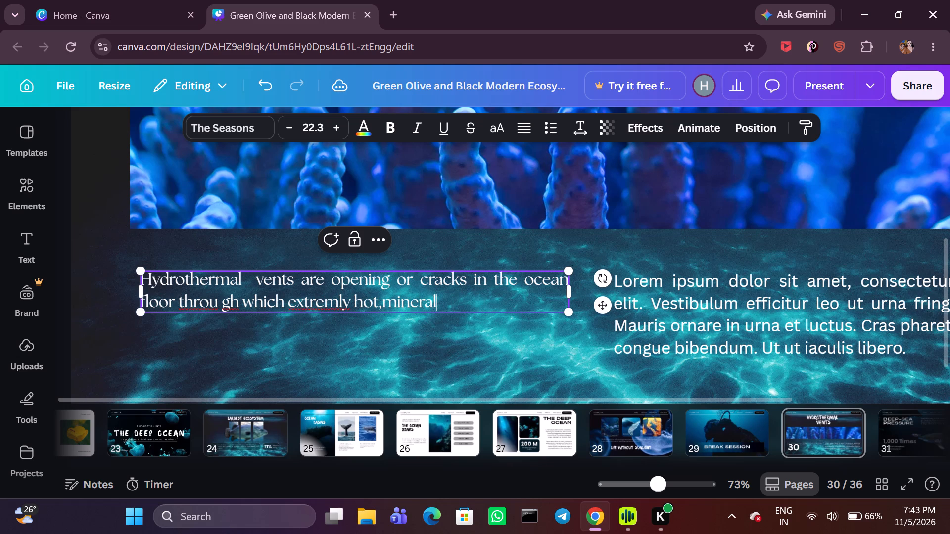
pyautogui.press('BackSpace')
pyautogui.write('-rich')
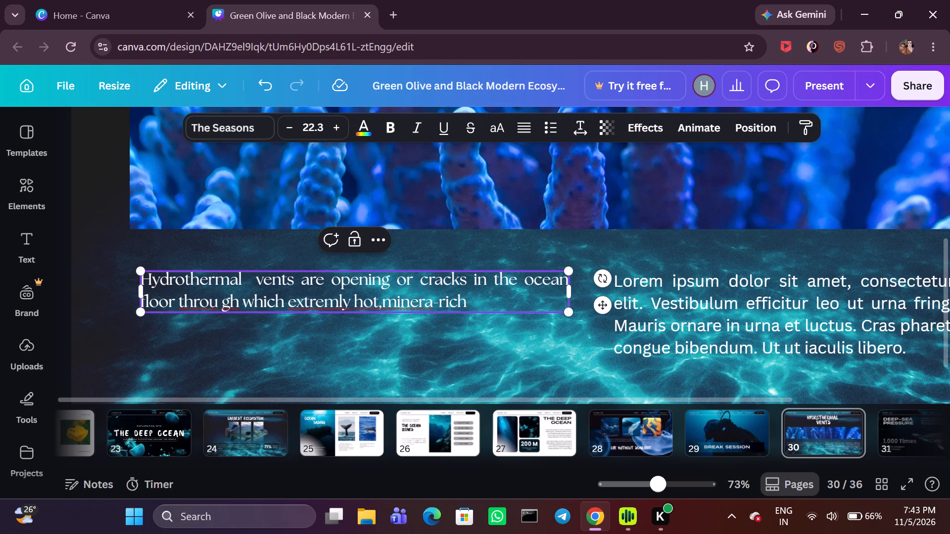
# Insert an extra space before "which" in the second line of the left paragraph.
pyautogui.press('Left')
pyautogui.press('Left')
pyautogui.press('Left')
pyautogui.press('Left')
pyautogui.press('Left')
pyautogui.press('Left')
pyautogui.press('Left')
pyautogui.press('Left')
pyautogui.press('Left')
pyautogui.press('Left')
pyautogui.press('Left')
pyautogui.press('Left')
pyautogui.press('Left')
pyautogui.press('Left')
pyautogui.press('Left')
pyautogui.press('Left')
pyautogui.press('Left')
pyautogui.press('Left')
pyautogui.press('Left')
pyautogui.press('Left')
pyautogui.press('Left')
pyautogui.press('Left')
pyautogui.press('Left')
pyautogui.press('Left')
pyautogui.press('Left')
pyautogui.press('Left')
pyautogui.press('Left')
pyautogui.press('Left')
pyautogui.press('Left')
pyautogui.press('Left')
pyautogui.press('Left')
pyautogui.press('Left')
pyautogui.press('Left')
pyautogui.press('space')
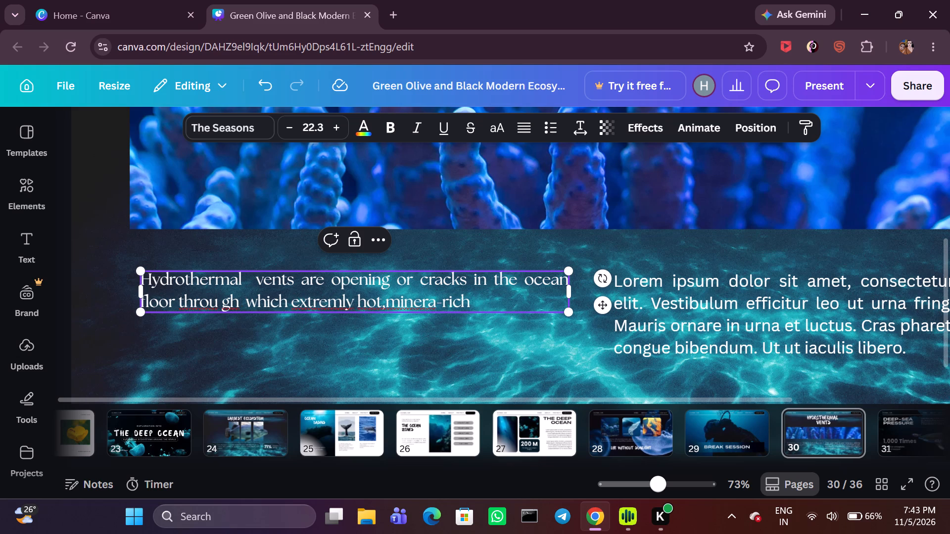
# Insert two extra spaces between "floor" and "throu gh" in the left paragraph.
pyautogui.press('Left')
pyautogui.press('Left')
pyautogui.press('Left')
pyautogui.press('Left')
pyautogui.press('Left')
pyautogui.press('Left')
pyautogui.press('Left')
pyautogui.press('Left')
pyautogui.press('Left')
pyautogui.press('Left')
pyautogui.press('space')
pyautogui.press('space')
# Insert an extra space between "extremly" and "hot" in the left paragraph.
pyautogui.press('Right')
pyautogui.press('Right')
pyautogui.press('Right')
pyautogui.press('Right')
pyautogui.press('Right')
pyautogui.press('Right')
pyautogui.press('Right')
pyautogui.press('Right')
pyautogui.press('Right')
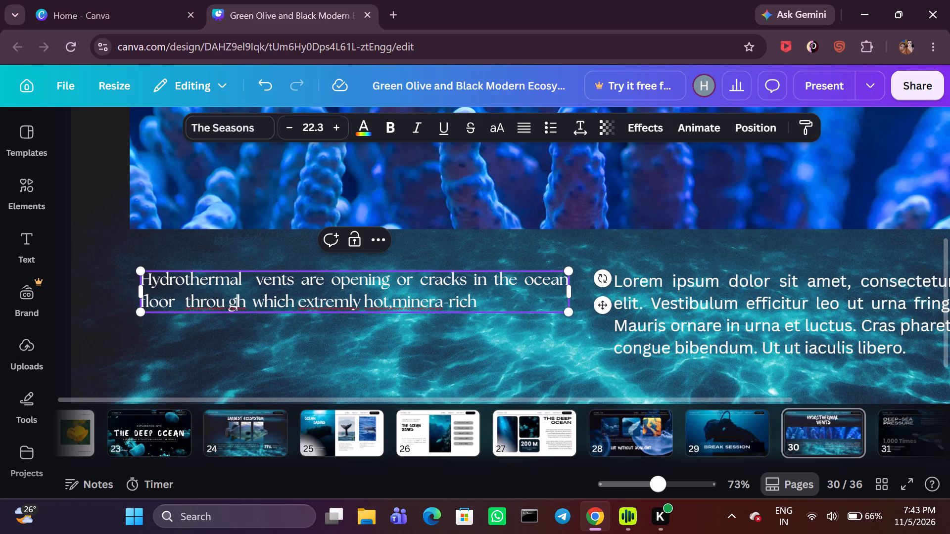
pyautogui.press('Right')
pyautogui.press('Right')
pyautogui.press('Right')
pyautogui.press('Right')
pyautogui.press('Right')
pyautogui.press('Right')
pyautogui.press('Right')
pyautogui.press('Right')
pyautogui.press('Right')
pyautogui.press('Right')
pyautogui.press('Right')
pyautogui.press('Right')
pyautogui.press('Right')
pyautogui.press('Right')
pyautogui.press('Right')
pyautogui.press('Right')
pyautogui.press('Right')
pyautogui.press('Right')
pyautogui.press('Right')
pyautogui.press('space')
# Insert a space after the comma between "hot" and "minera-rich" and return to the end of the text.
pyautogui.press('Right')
pyautogui.press('Right')
pyautogui.press('Right')
pyautogui.press('Right')
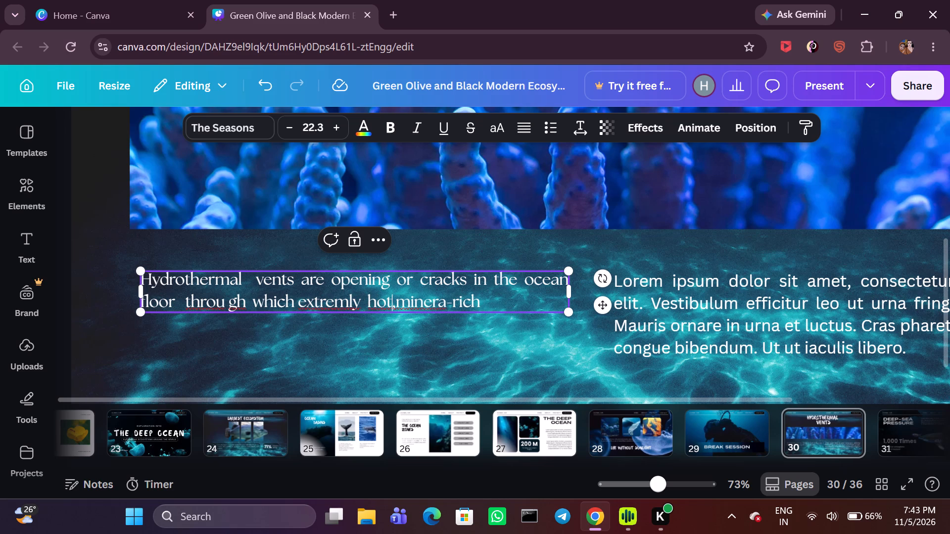
pyautogui.press('Right')
pyautogui.press('space')
pyautogui.press('Right')
pyautogui.press('Right')
pyautogui.press('Right')
pyautogui.press('Right')
pyautogui.press('Right')
pyautogui.press('Right')
pyautogui.press('Right')
pyautogui.press('Right')
pyautogui.press('Right')
pyautogui.press('Right')
pyautogui.press('Right')
pyautogui.press('Right')
pyautogui.press('Right')
pyautogui.press('Right')
pyautogui.press('Right')
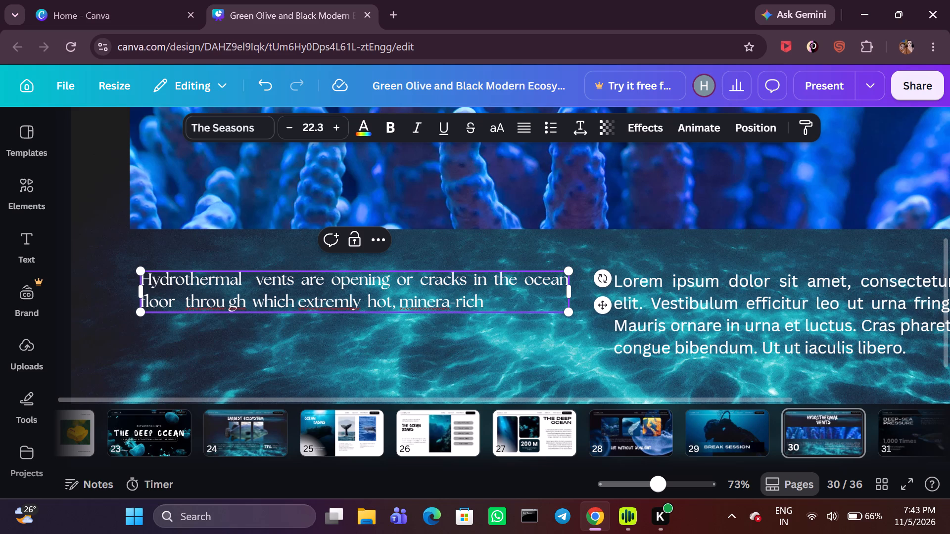
# Remove the stray space inside "throu gh" in the left paragraph so it reads "through".
pyautogui.press('Left')
pyautogui.press('Left')
pyautogui.press('Left')
pyautogui.press('Left')
pyautogui.press('Left')
pyautogui.press('Left')
pyautogui.press('Left')
pyautogui.press('Left')
pyautogui.press('Left')
pyautogui.press('Left')
pyautogui.press('Left')
pyautogui.press('Left')
pyautogui.press('Left')
pyautogui.press('Left')
pyautogui.press('Left')
pyautogui.press('Left')
pyautogui.press('Left')
pyautogui.press('Left')
pyautogui.press('Left')
pyautogui.press('Left')
pyautogui.press('Right')
pyautogui.press('Left')
pyautogui.press('Left')
pyautogui.press('BackSpace')
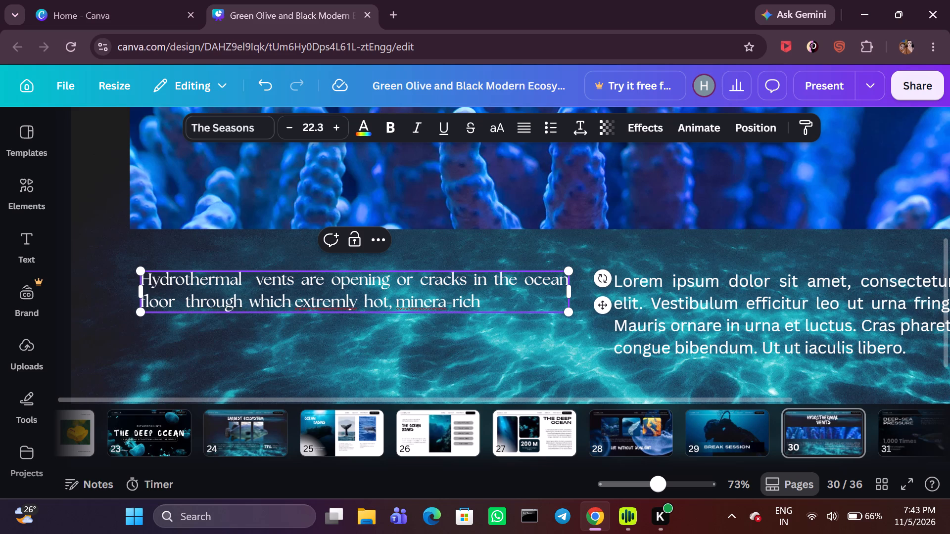
# Correct the spelling of "extremly" to "extremely" in the left paragraph.
pyautogui.press('Right')
pyautogui.press('Right')
pyautogui.press('Right')
pyautogui.press('Right')
pyautogui.press('Right')
pyautogui.press('Right')
pyautogui.press('Right')
pyautogui.press('Right')
pyautogui.press('Right')
pyautogui.press('Right')
pyautogui.press('Right')
pyautogui.press('Right')
pyautogui.press('Right')
pyautogui.press('Right')
pyautogui.press('Right')
pyautogui.press('Right')
pyautogui.press('e')
pyautogui.press('Right')
pyautogui.press('Right')
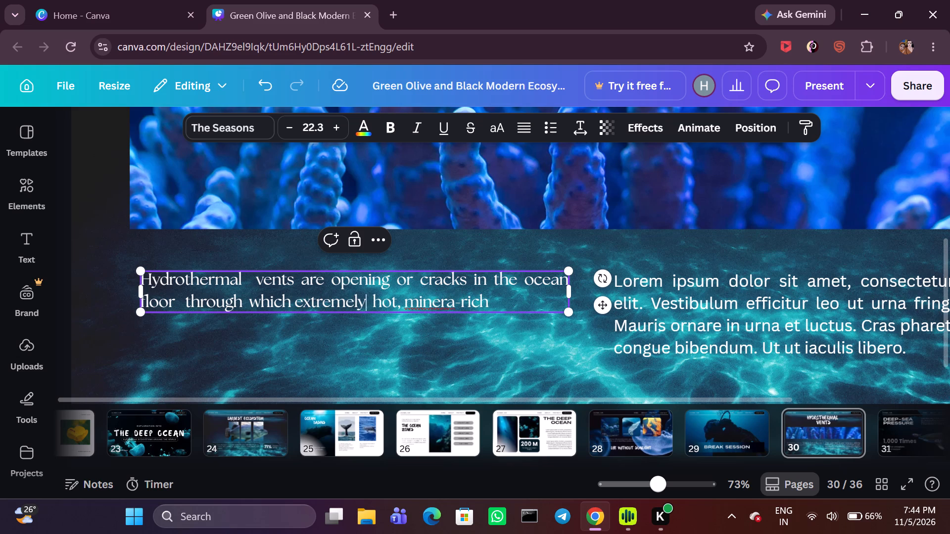
# Insert the missing "l" and a space before the hyphen of "minera-rich" so it reads "mineral -rich".
pyautogui.press('Right')
pyautogui.press('Right')
pyautogui.press('Right')
pyautogui.press('Right')
pyautogui.press('Right')
pyautogui.press('Right')
pyautogui.press('Right')
pyautogui.press('Right')
pyautogui.press('Right')
pyautogui.press('Right')
pyautogui.press('Right')
pyautogui.press('Right')
pyautogui.press('Right')
pyautogui.write('l')
pyautogui.press('space')
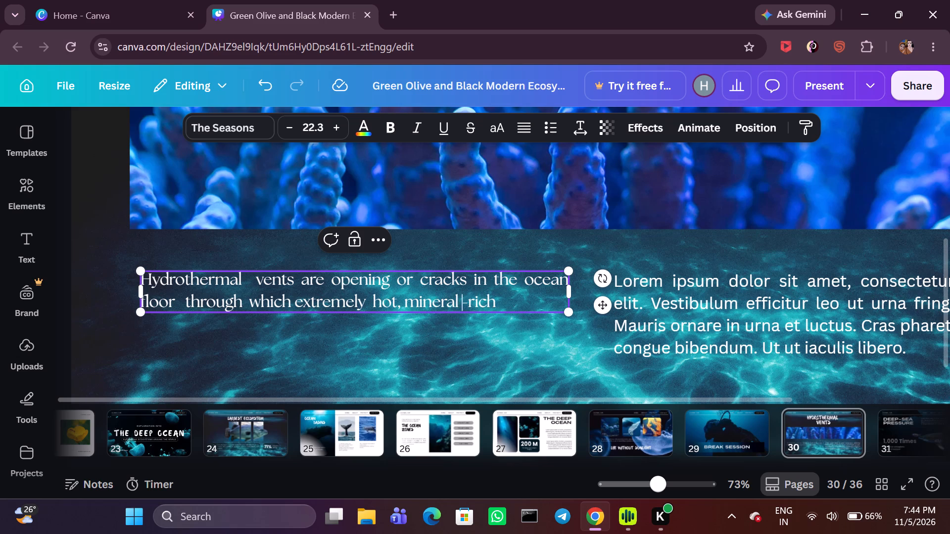
# Continue the end of the left paragraph with "water comes out from inside the".
pyautogui.press('Left')
pyautogui.press('Right')
pyautogui.press('Right')
pyautogui.press('Right')
pyautogui.press('Right')
pyautogui.press('Right')
pyautogui.press('Right')
pyautogui.press('Right')
pyautogui.press('Right')
pyautogui.press('Right')
pyautogui.press('Right')
pyautogui.press('Right')
pyautogui.press('Right')
pyautogui.press('Right')
pyautogui.press('Right')
pyautogui.press('Right')
pyautogui.press('Right')
pyautogui.press('Right')
pyautogui.press('space')
pyautogui.write('water')
pyautogui.press('space')
pyautogui.write('com')
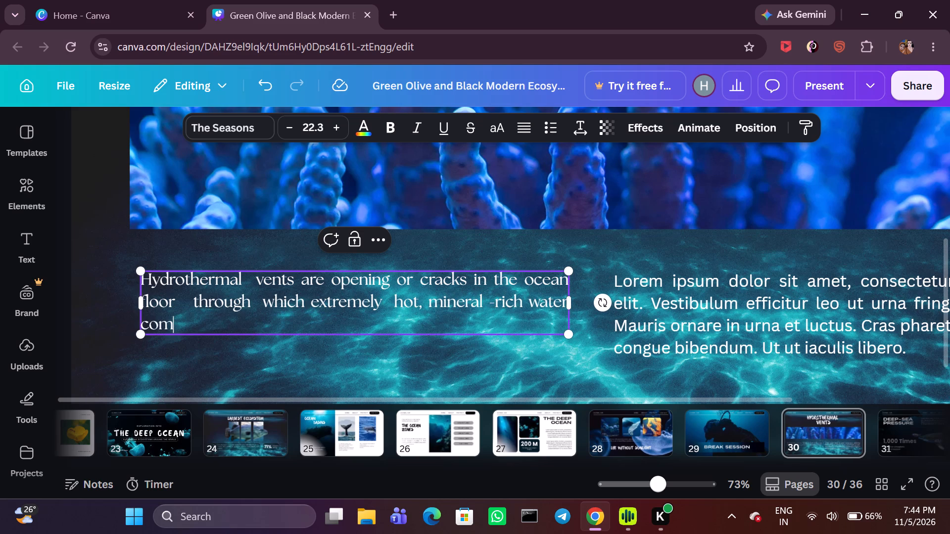
pyautogui.write('es')
pyautogui.press('space')
pyautogui.write('out')
pyautogui.press('space')
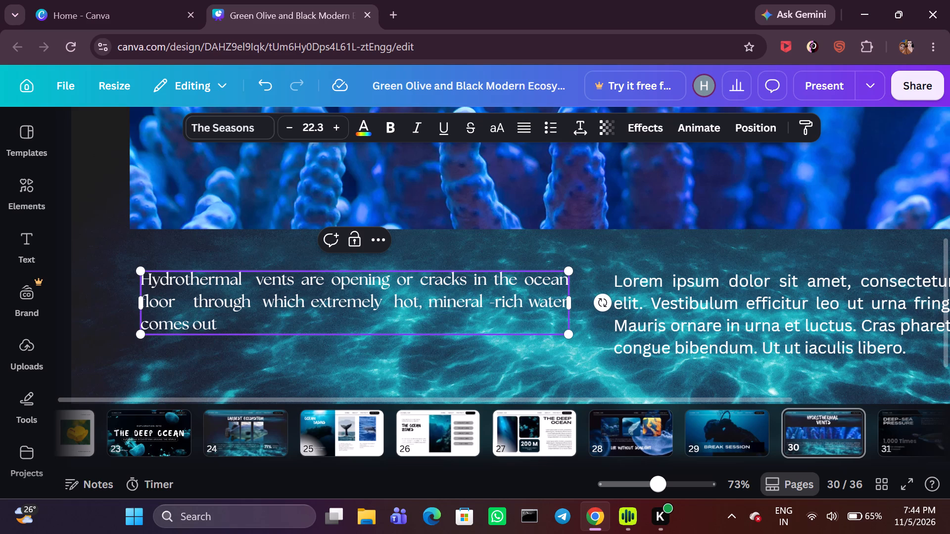
pyautogui.write('from')
pyautogui.press('space')
pyautogui.write('in')
pyautogui.write('side')
pyautogui.press('space')
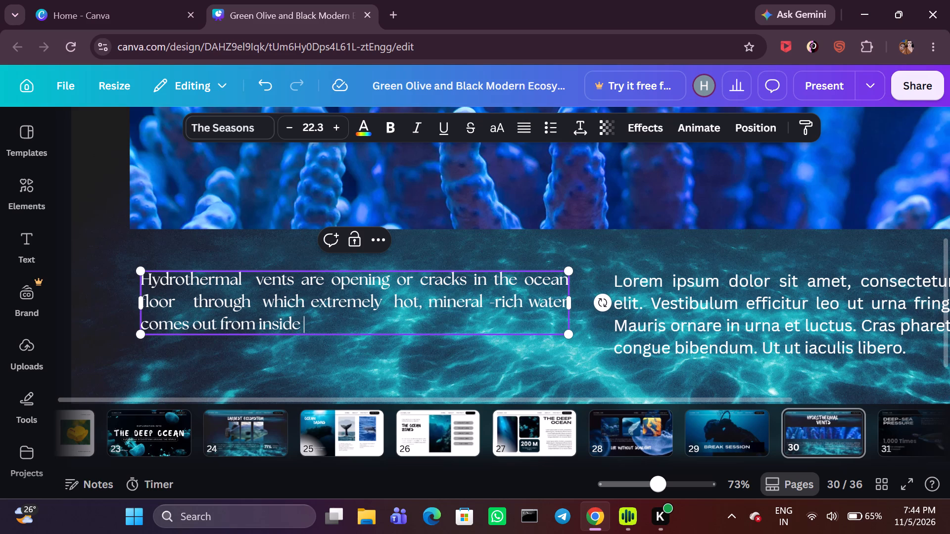
pyautogui.write('yh')
pyautogui.press('BackSpace')
pyautogui.press('BackSpace')
pyautogui.write('the')
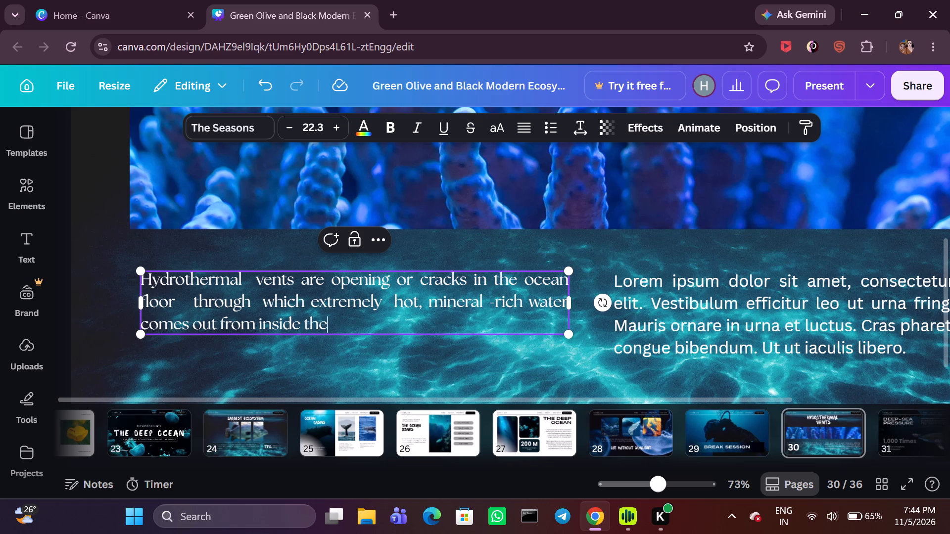
pyautogui.press('space')
# Complete the left paragraph's last line with the words "Earth" crust", keeping only the E of "Earth" capitalised.
pyautogui.press('BackSpace')
pyautogui.press('a')
pyautogui.press('BackSpace')
pyautogui.press('Tab')
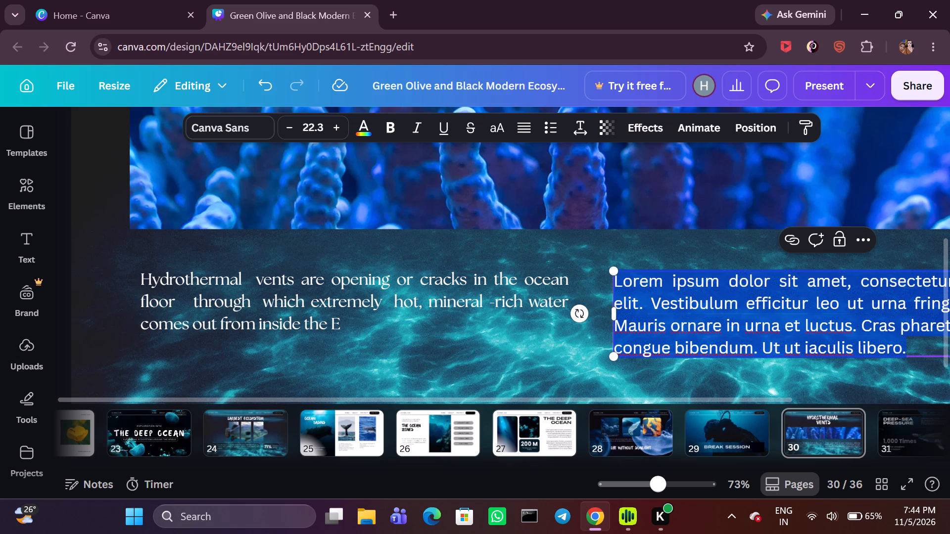
pyautogui.press('Tab')
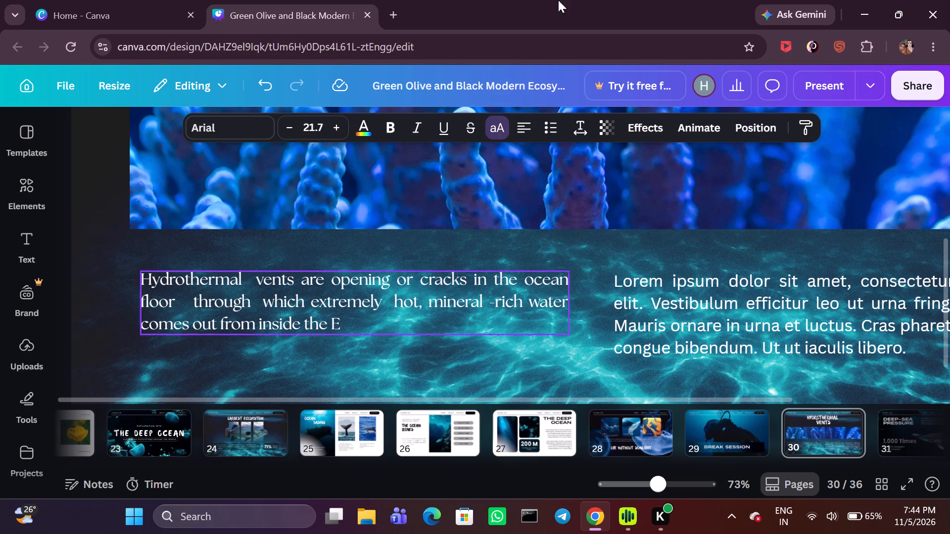
pyautogui.click(357, 323)
pyautogui.click(350, 323)
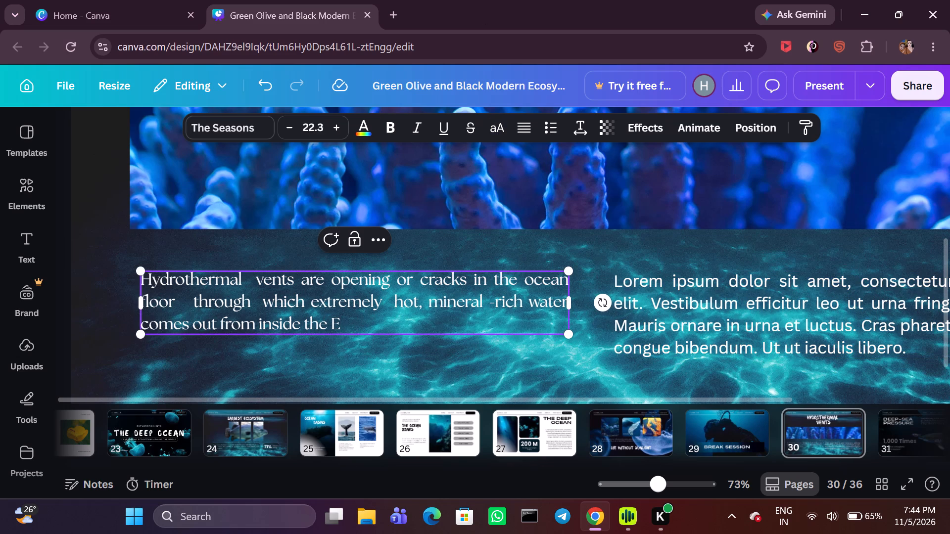
pyautogui.press('a')
pyautogui.write('rth')
pyautogui.hotkey('shift', '"')
pyautogui.press('space')
pyautogui.write('crust')
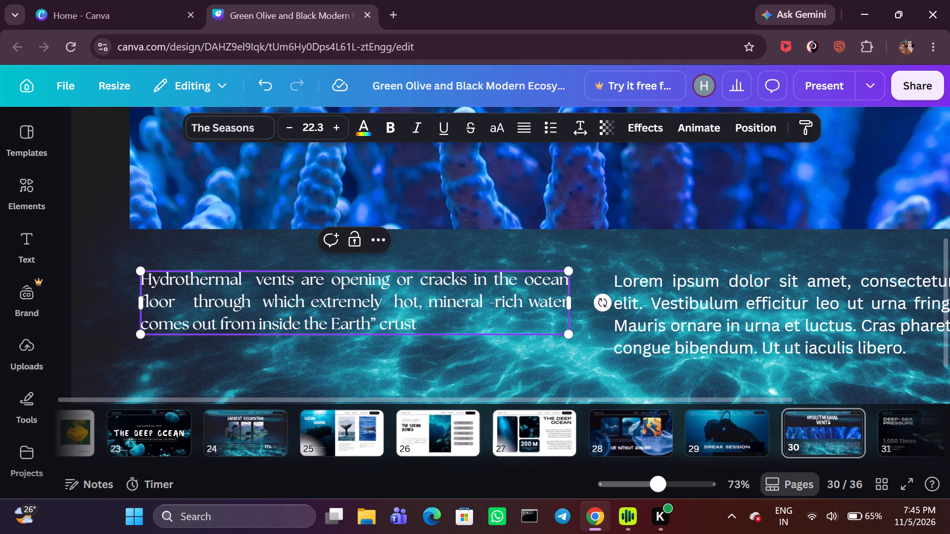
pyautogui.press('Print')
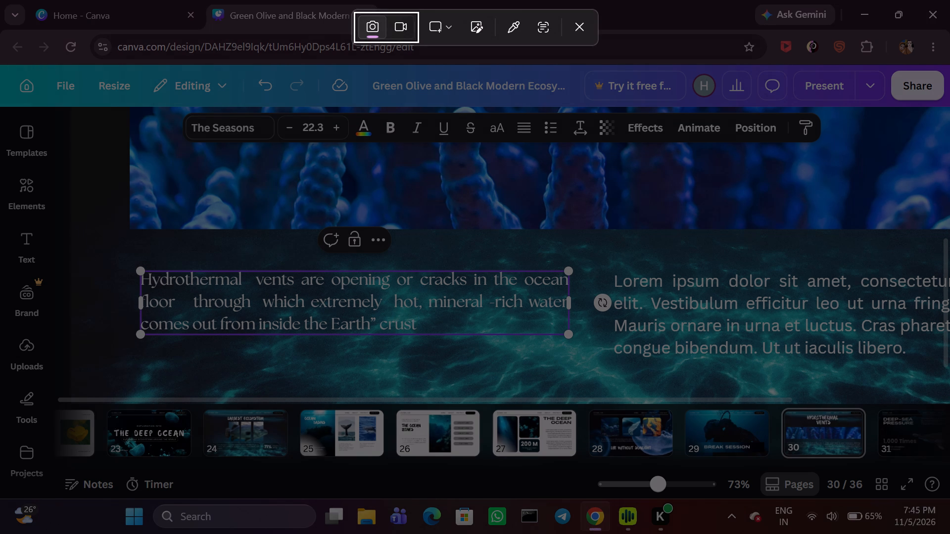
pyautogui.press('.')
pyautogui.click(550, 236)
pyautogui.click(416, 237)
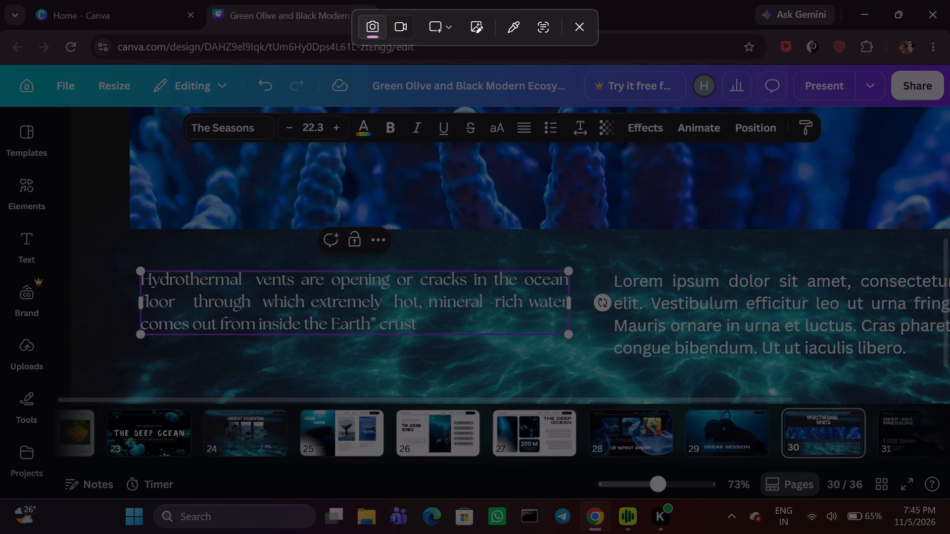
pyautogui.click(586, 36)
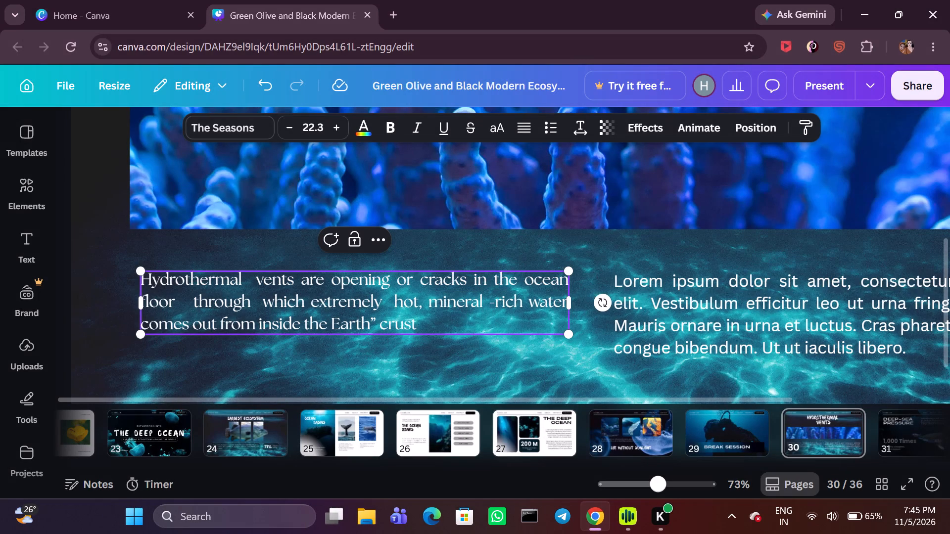
# End the left paragraph with a period after "crust".
pyautogui.press('.')
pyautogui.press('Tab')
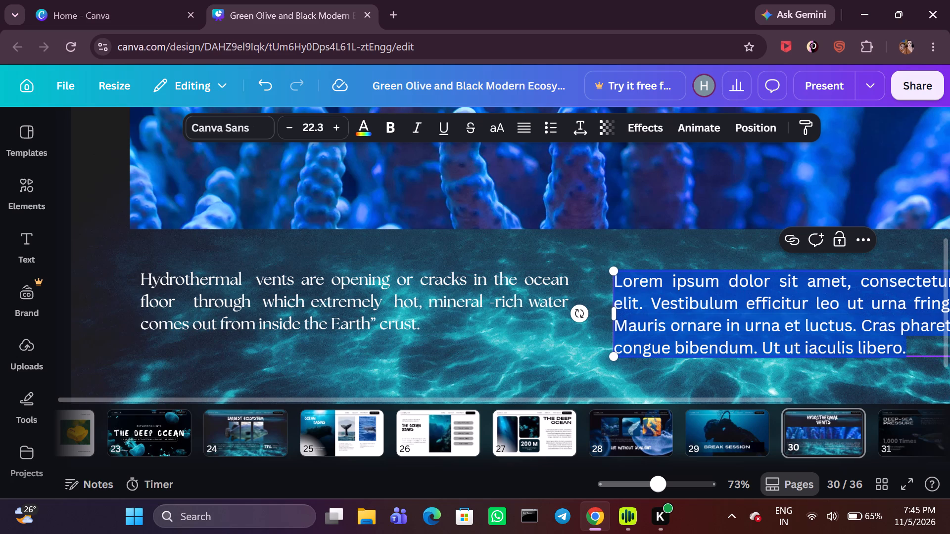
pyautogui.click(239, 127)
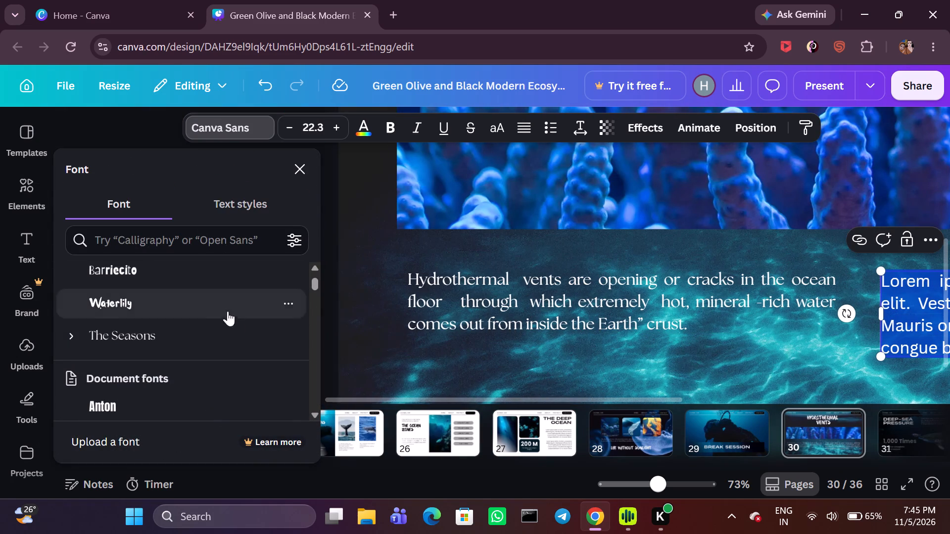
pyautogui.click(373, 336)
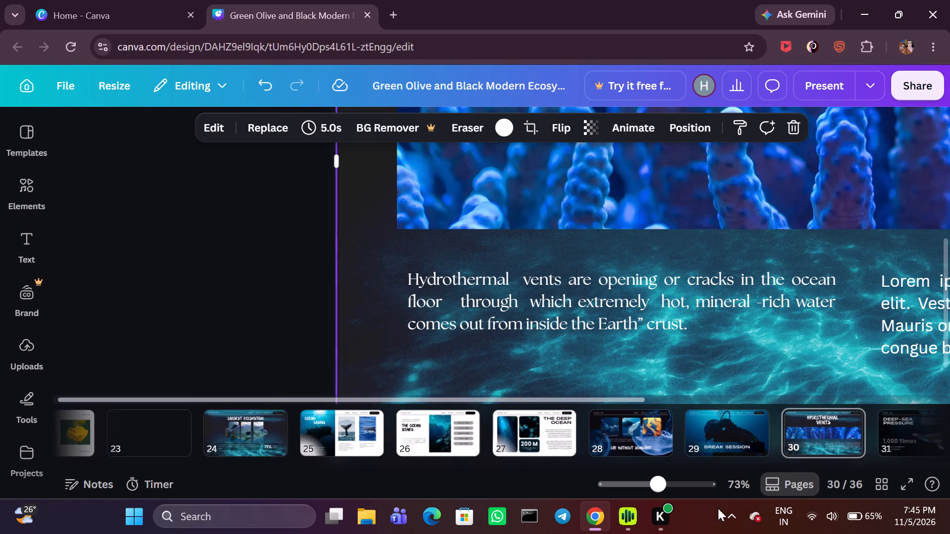